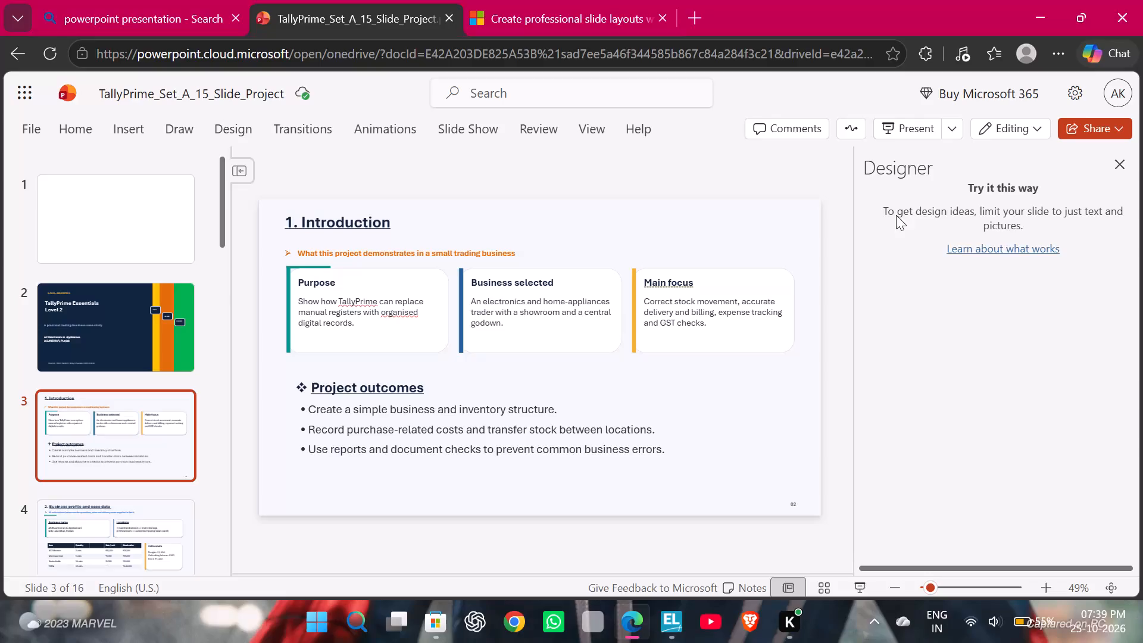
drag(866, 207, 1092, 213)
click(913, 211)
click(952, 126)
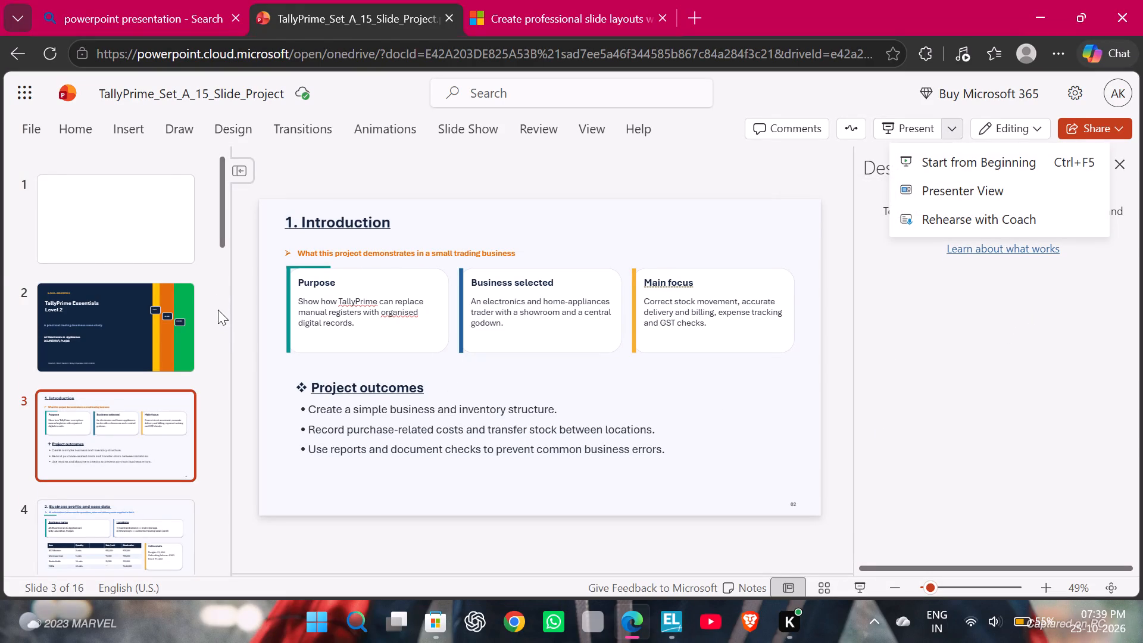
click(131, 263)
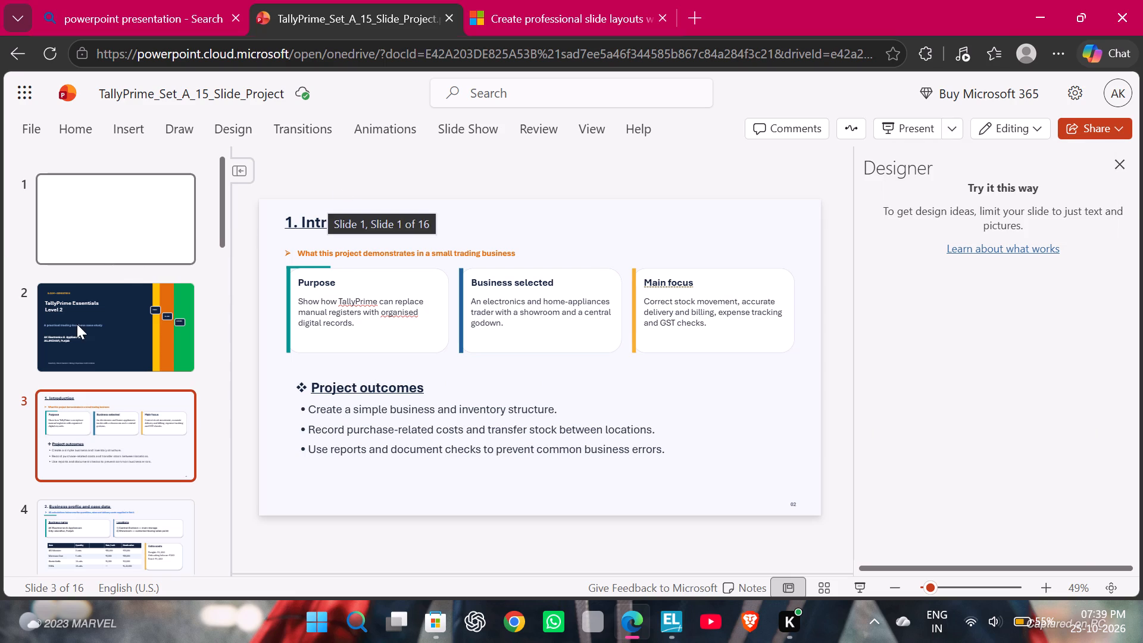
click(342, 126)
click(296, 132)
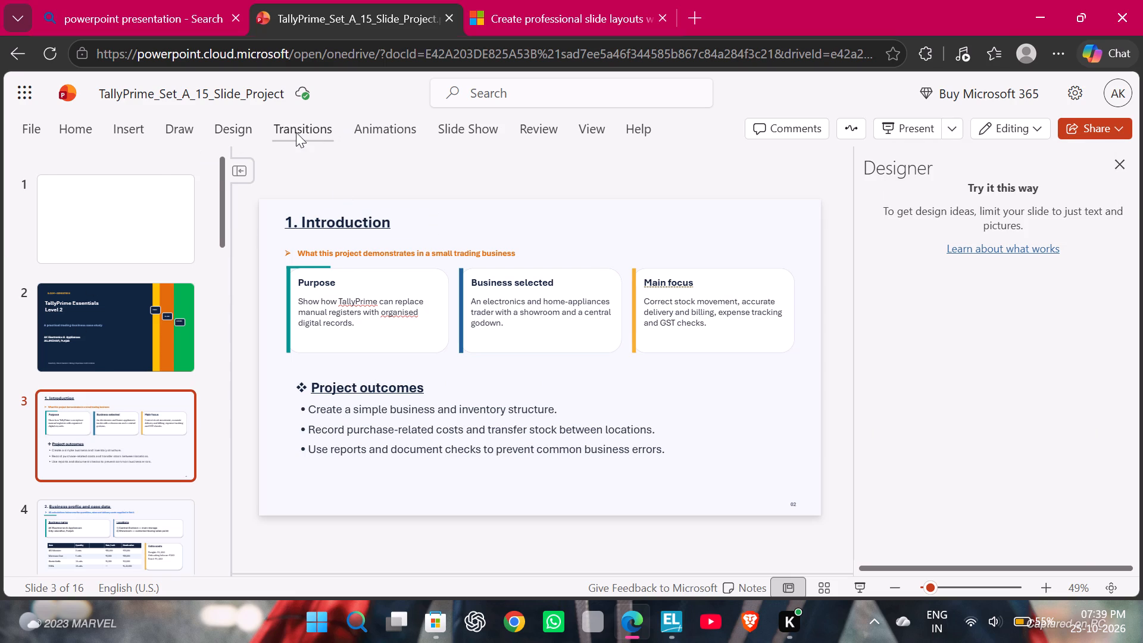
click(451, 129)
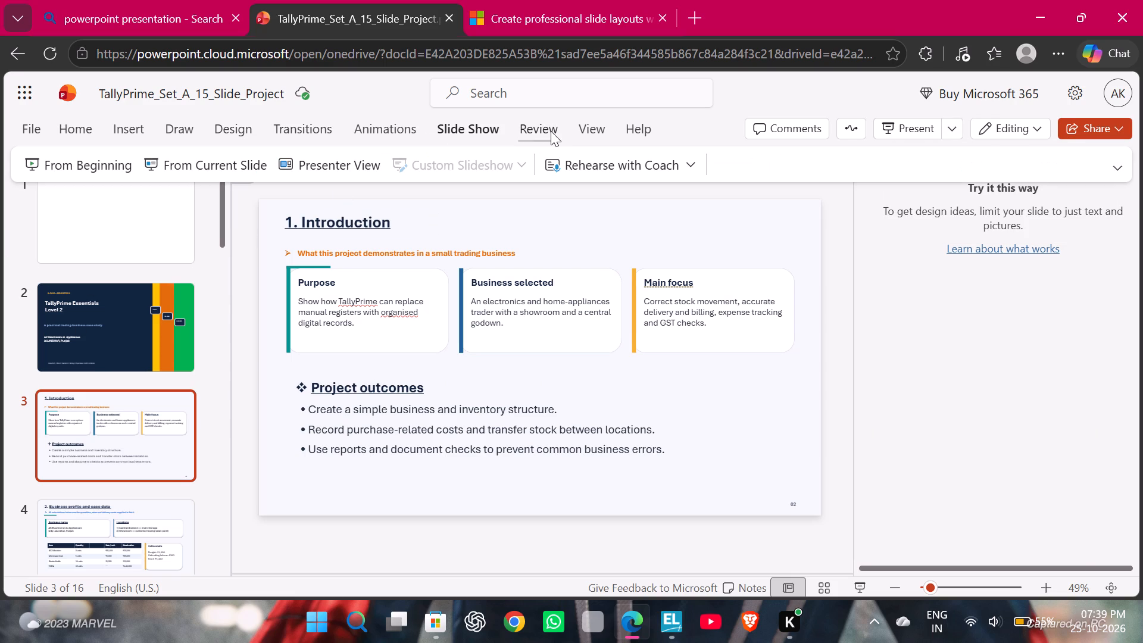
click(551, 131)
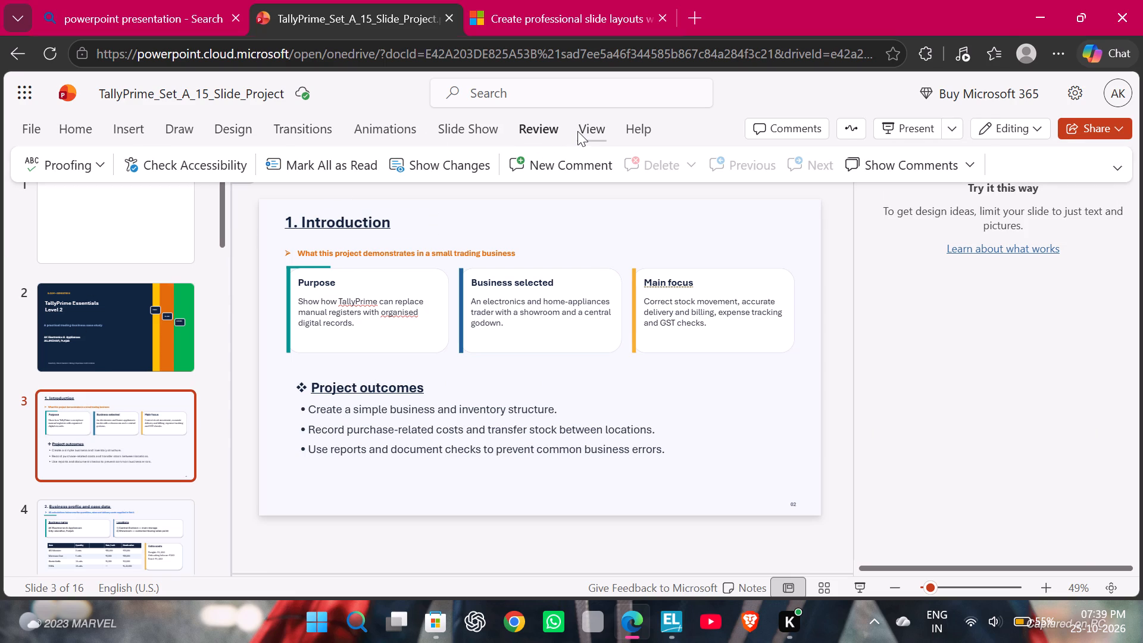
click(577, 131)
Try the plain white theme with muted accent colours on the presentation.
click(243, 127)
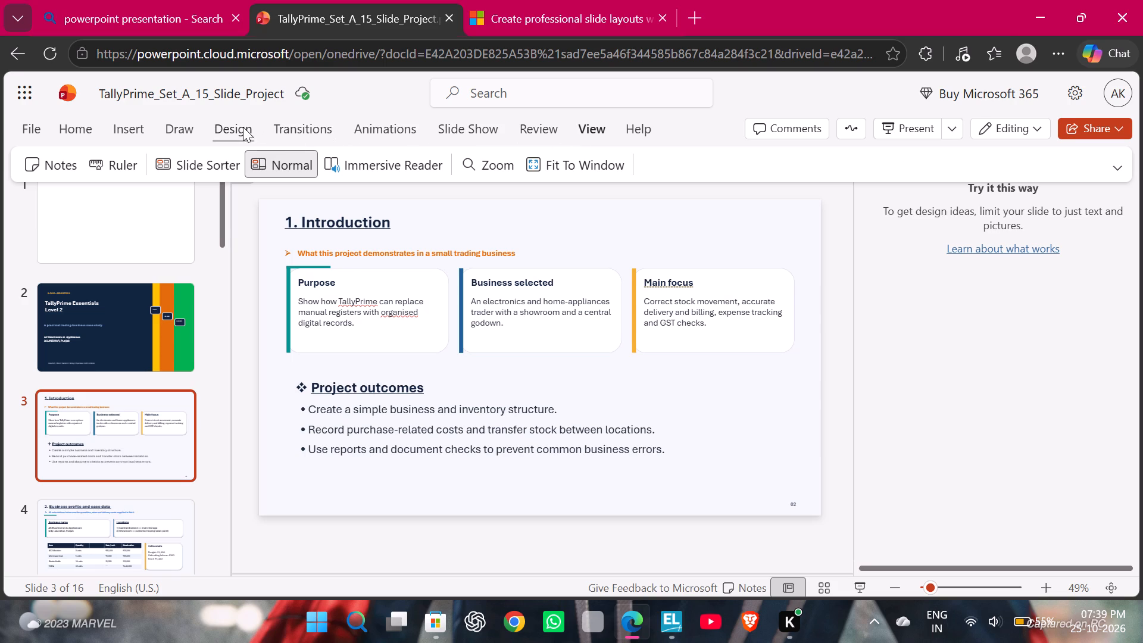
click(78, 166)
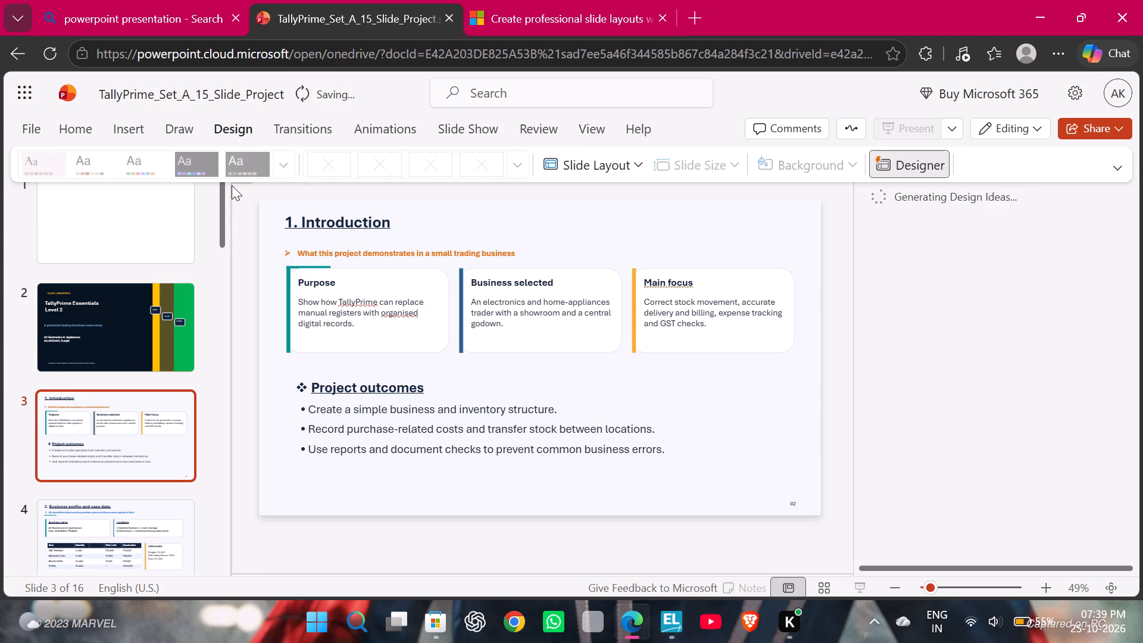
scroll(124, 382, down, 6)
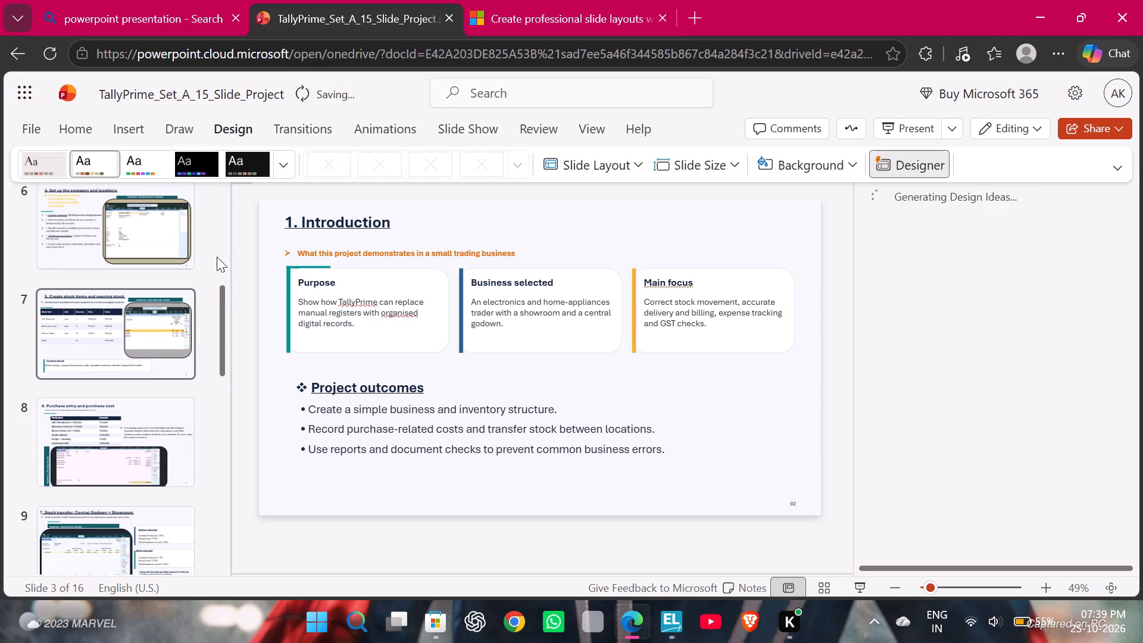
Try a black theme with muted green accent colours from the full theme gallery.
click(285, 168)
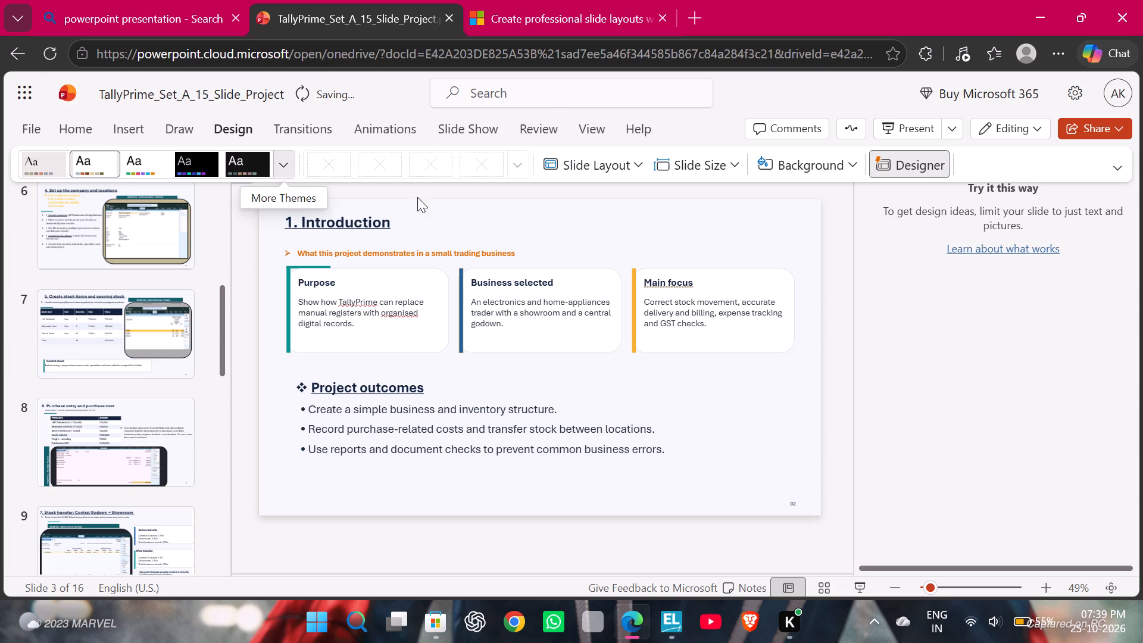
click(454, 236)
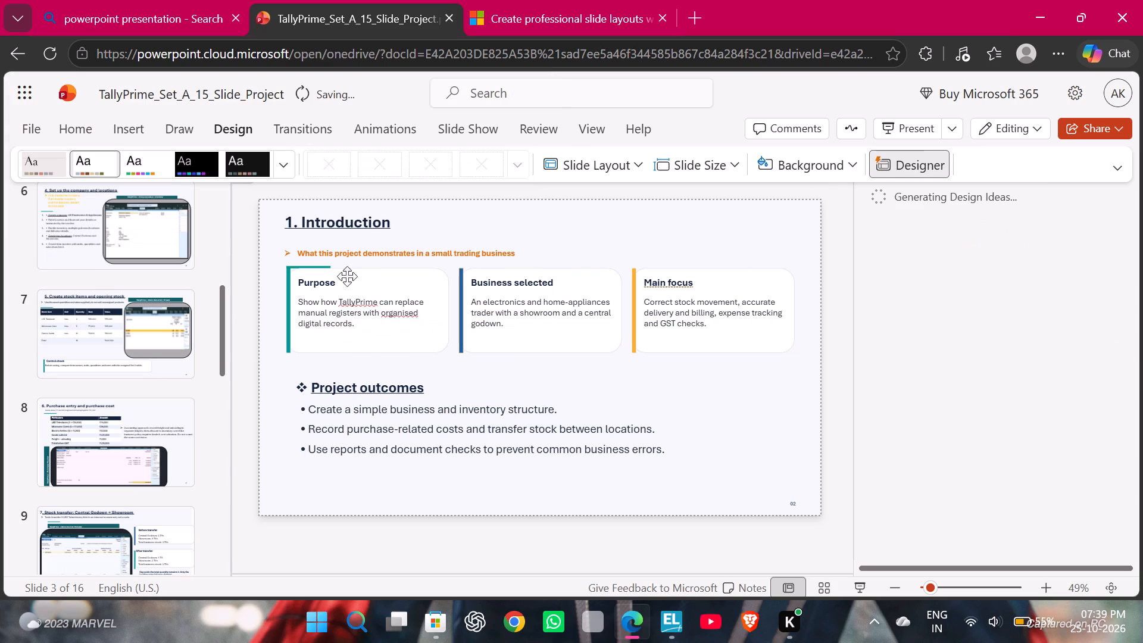
Apply the pale green theme with curved grass stems and a red arrow to the presentation.
click(286, 160)
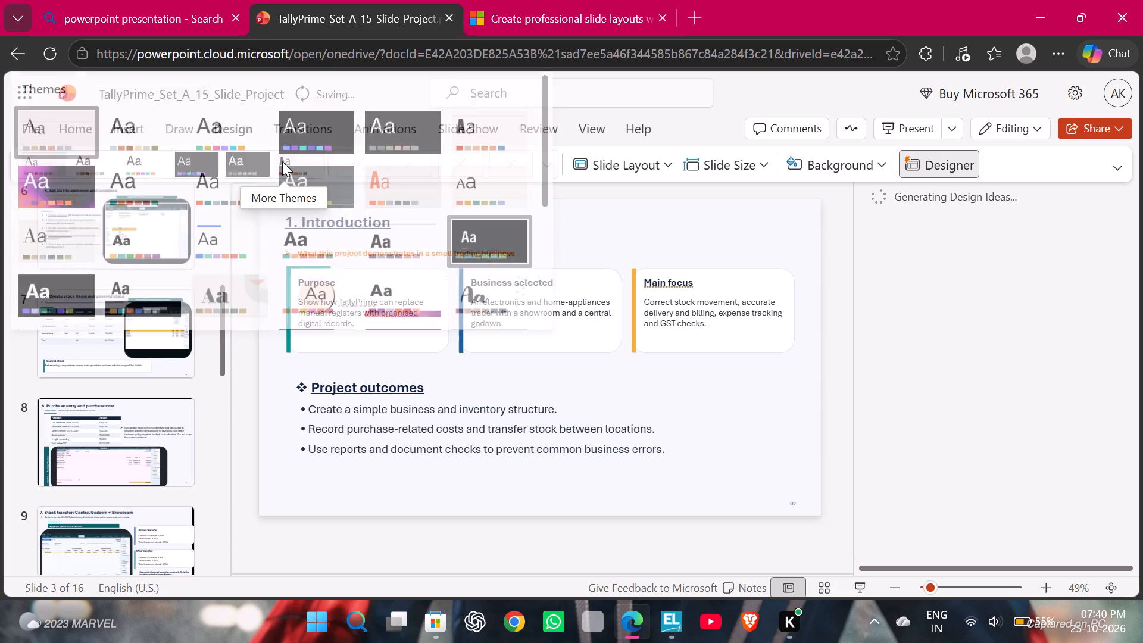
scroll(251, 232, down, 2)
scroll(310, 293, down, 2)
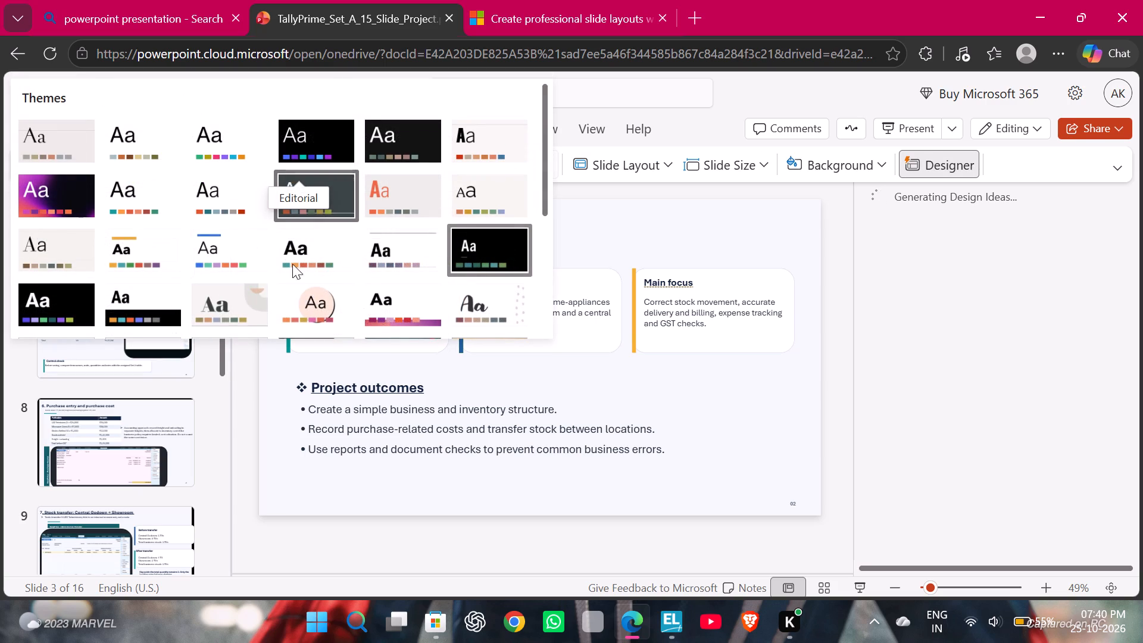
scroll(247, 284, down, 2)
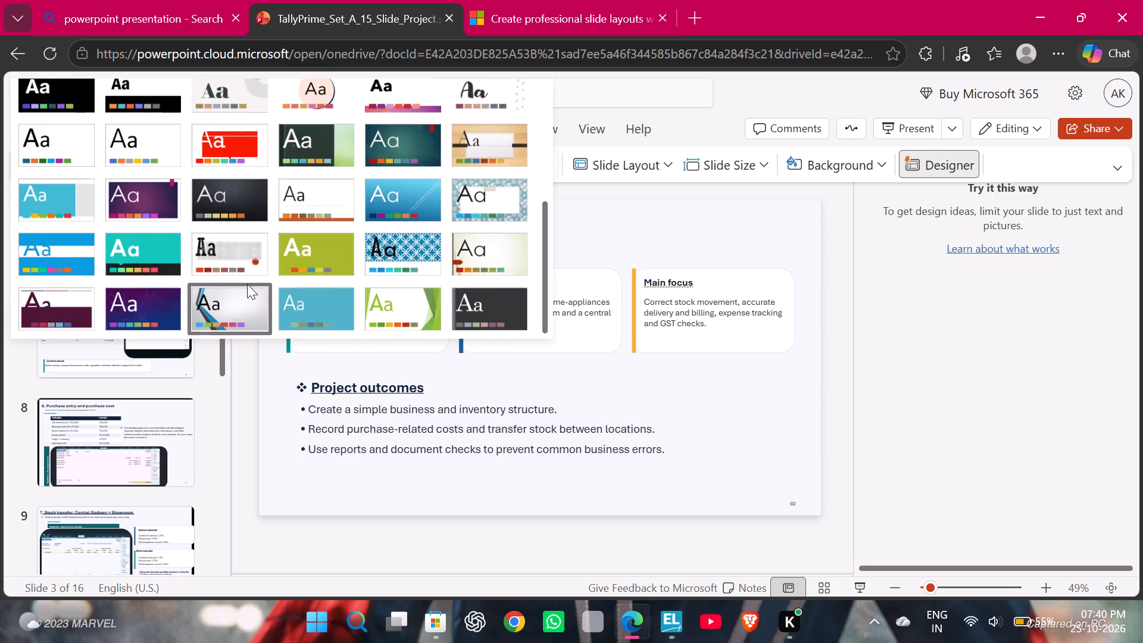
scroll(249, 280, down, 2)
click(449, 233)
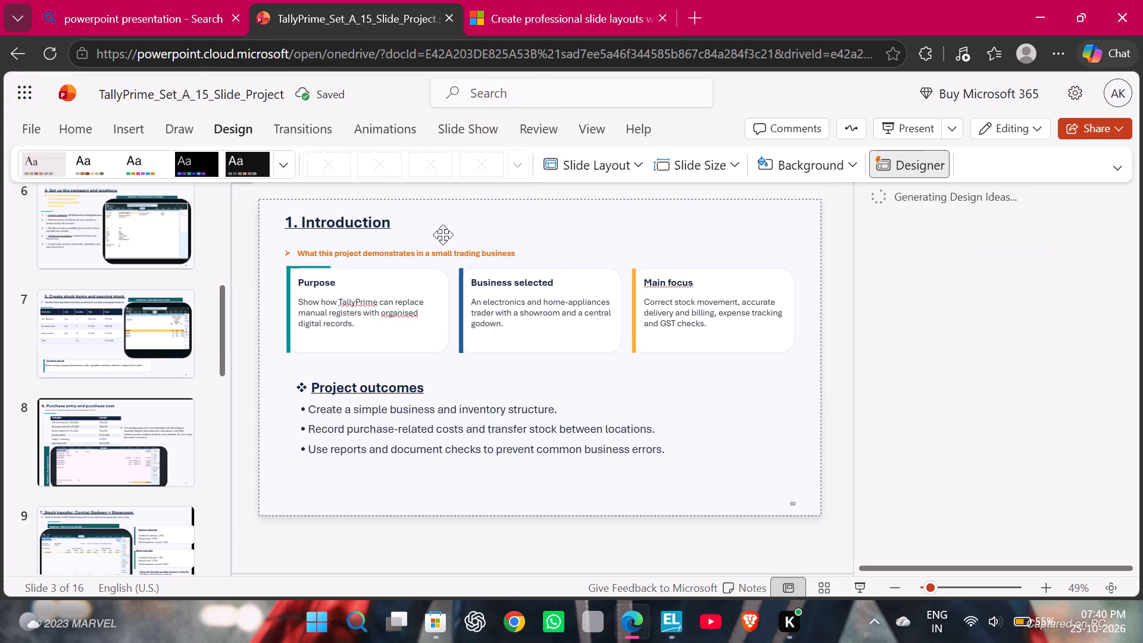
Review slide 7 and the other slides to see how the new theme affects them.
click(117, 344)
scroll(117, 341, up, 1)
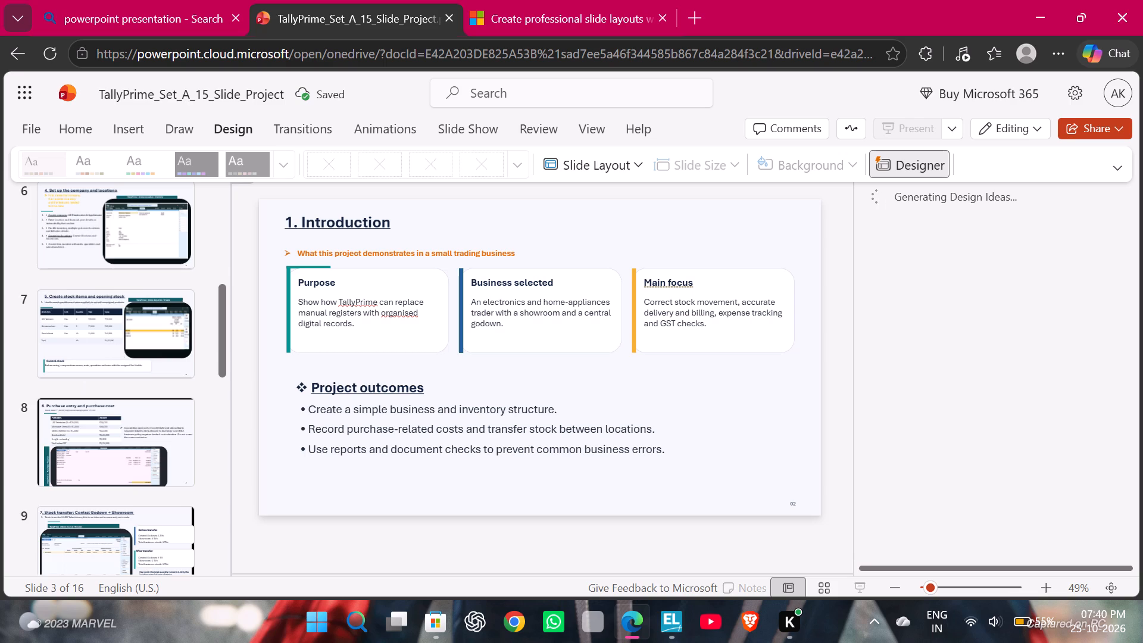
scroll(117, 341, up, 1)
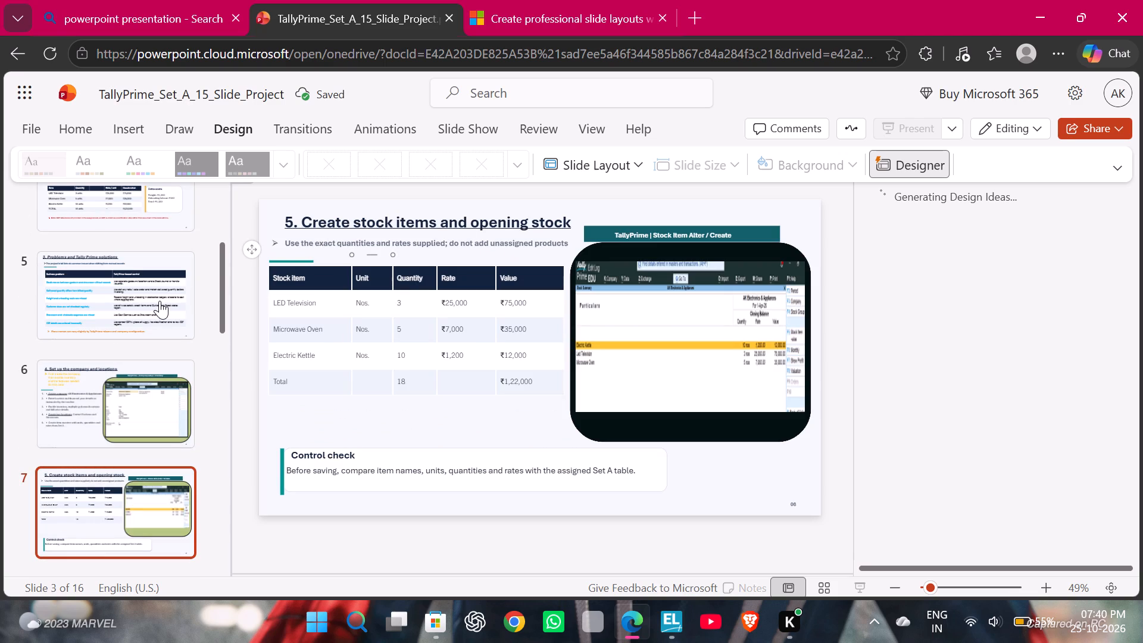
scroll(160, 301, up, 5)
scroll(160, 301, down, 3)
scroll(160, 301, up, 3)
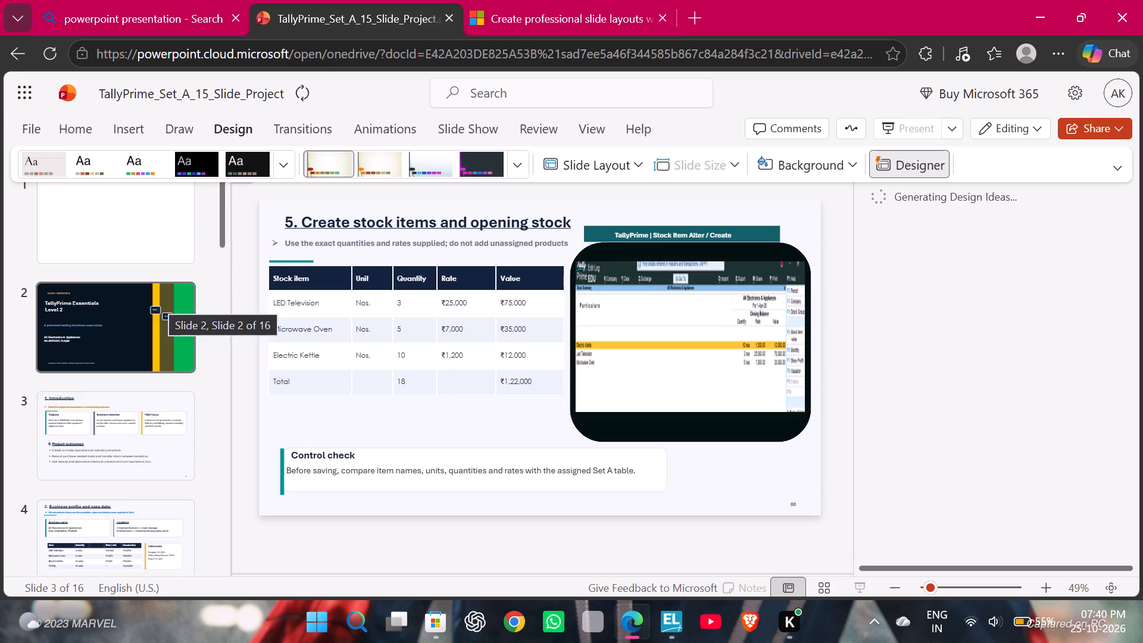
scroll(160, 301, down, 4)
scroll(134, 343, down, 5)
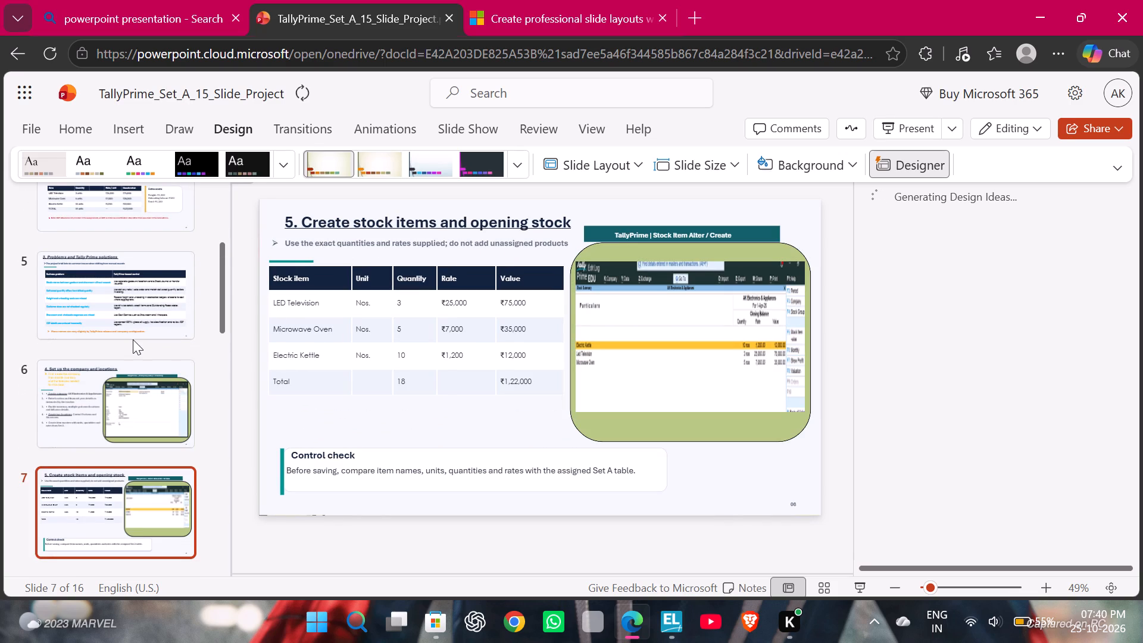
scroll(133, 335, down, 3)
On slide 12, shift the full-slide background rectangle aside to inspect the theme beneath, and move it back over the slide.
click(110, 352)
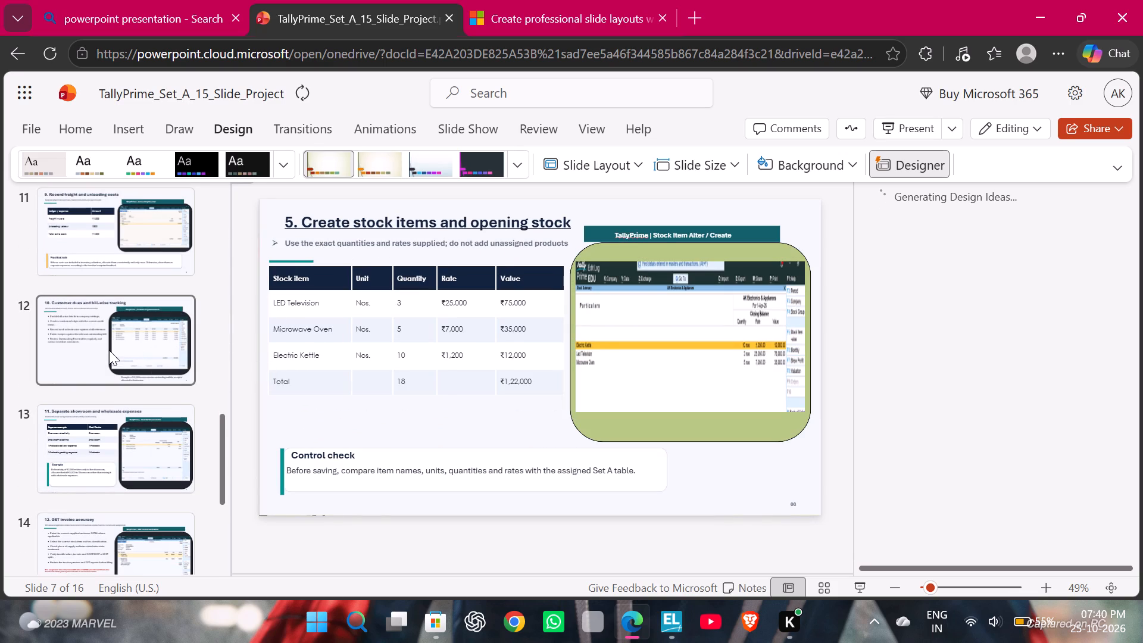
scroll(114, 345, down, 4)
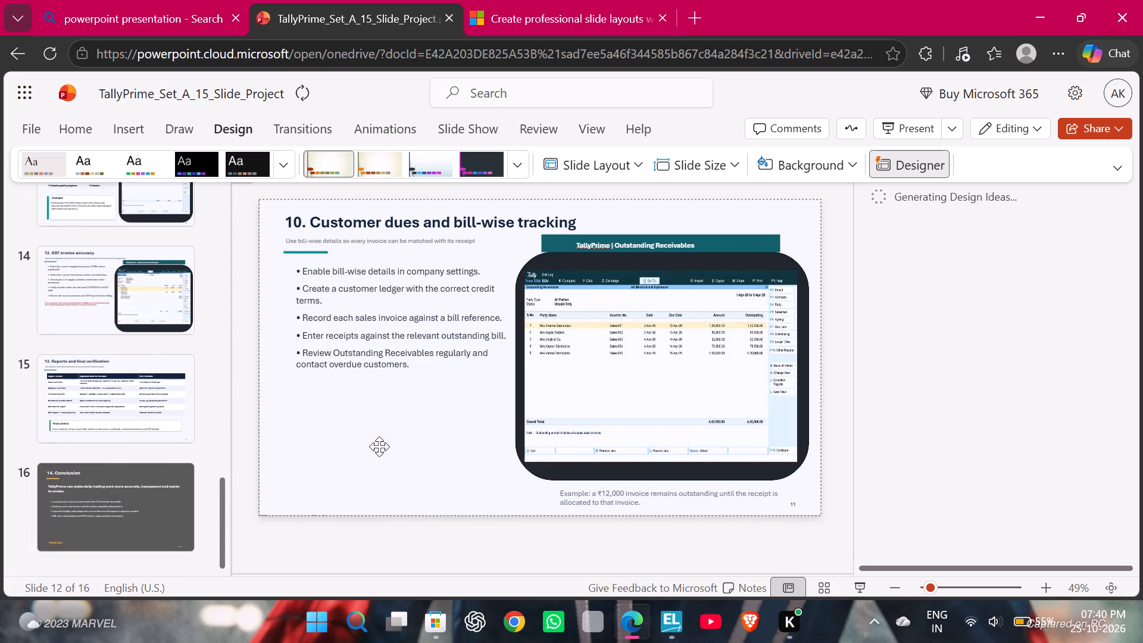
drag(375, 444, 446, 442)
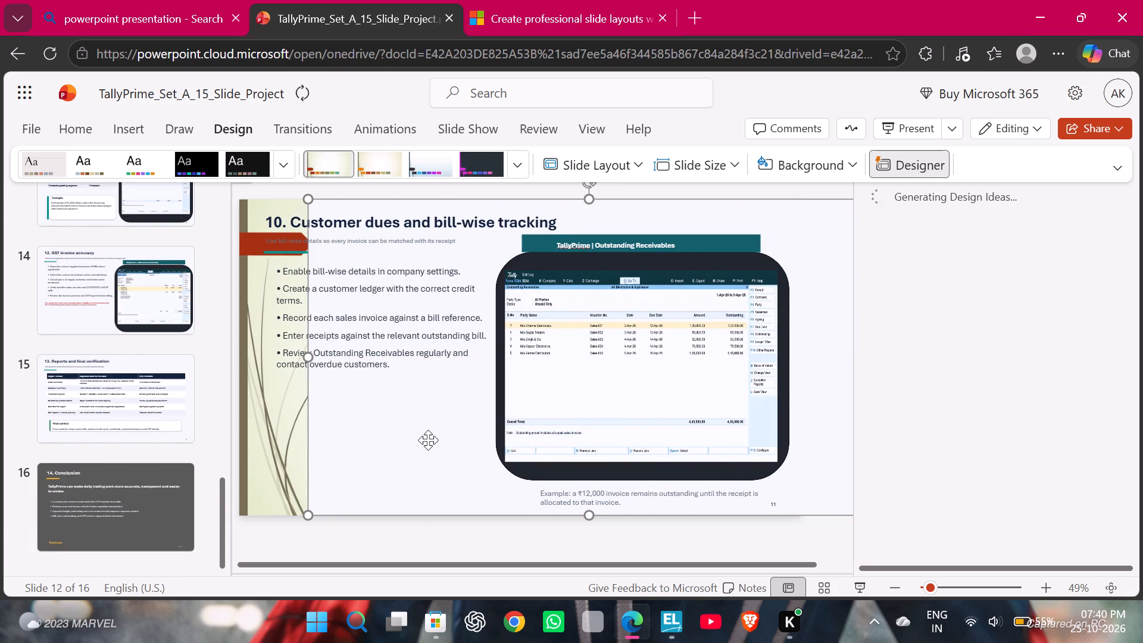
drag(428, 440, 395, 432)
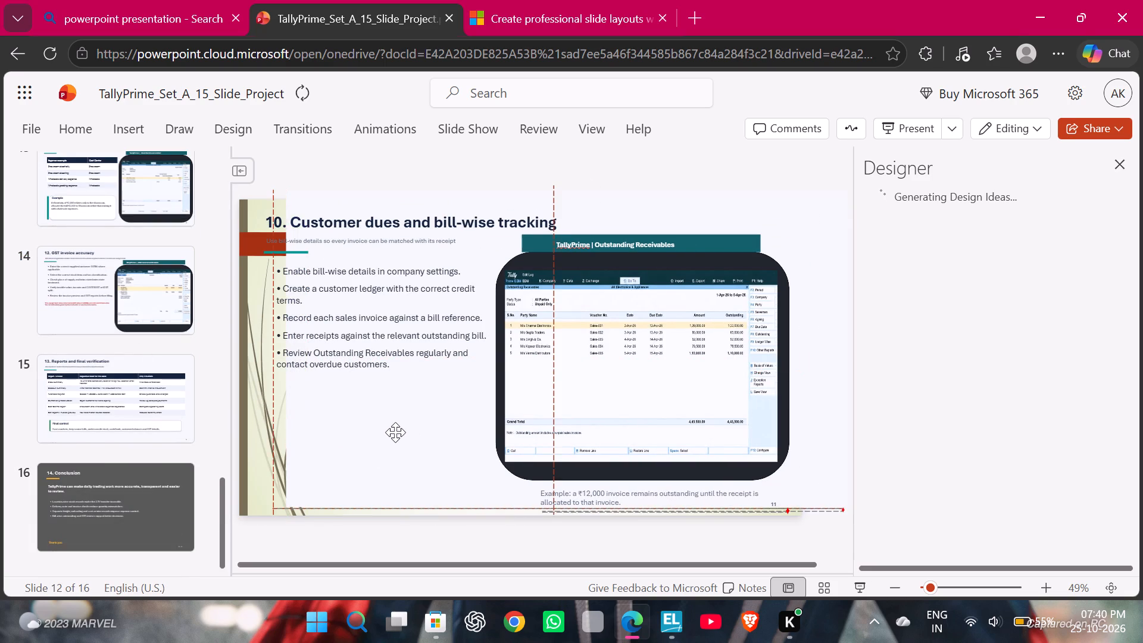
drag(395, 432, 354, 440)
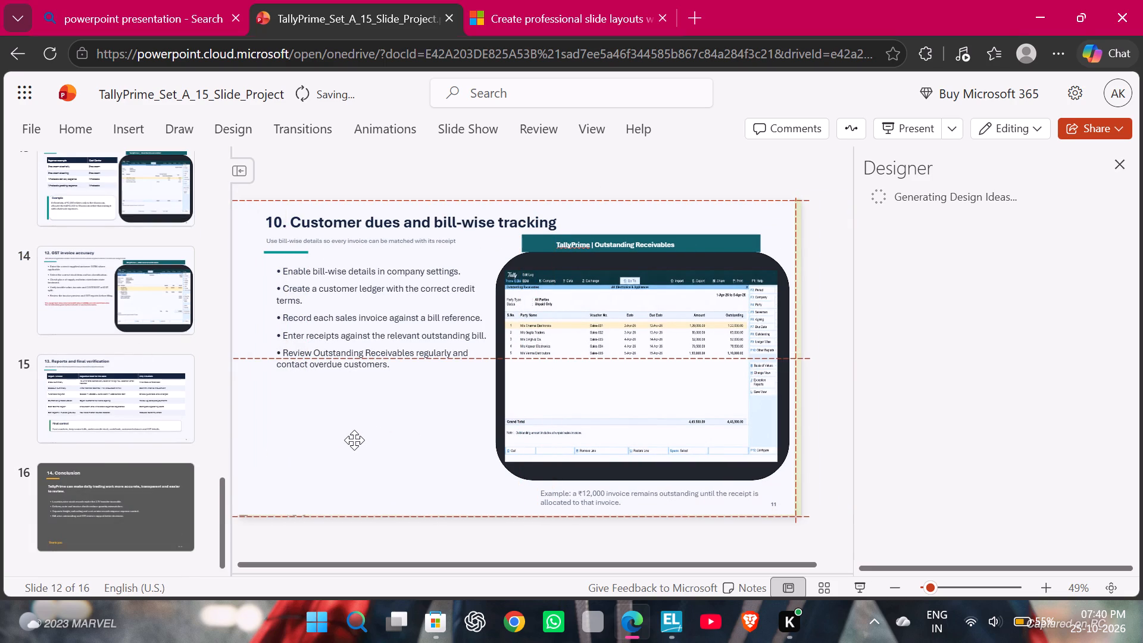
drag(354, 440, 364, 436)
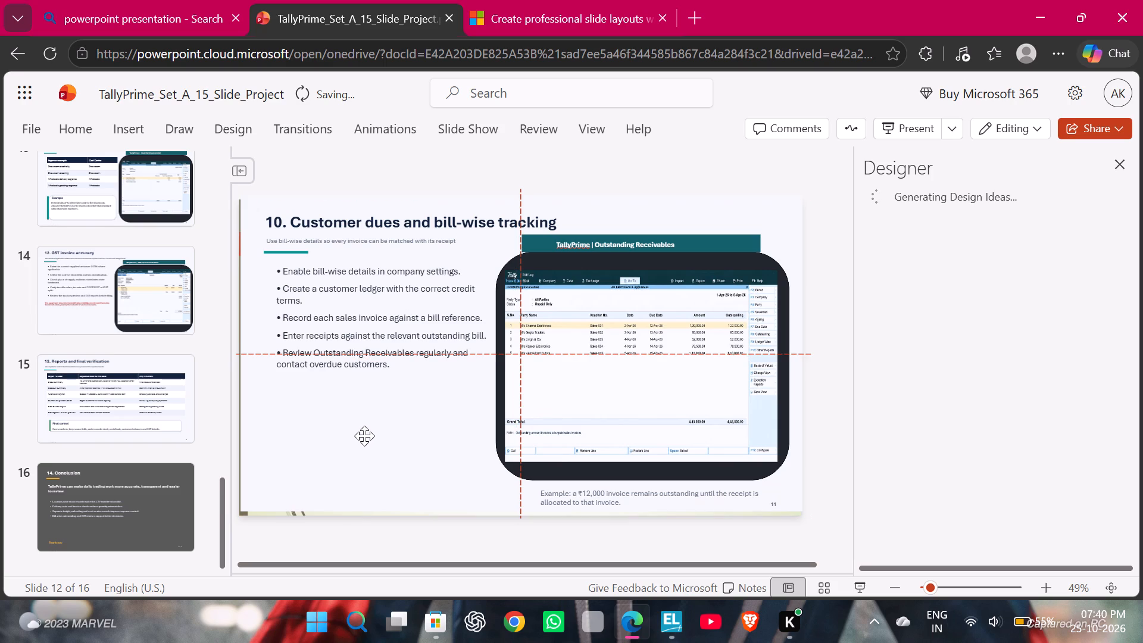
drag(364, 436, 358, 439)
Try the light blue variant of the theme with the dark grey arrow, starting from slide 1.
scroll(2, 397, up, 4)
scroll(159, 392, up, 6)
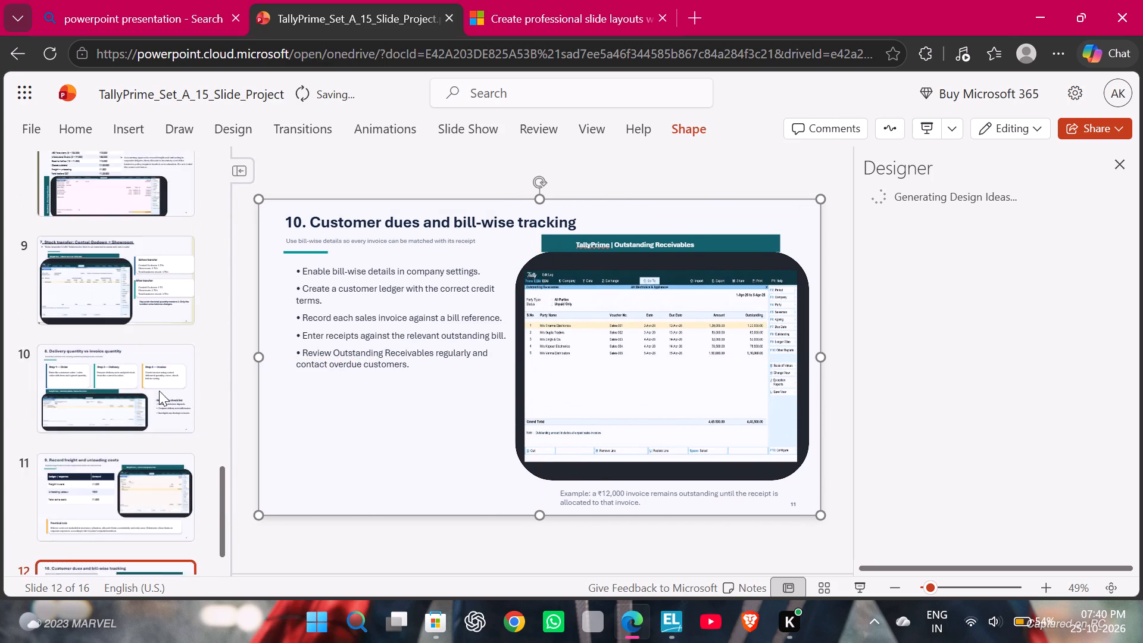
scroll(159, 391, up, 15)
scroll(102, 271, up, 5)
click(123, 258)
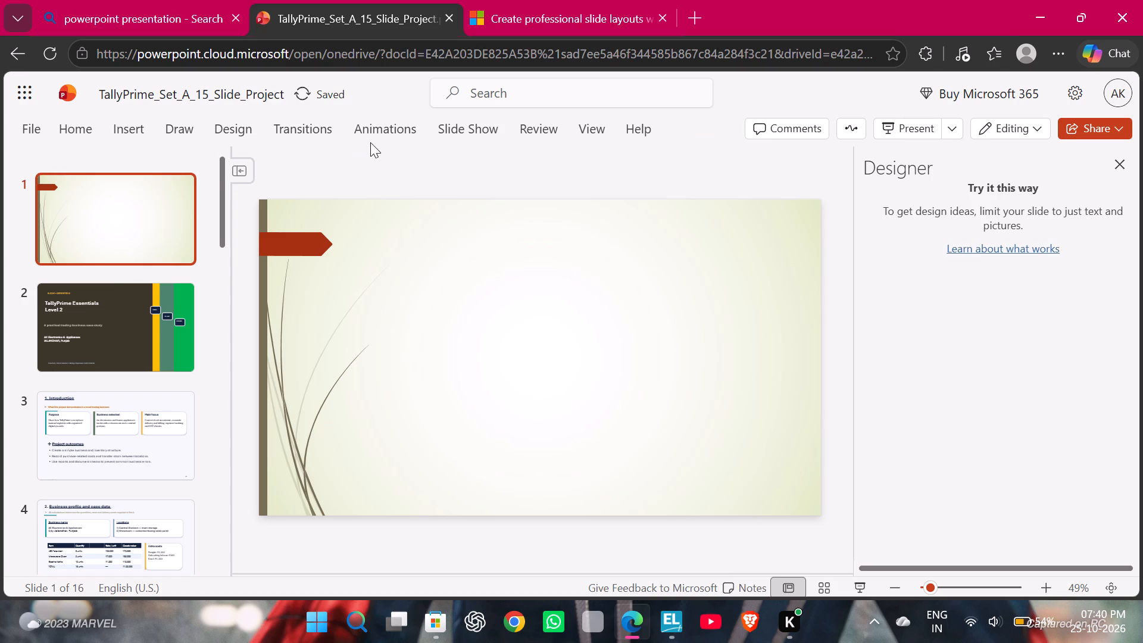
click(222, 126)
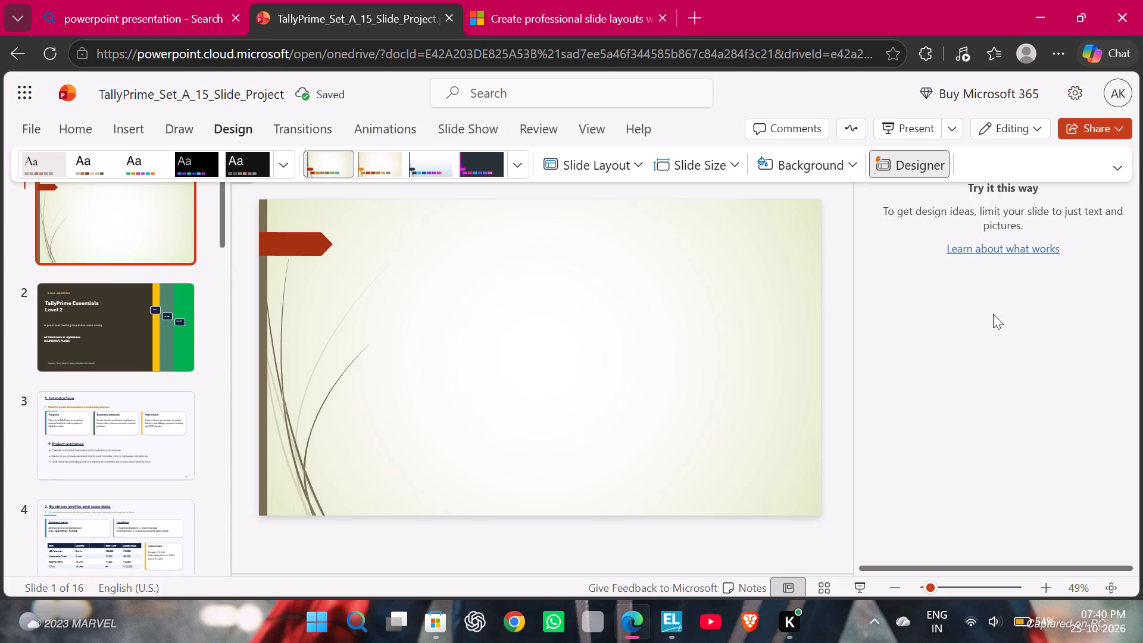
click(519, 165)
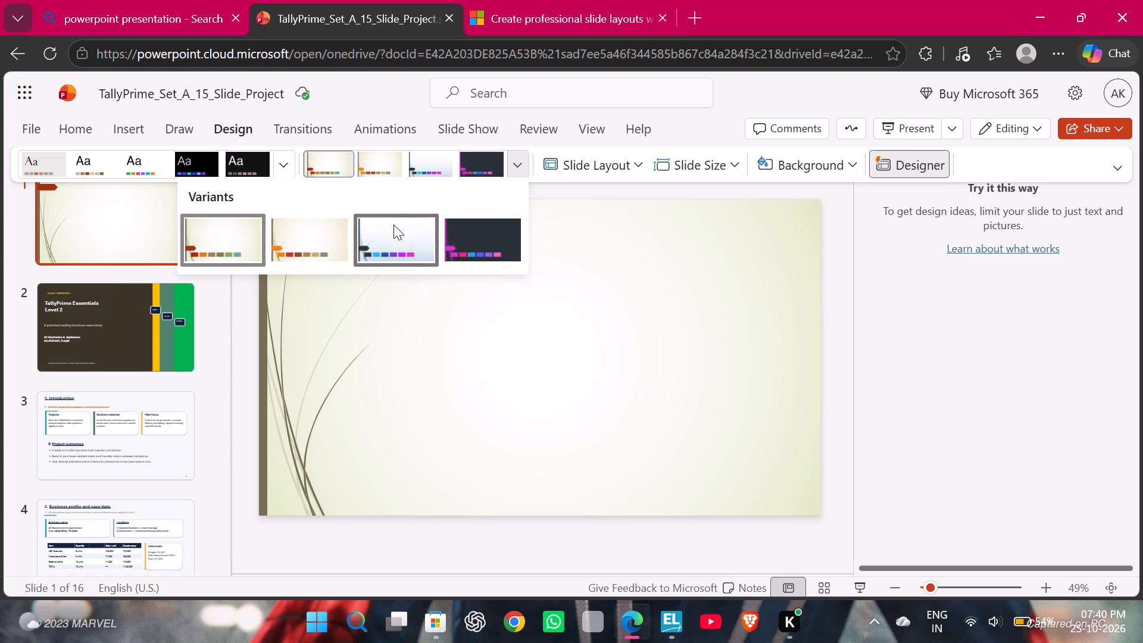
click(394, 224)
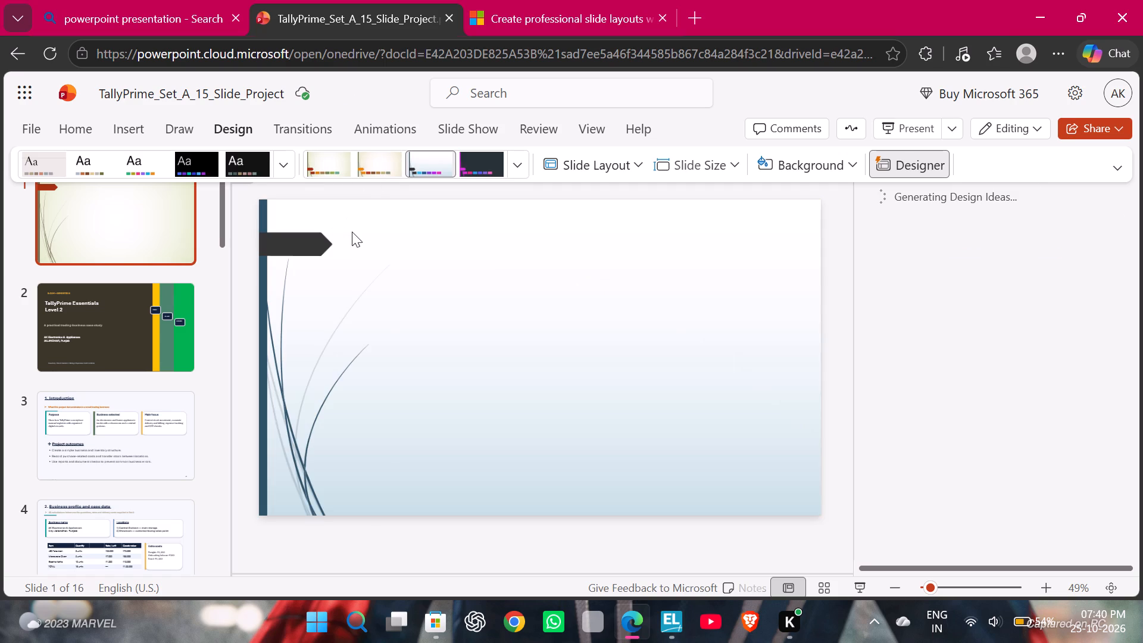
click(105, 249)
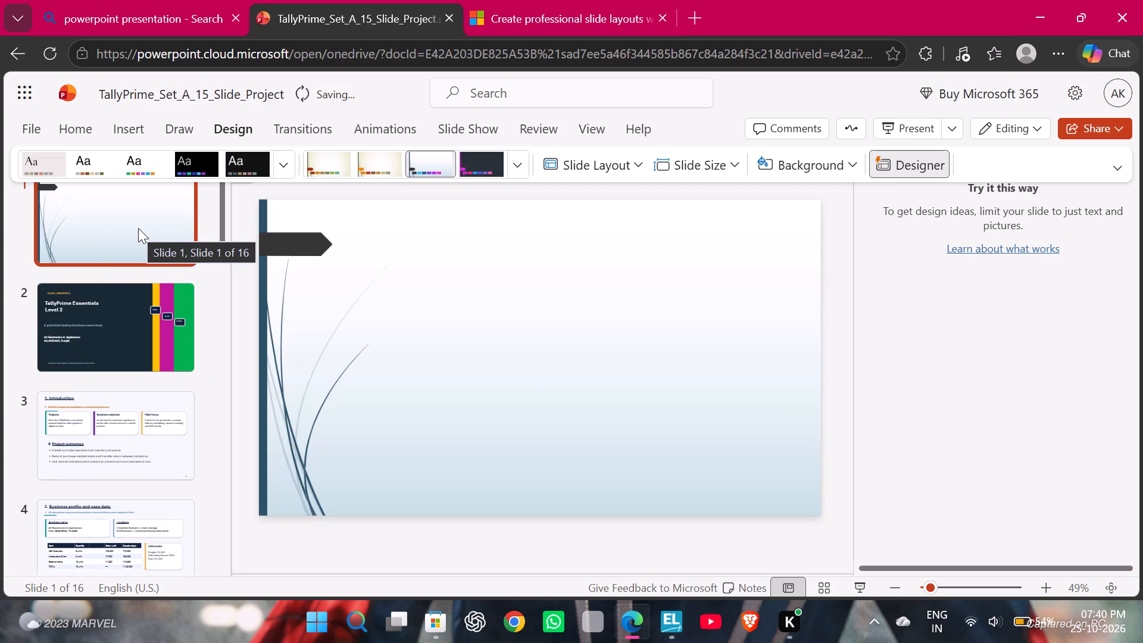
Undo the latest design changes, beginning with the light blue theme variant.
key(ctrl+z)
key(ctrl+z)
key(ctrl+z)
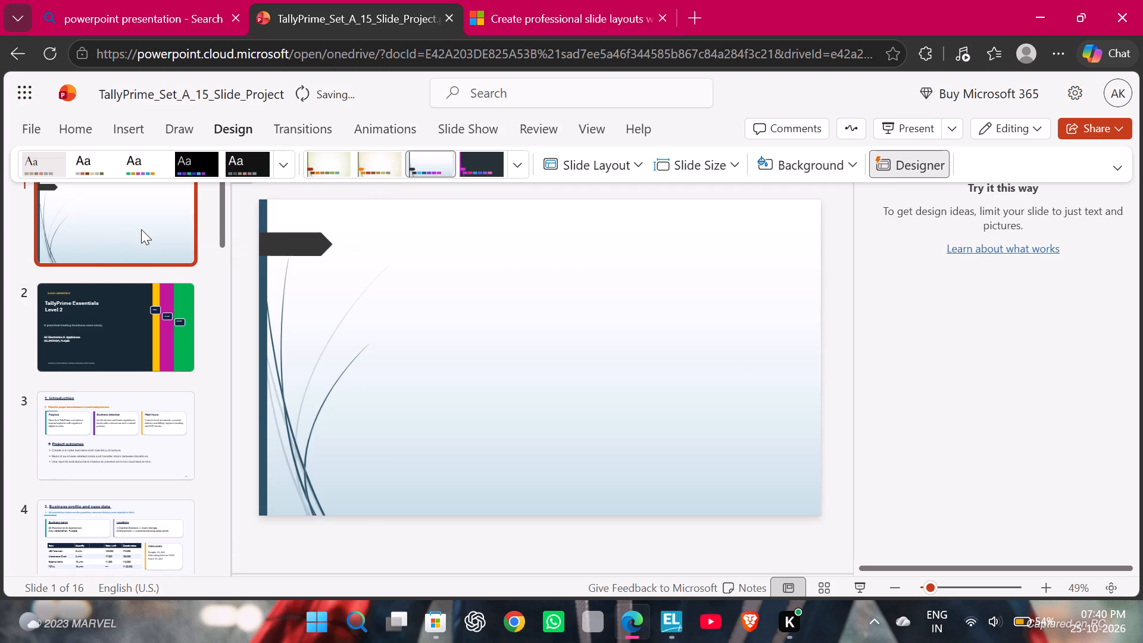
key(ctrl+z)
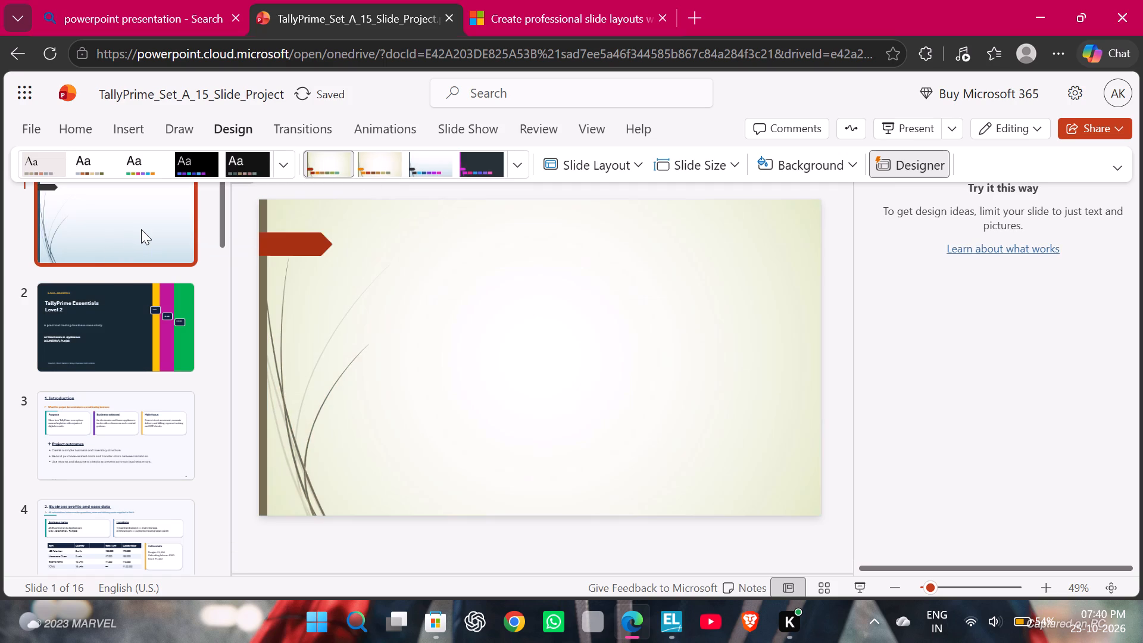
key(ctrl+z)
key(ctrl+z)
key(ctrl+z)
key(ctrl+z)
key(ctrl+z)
Undo the remaining theme changes and the insertion of the blank slide, and return to the title slide.
key(ctrl+z)
key(ctrl+z)
key(ctrl+z)
click(127, 363)
scroll(129, 357, up, 10)
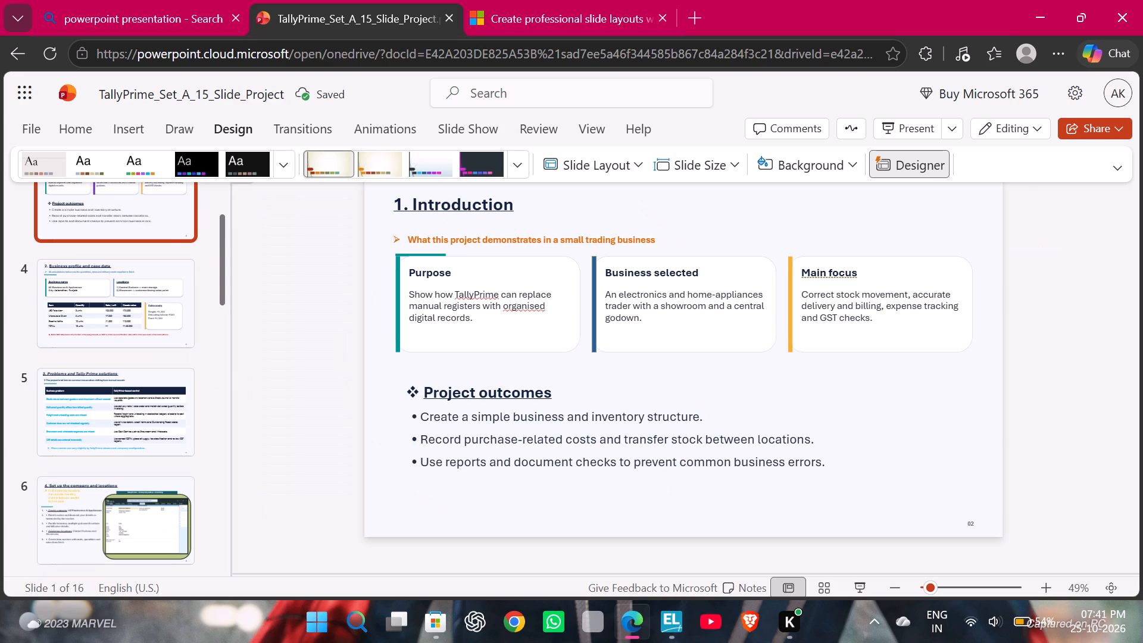
scroll(130, 354, up, 4)
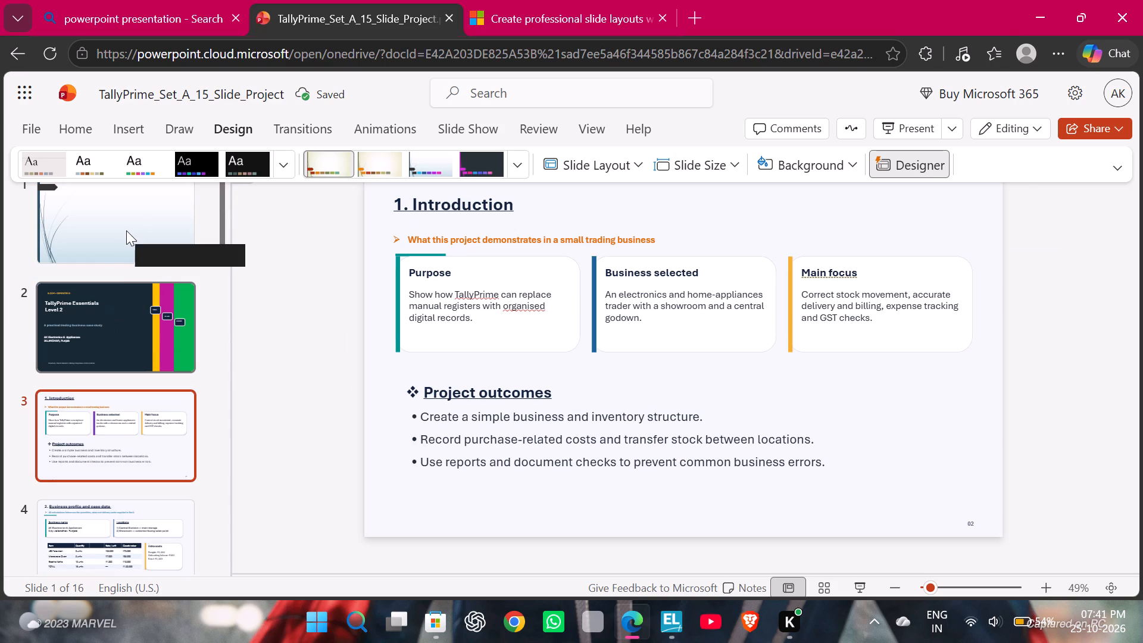
click(126, 230)
key(ctrl+z)
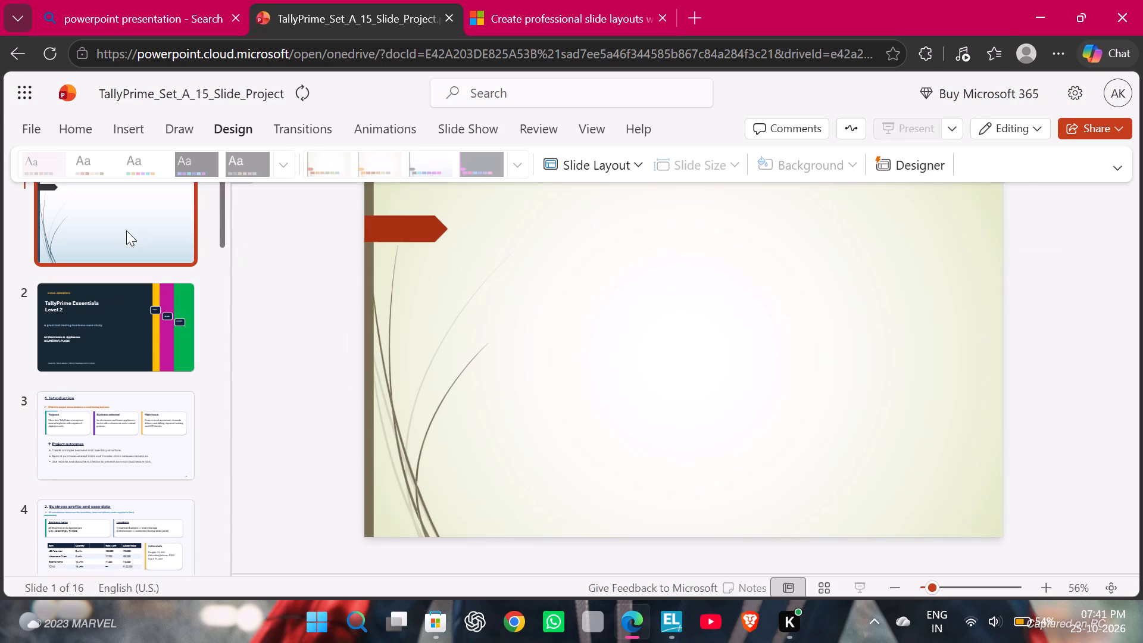
key(ctrl+z)
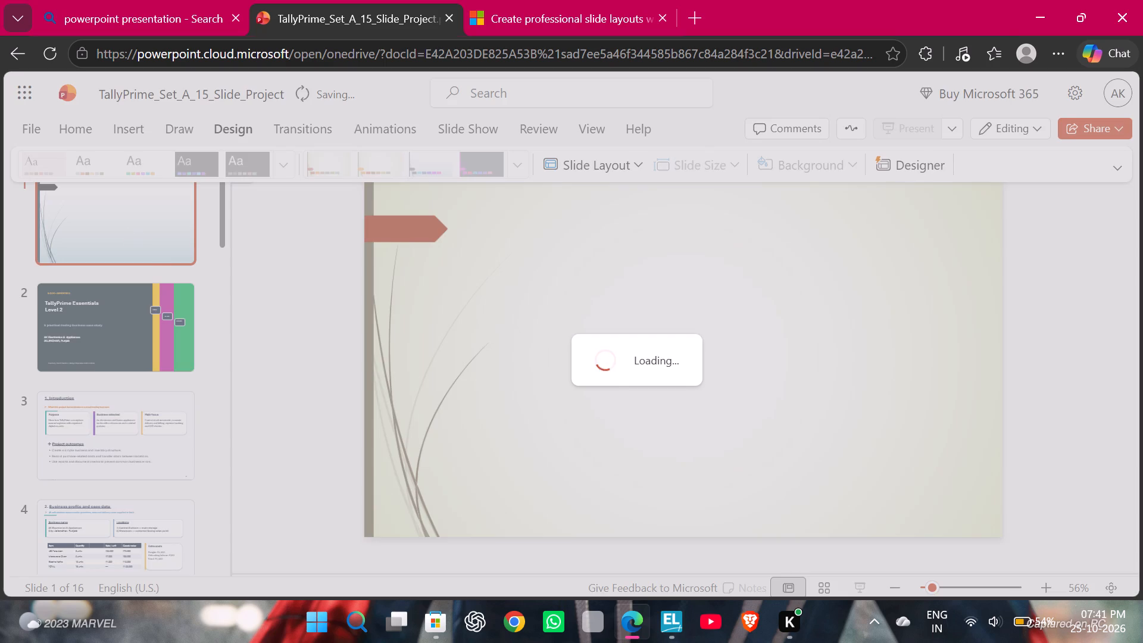
key(ctrl+z)
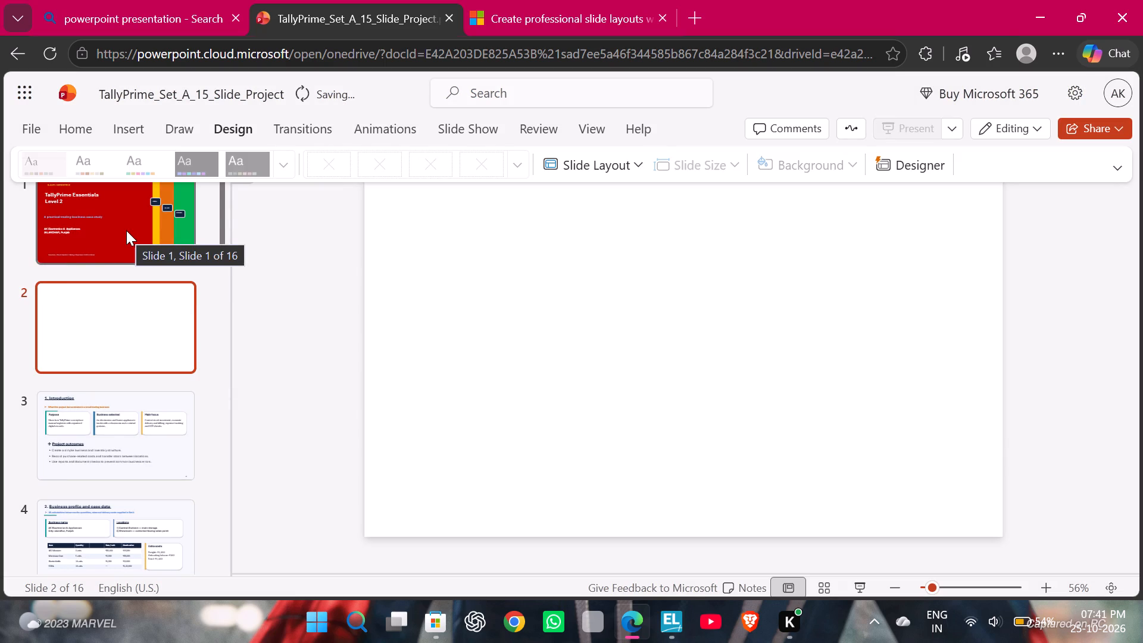
click(115, 418)
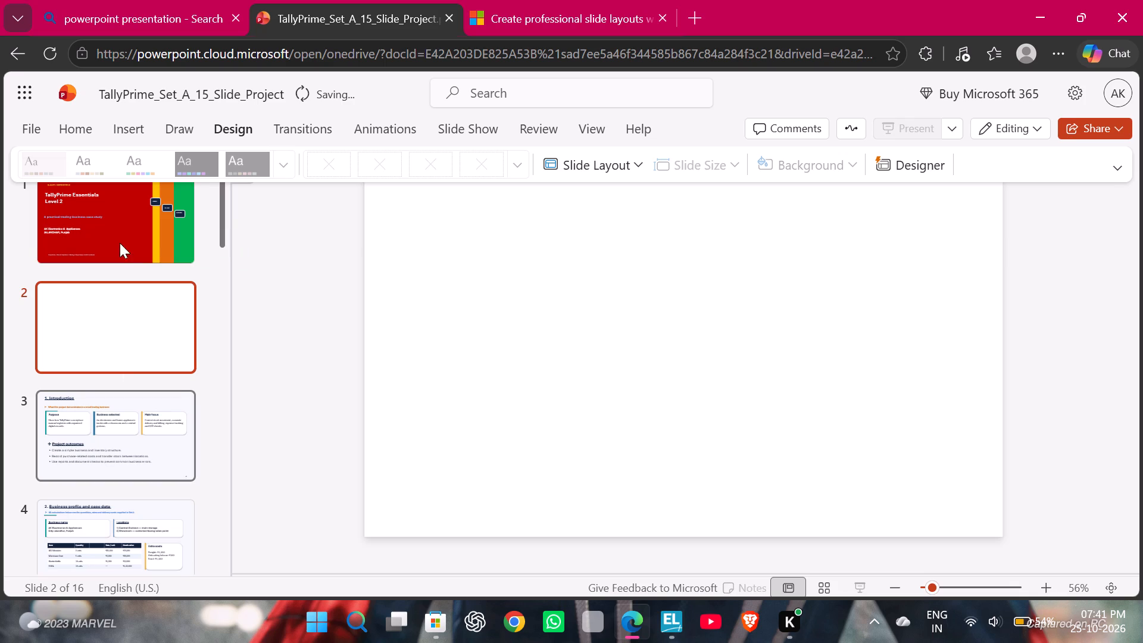
click(120, 243)
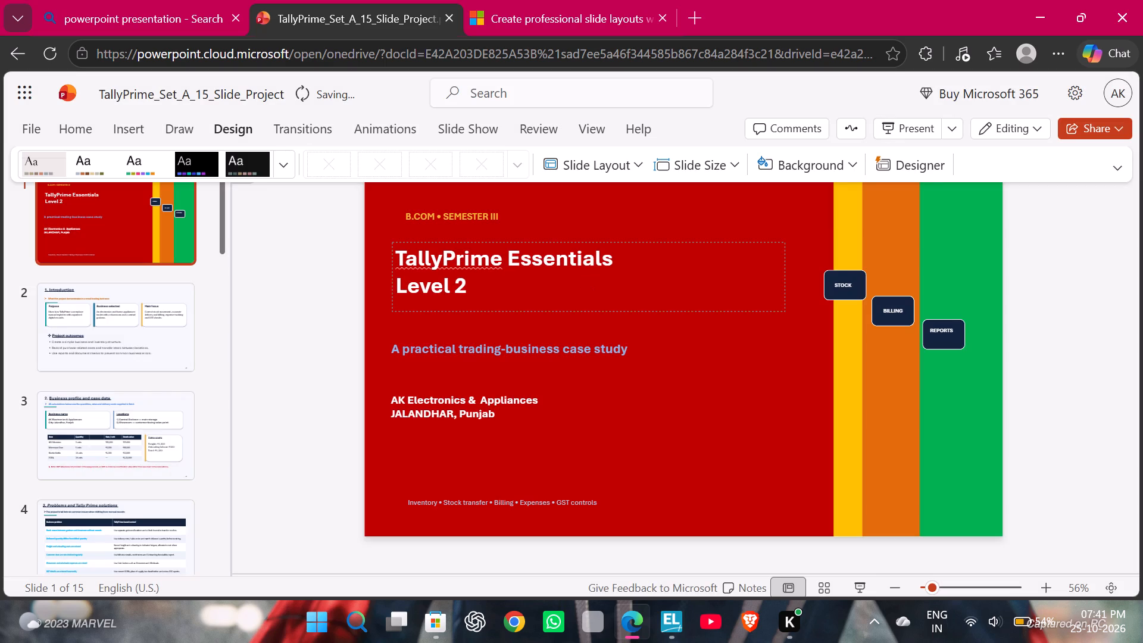
Fill the title slide's large red background shape with Tan, Background 2, Darker 90%.
right_click(683, 364)
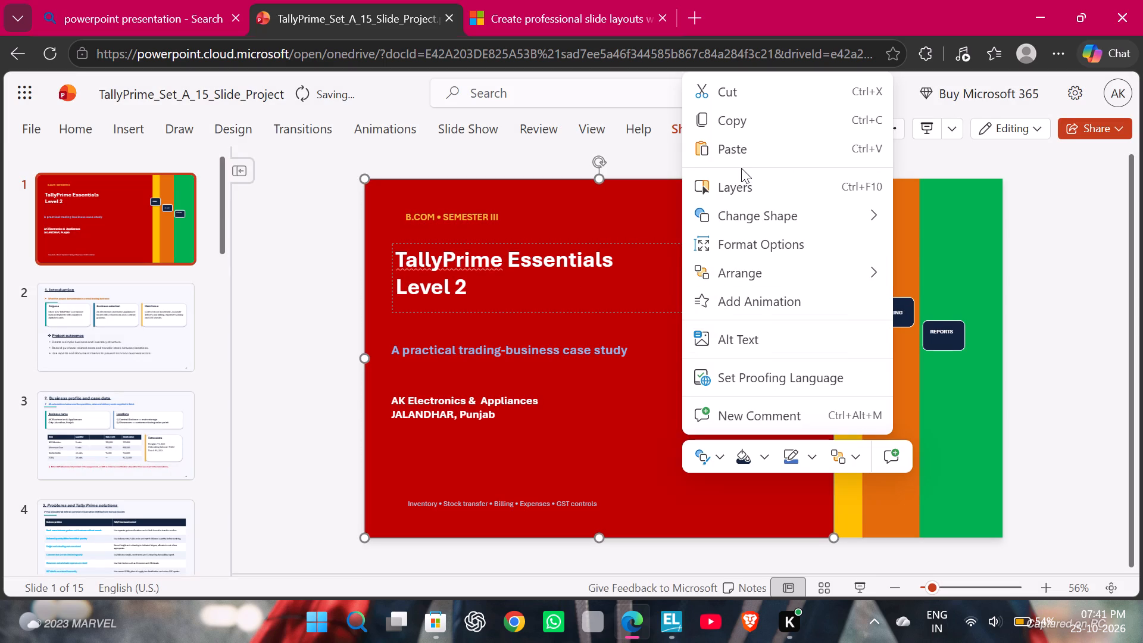
click(771, 463)
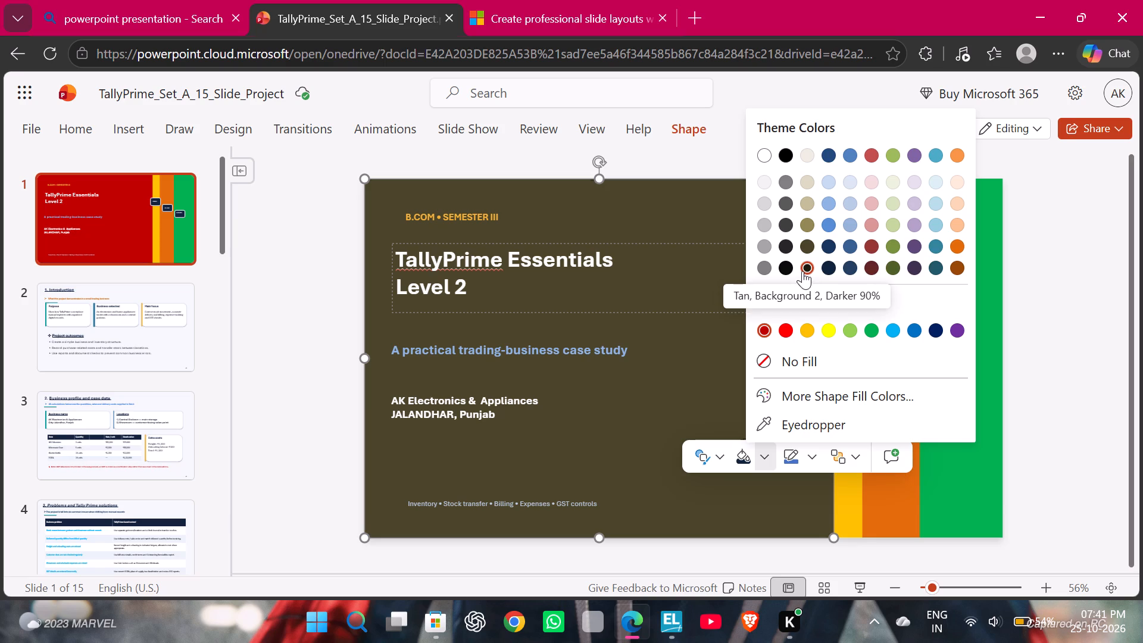
click(802, 271)
click(307, 335)
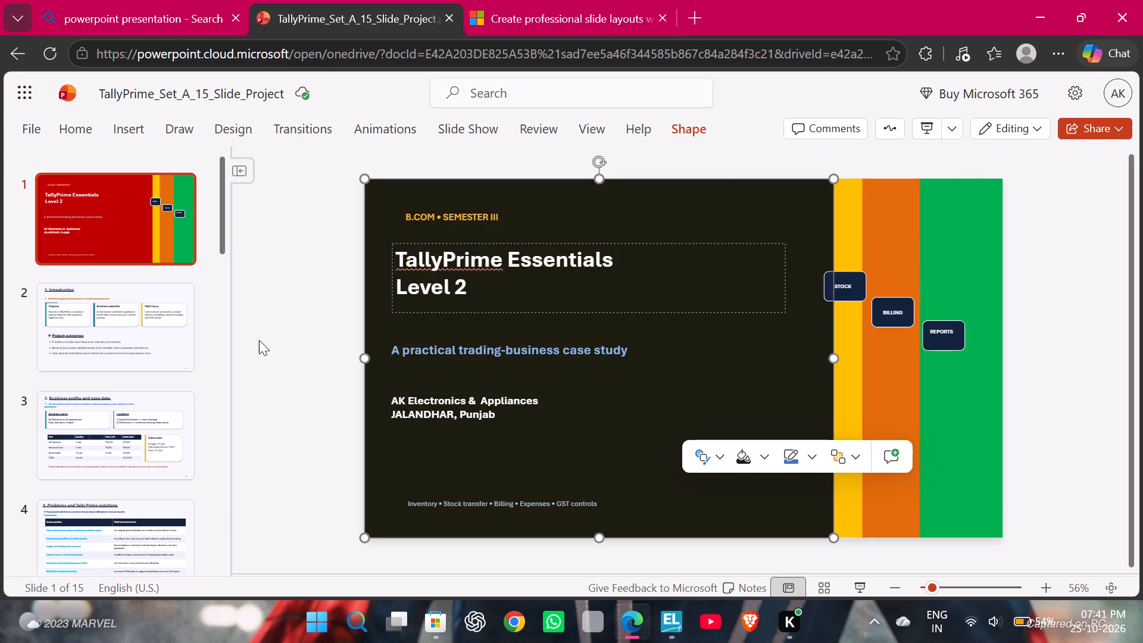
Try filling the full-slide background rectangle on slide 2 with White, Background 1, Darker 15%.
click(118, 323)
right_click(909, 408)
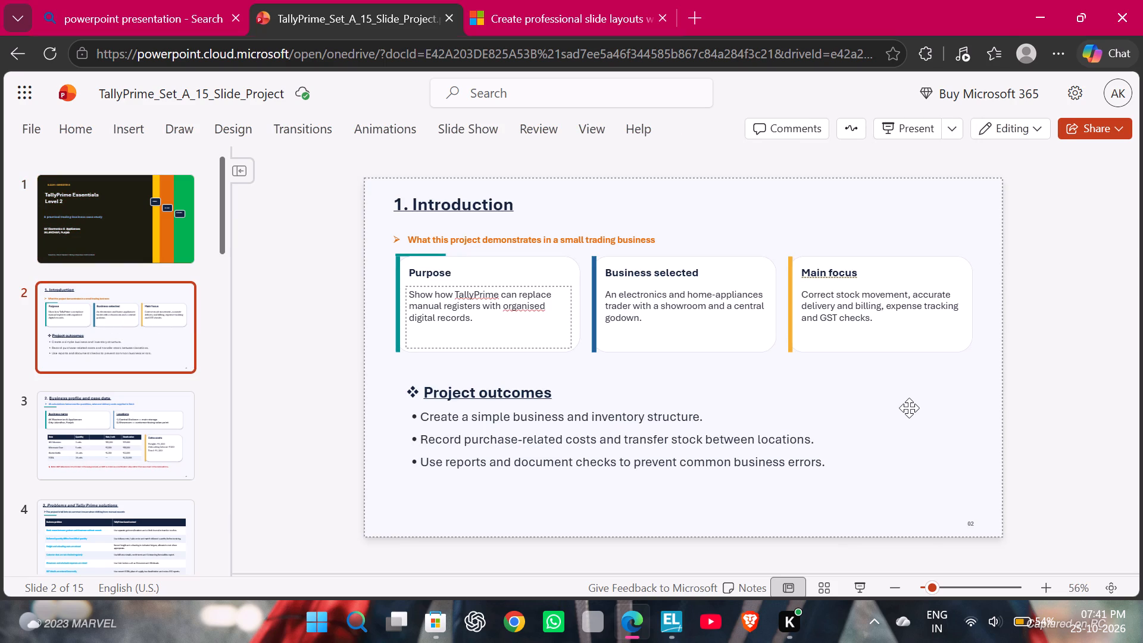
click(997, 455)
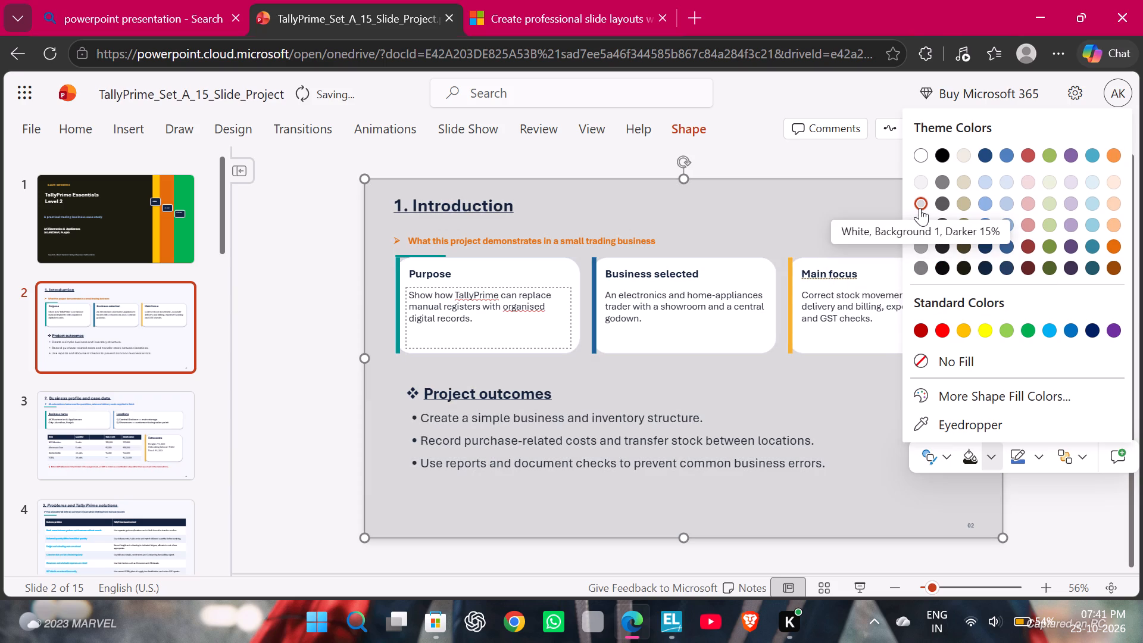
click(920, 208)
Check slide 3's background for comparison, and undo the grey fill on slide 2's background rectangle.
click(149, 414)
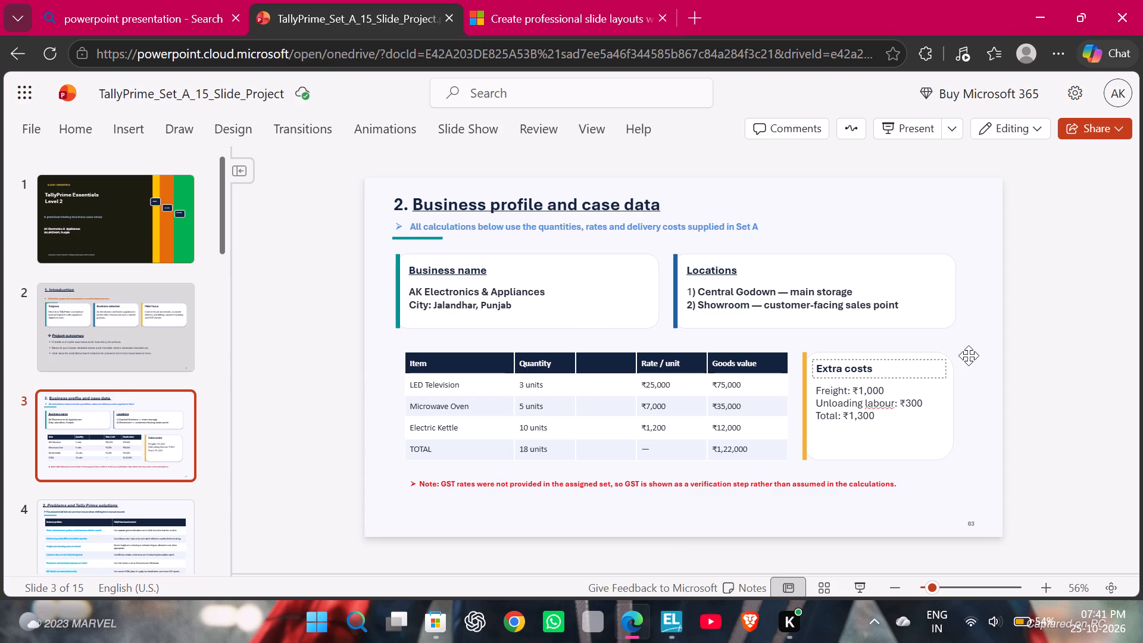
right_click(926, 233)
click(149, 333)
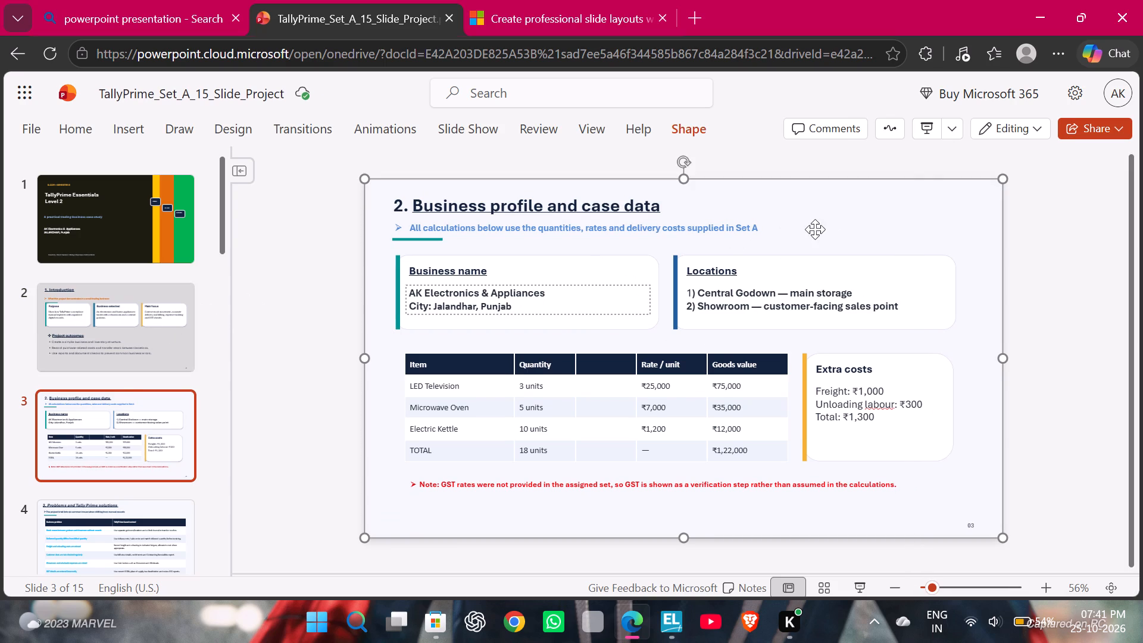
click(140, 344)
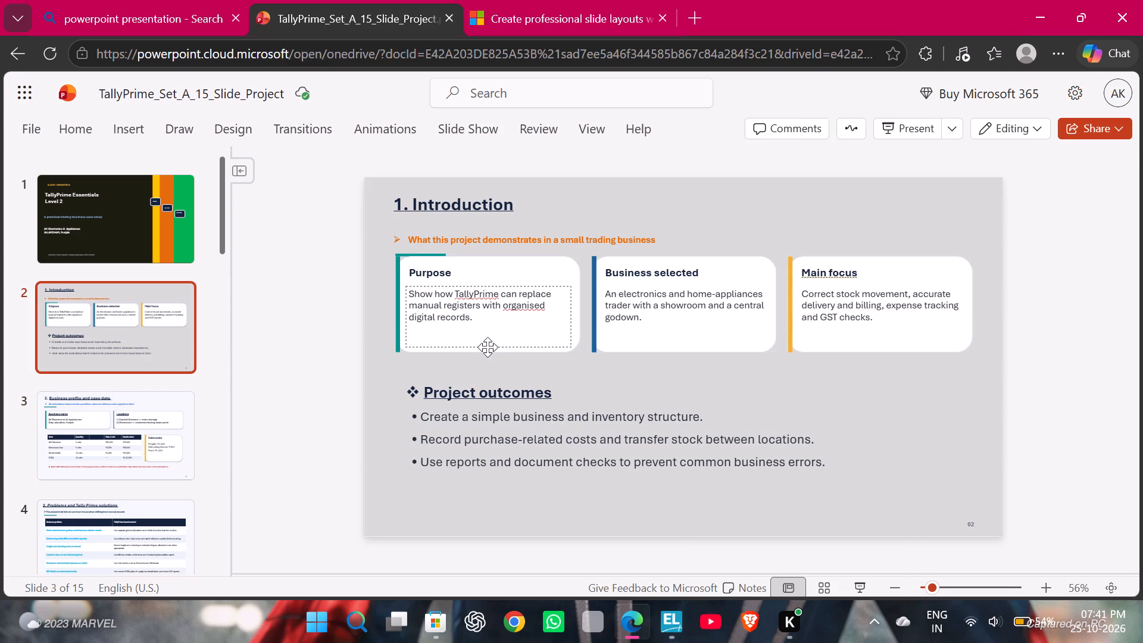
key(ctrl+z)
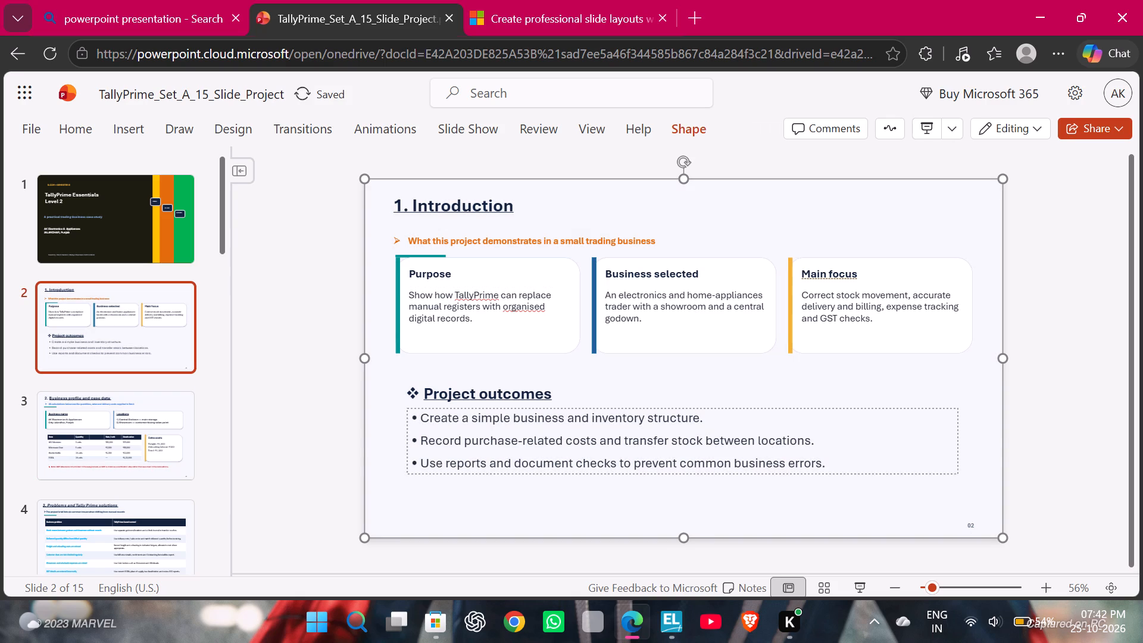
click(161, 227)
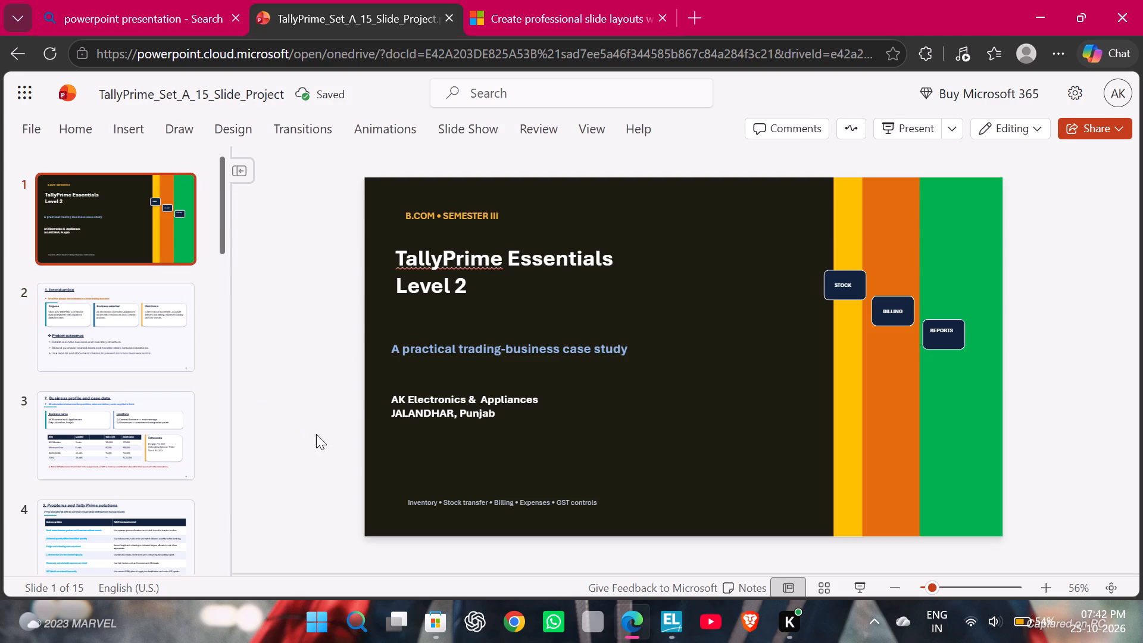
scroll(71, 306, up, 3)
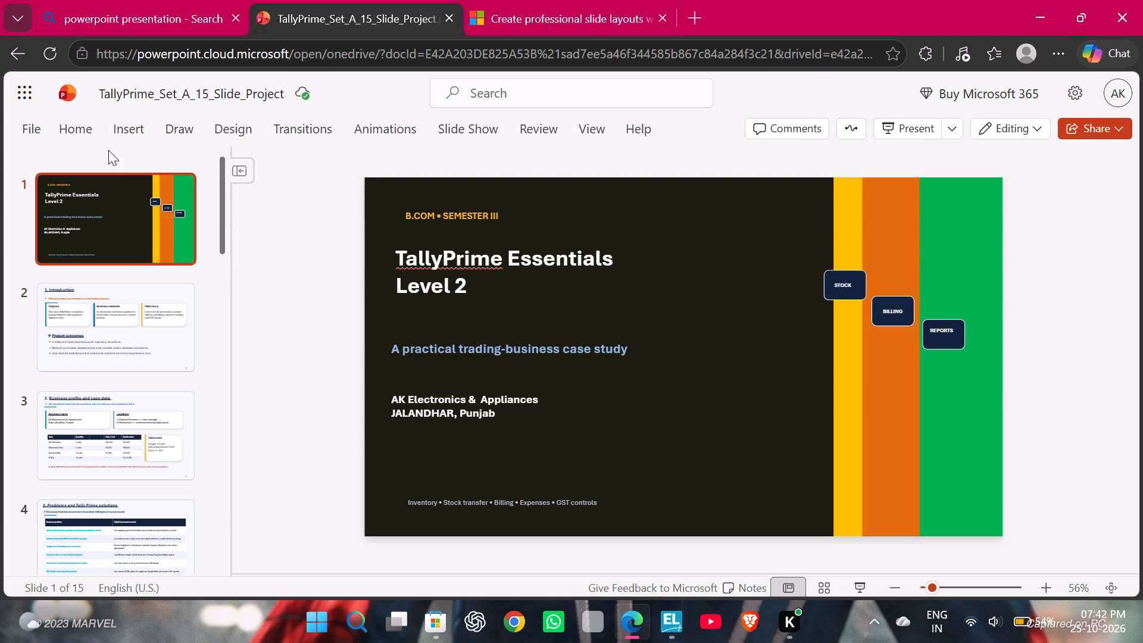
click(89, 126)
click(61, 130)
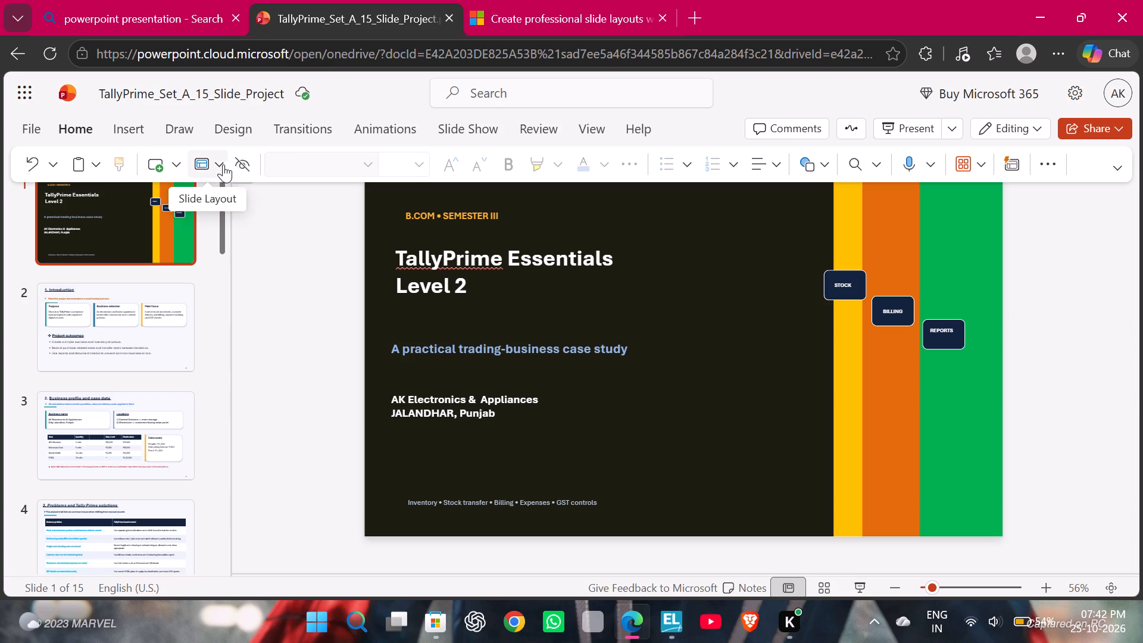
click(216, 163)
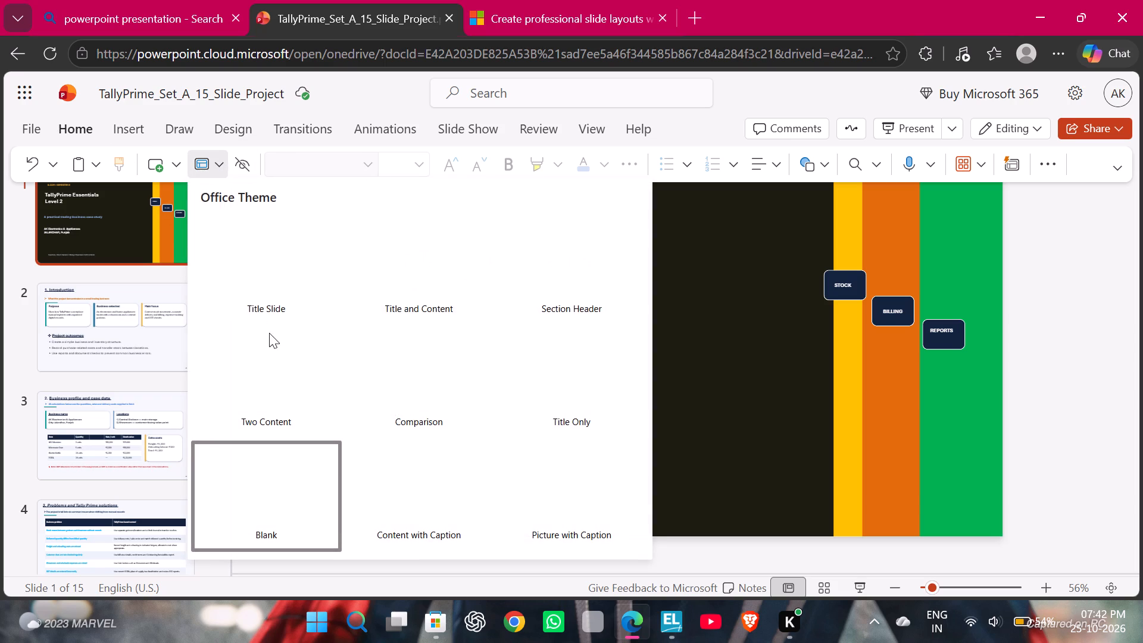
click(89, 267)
Insert a new blank slide directly after the title slide.
click(101, 235)
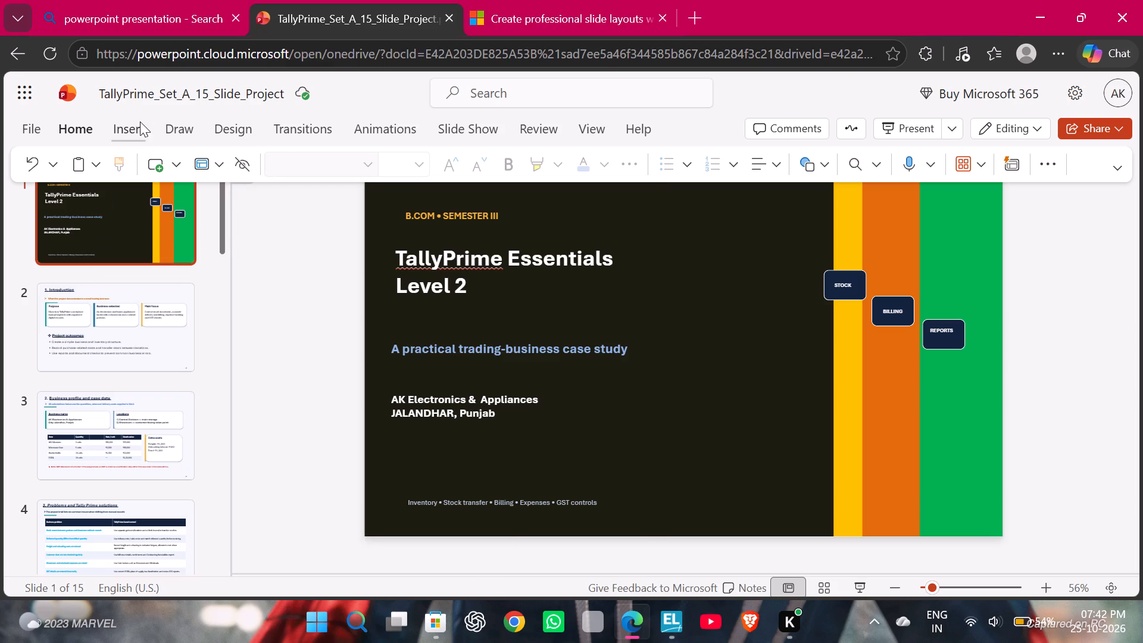
click(90, 125)
click(177, 166)
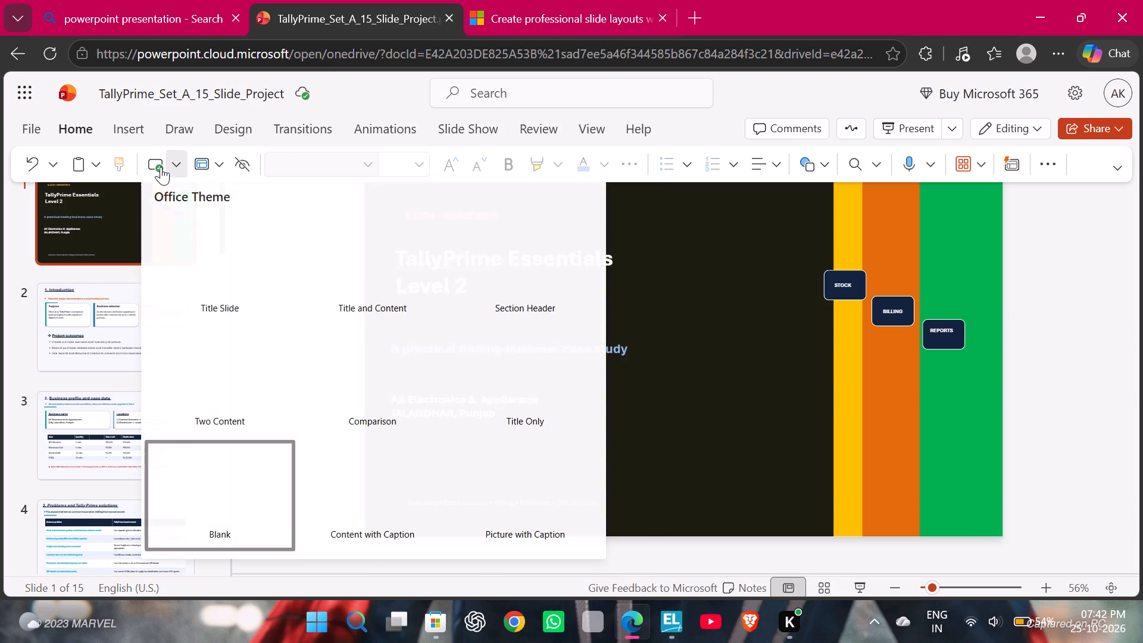
click(161, 167)
Move the new blank slide ahead of the title slide so that it is slide 1.
drag(118, 306, 130, 227)
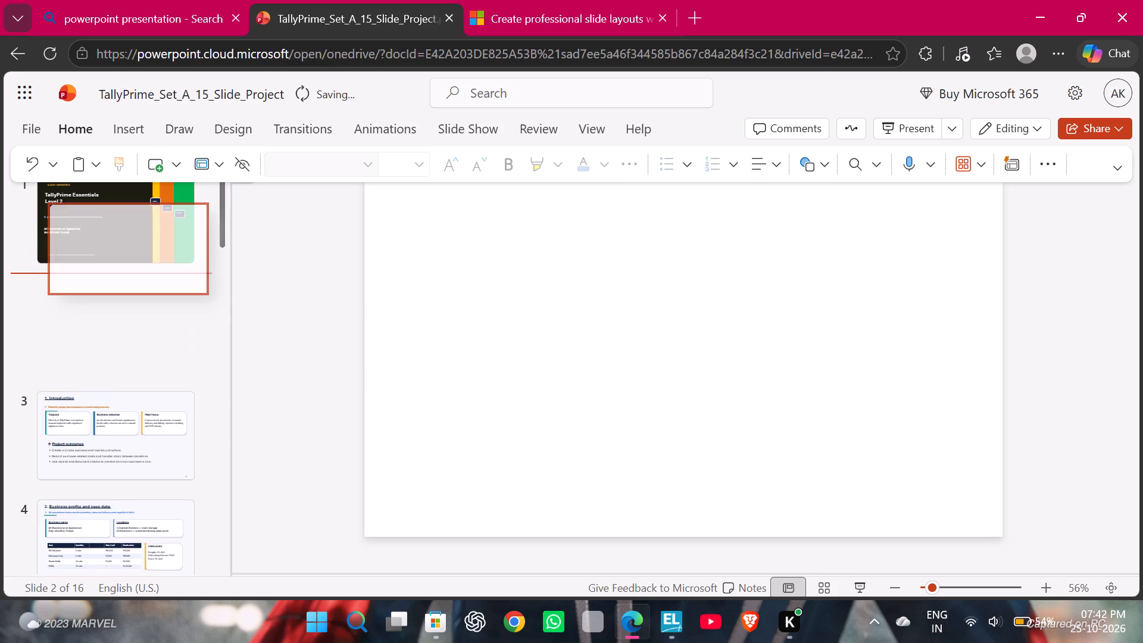
drag(126, 228, 129, 288)
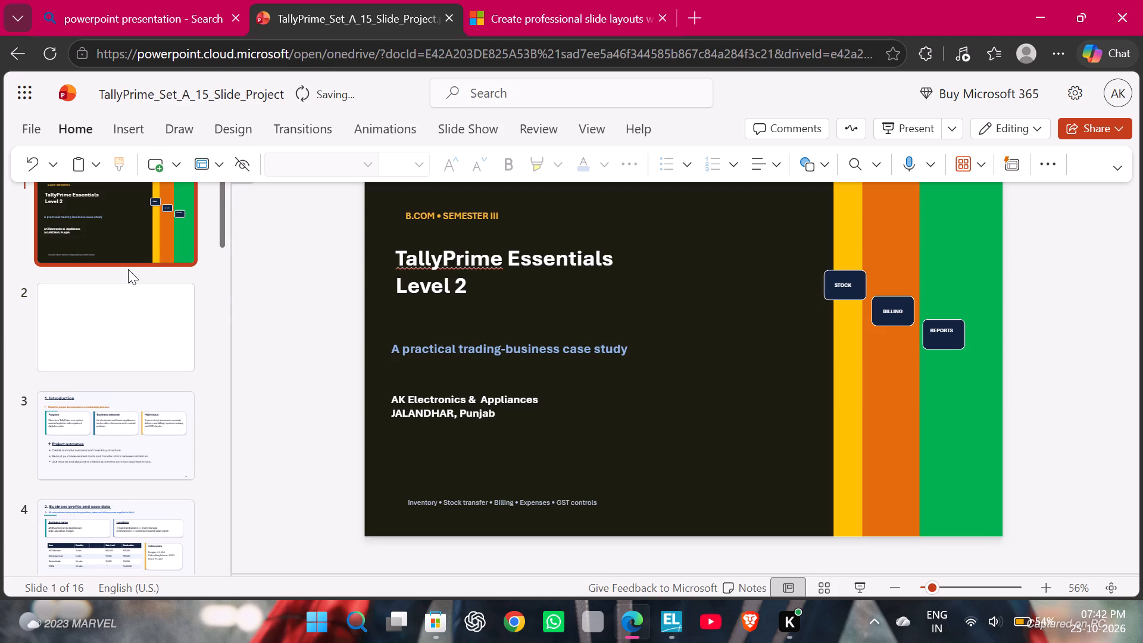
drag(116, 310, 123, 197)
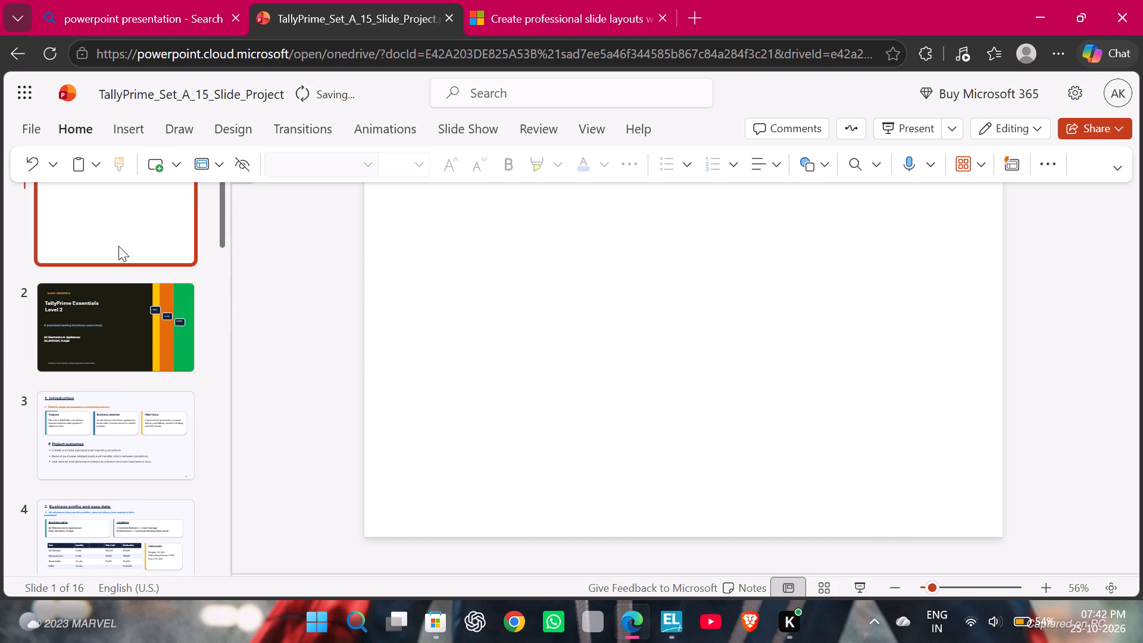
click(121, 246)
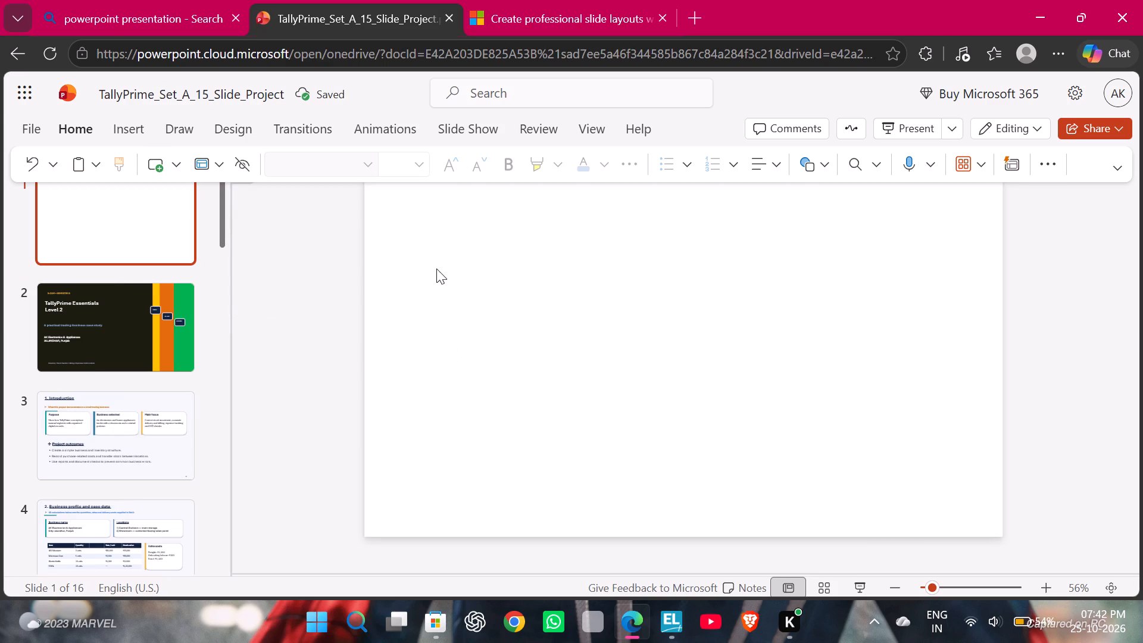
click(436, 269)
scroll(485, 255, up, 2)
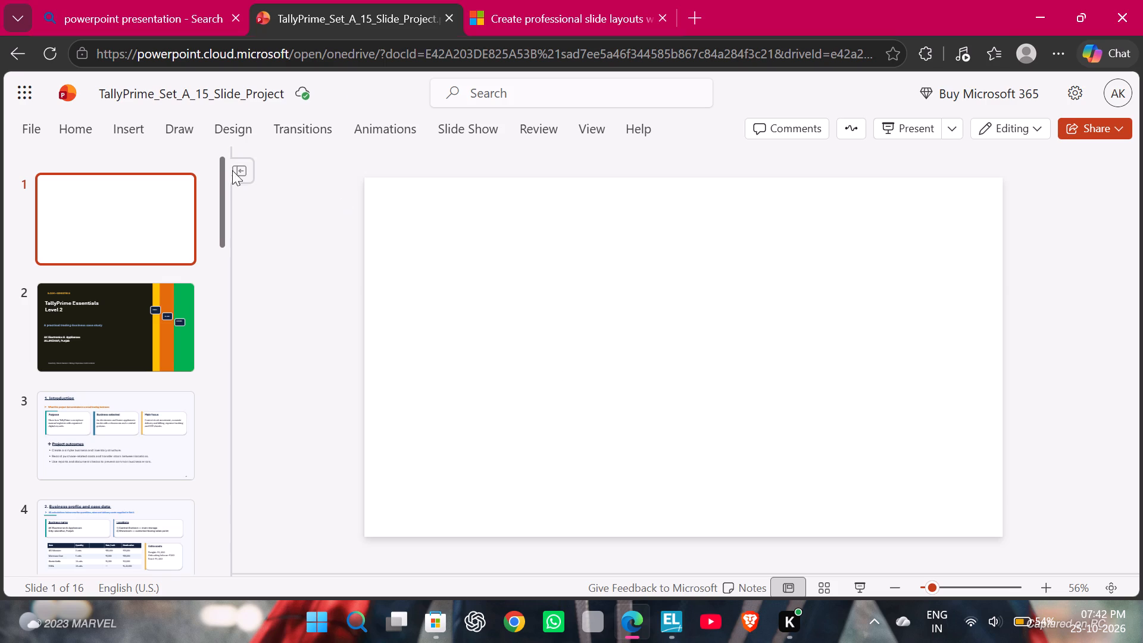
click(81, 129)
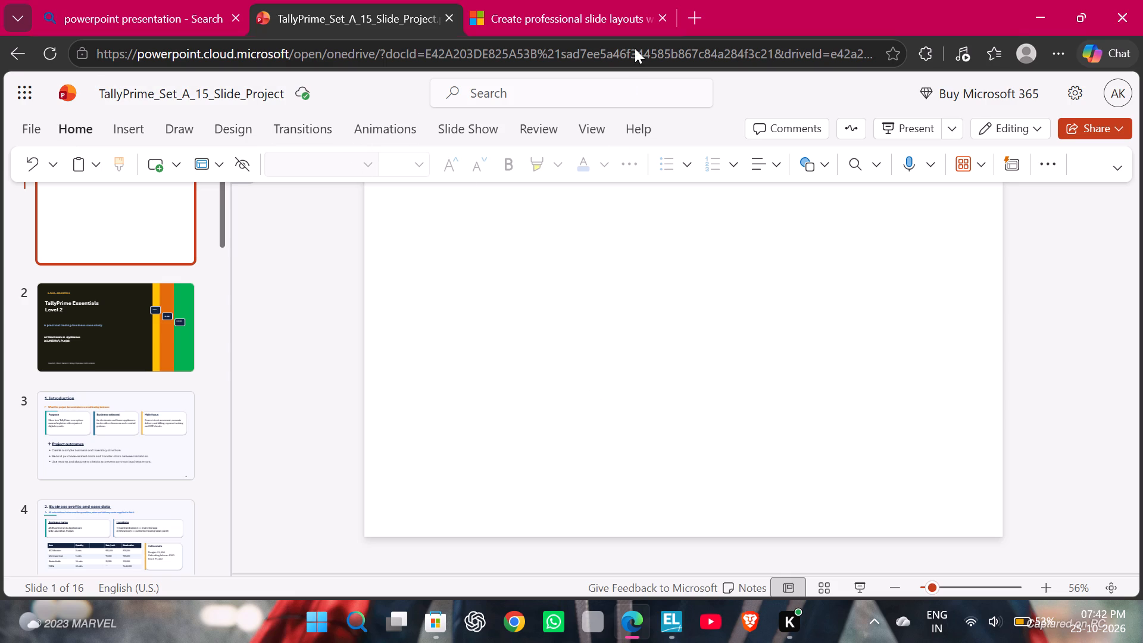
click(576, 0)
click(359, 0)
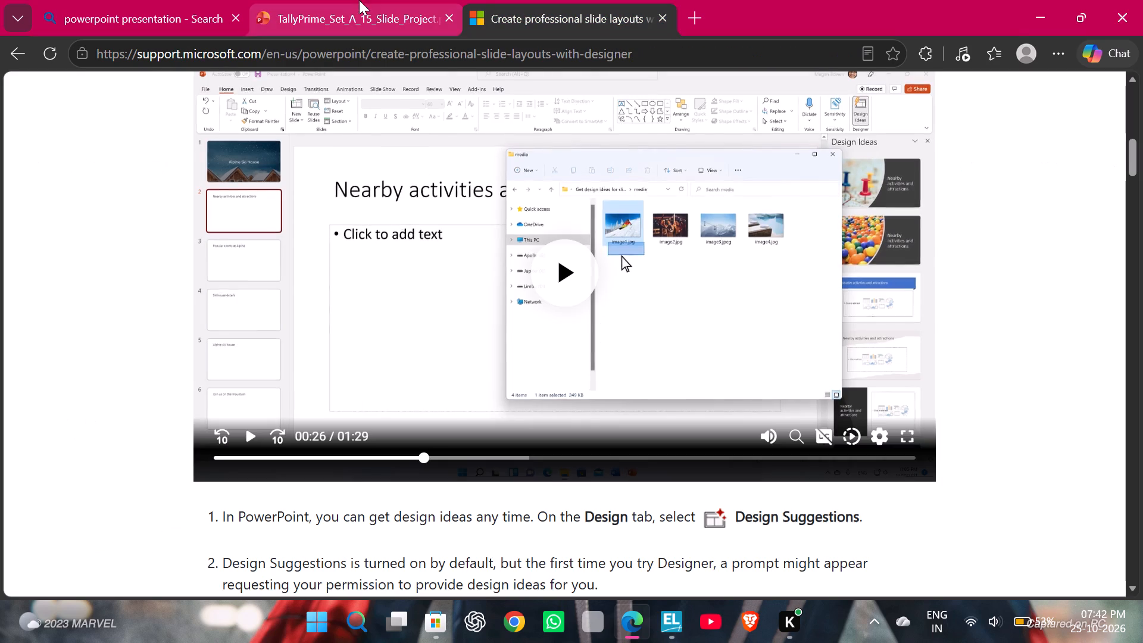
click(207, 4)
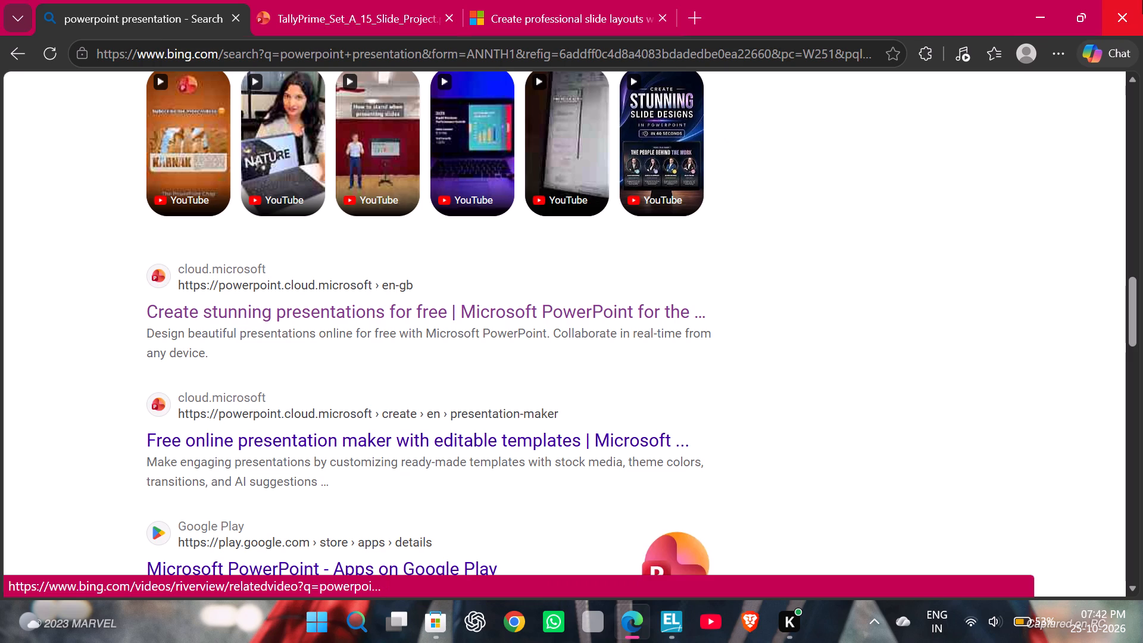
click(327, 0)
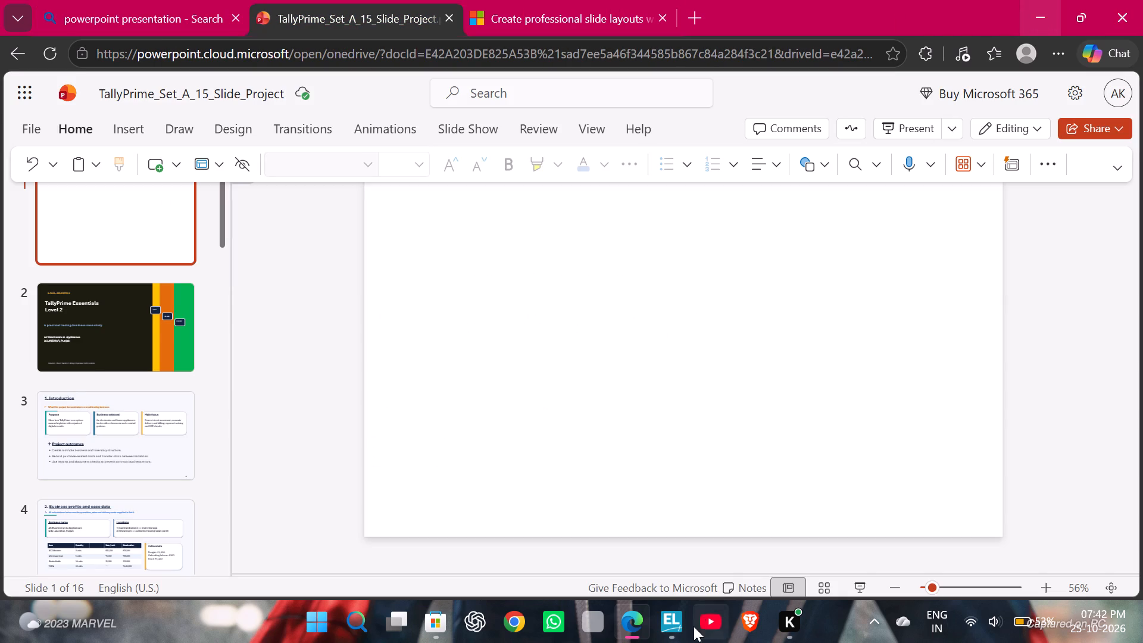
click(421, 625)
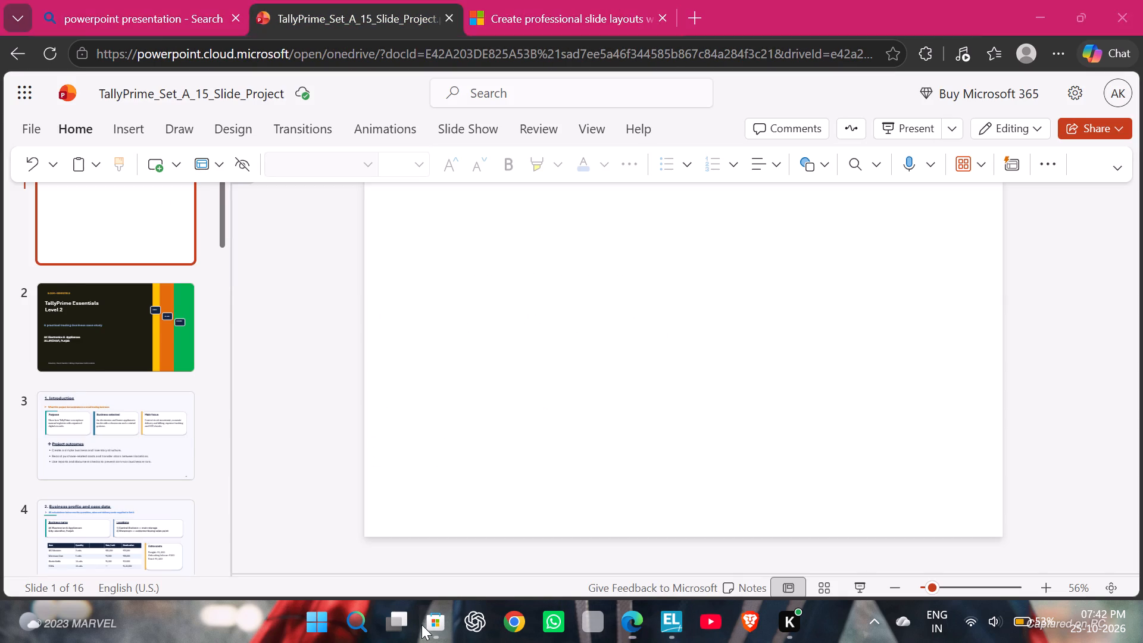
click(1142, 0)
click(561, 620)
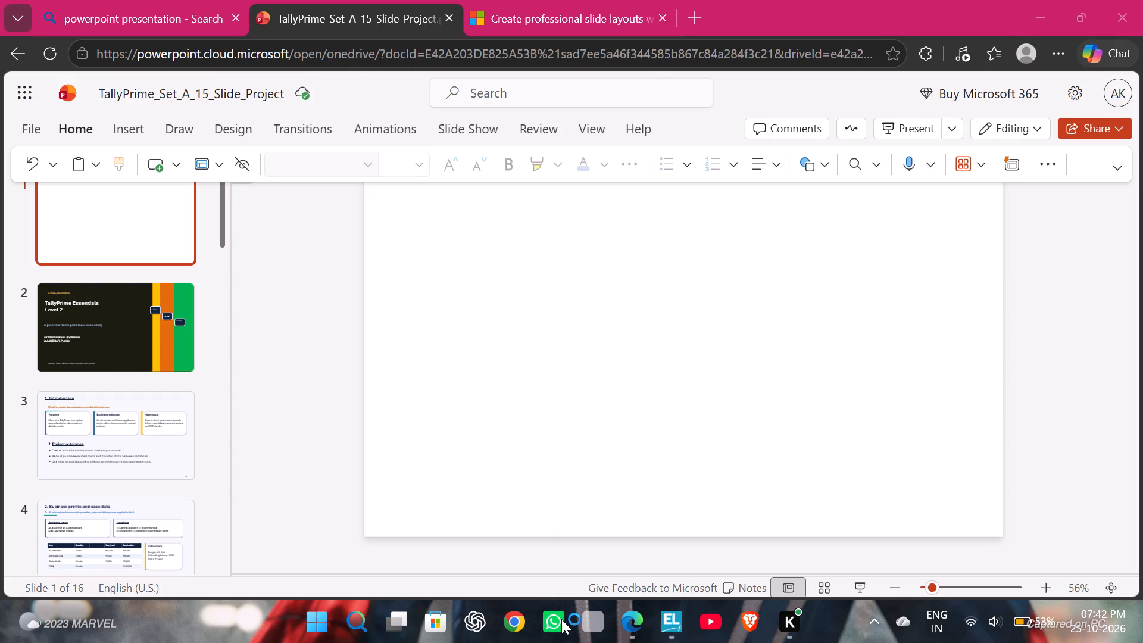
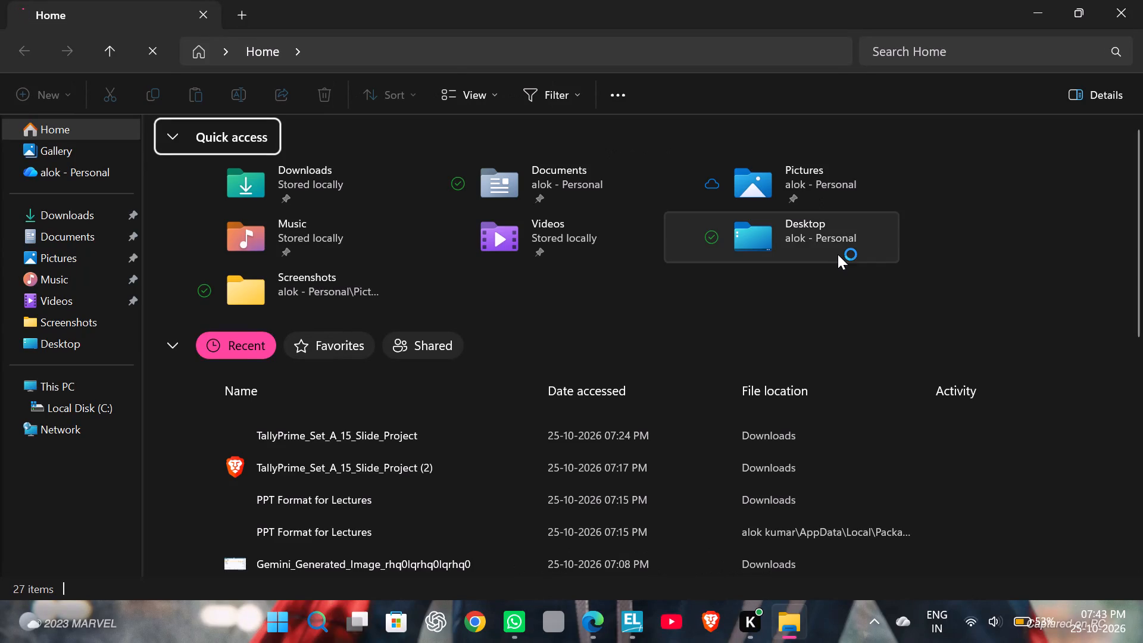
Find the "PPT Format for Lectures" presentation in the Downloads folder and open it.
click(111, 205)
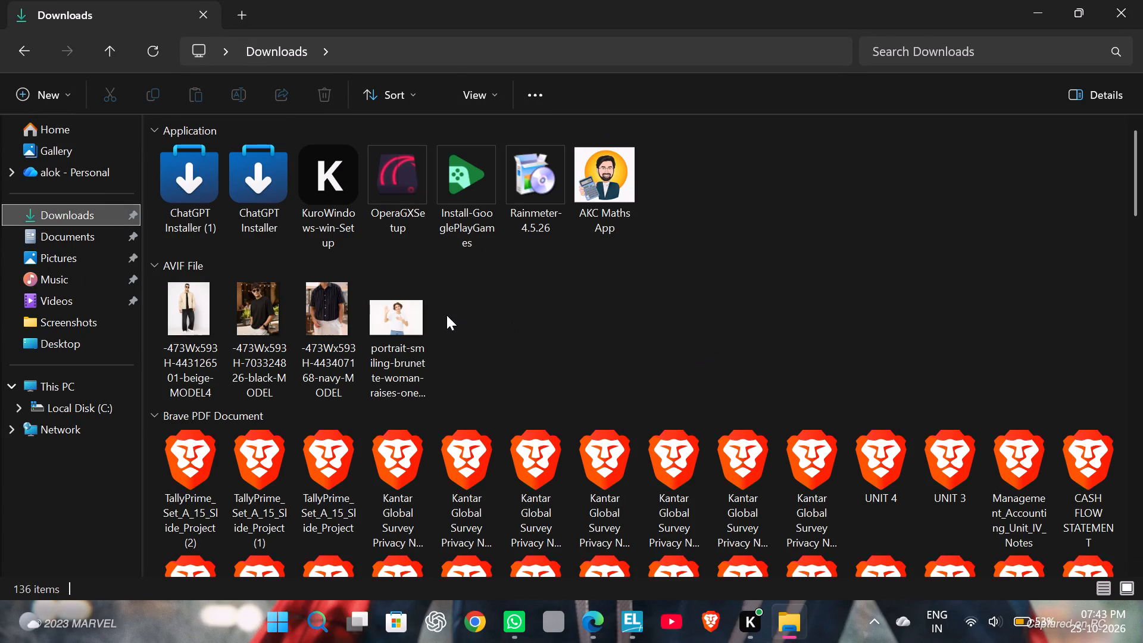
scroll(446, 315, down, 13)
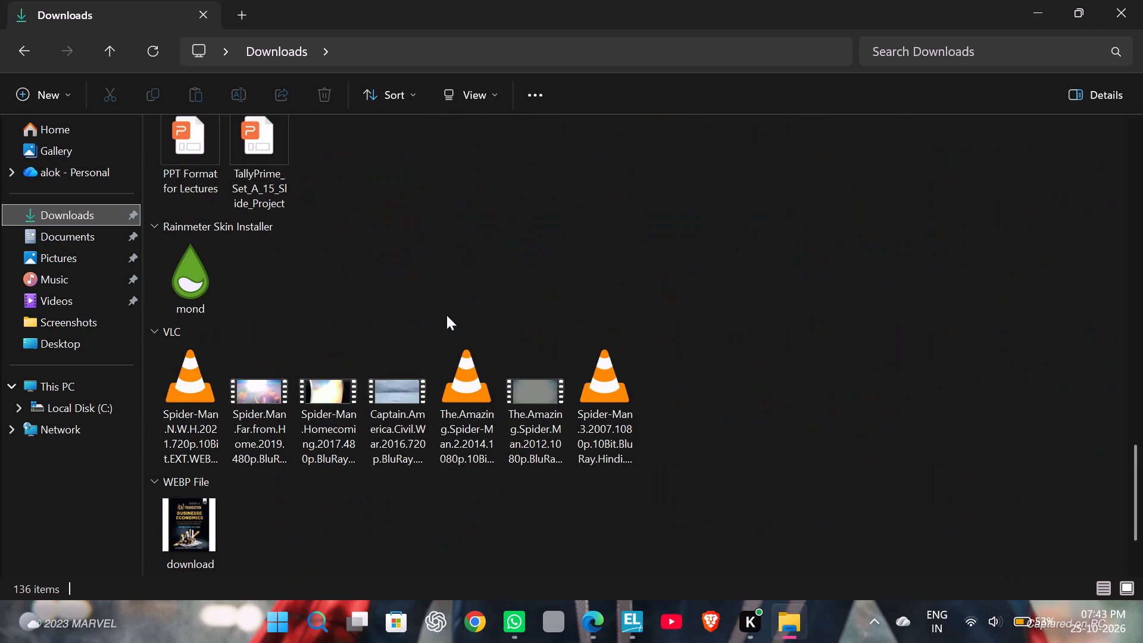
scroll(446, 315, down, 10)
scroll(446, 315, up, 7)
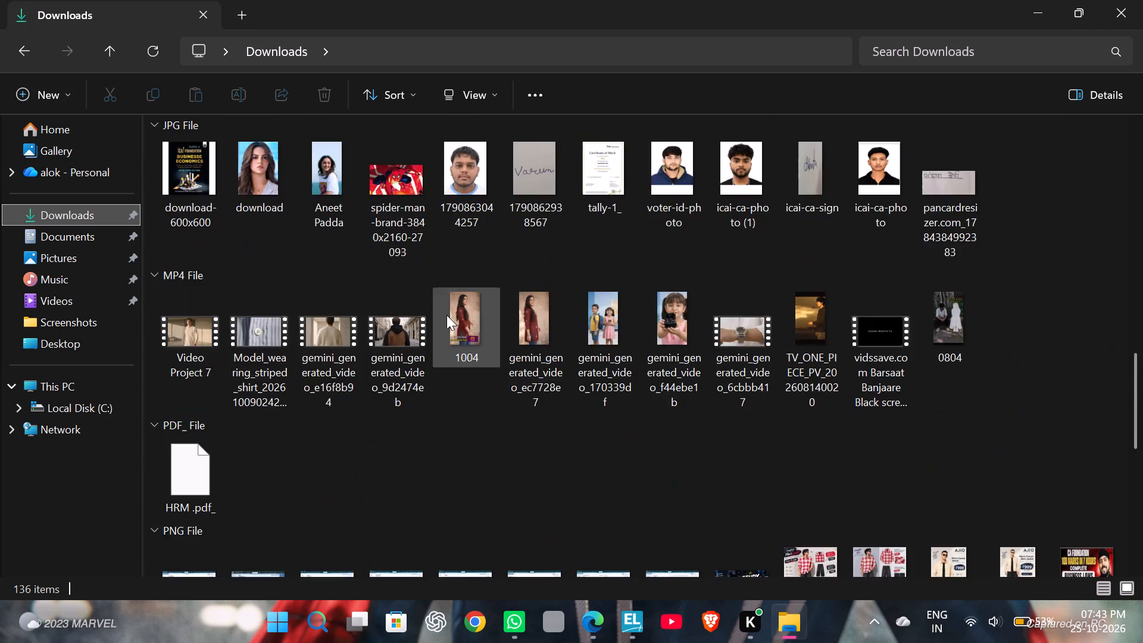
scroll(446, 315, down, 10)
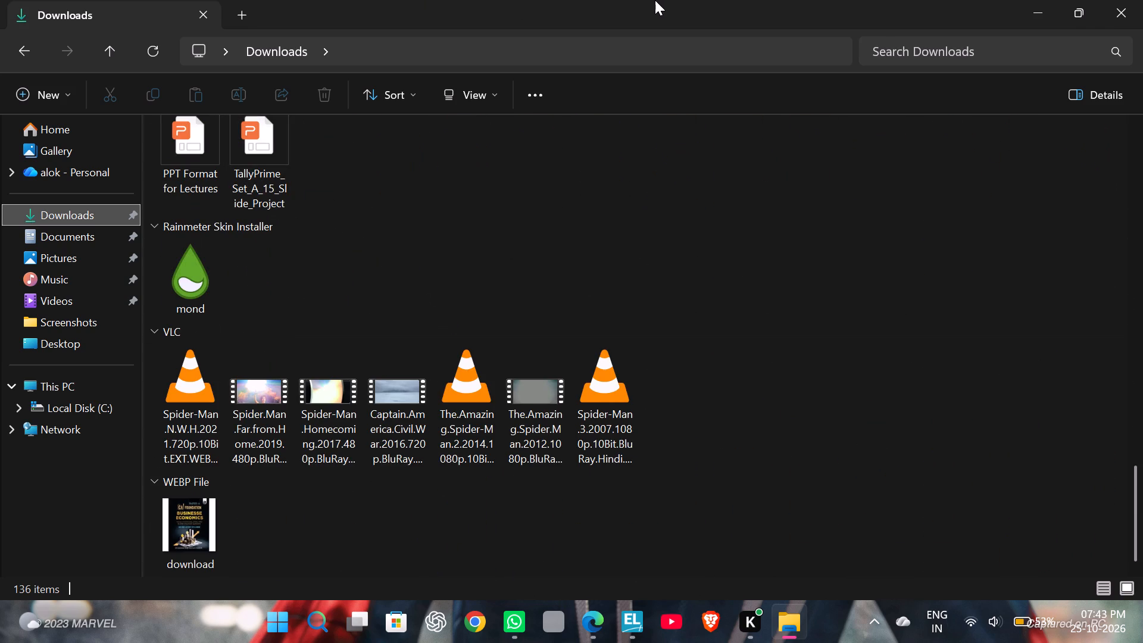
double_click(658, 0)
double_click(649, 0)
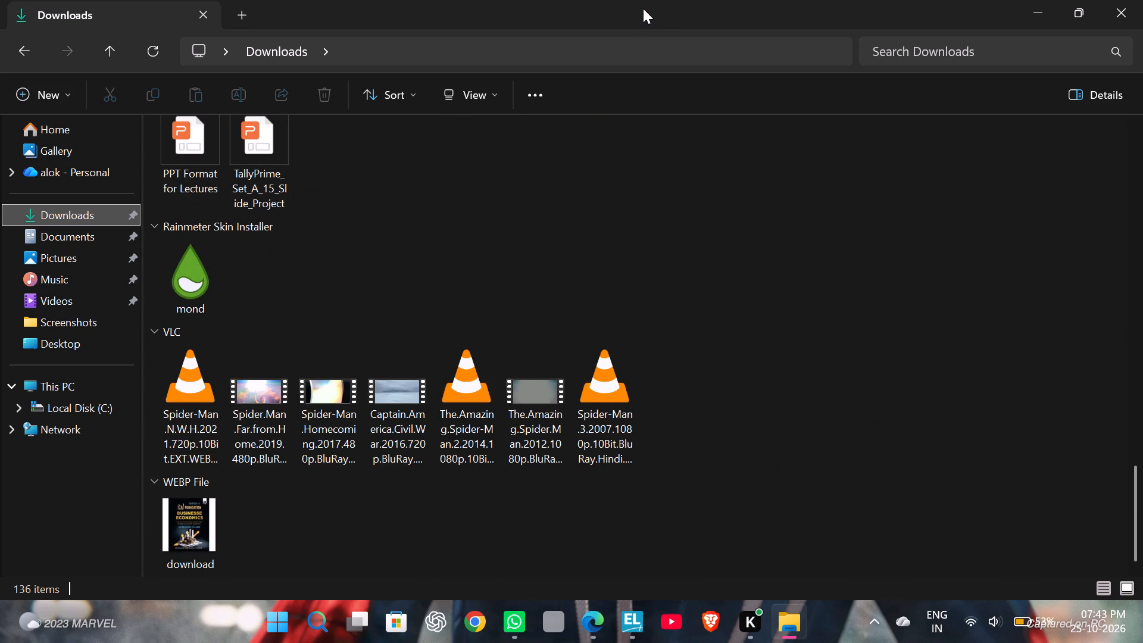
double_click(643, 8)
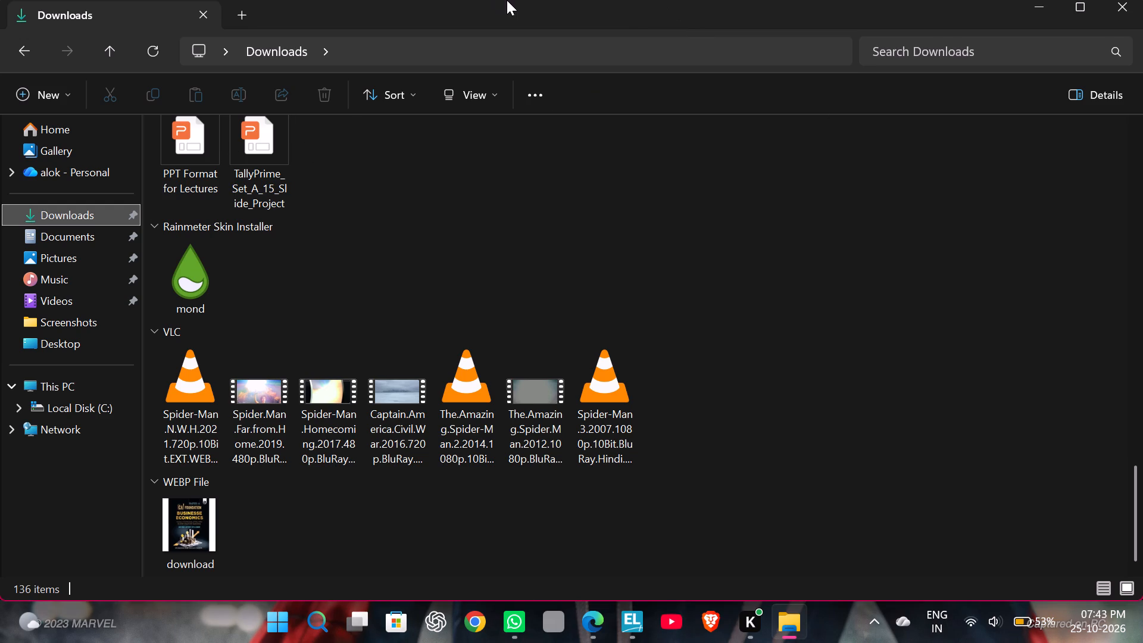
click(507, 0)
double_click(504, 8)
double_click(206, 163)
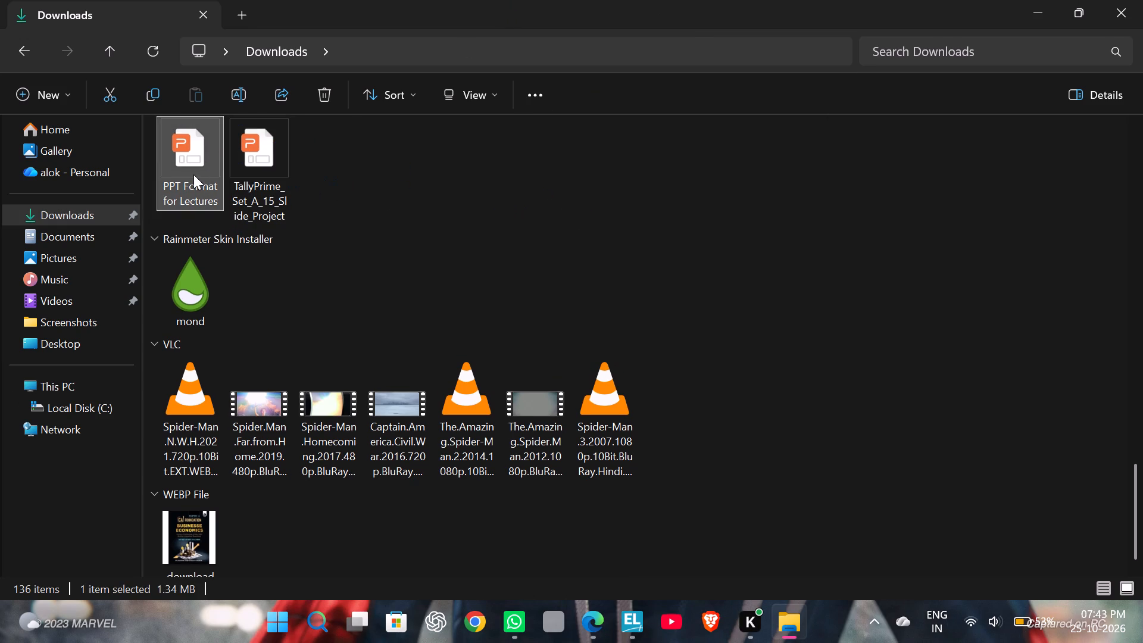
double_click(196, 158)
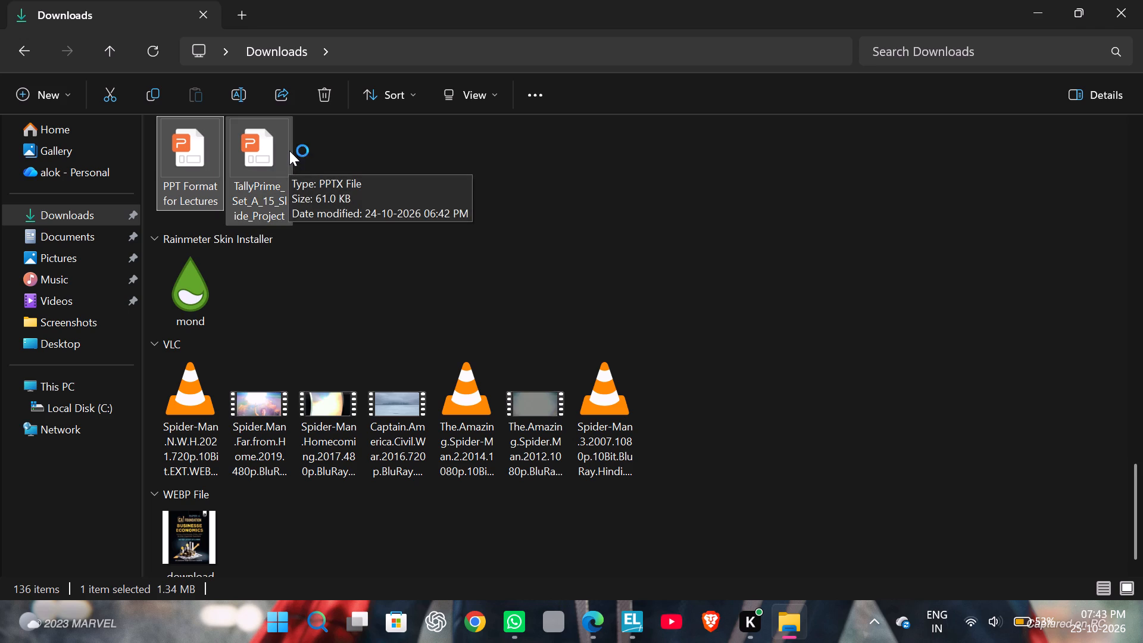
Switch to the PPT Format for Lectures window in WPS Office, accept the privacy policy and allow precise location access.
double_click(914, 6)
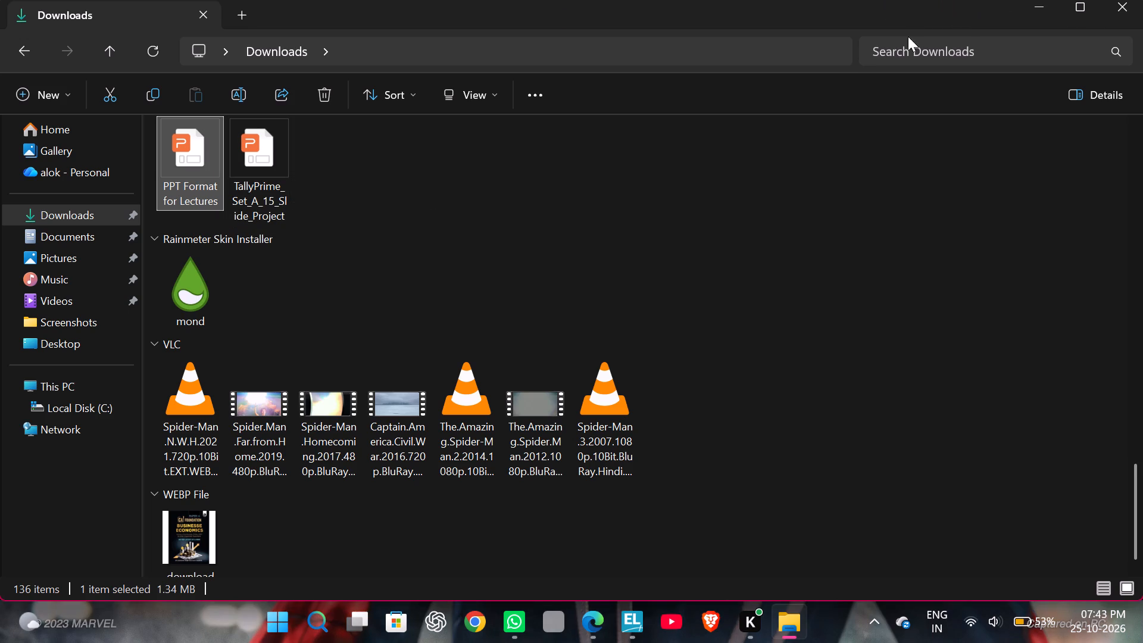
click(797, 612)
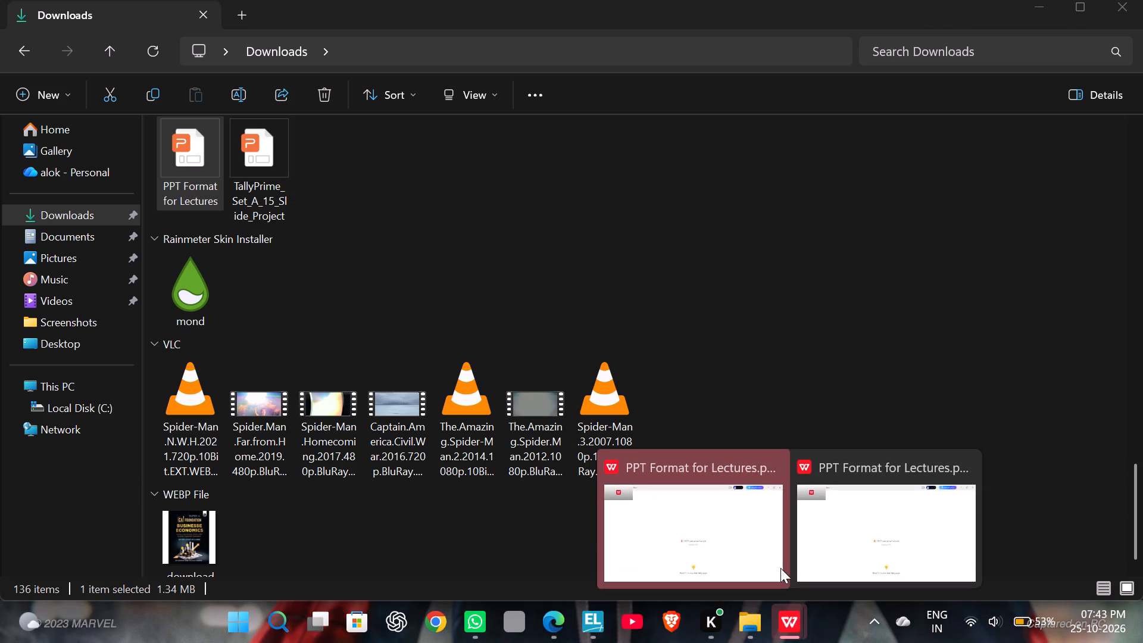
click(763, 516)
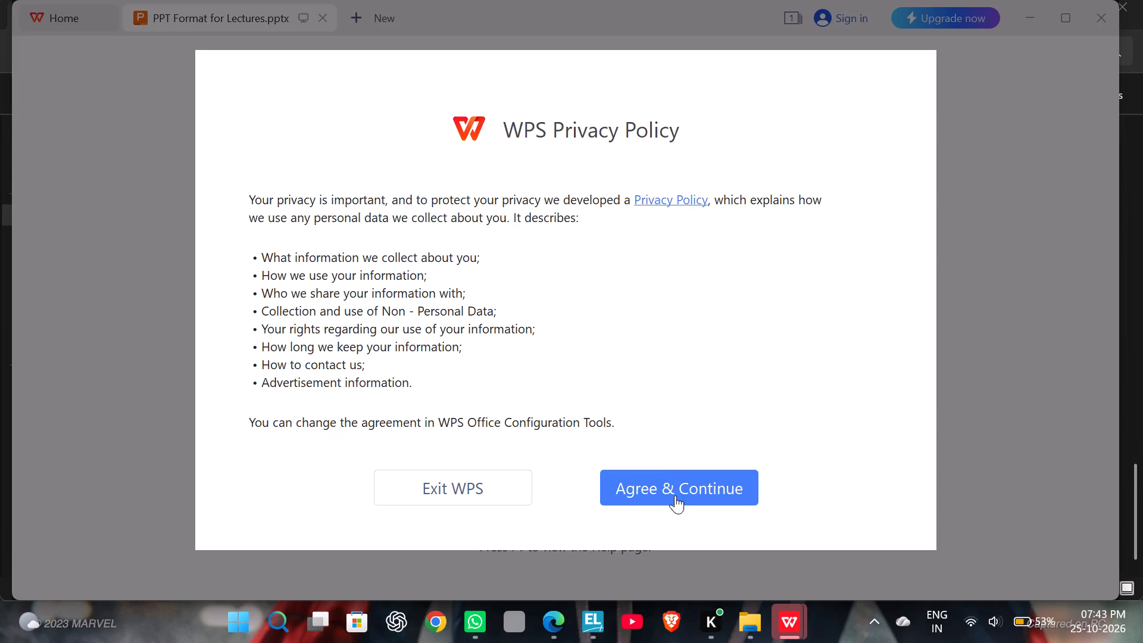
click(675, 495)
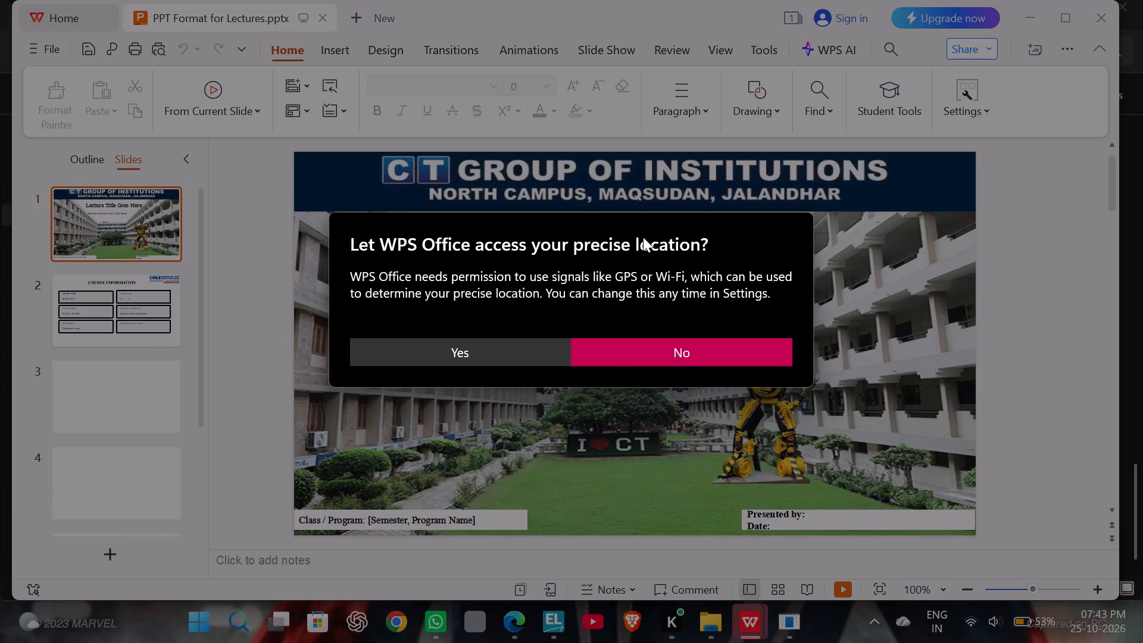
click(465, 349)
Copy the full-slide CT Group of Institutions campus picture from slide 1 of the lecture template.
right_click(525, 286)
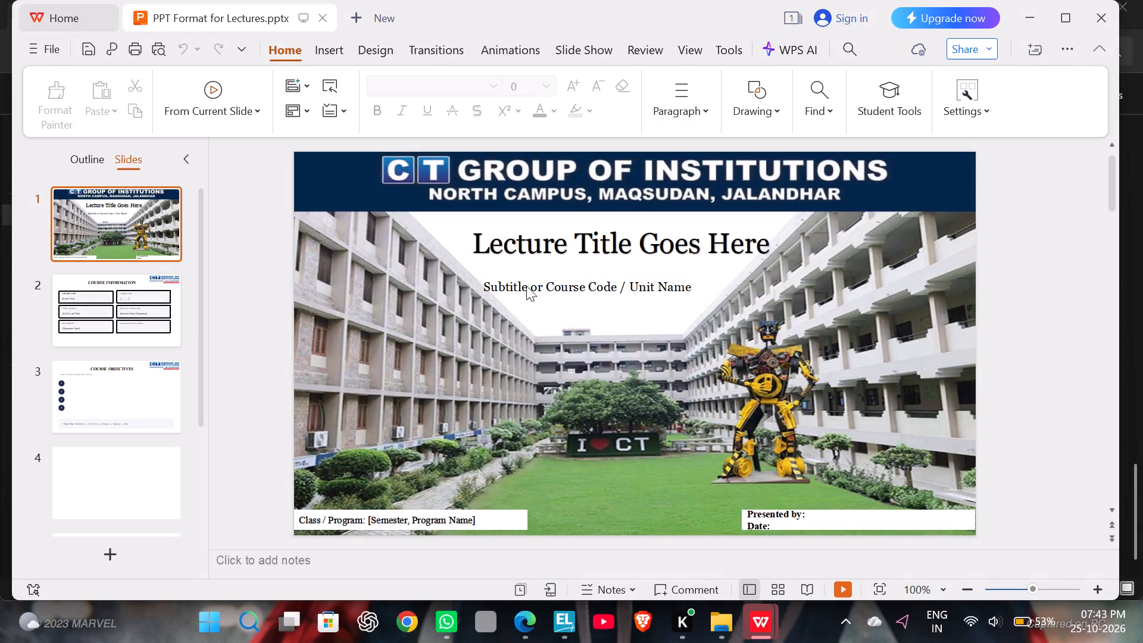
right_click(537, 288)
right_click(885, 289)
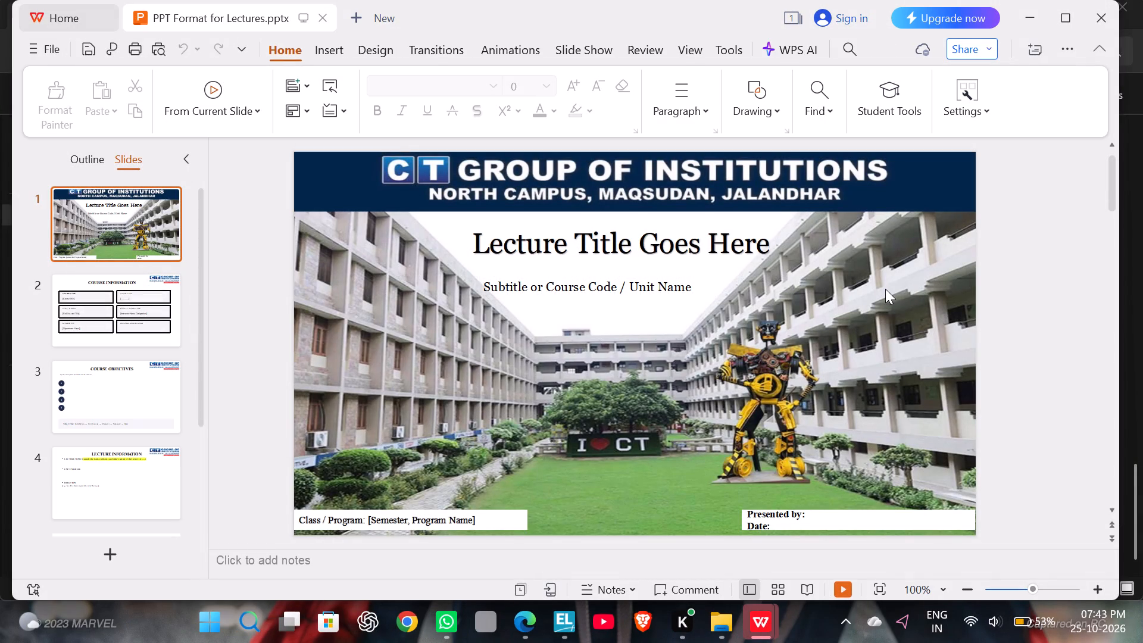
right_click(885, 289)
right_click(745, 334)
right_click(744, 334)
right_click(744, 334)
right_drag(744, 334, 738, 335)
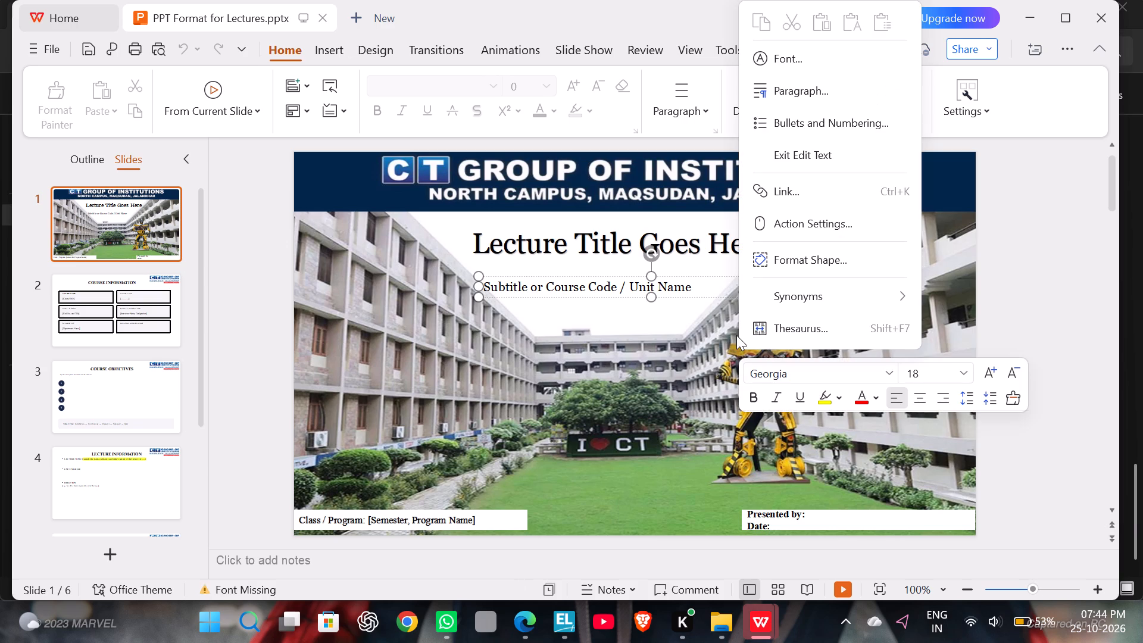
click(624, 374)
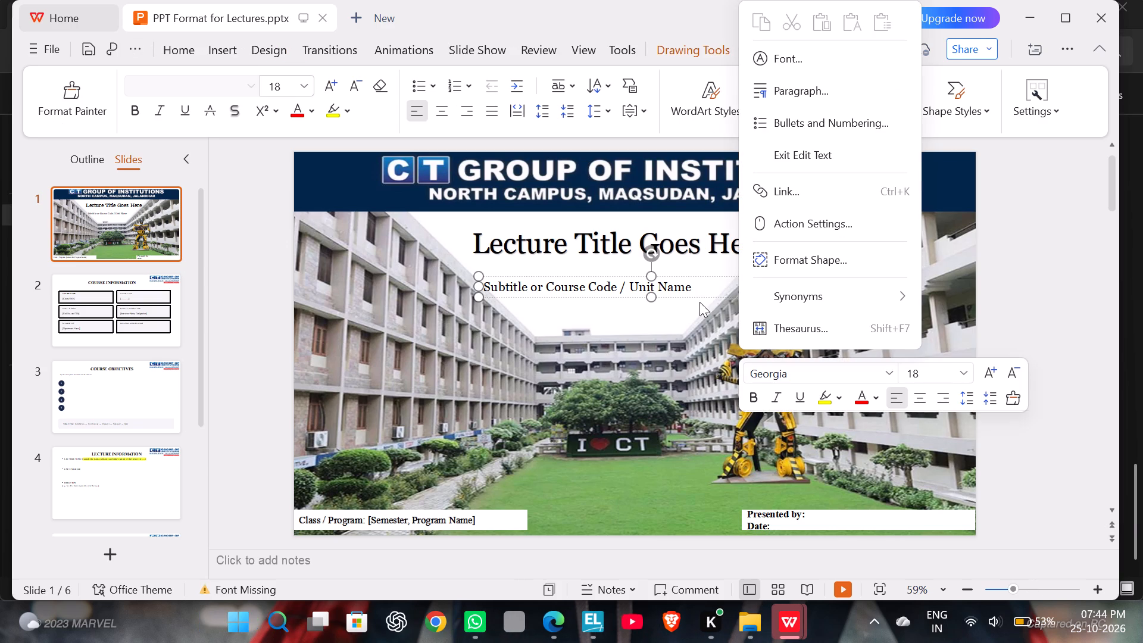
right_click(861, 294)
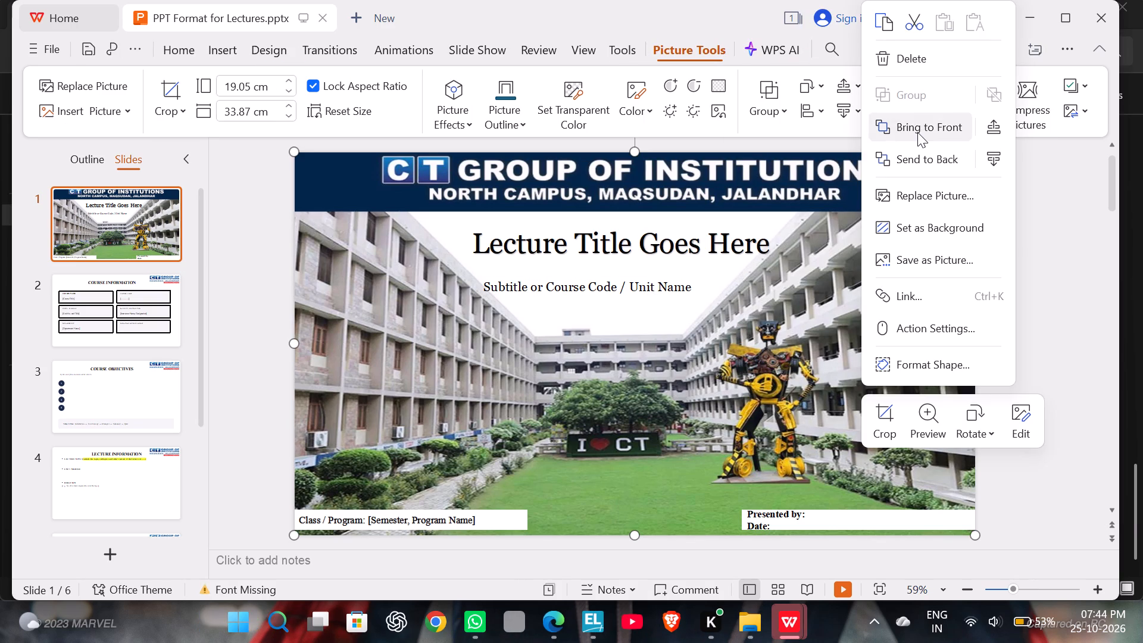
click(876, 13)
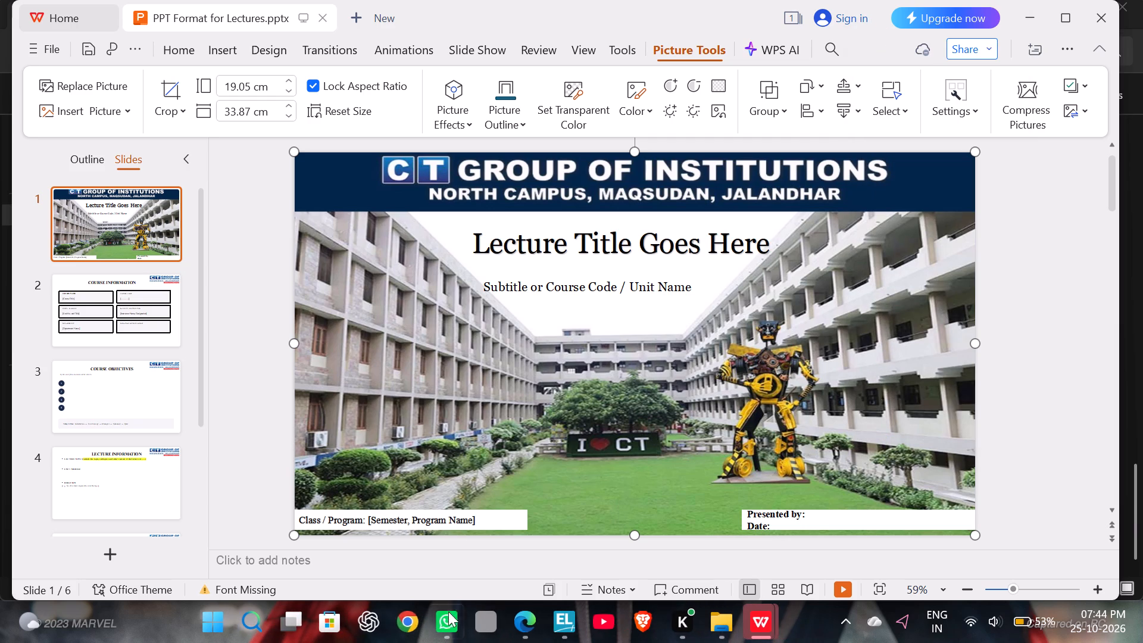
Switch to the TallyPrime presentation in Edge and paste the copied campus picture onto the blank slide 1.
click(528, 629)
click(544, 364)
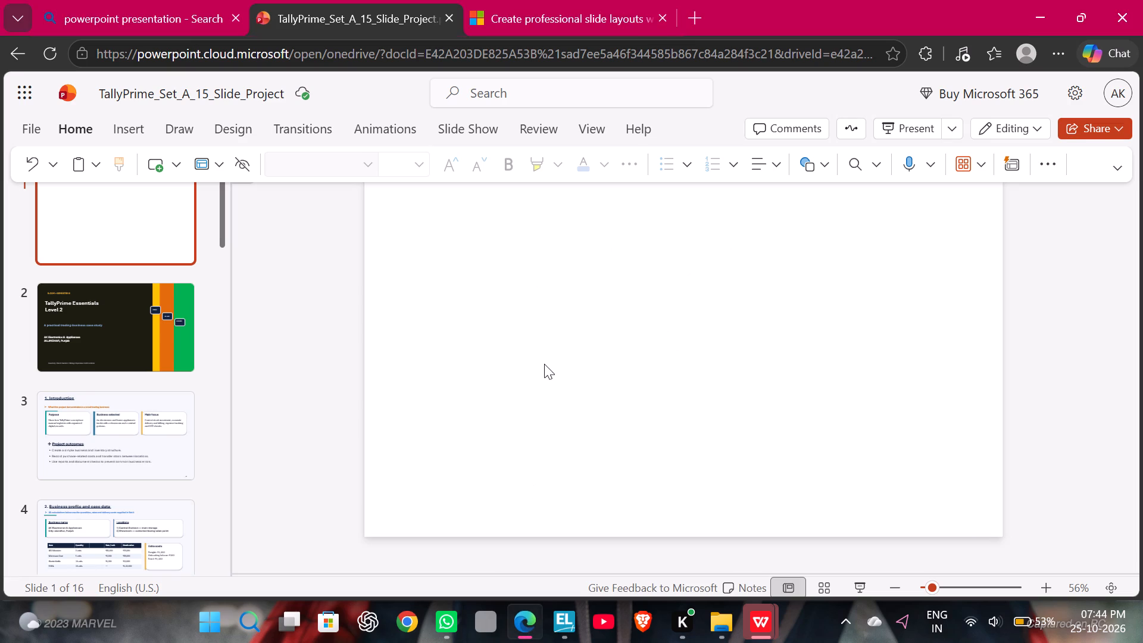
key(v)
scroll(544, 364, up, 6)
click(564, 361)
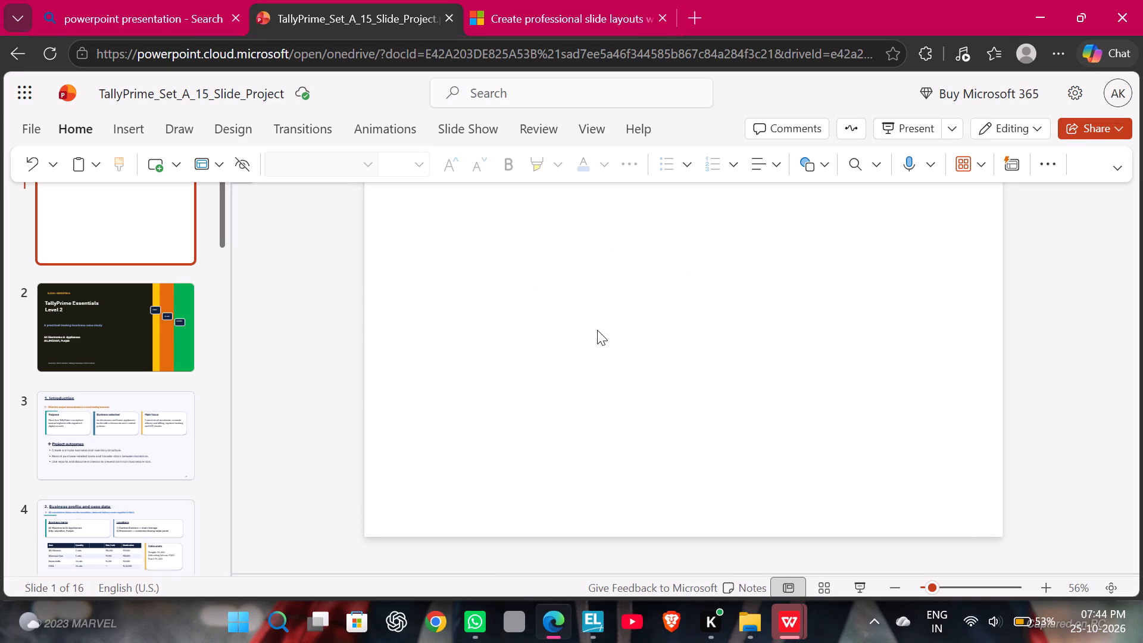
scroll(599, 327, up, 4)
double_click(530, 288)
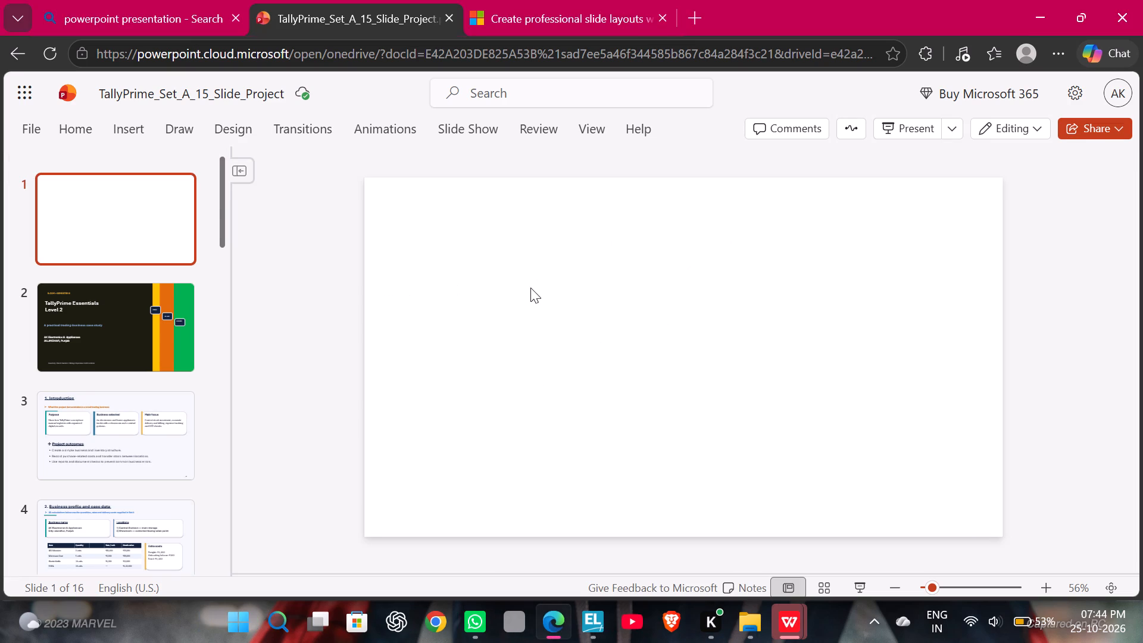
key(ctrl+v)
key(ctrl+v)
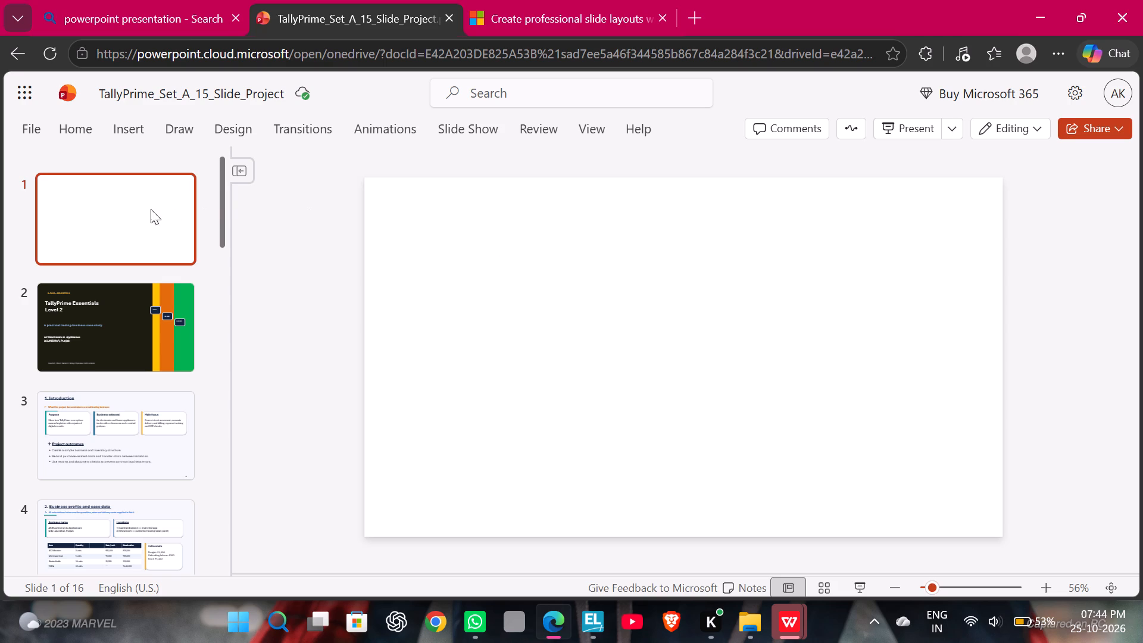
double_click(149, 211)
scroll(152, 341, up, 5)
click(154, 248)
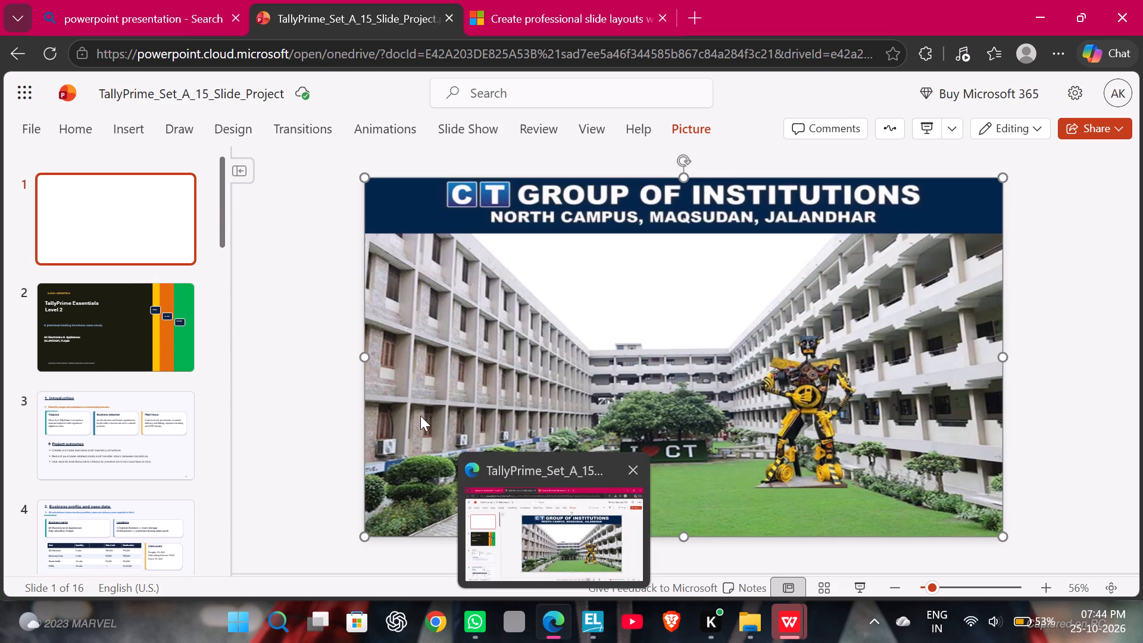
click(142, 258)
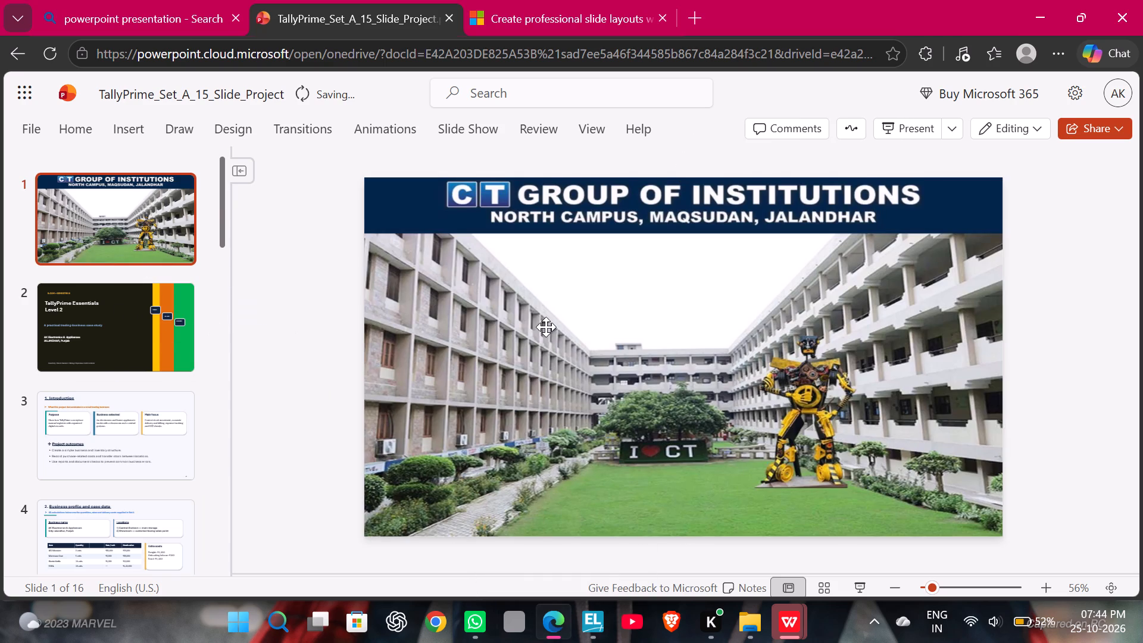
Look through the Designer layout ideas for slide 1's campus picture, and close them without applying any.
click(546, 327)
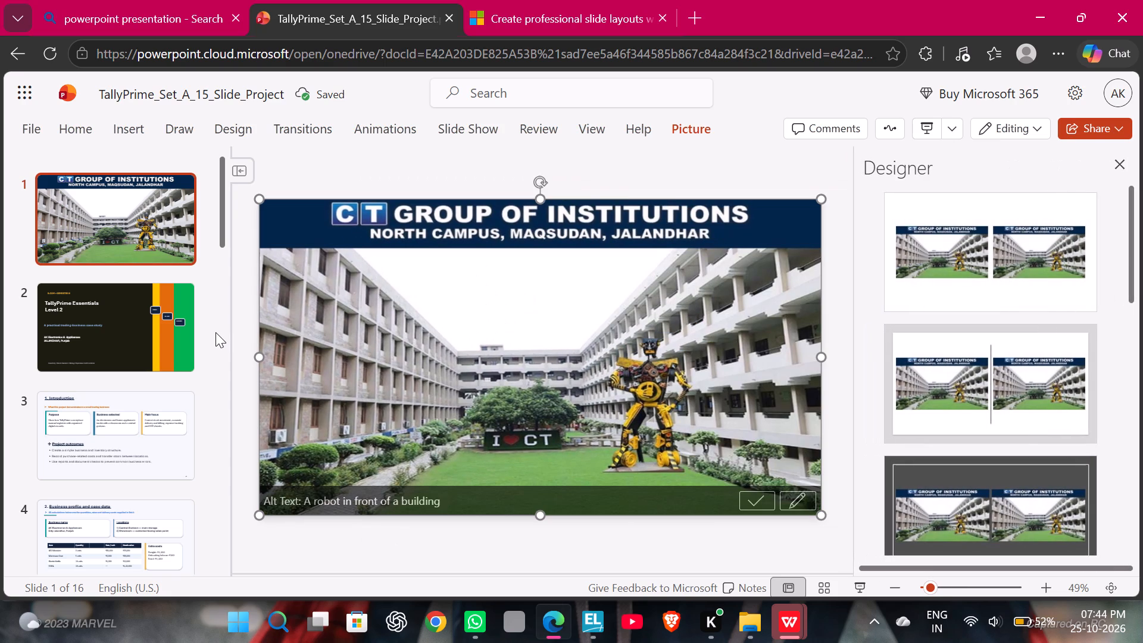
scroll(238, 268, down, 1)
scroll(989, 395, down, 4)
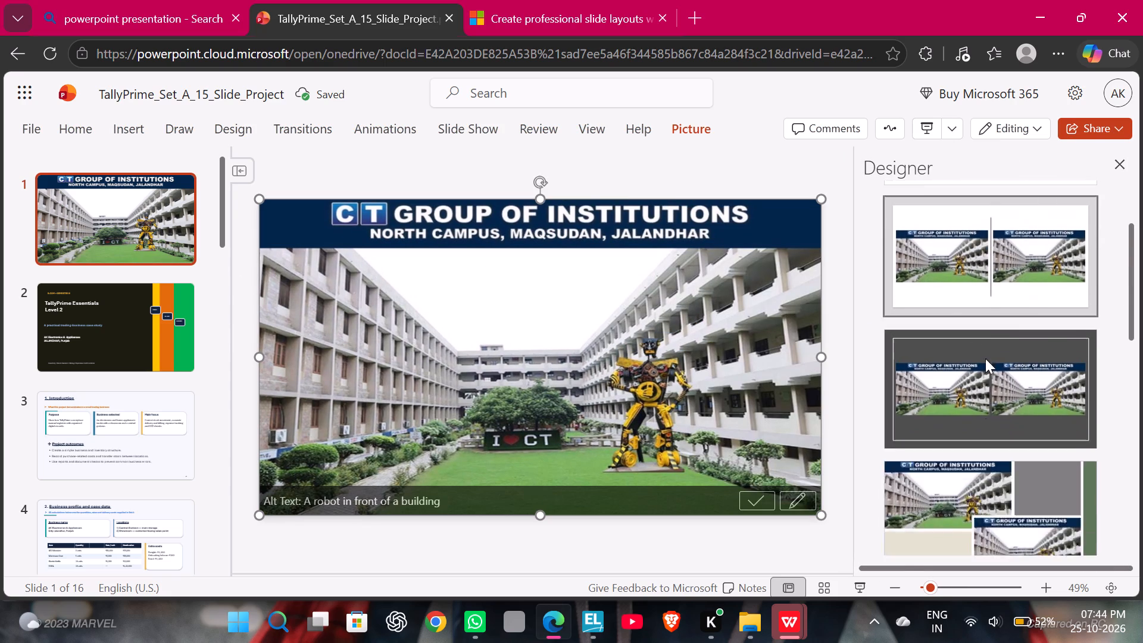
scroll(985, 358, down, 2)
scroll(985, 358, up, 1)
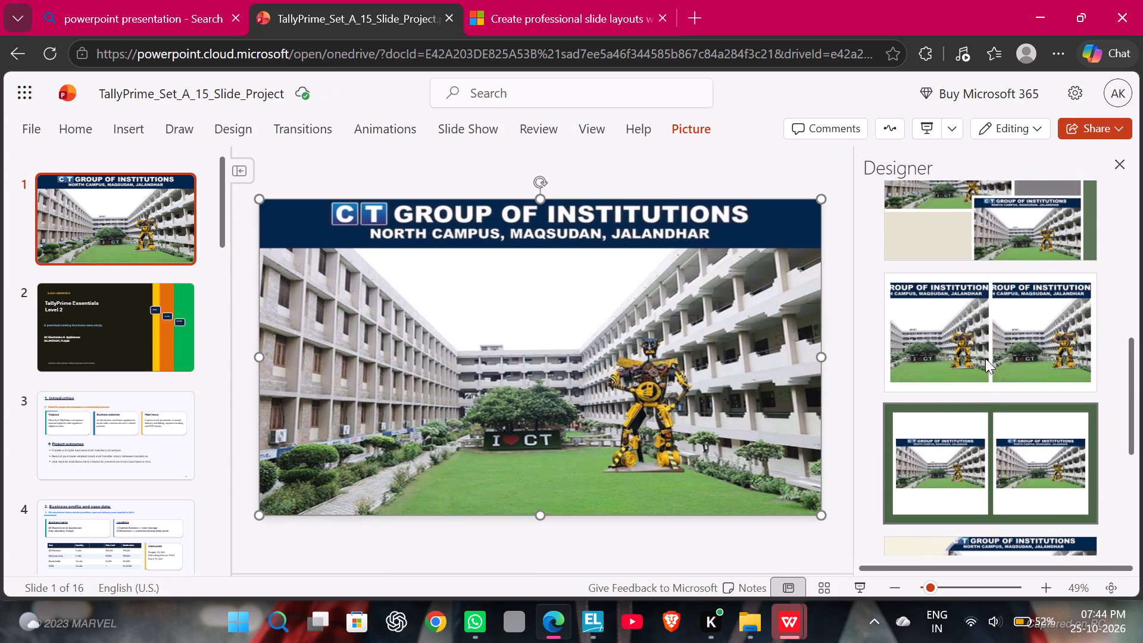
scroll(985, 358, down, 9)
click(639, 364)
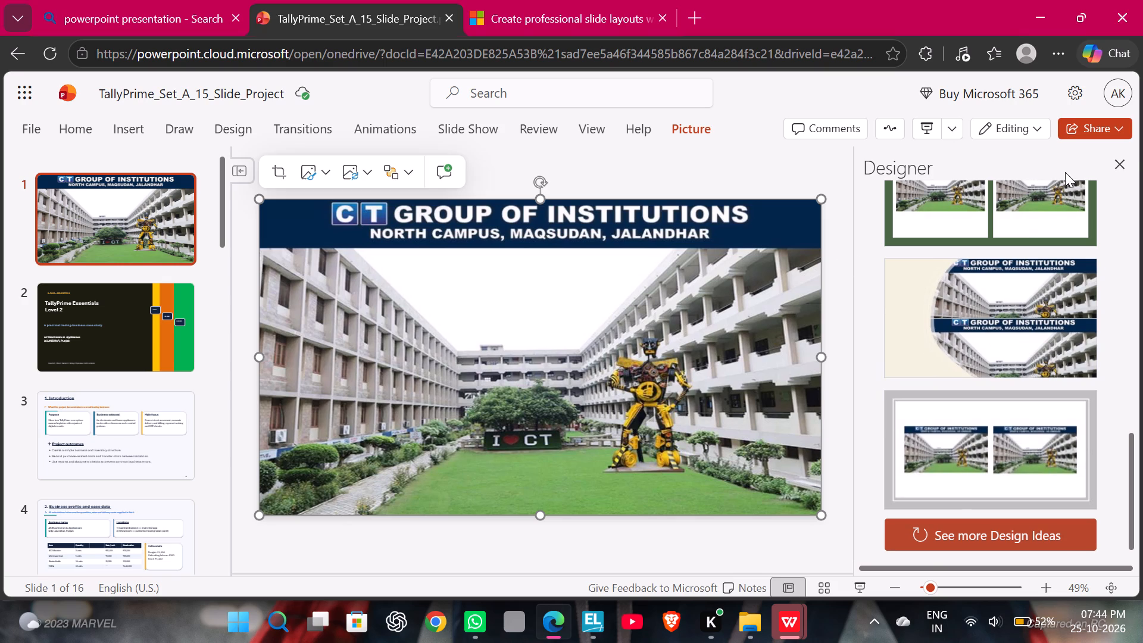
click(1120, 165)
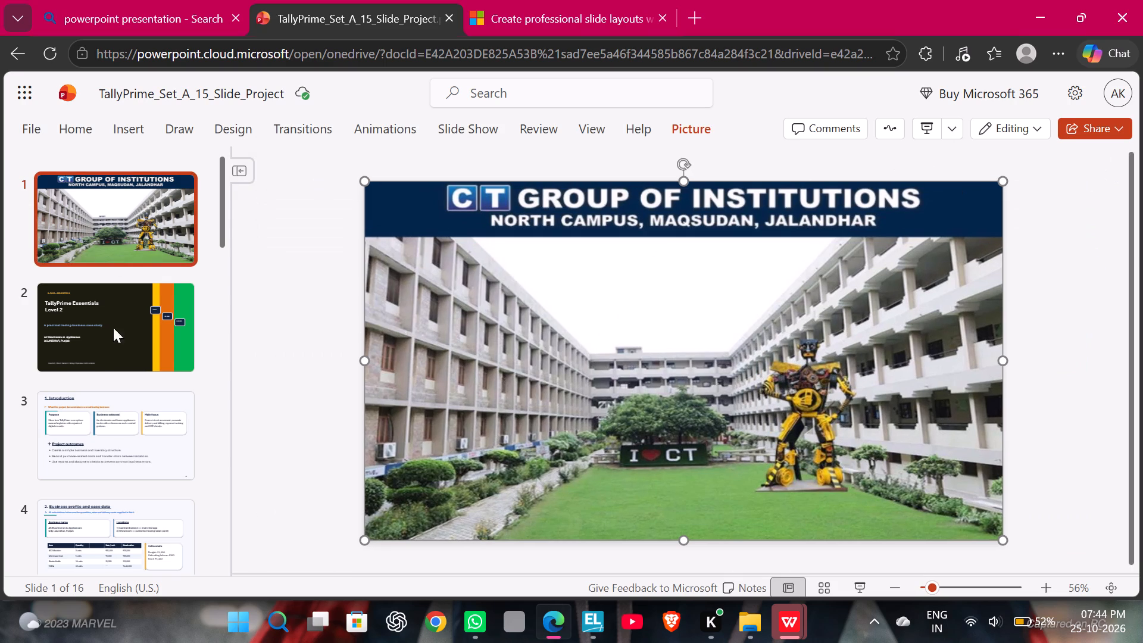
Review slides 2 to 6 of the TallyPrime presentation one after another.
click(113, 351)
click(139, 416)
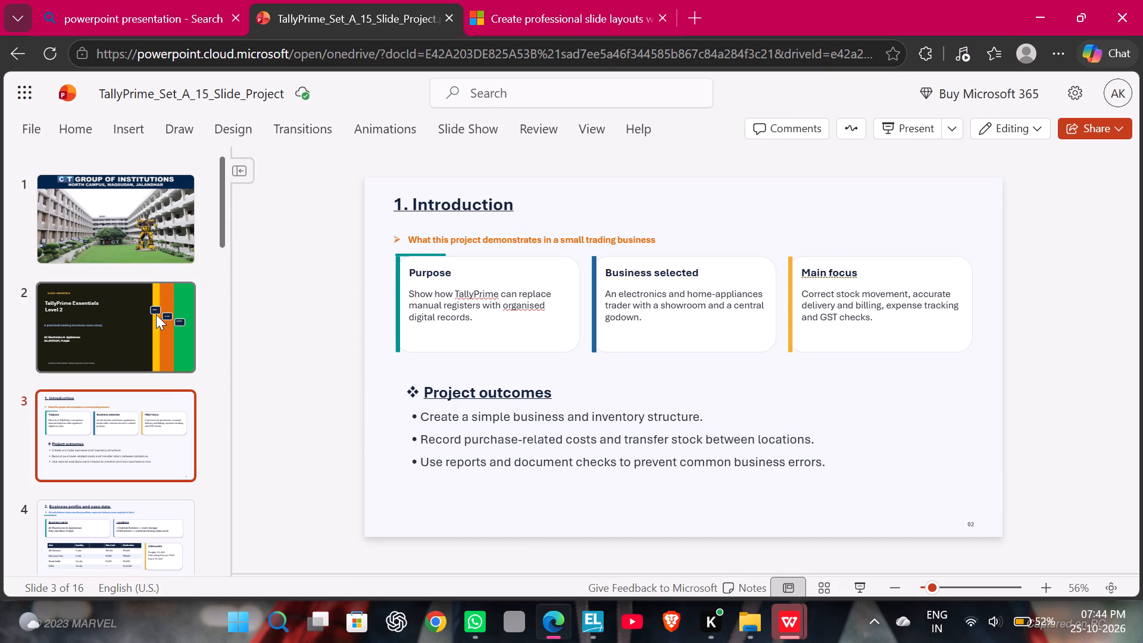
click(122, 520)
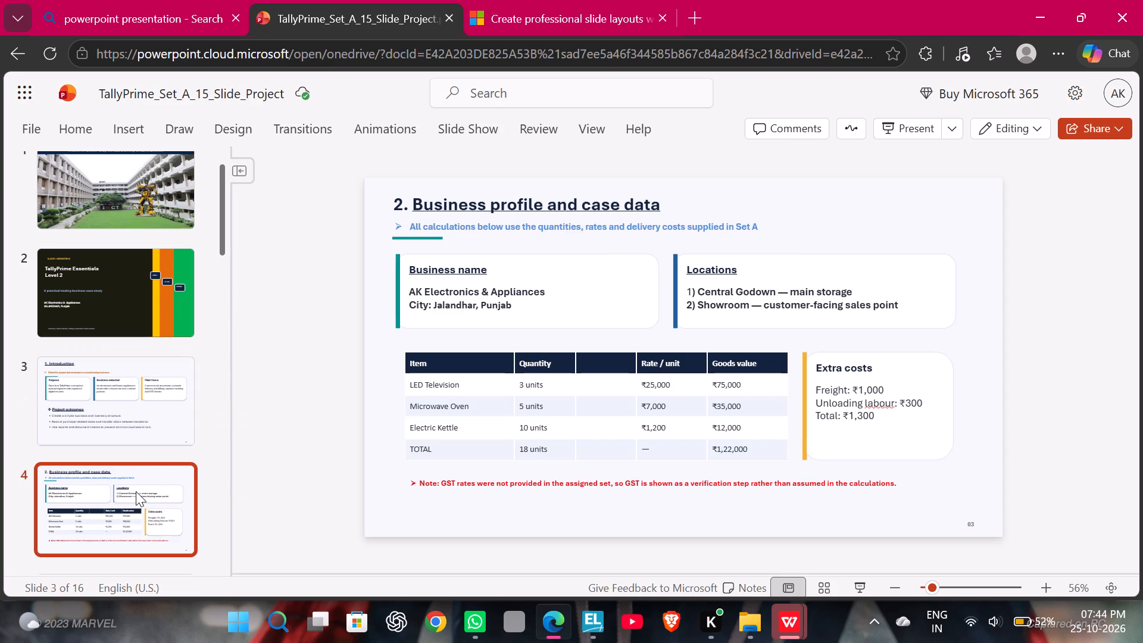
scroll(156, 396, down, 1)
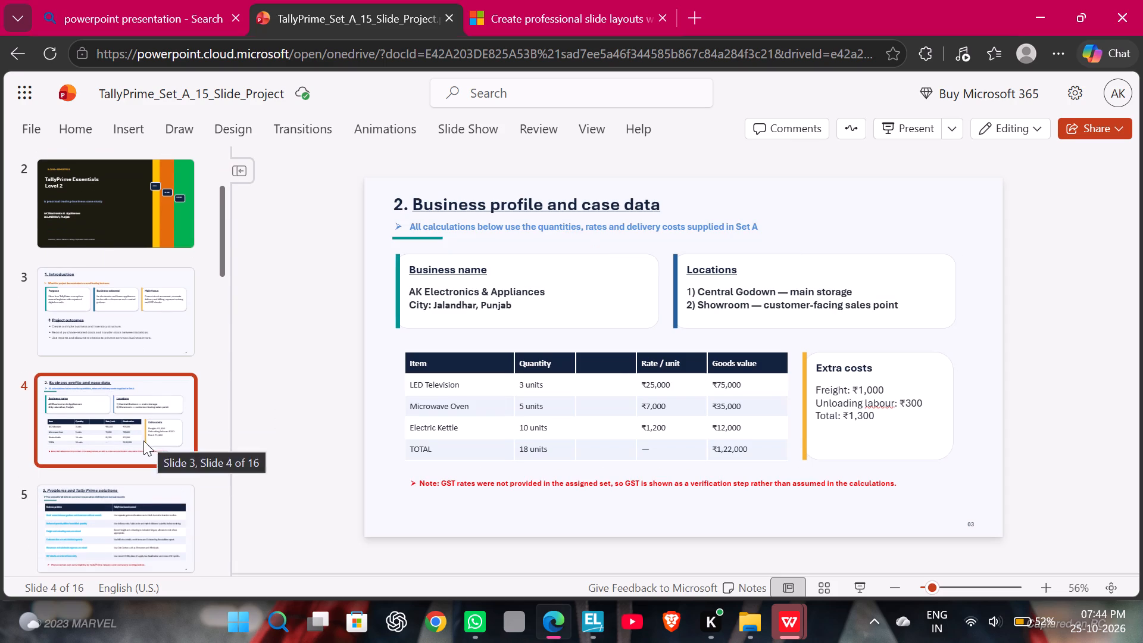
click(94, 502)
scroll(94, 498, down, 2)
click(96, 491)
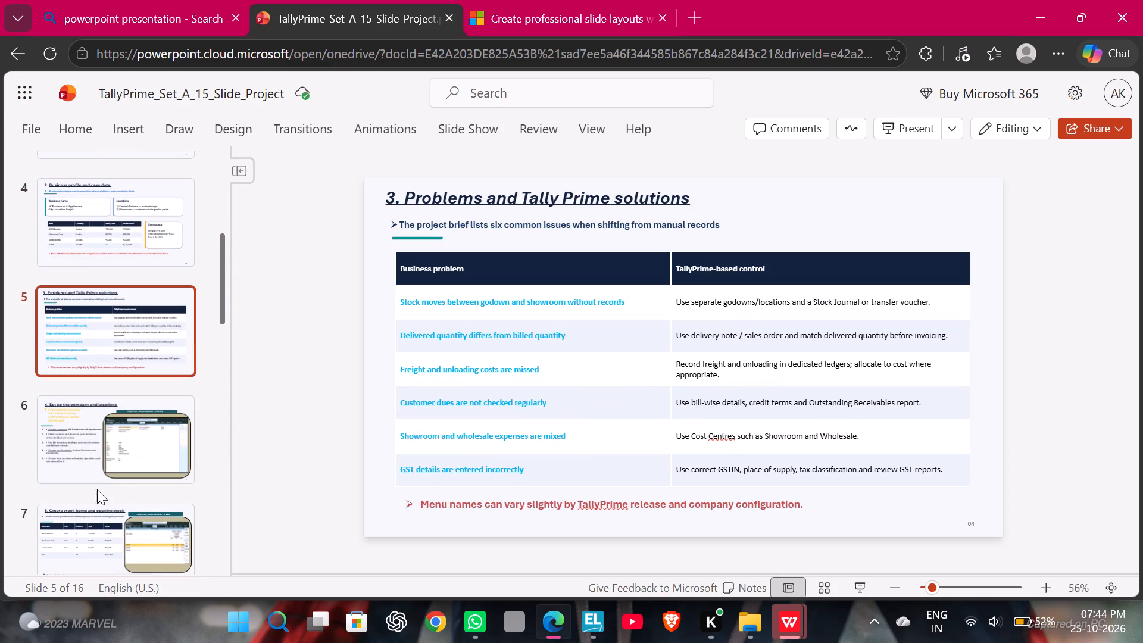
click(132, 441)
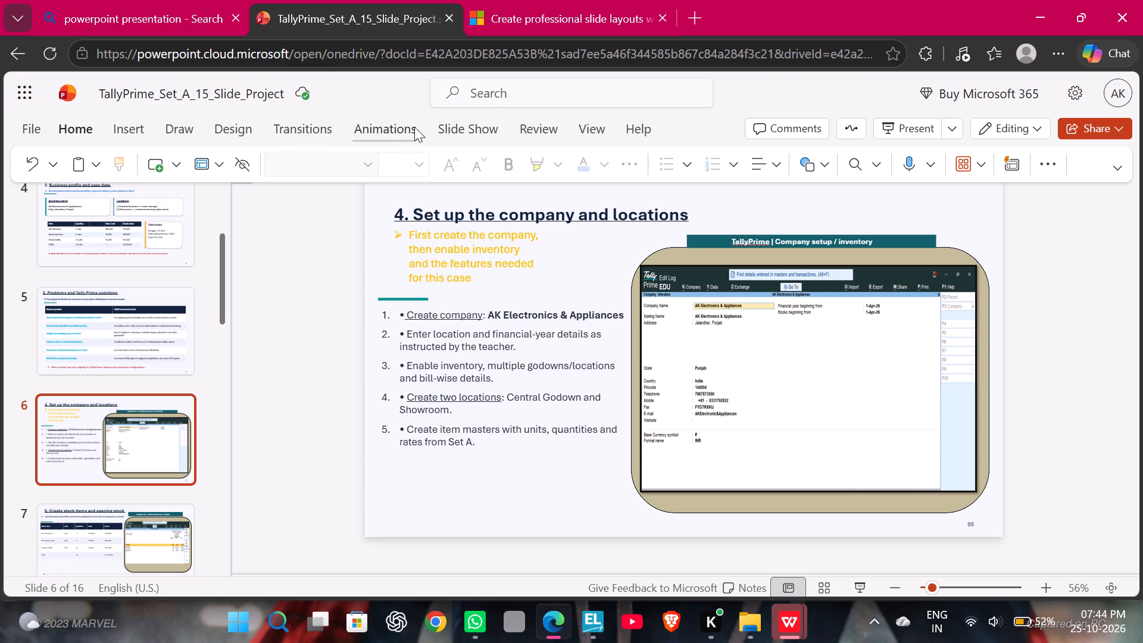
Select slide 9 of the TallyPrime presentation, the stock transfer slide, and check Designer for layout ideas.
scroll(160, 344, up, 4)
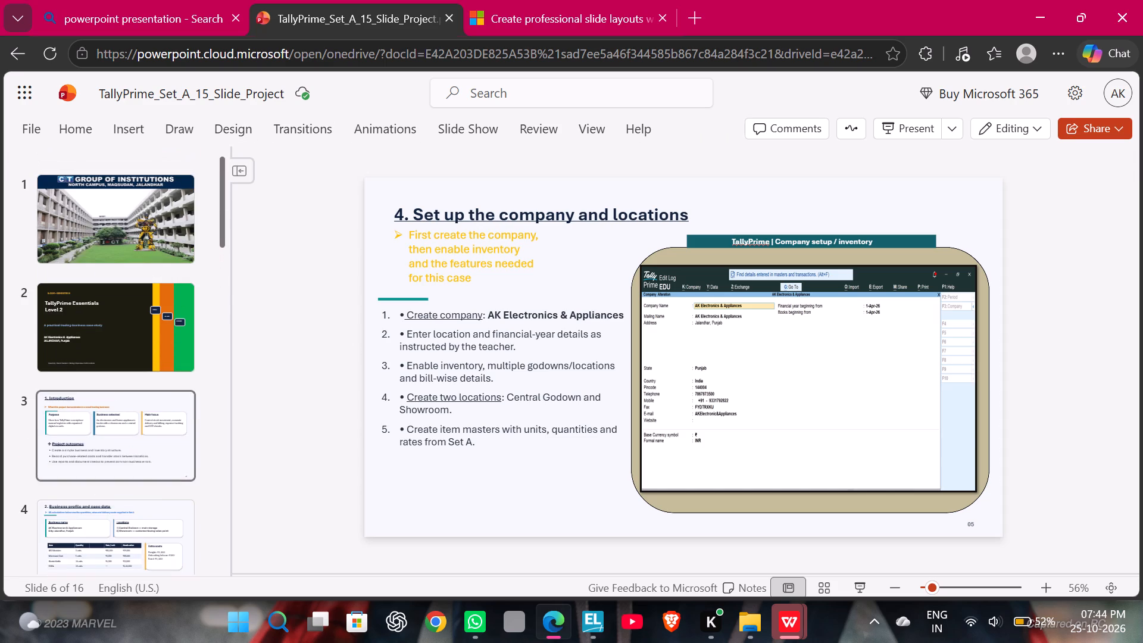
scroll(830, 266, down, 3)
scroll(129, 447, down, 4)
click(158, 393)
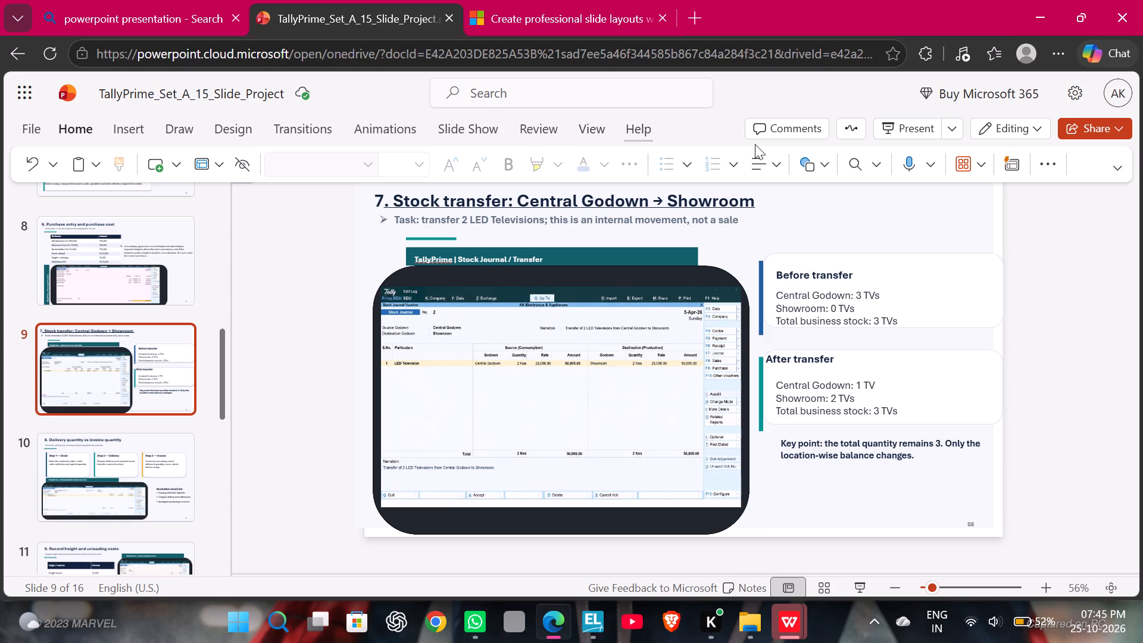
click(982, 168)
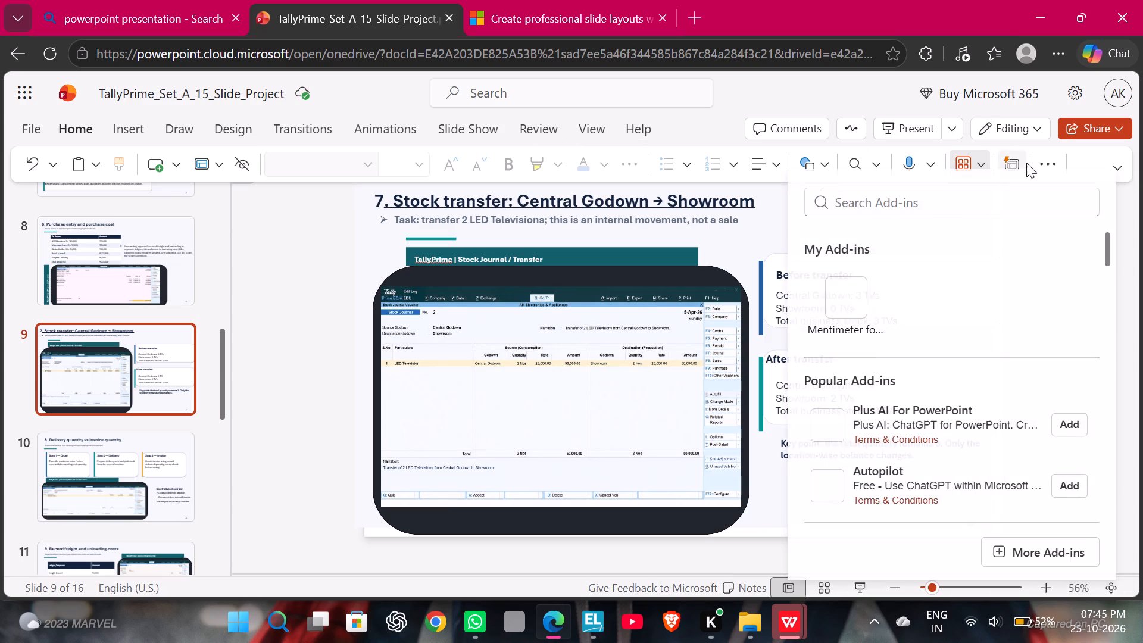
click(1019, 161)
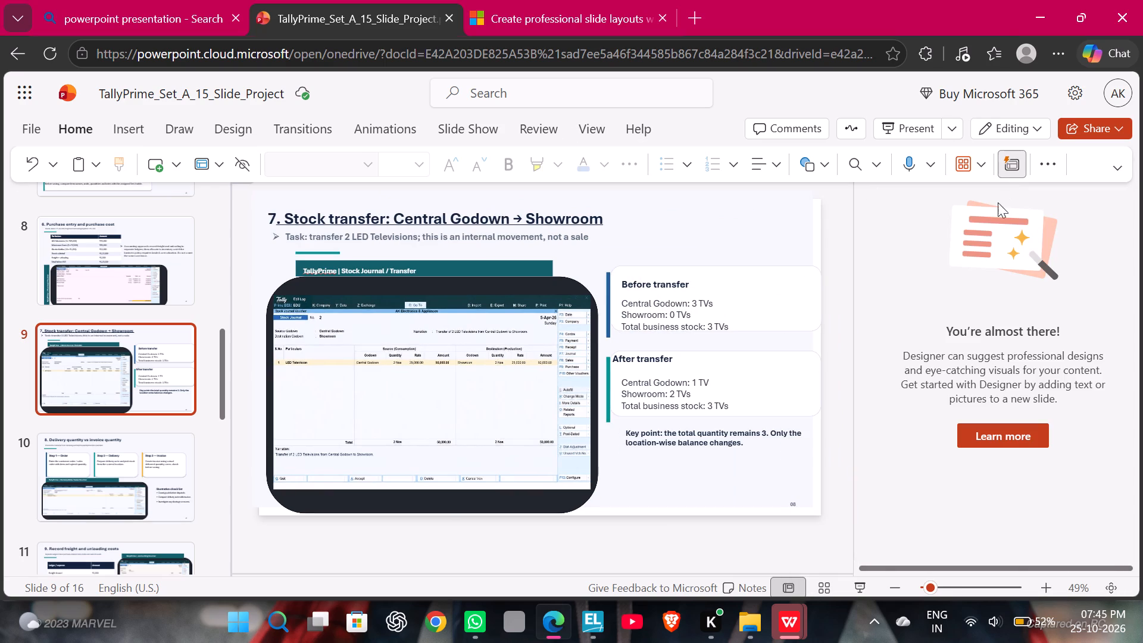
Shift slide 9's background rectangle sideways so it lines up with the slide's side edges, and close Designer.
click(703, 241)
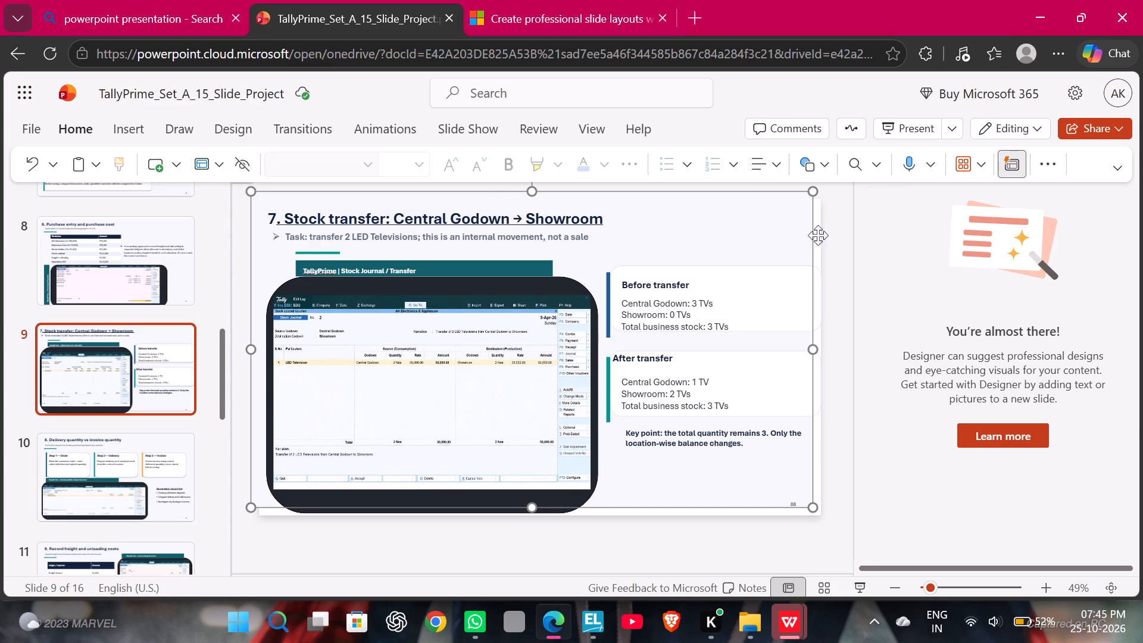
click(836, 237)
drag(778, 246, 785, 246)
click(1124, 163)
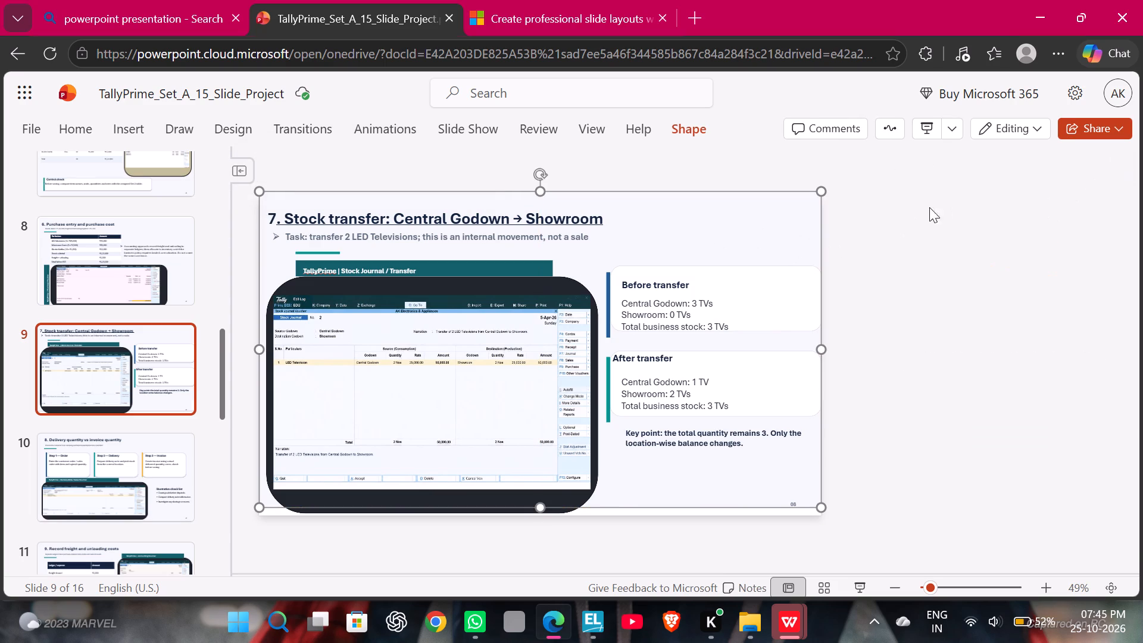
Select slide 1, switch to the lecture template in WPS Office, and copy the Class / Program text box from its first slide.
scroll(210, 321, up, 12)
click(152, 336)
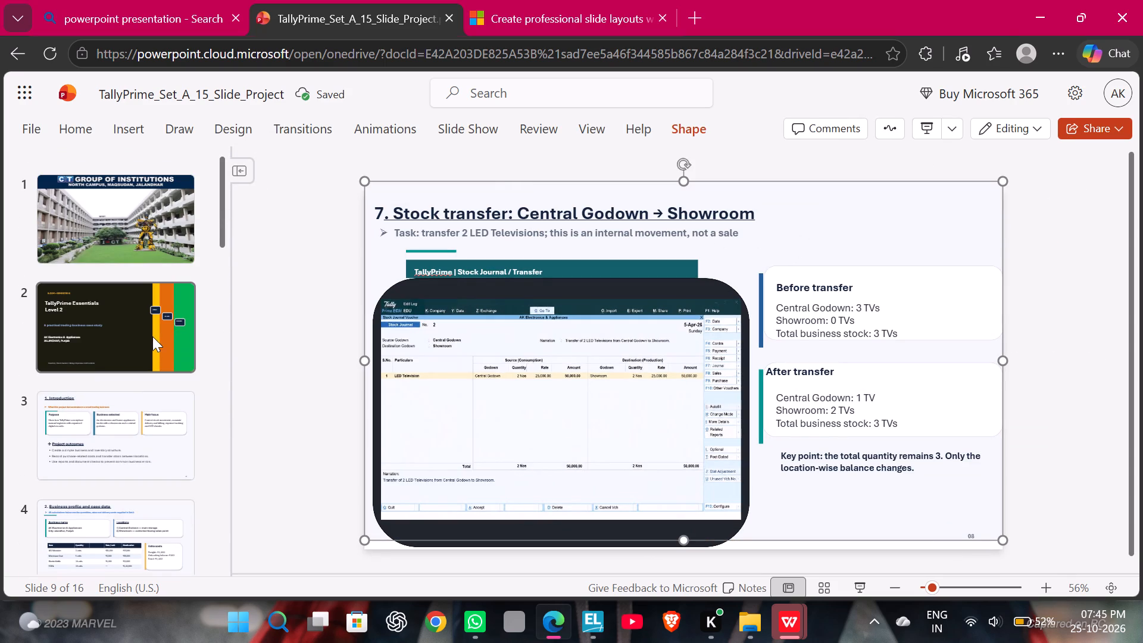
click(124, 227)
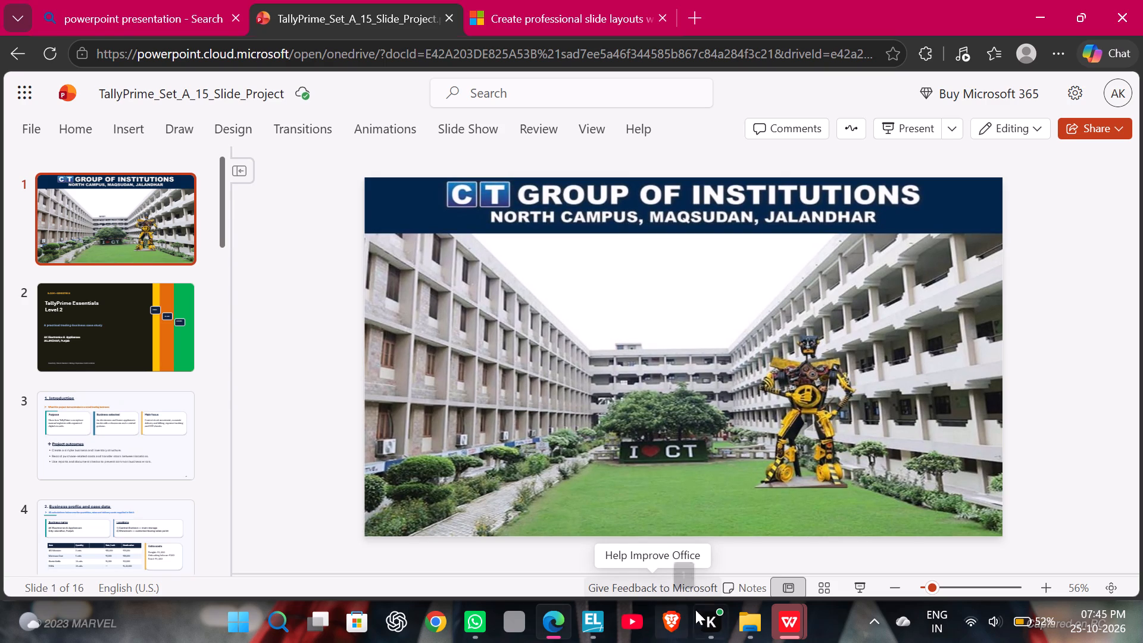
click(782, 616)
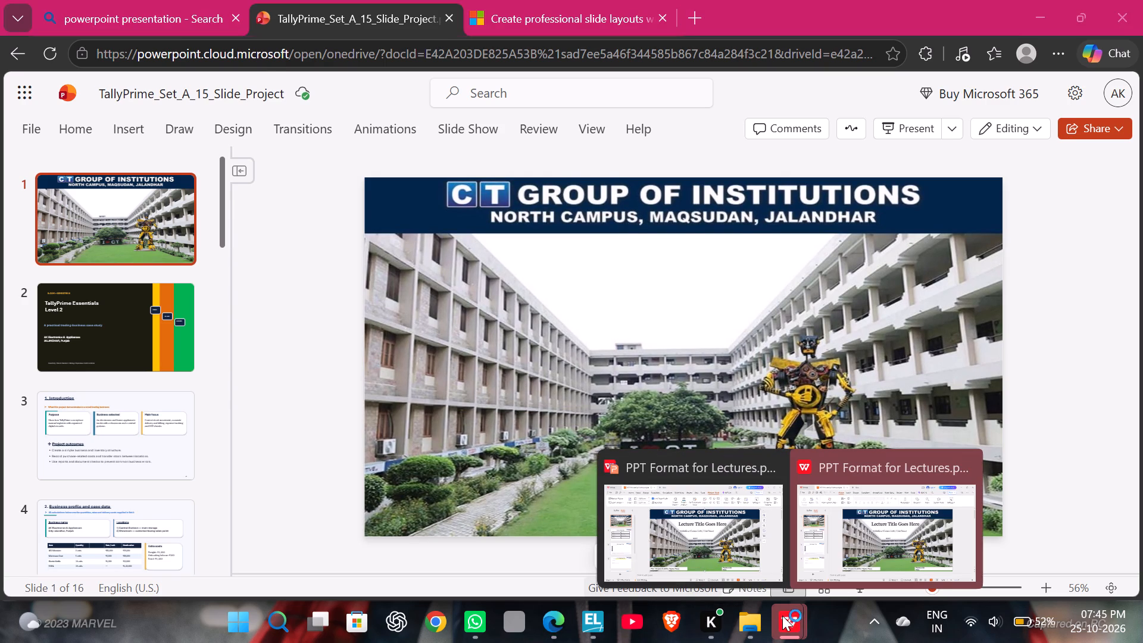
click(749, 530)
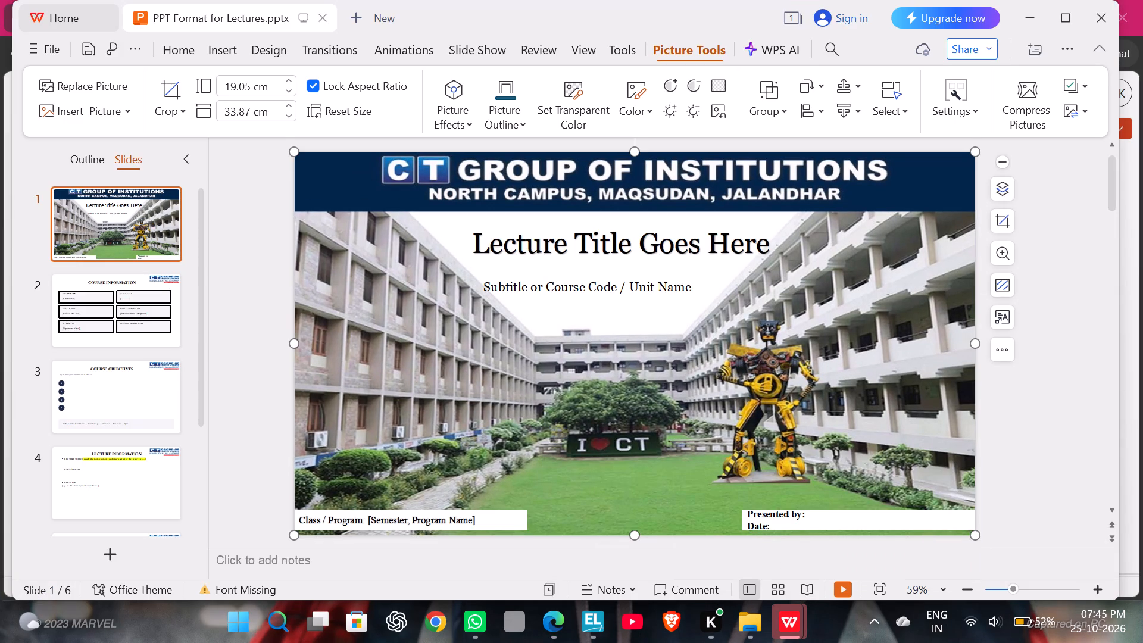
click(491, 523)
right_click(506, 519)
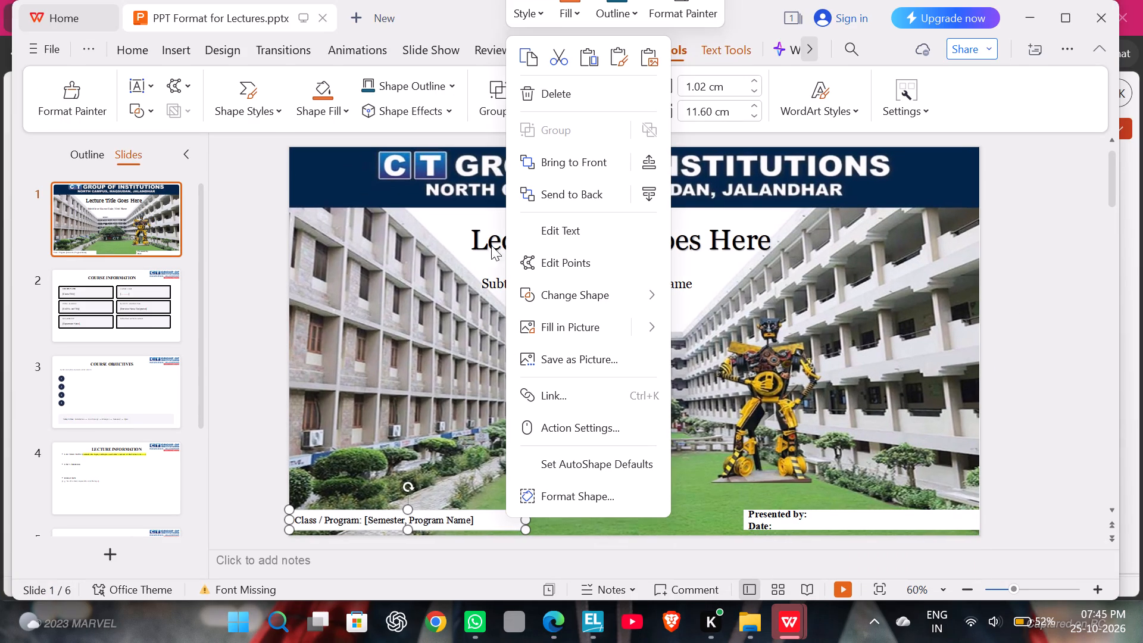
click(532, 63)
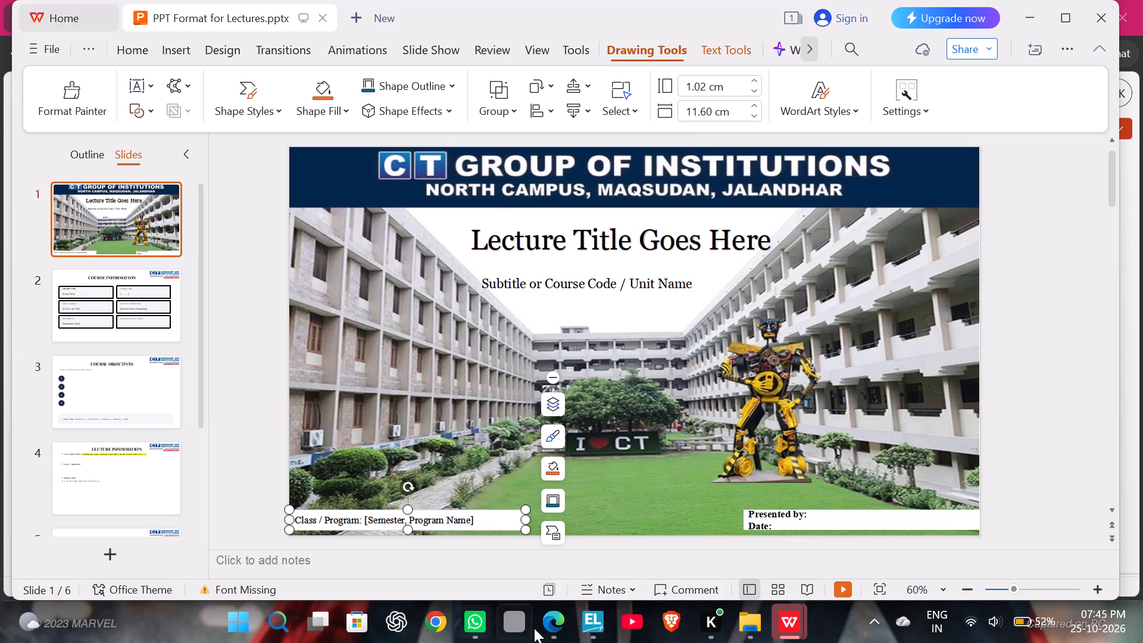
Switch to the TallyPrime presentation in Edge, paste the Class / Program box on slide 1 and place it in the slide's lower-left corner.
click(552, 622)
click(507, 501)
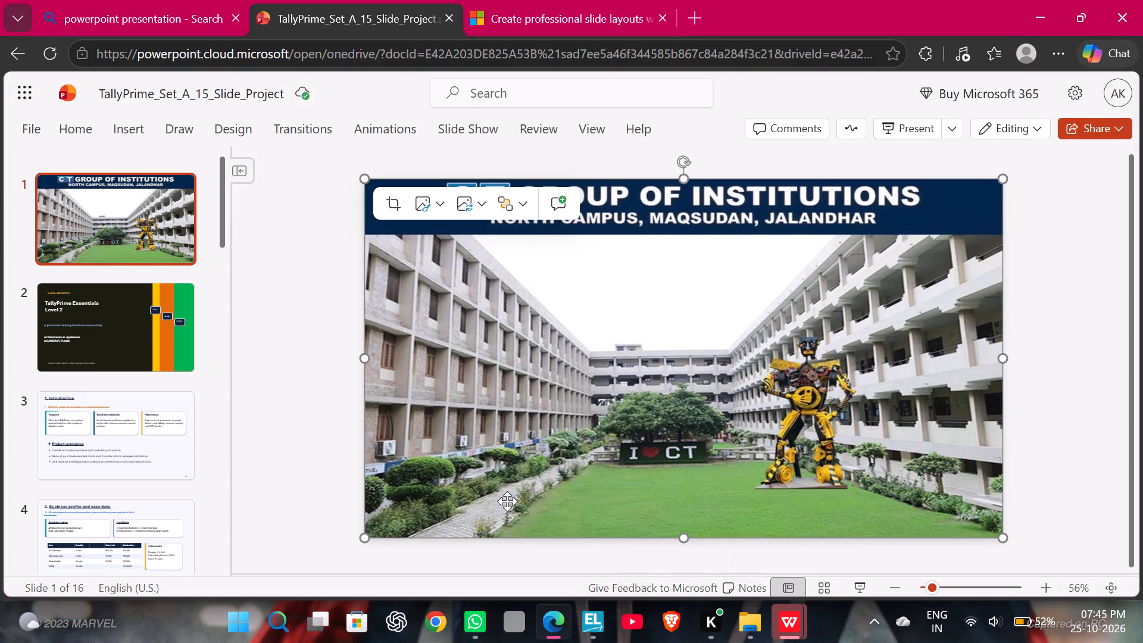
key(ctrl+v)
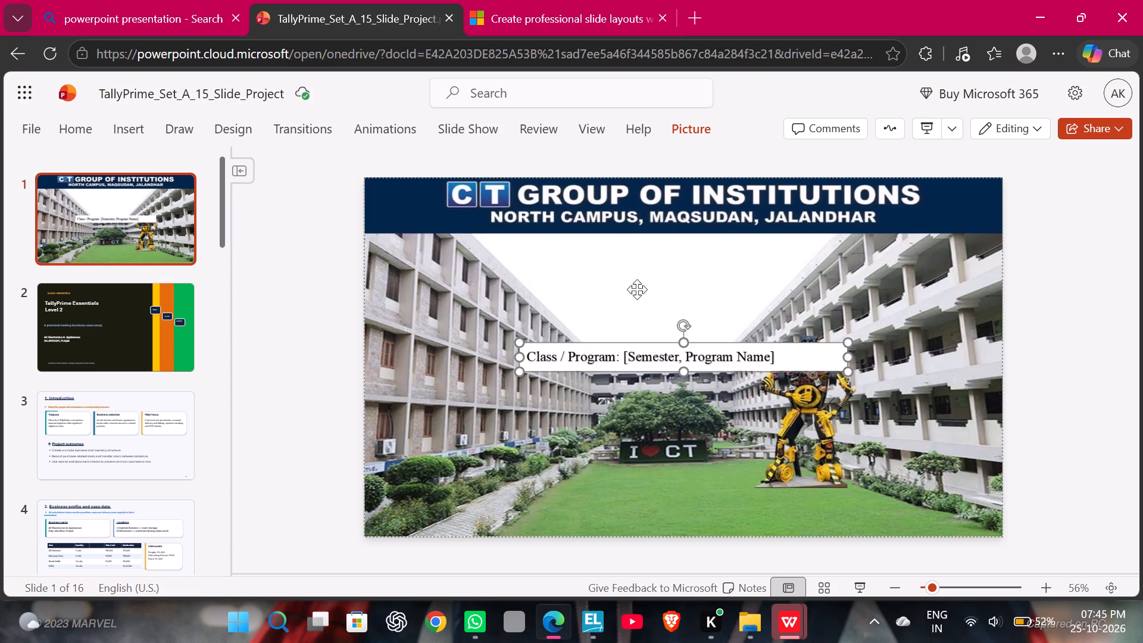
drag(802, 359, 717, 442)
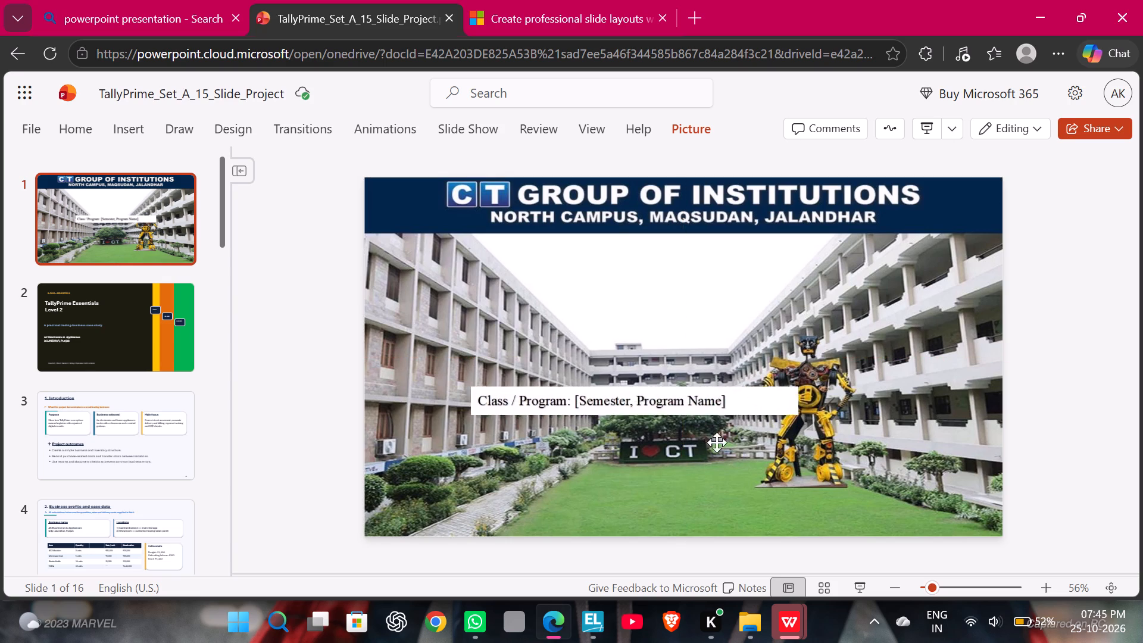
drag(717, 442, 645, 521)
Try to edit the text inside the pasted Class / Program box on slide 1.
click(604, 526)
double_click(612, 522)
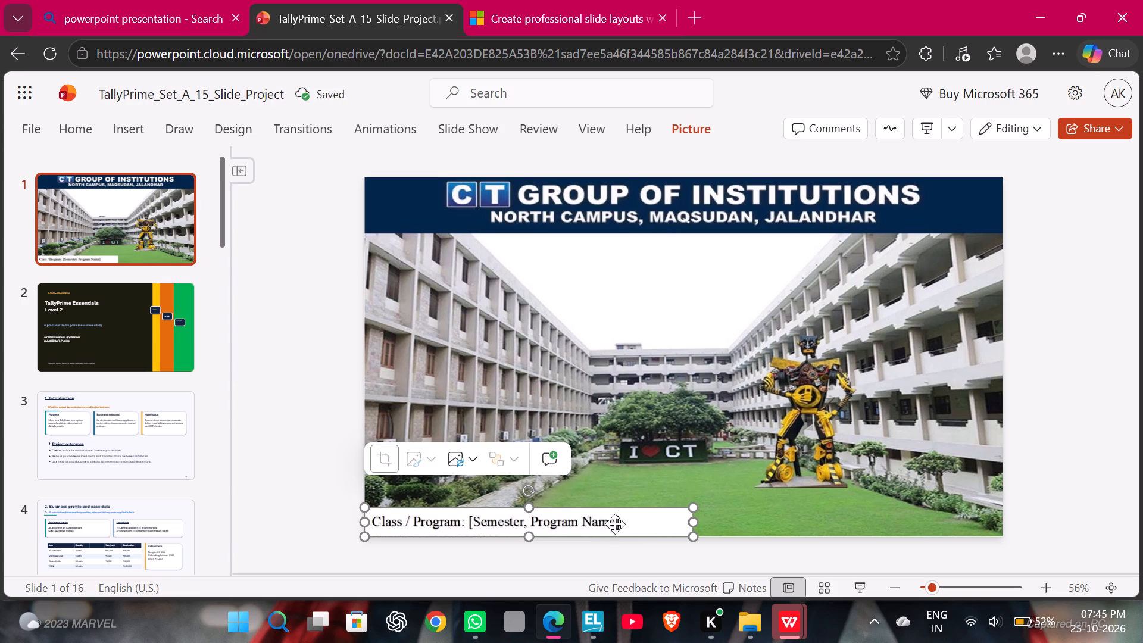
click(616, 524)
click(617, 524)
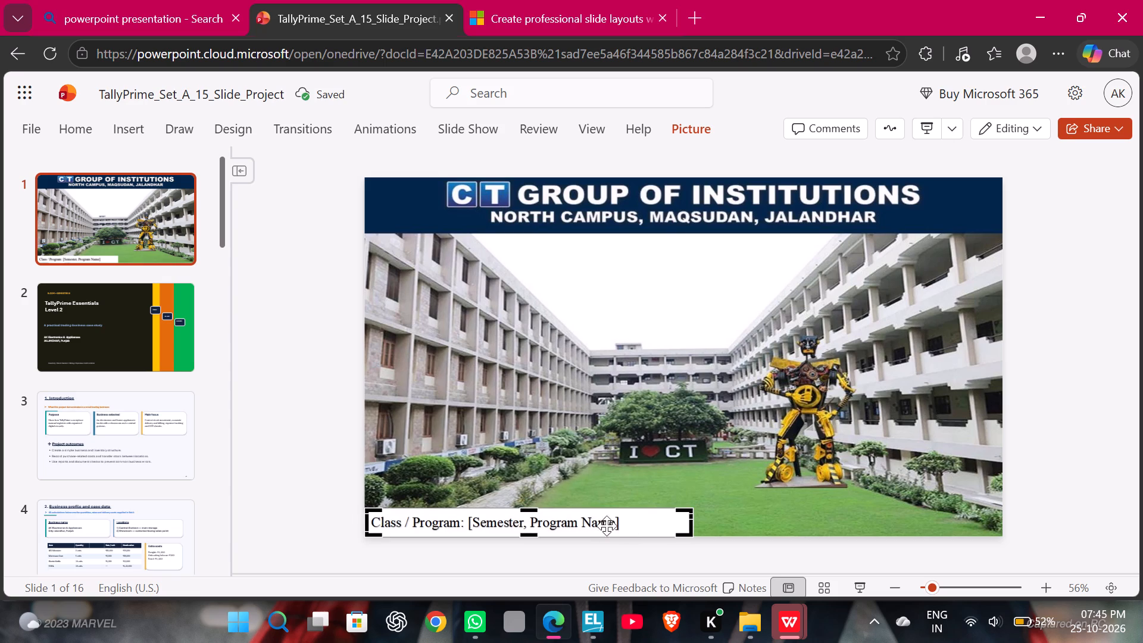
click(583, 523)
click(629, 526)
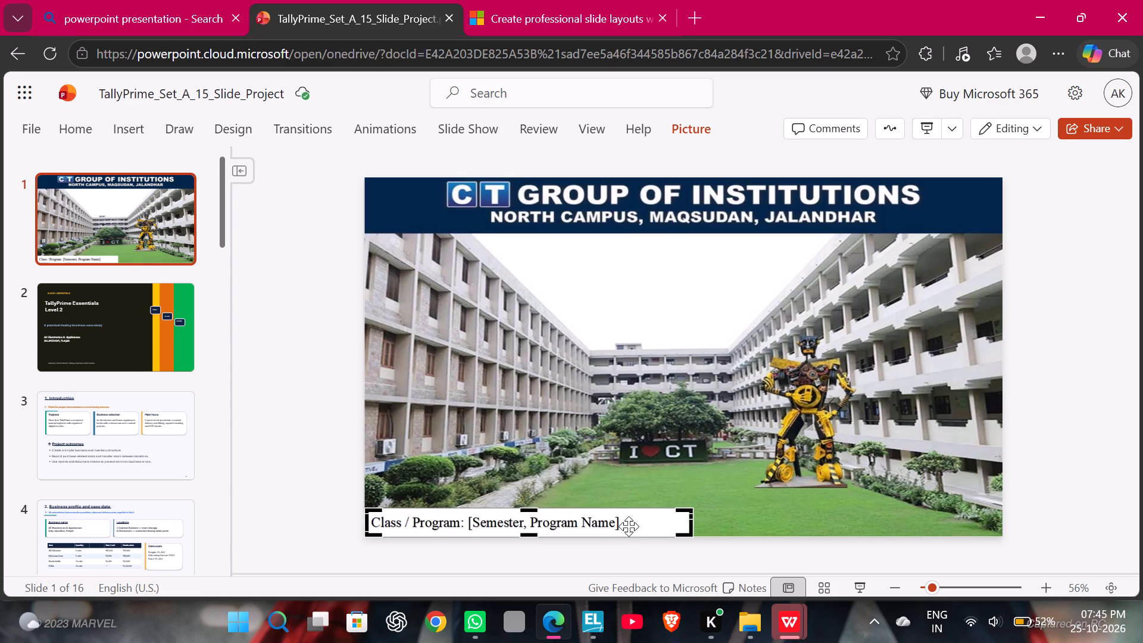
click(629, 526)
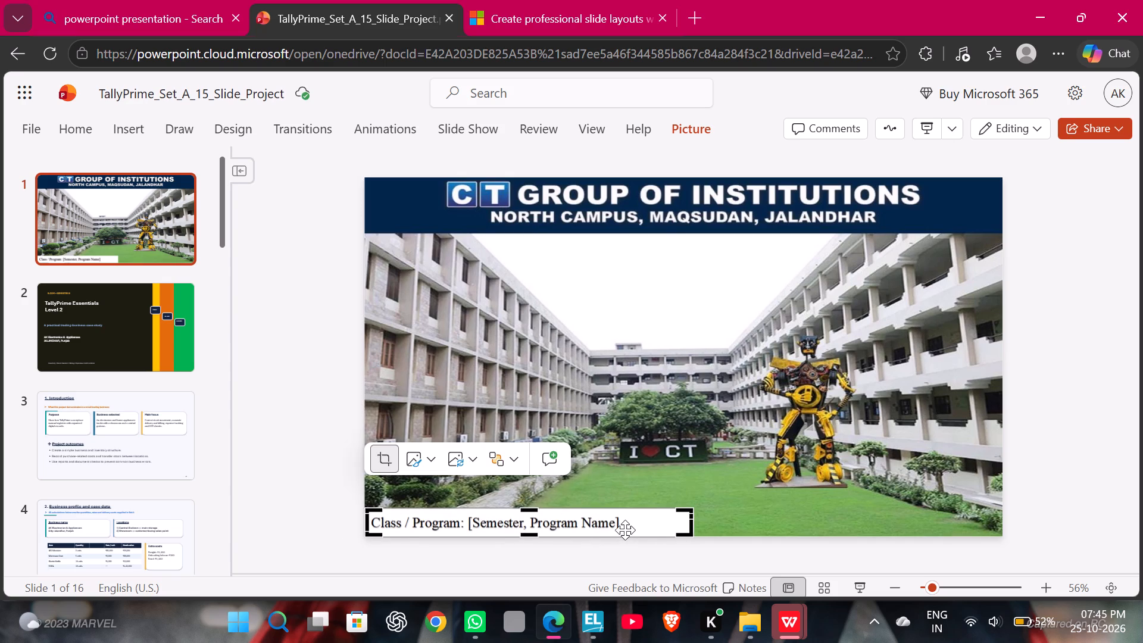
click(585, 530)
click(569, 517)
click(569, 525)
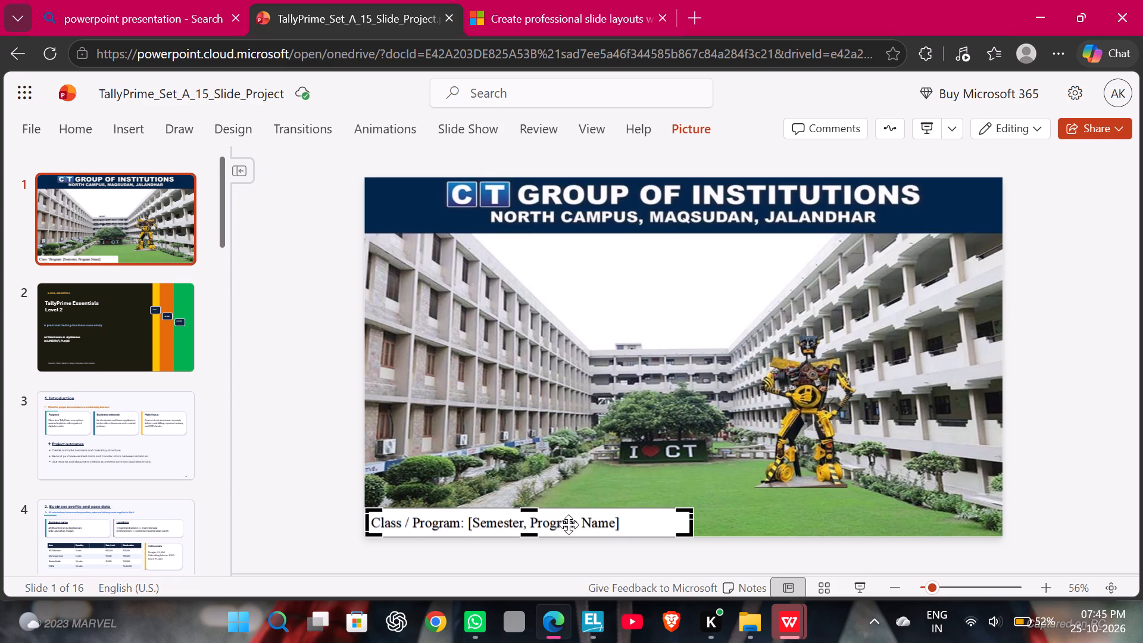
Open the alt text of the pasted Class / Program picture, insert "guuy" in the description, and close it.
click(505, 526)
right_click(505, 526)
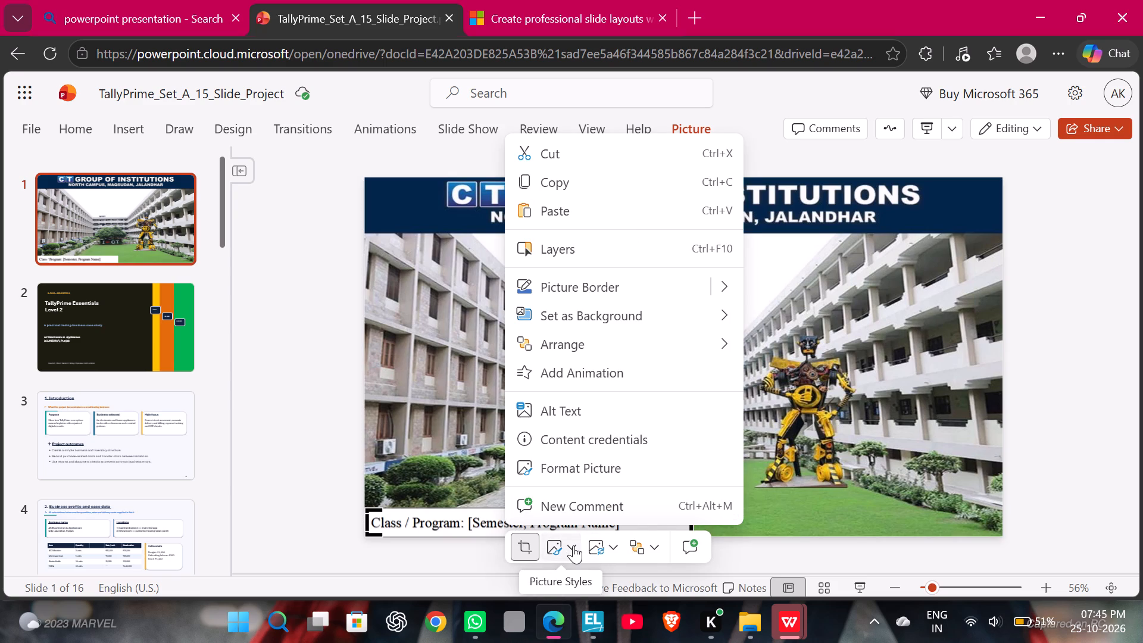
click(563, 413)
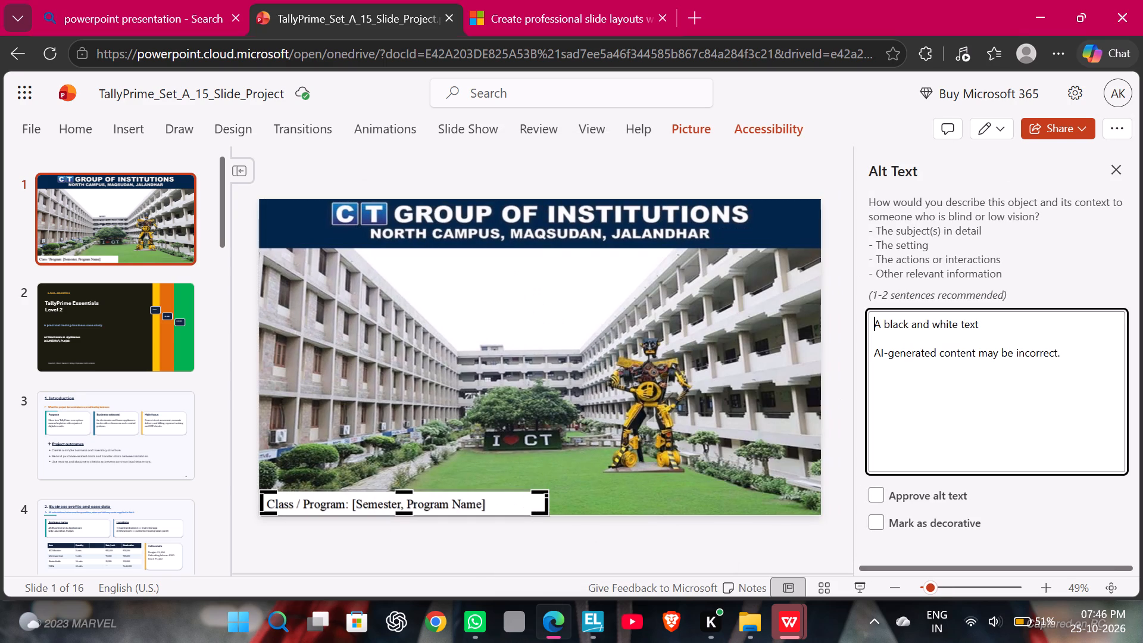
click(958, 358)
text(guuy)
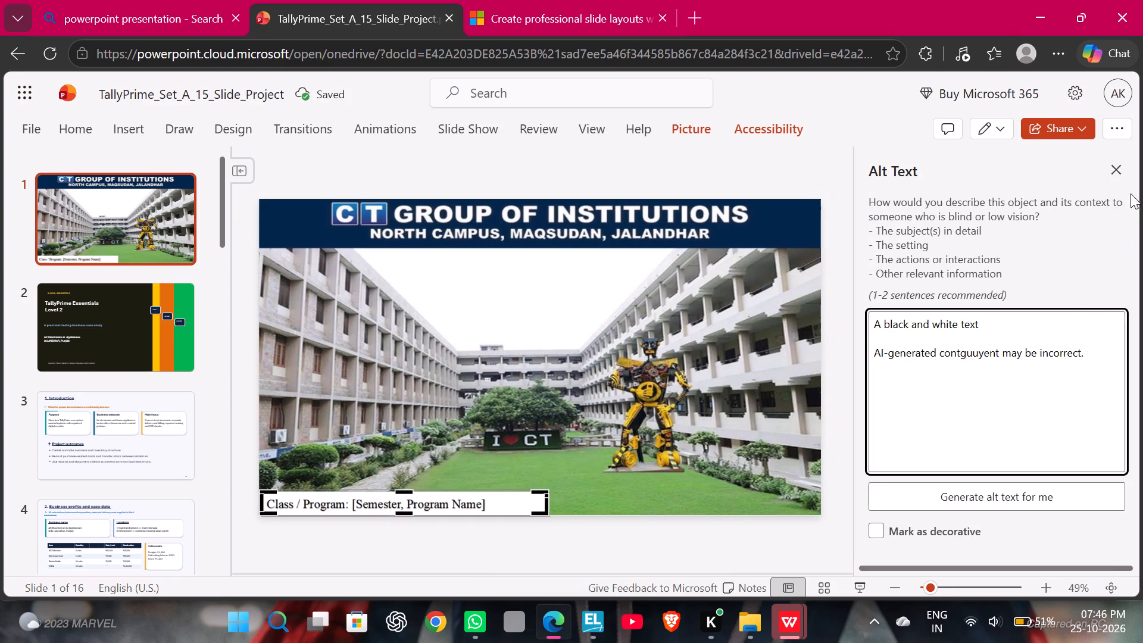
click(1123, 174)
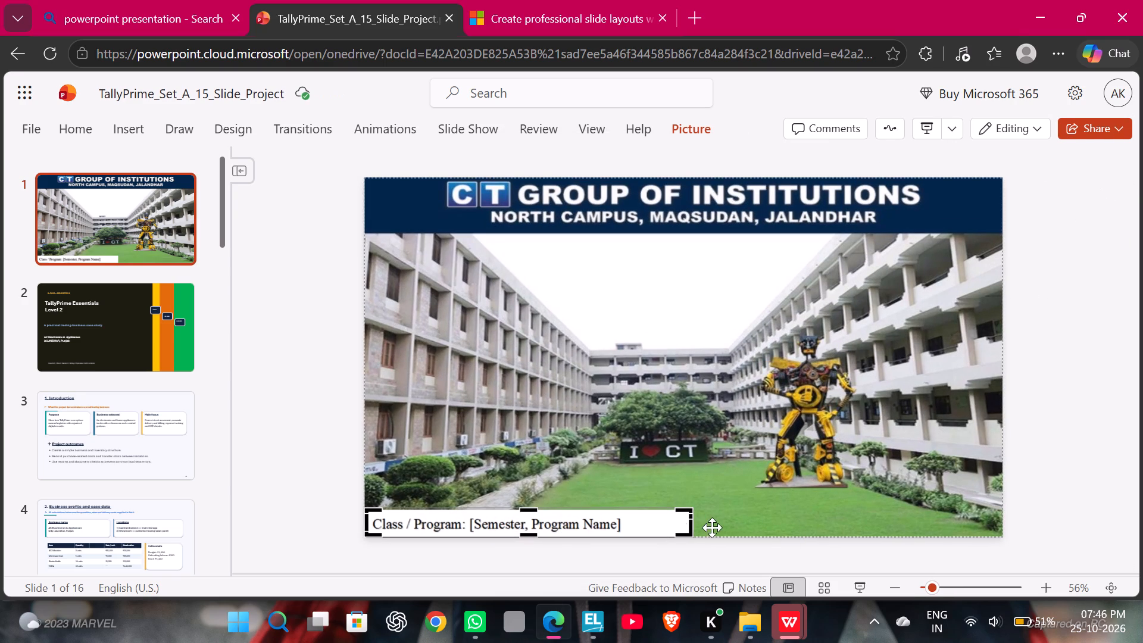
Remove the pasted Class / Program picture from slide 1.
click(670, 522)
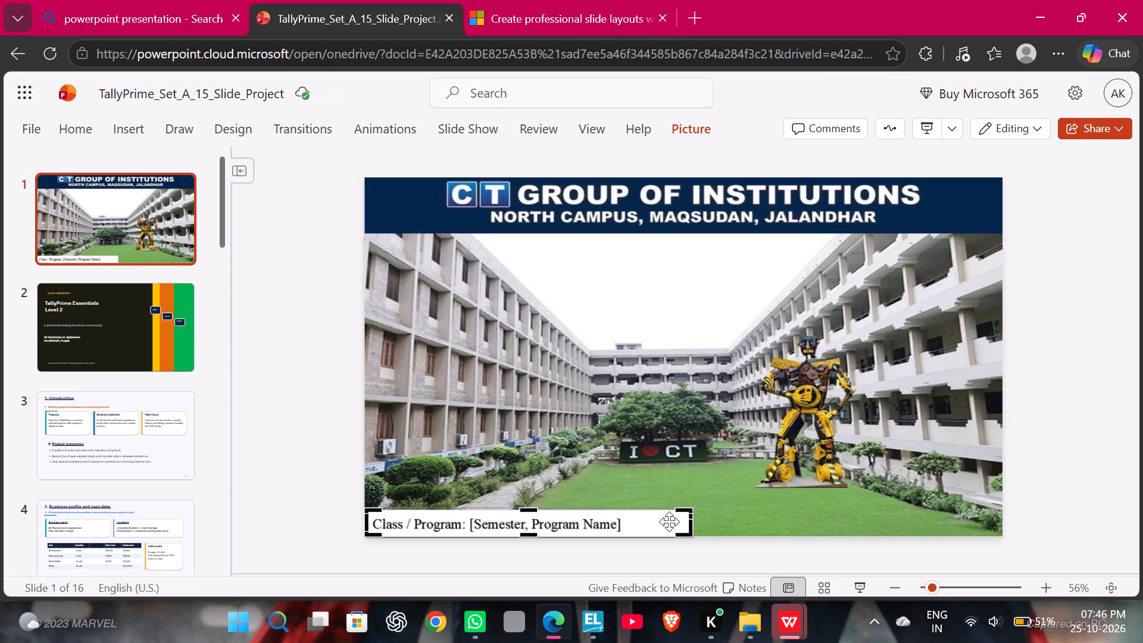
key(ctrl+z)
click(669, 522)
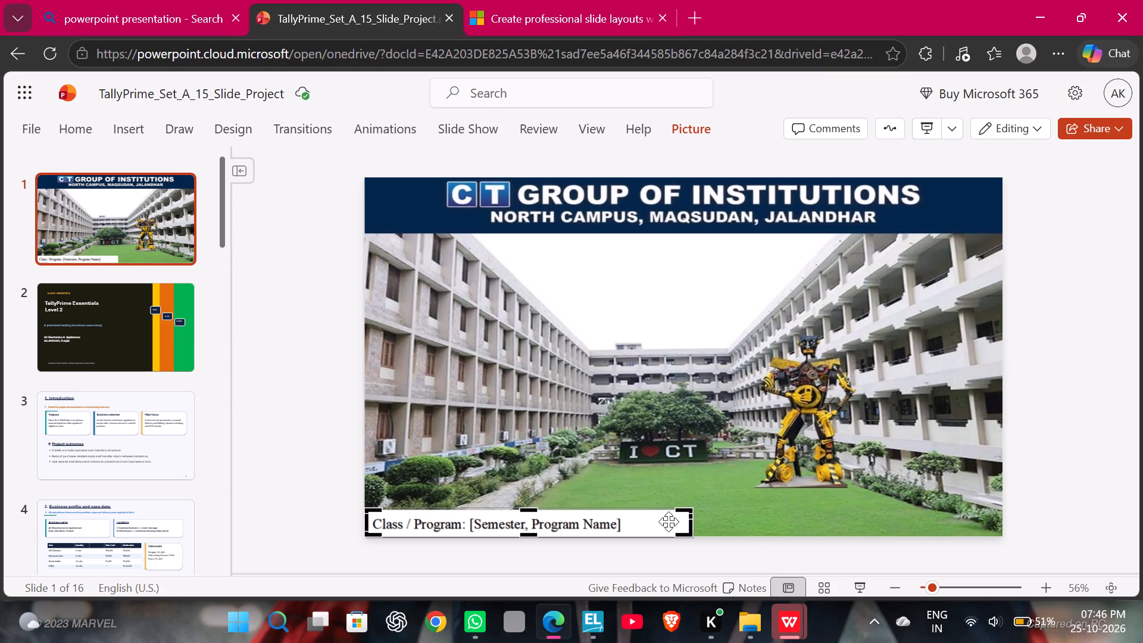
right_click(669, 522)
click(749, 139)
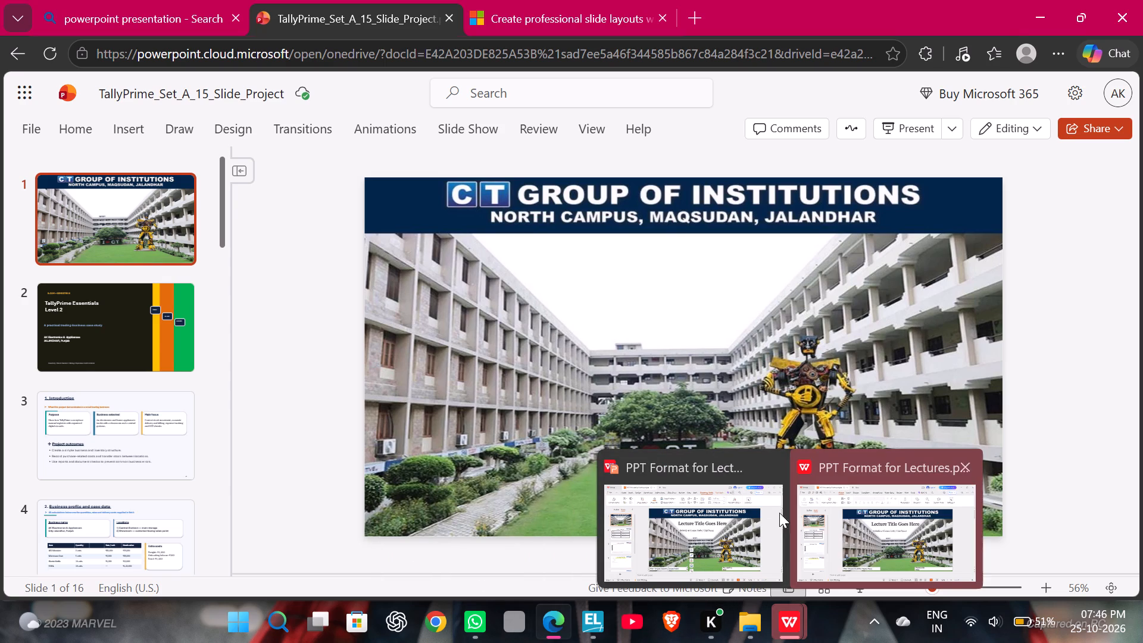
Close the duplicate lecture template window and switch to the remaining one in WPS Office.
click(775, 472)
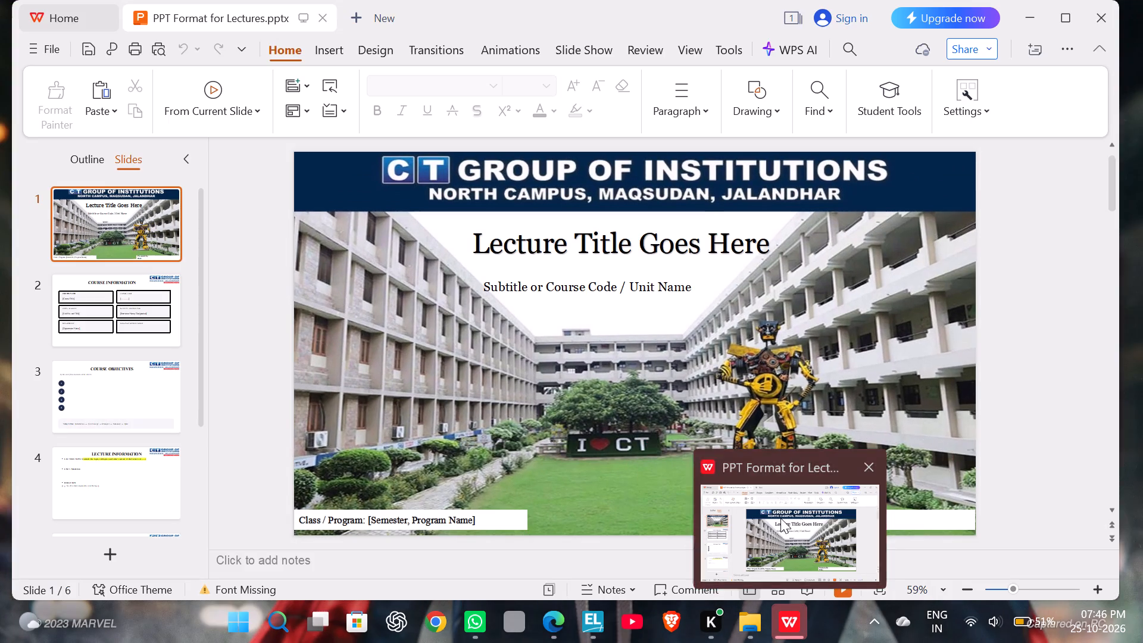
click(780, 518)
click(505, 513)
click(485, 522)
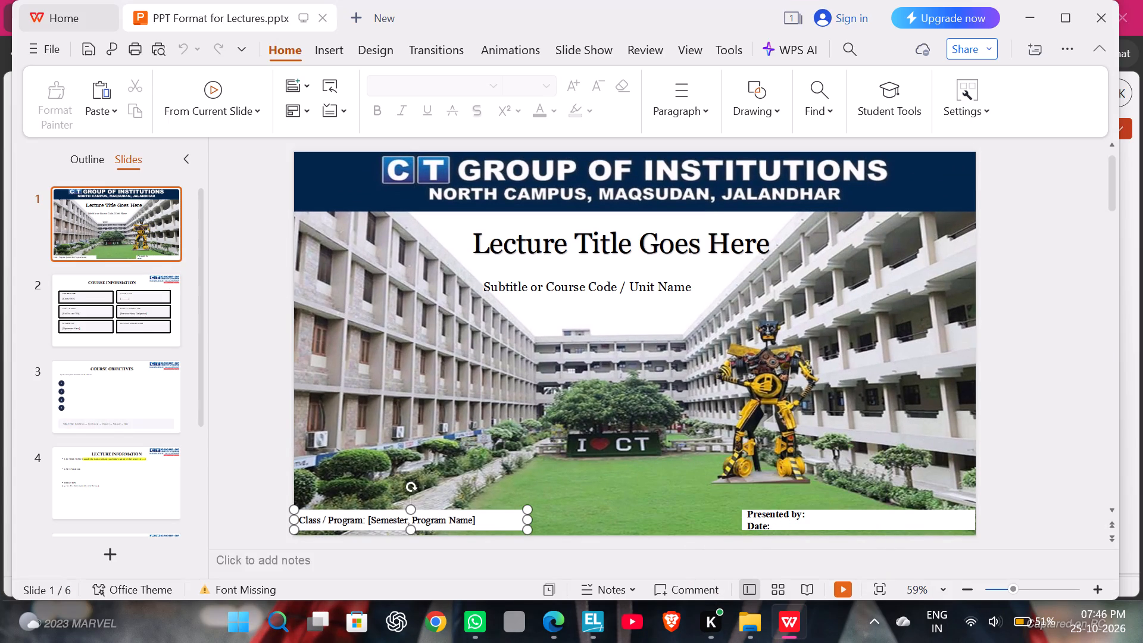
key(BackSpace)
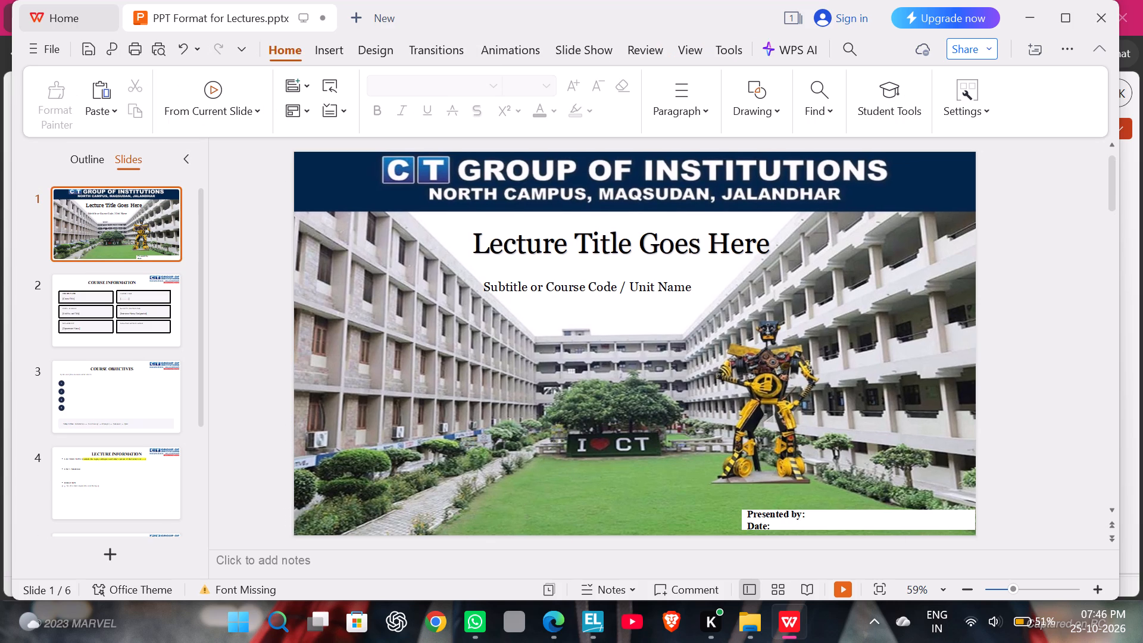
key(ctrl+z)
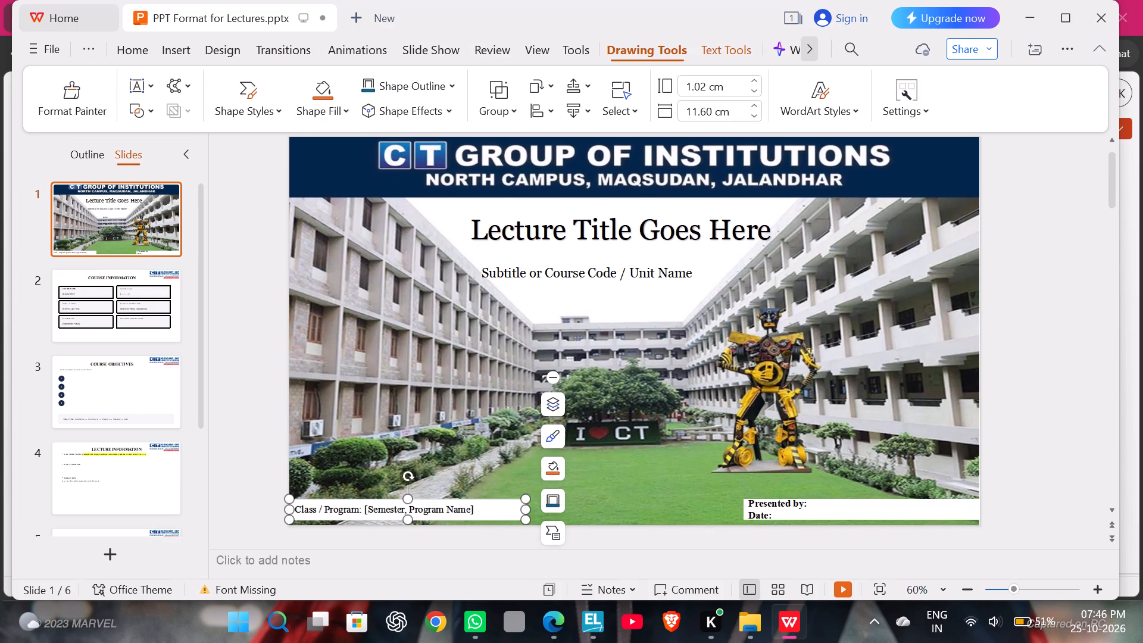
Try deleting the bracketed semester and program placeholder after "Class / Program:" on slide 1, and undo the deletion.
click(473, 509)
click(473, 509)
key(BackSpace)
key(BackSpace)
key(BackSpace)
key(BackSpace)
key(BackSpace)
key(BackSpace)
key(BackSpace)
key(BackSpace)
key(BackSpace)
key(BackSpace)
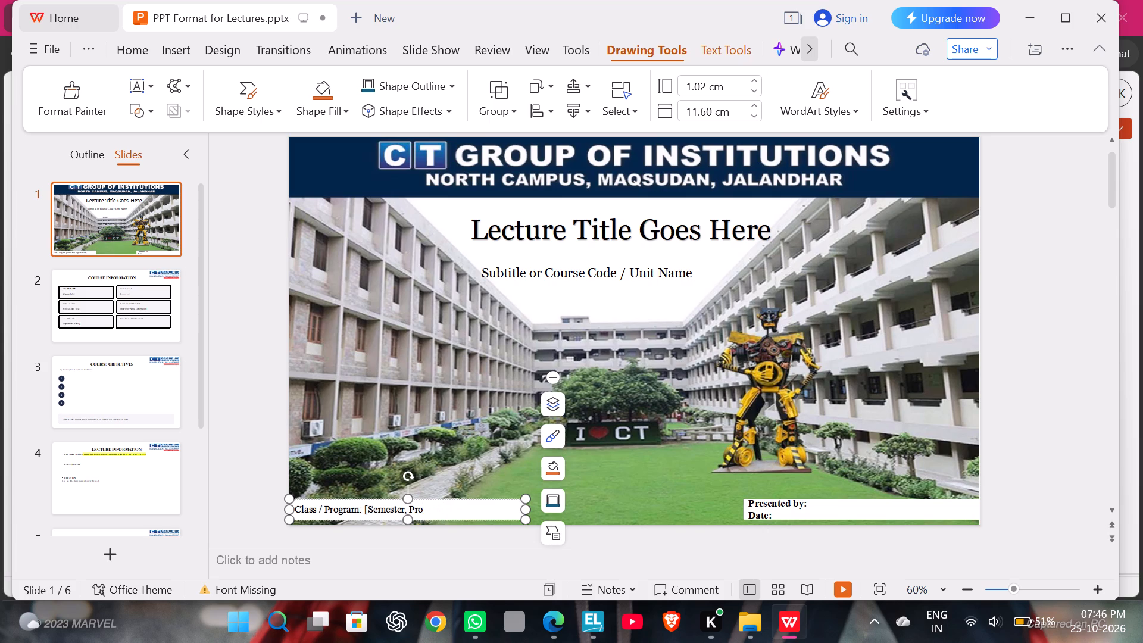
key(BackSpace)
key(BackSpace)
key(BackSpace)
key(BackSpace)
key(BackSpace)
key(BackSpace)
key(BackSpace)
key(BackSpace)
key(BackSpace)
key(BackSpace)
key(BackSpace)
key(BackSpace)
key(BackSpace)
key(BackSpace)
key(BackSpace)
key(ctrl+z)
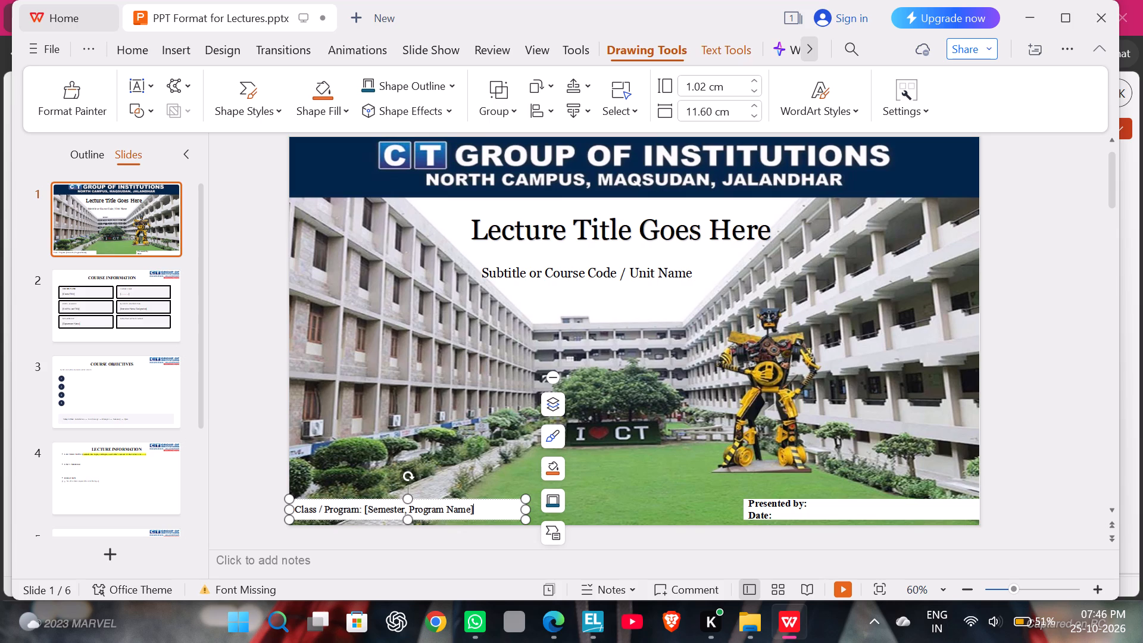
Clear all the text from the Class / Program box on slide 1, including its label.
key(BackSpace)
key(BackSpace)
key(BackSpace)
key(BackSpace)
key(BackSpace)
key(BackSpace)
key(BackSpace)
key(BackSpace)
key(BackSpace)
key(BackSpace)
key(BackSpace)
key(BackSpace)
key(BackSpace)
key(BackSpace)
key(BackSpace)
key(BackSpace)
key(BackSpace)
key(BackSpace)
key(BackSpace)
key(BackSpace)
key(BackSpace)
key(BackSpace)
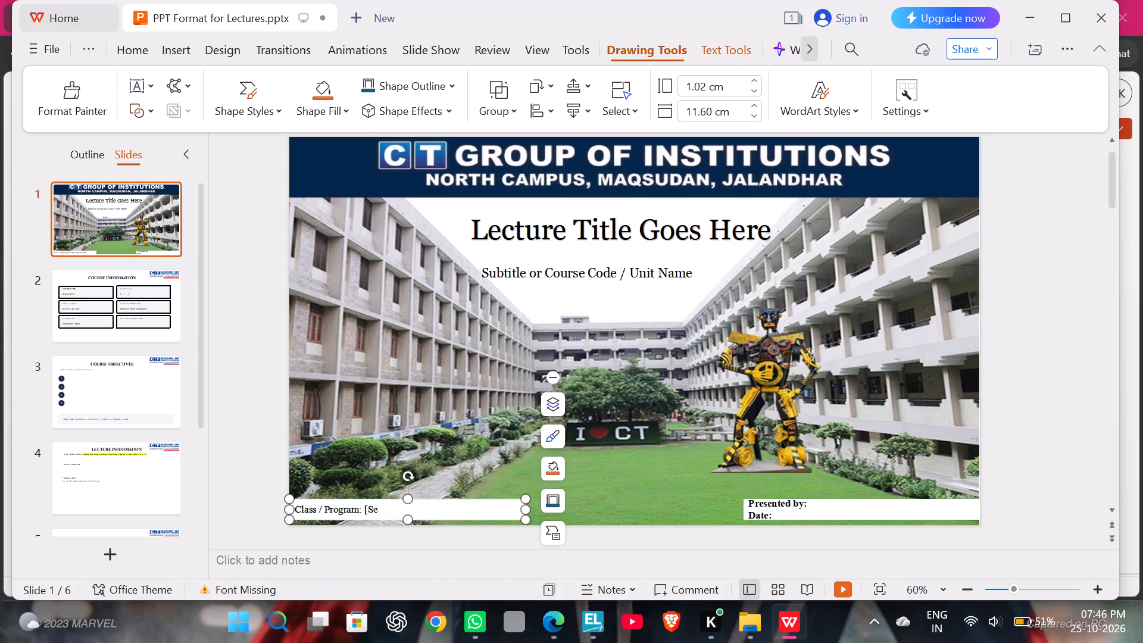
key(BackSpace)
key(BackSpace)
key(BackSpace)
key(BackSpace)
key(BackSpace)
key(BackSpace)
key(BackSpace)
key(BackSpace)
key(BackSpace)
key(BackSpace)
key(BackSpace)
key(BackSpace)
key(BackSpace)
key(BackSpace)
key(BackSpace)
key(BackSpace)
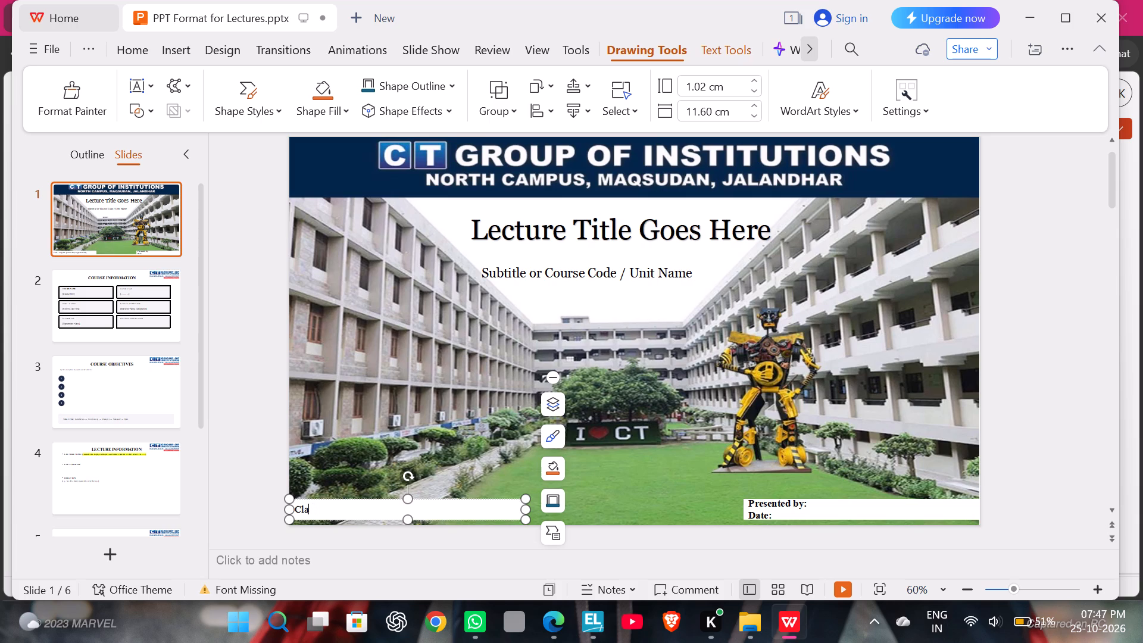
key(BackSpace)
key(BackSpace)
key(BackSpace)
Enter "course : B.com (hons), 3rd semester" in the emptied text box on slide 1.
text(cour)
text(se)
key(space)
key(BackSpace)
key(semicolon)
key(BackSpace)
key(space)
text(: b)
text(.com)
key(BackSpace)
key(BackSpace)
key(BackSpace)
key(BackSpace)
key(BackSpace)
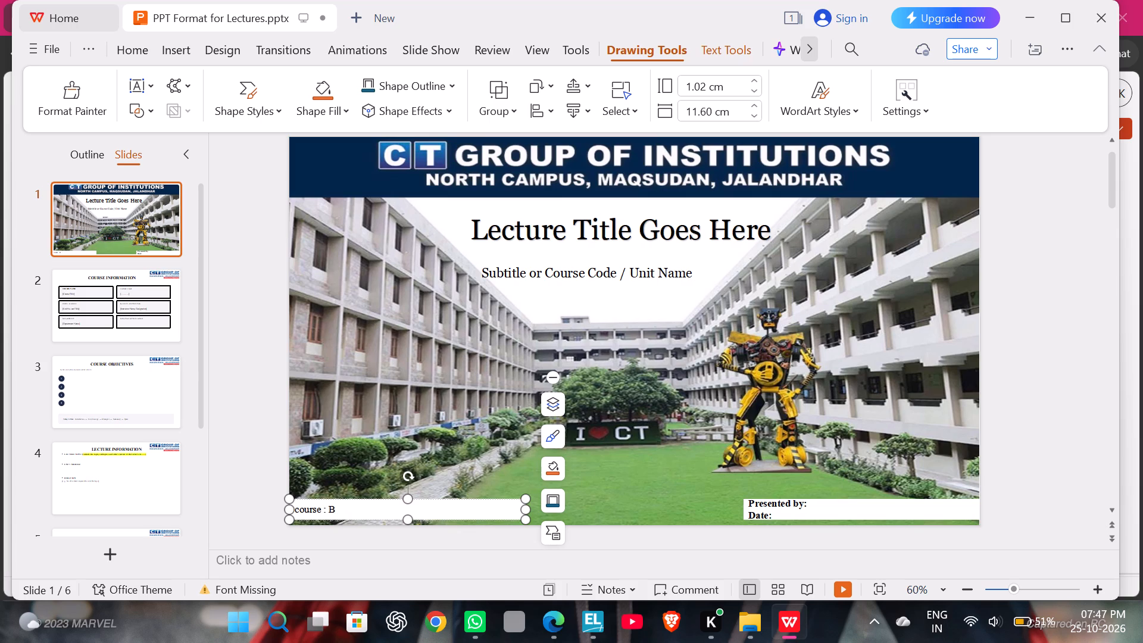
text(.com h)
key(BackSpace)
key(shift+parenleft)
text(hons)
key(shift+parenright)
key(space)
text(,)
key(space)
key(BackSpace)
key(BackSpace)
key(BackSpace)
text(, 3r)
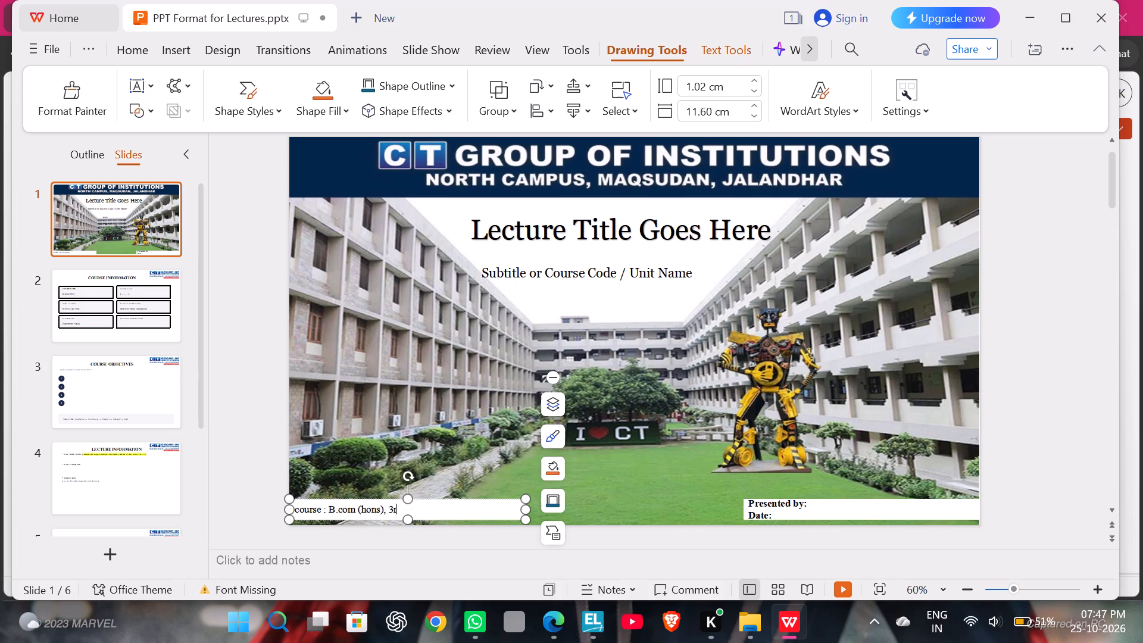
text(d semester)
click(494, 463)
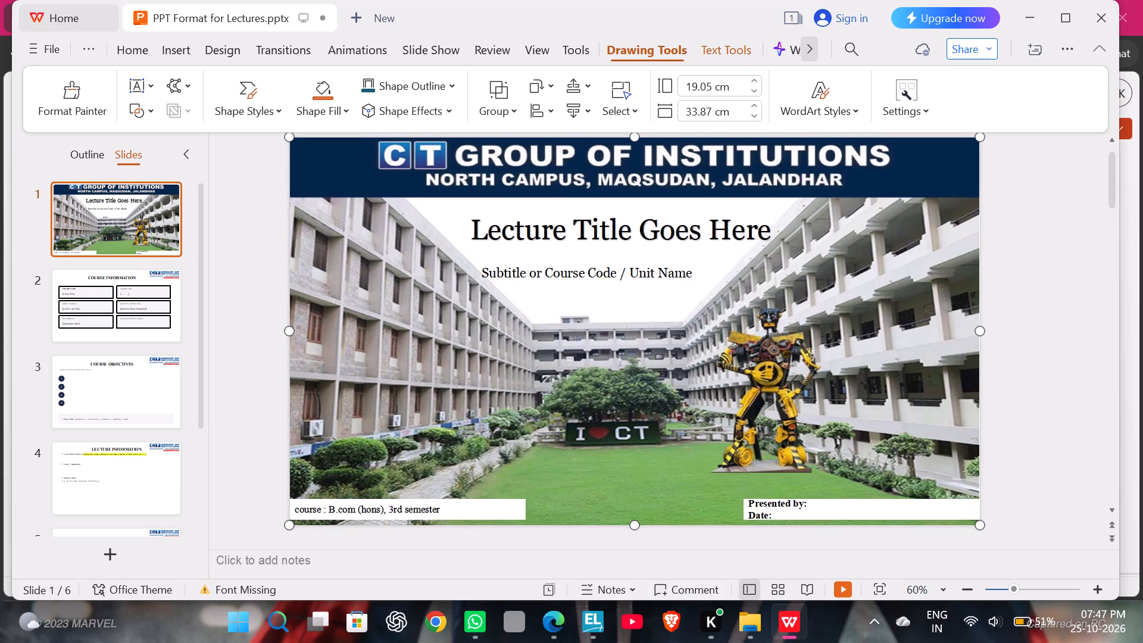
Move the course text box slightly down so it sits on the bottom edge of slide 1.
click(477, 509)
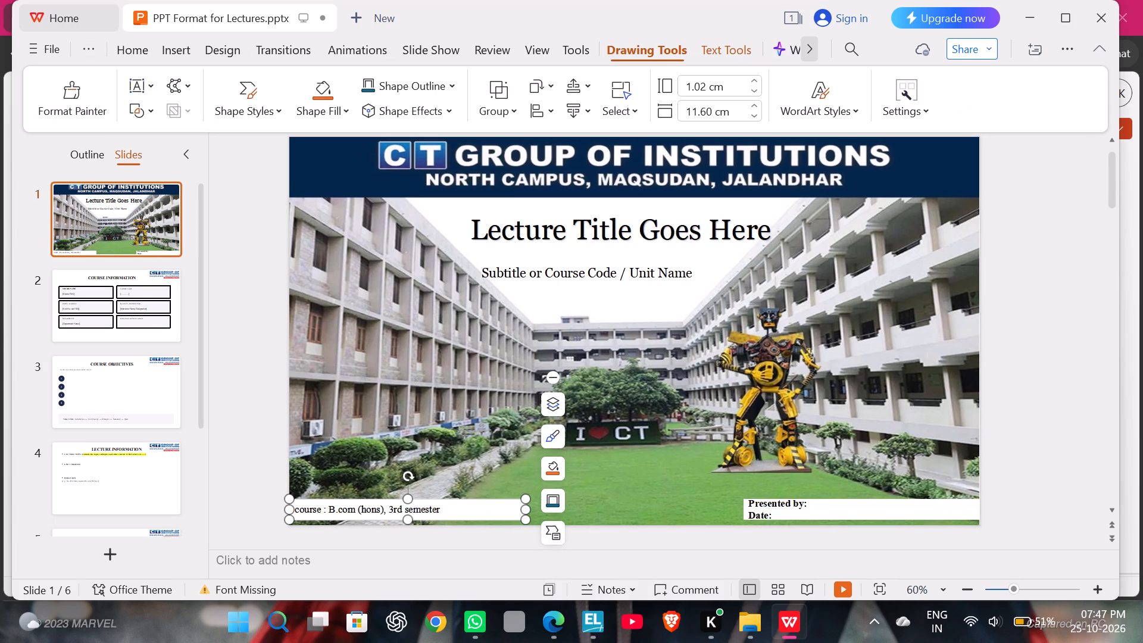
drag(479, 513, 486, 519)
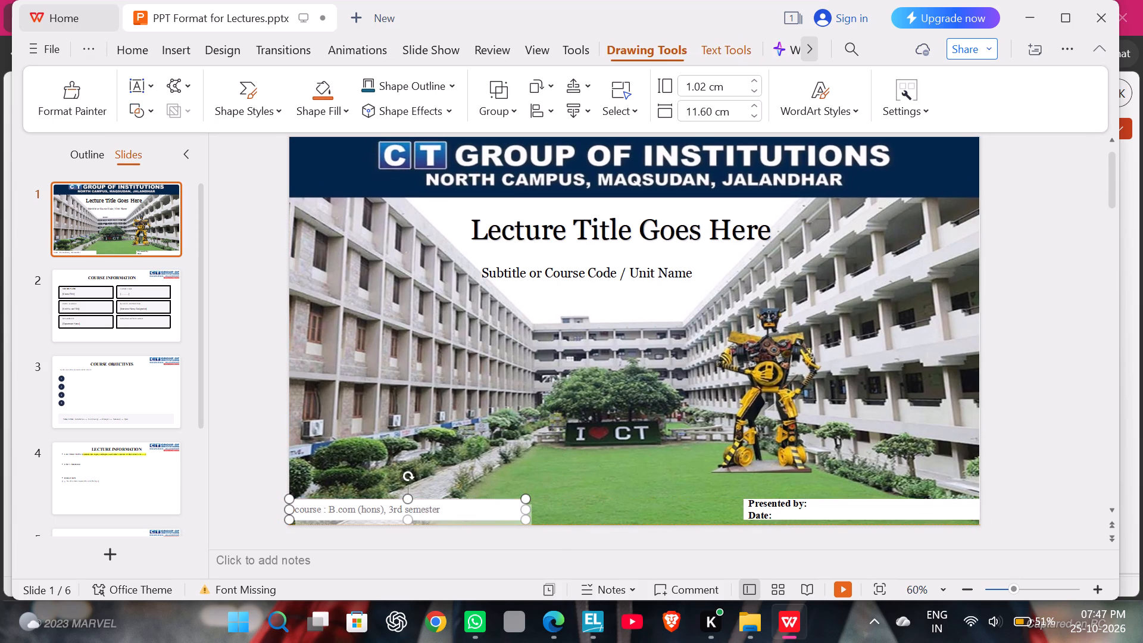
drag(486, 519, 482, 519)
click(541, 444)
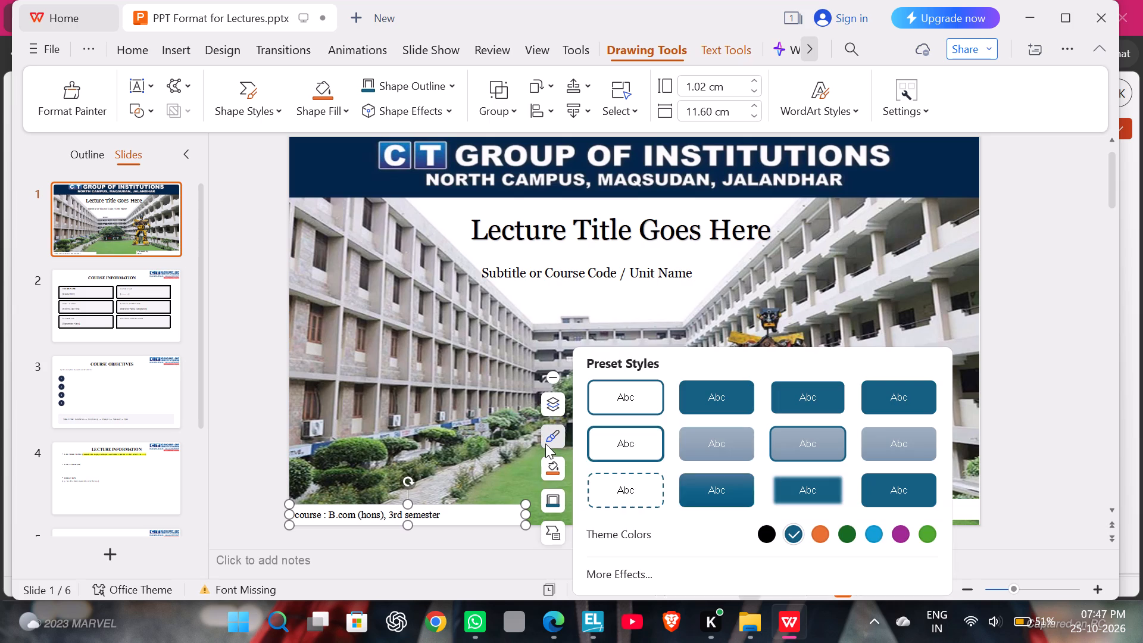
click(404, 394)
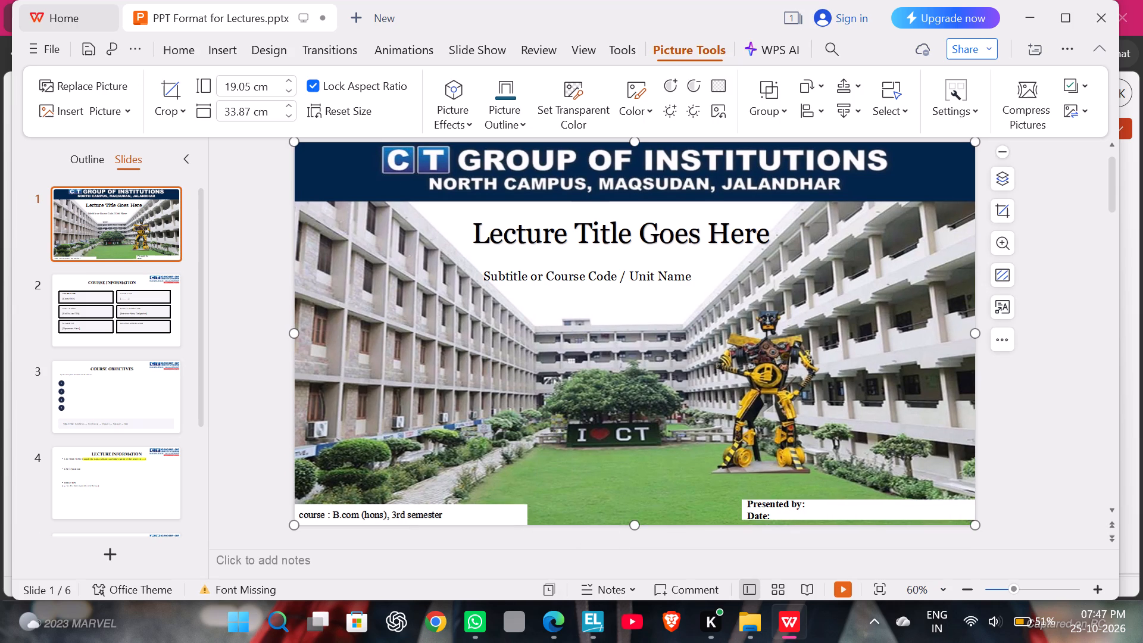
Open the Presented by / Date box on slide 1 for editing at the end of the Date line.
click(845, 513)
right_click(831, 510)
click(831, 510)
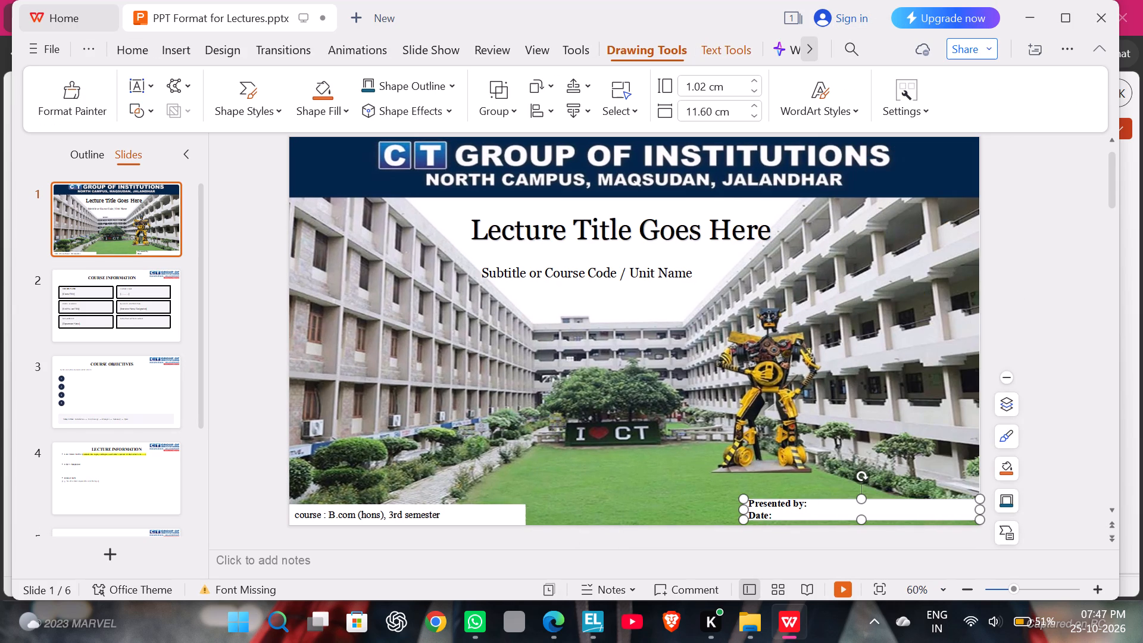
click(841, 507)
click(821, 511)
click(783, 517)
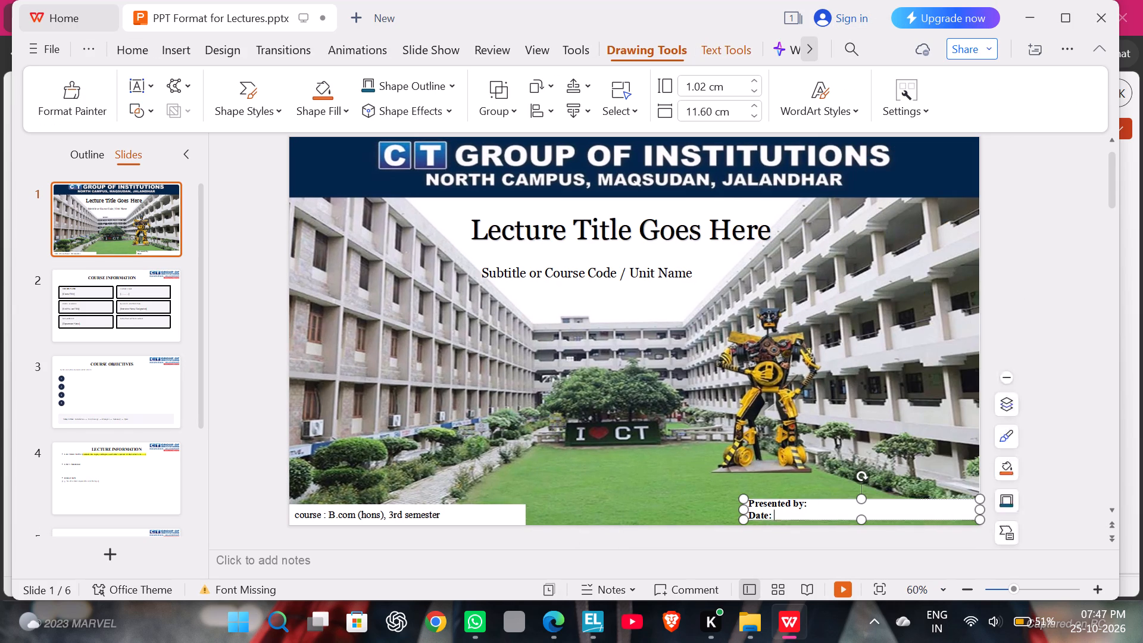
click(782, 514)
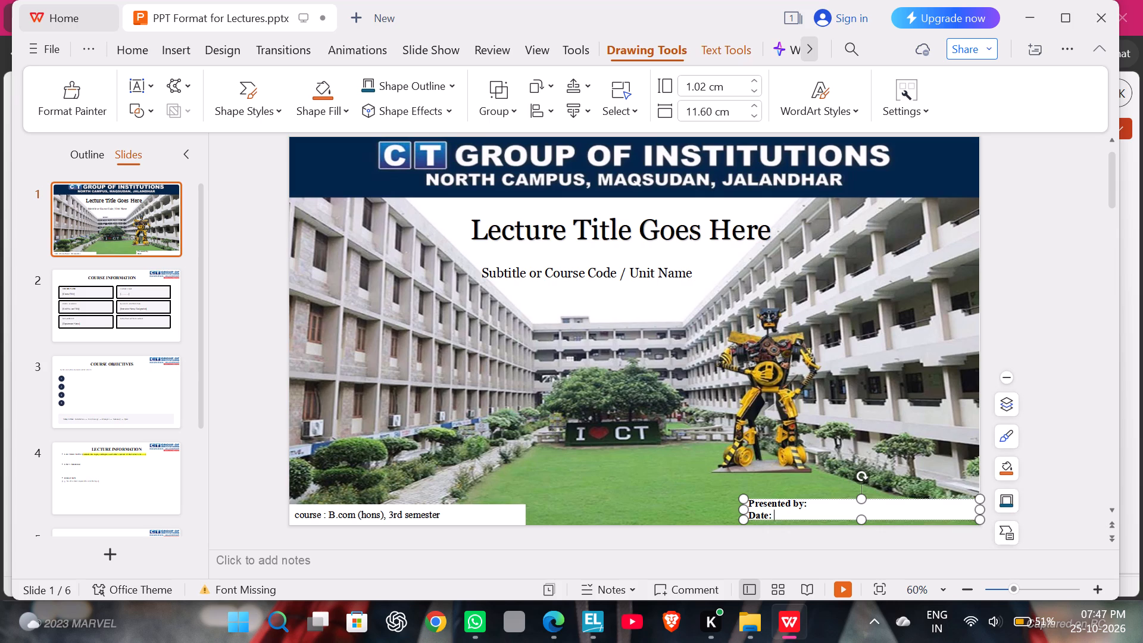
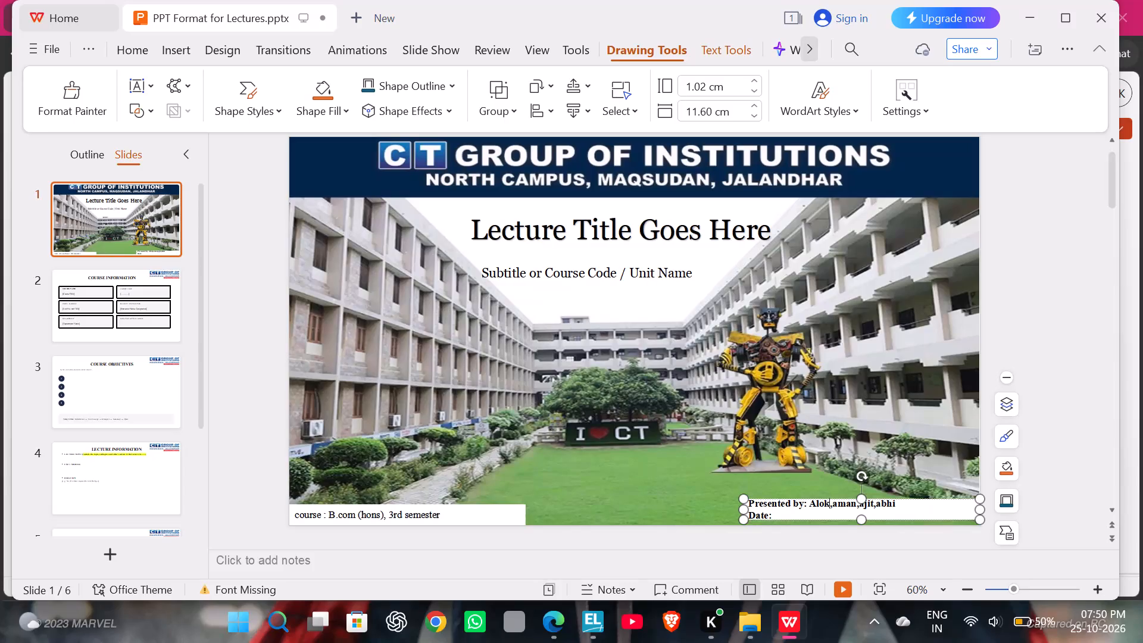
Insert "Himanshu," between Alok and aman in the Presented by line on slide 1.
click(835, 506)
key(h)
key(BackSpace)
key(BackSpace)
text(imanshu)
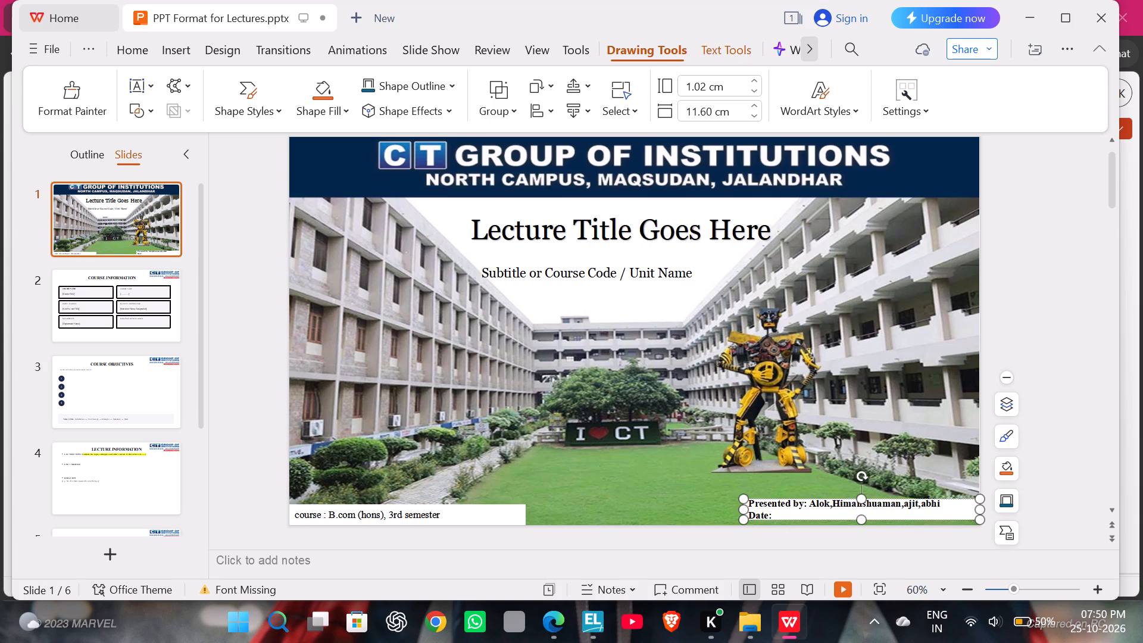
key(BackSpace)
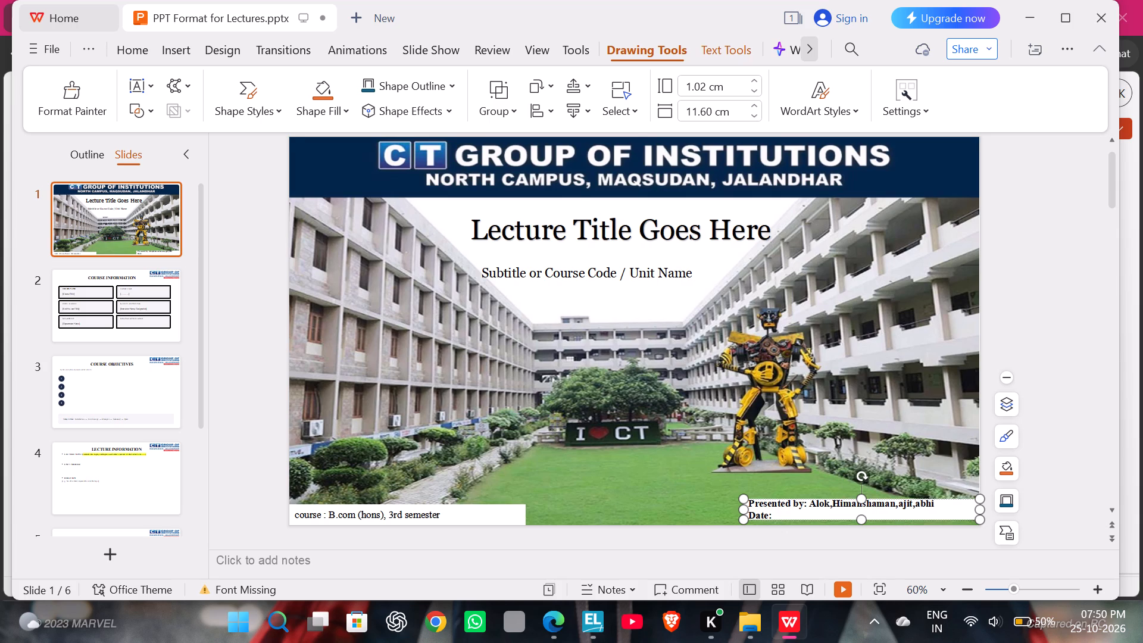
click(950, 383)
click(862, 505)
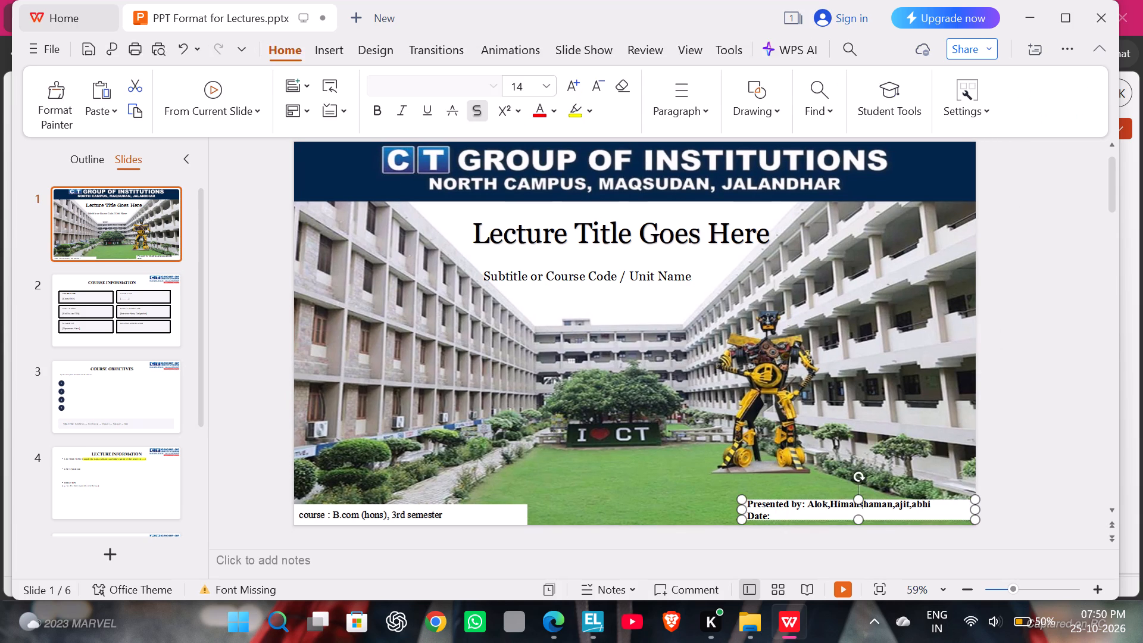
key(BackSpace)
key(BackSpace)
key(BackSpace)
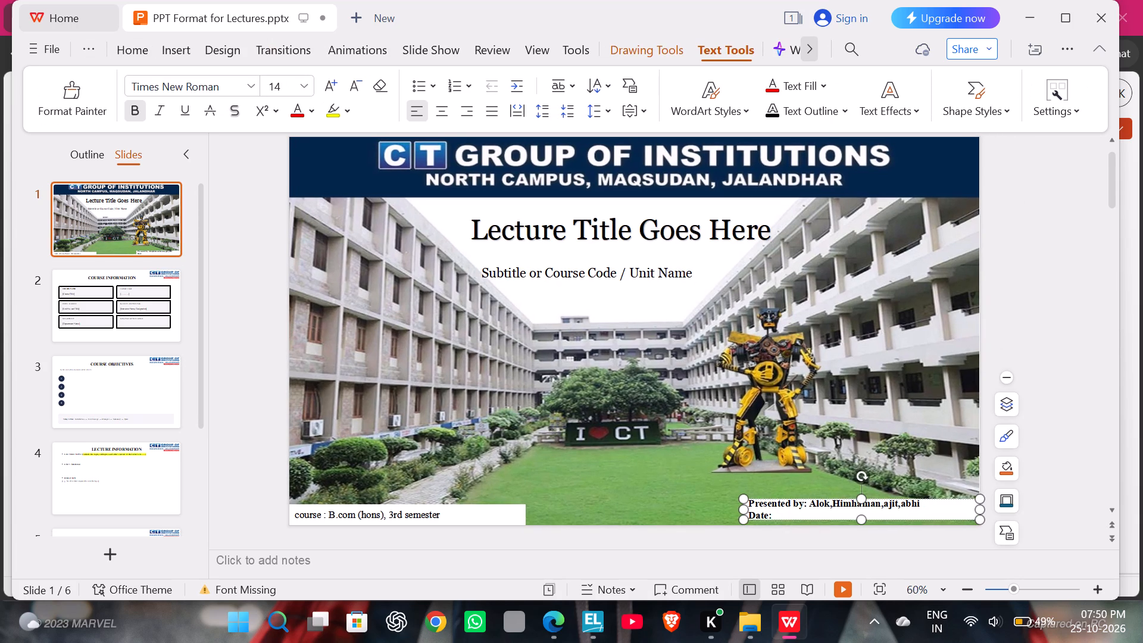
text(anshu)
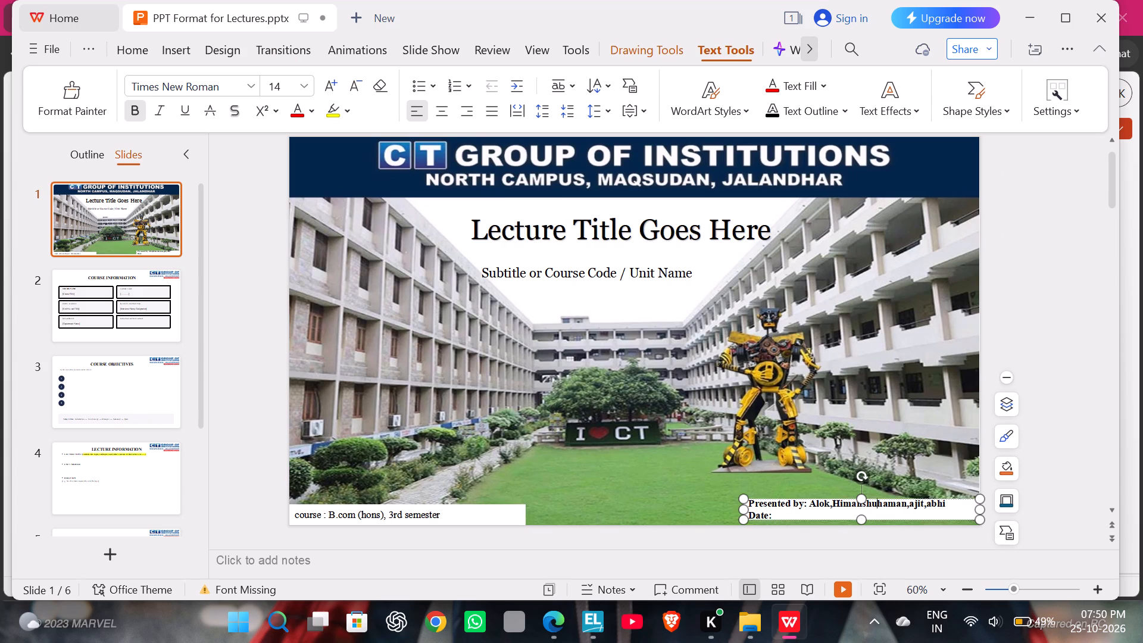
key(comma)
click(874, 441)
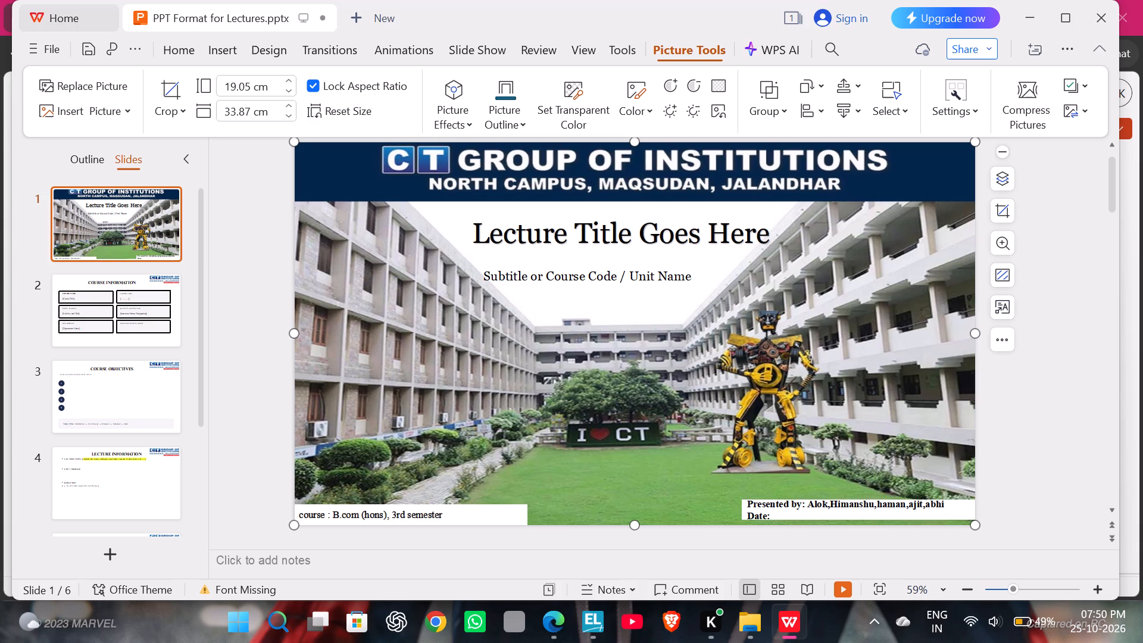
click(885, 506)
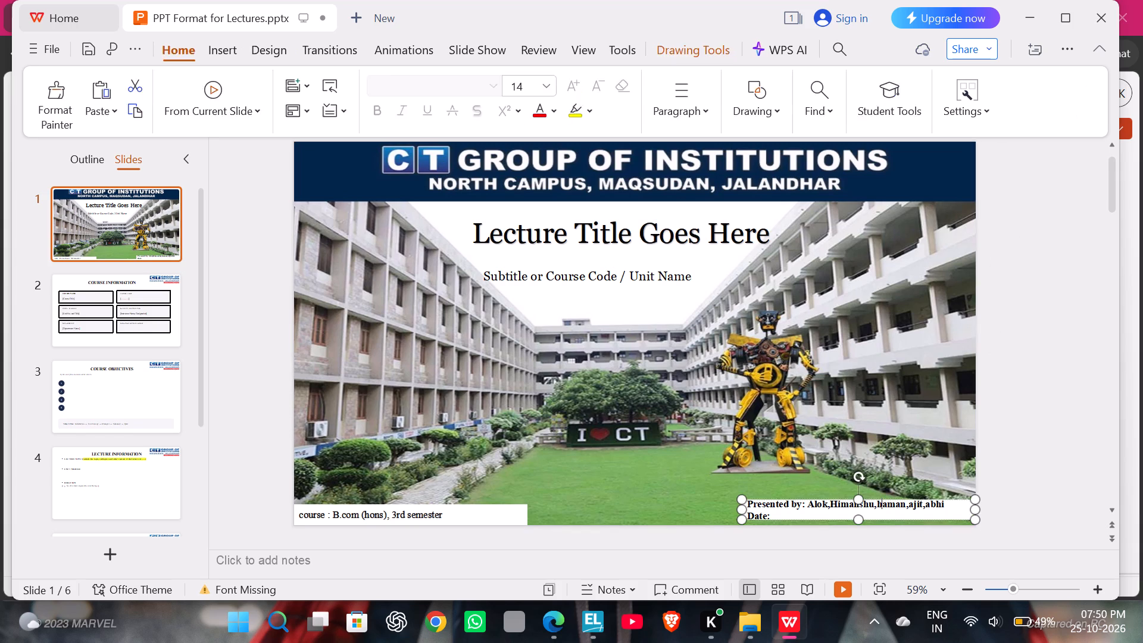
key(BackSpace)
click(908, 424)
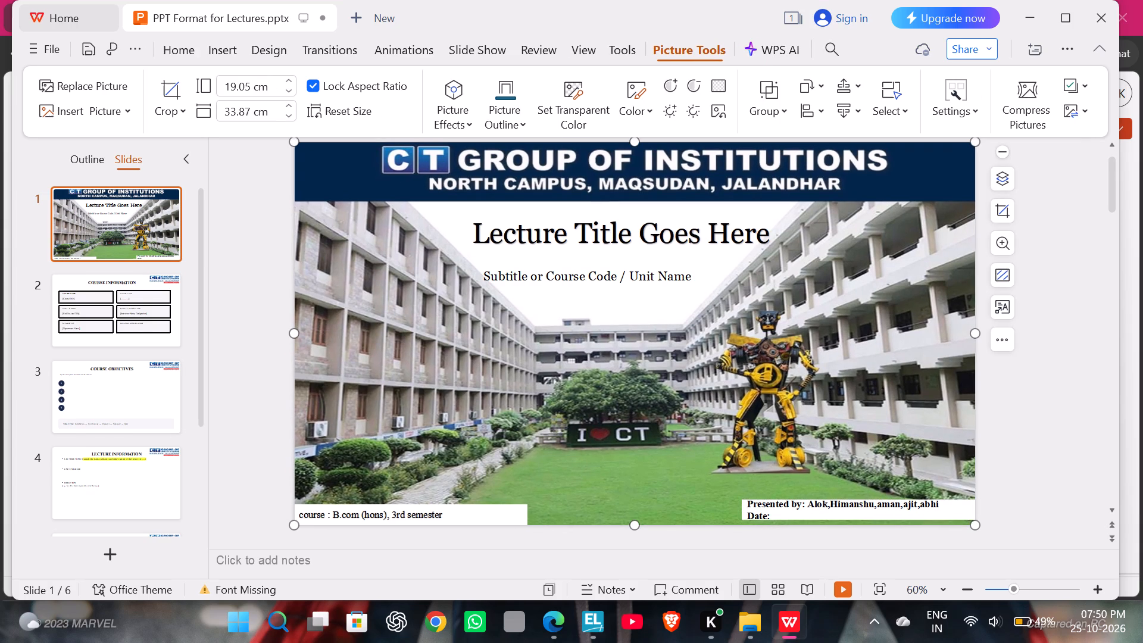
Enter 25-10-2026 as the date on the Date line of the Presented by box on slide 1.
click(795, 511)
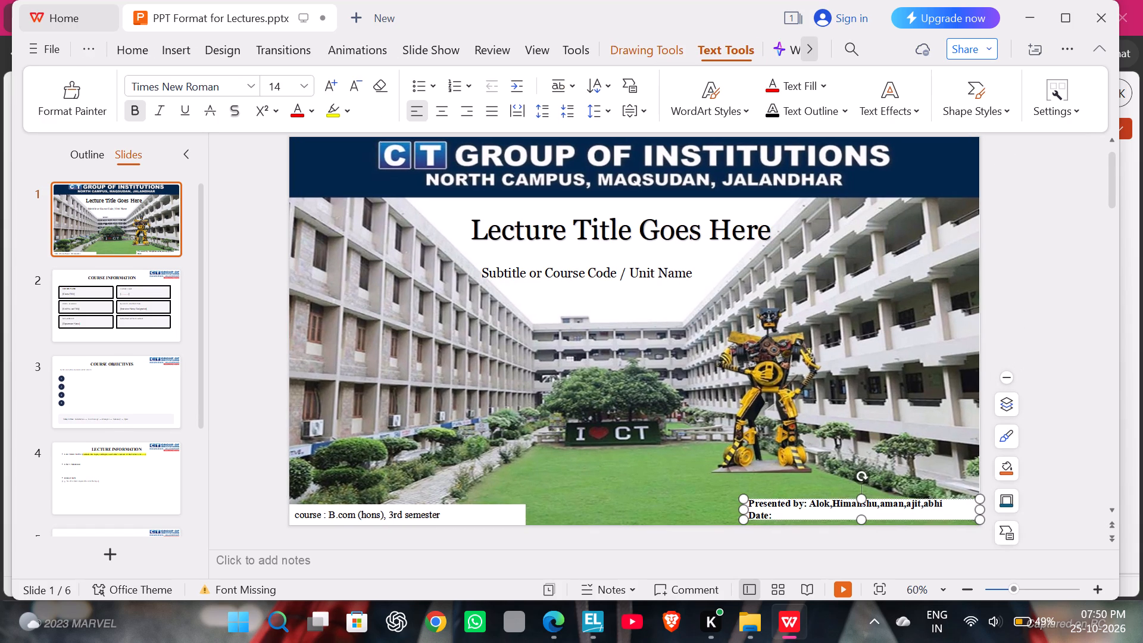
text(25)
key(minus)
key(BackSpace)
key(shift+underscore)
key(BackSpace)
key(BackSpace)
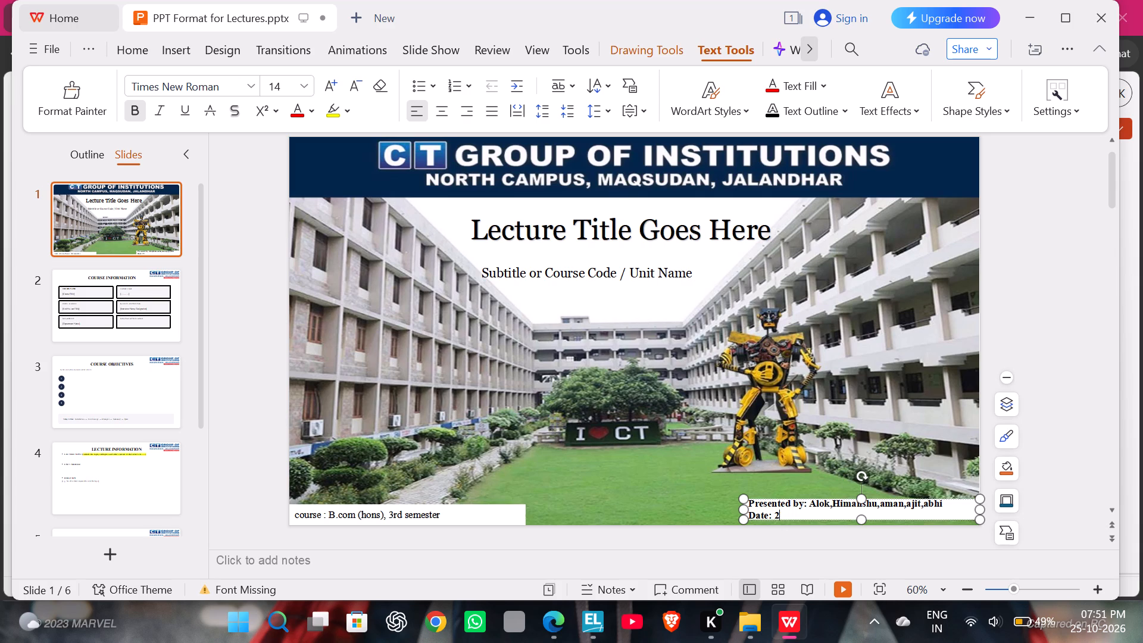
text(5-)
text(10)
key(minus)
text(2002)
key(BackSpace)
key(BackSpace)
text(26)
click(811, 455)
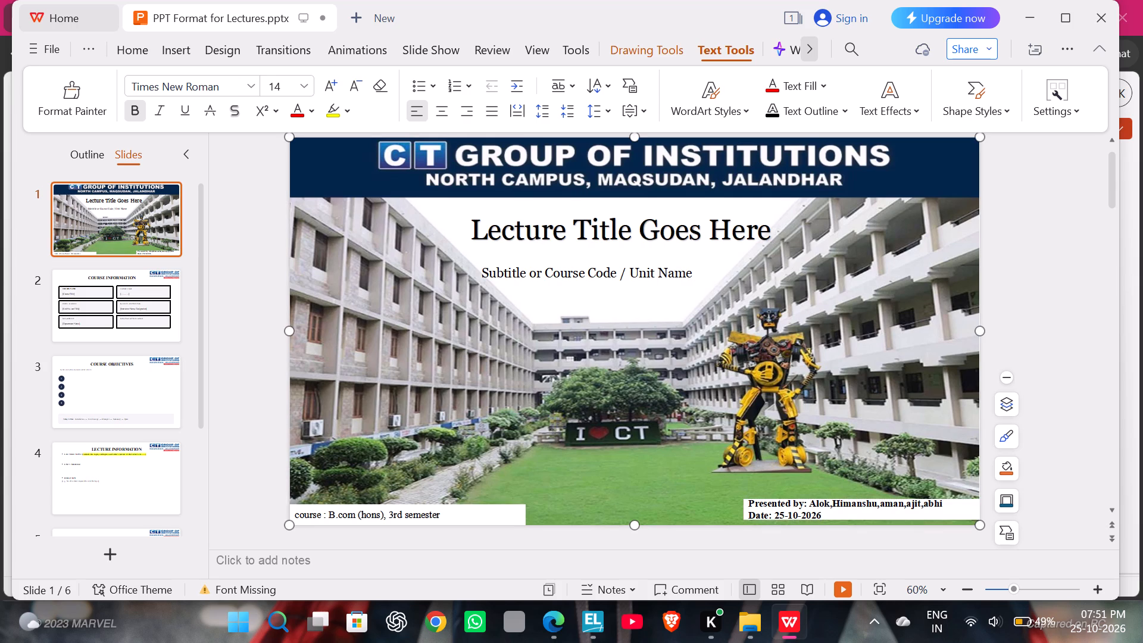
Resize the Presented by / Date box to fit its text closely and place it flush in slide 1's bottom-right corner.
click(936, 511)
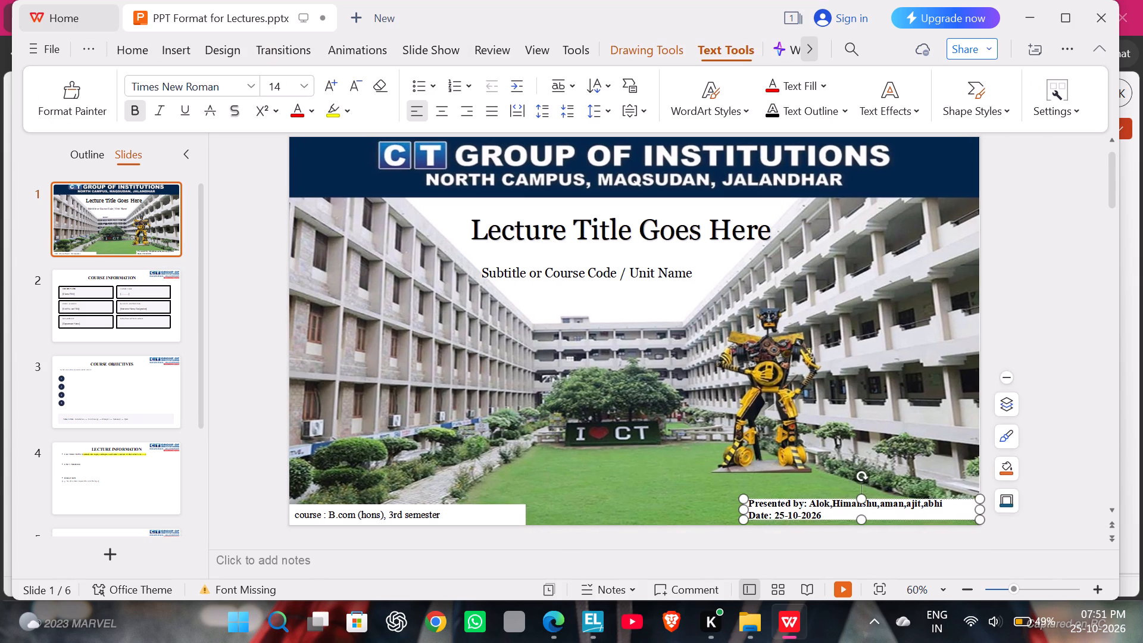
drag(980, 512, 950, 508)
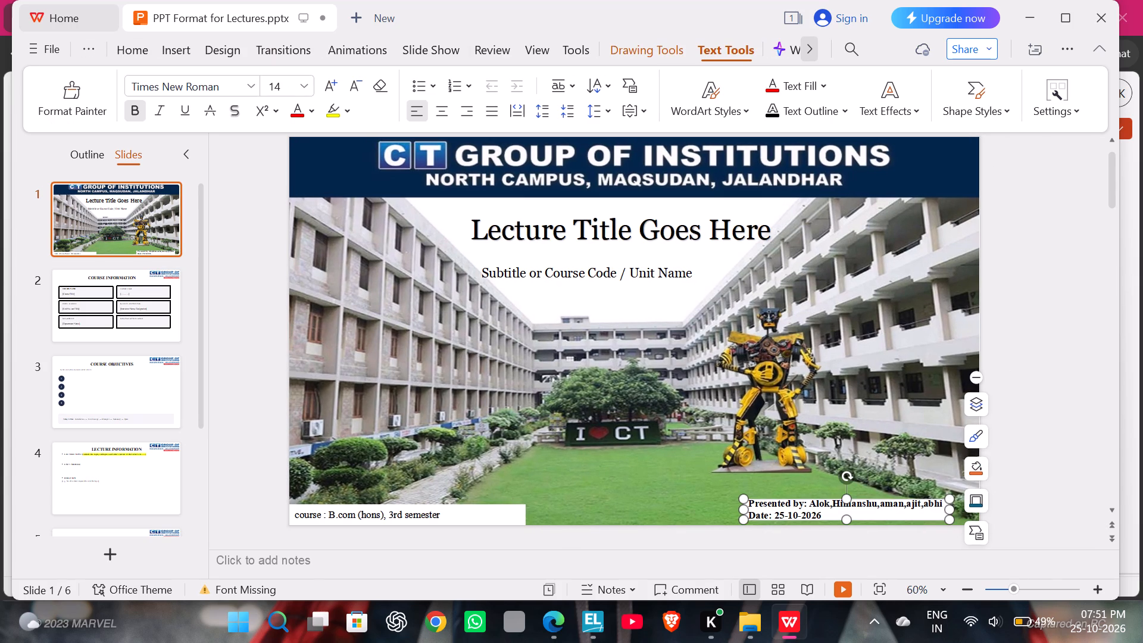
drag(948, 519, 956, 525)
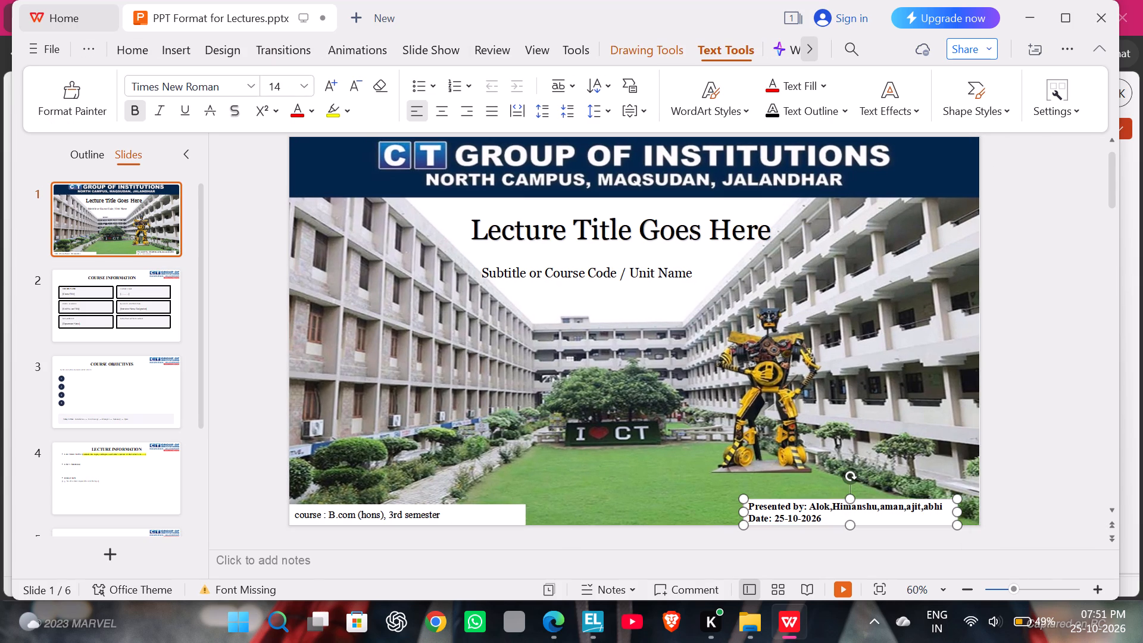
drag(907, 497, 909, 495)
drag(909, 495, 924, 492)
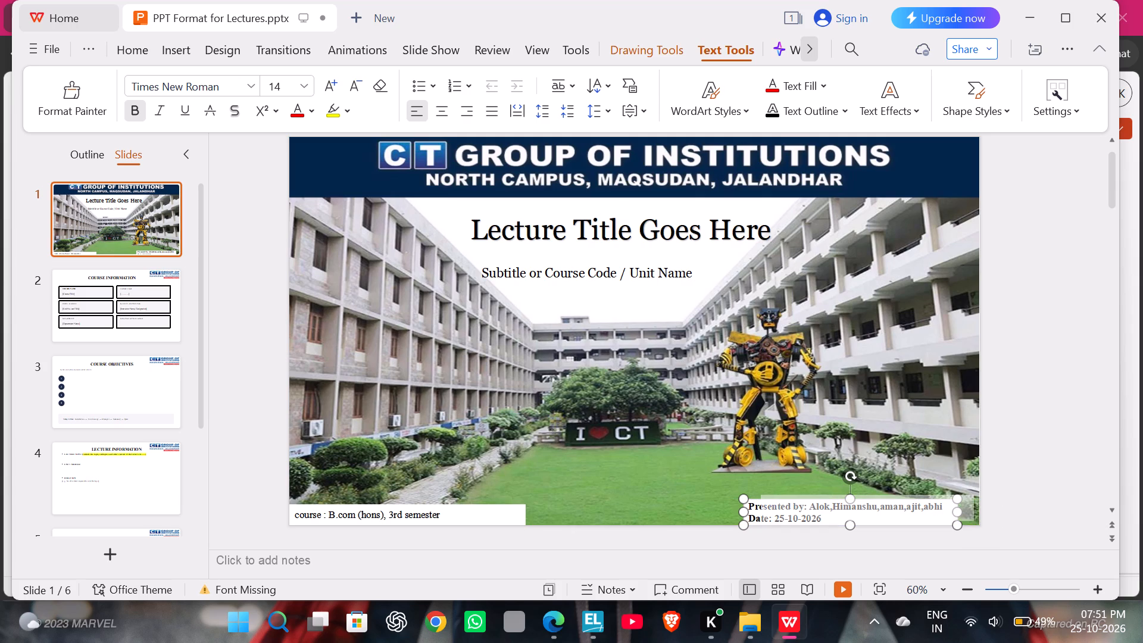
drag(924, 492, 927, 494)
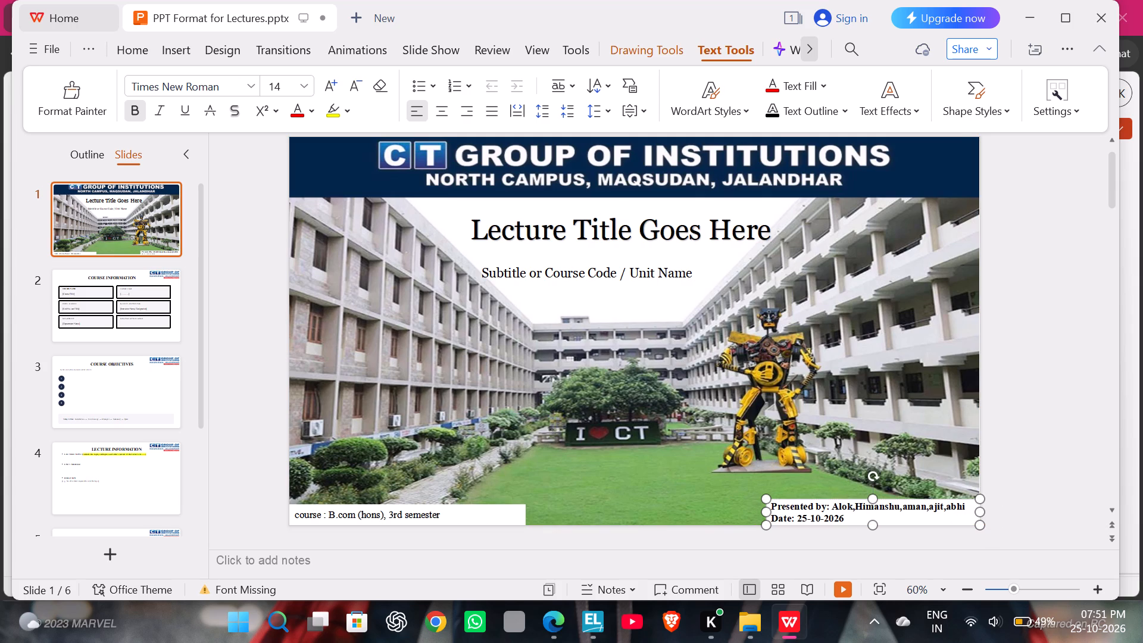
click(1022, 324)
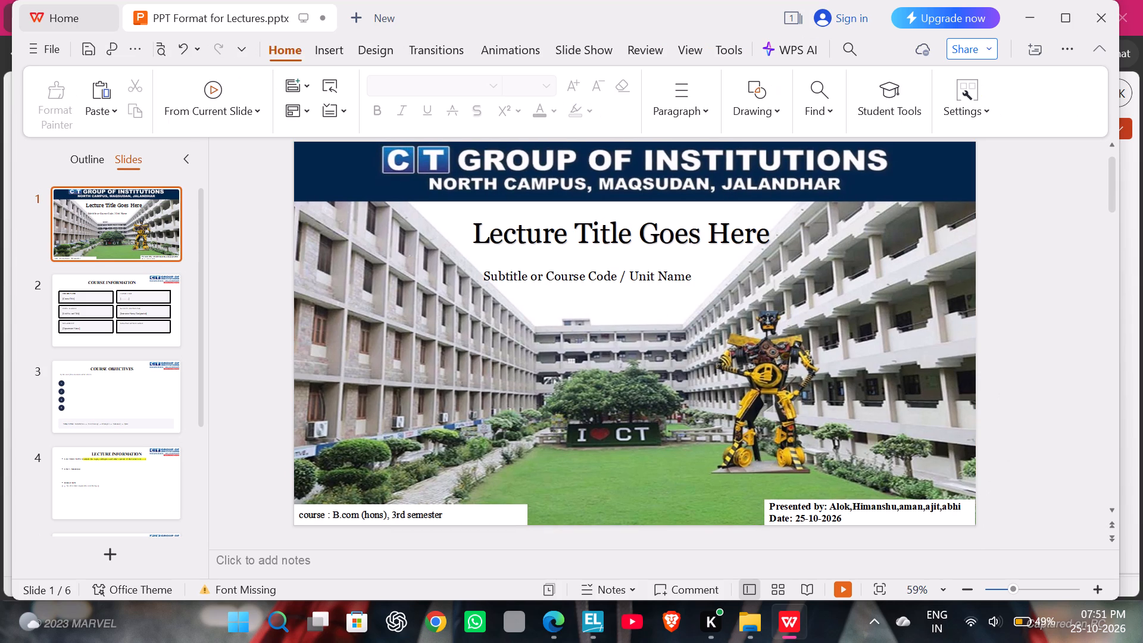
Copy the whole Presented by / Date box from slide 1.
right_click(901, 505)
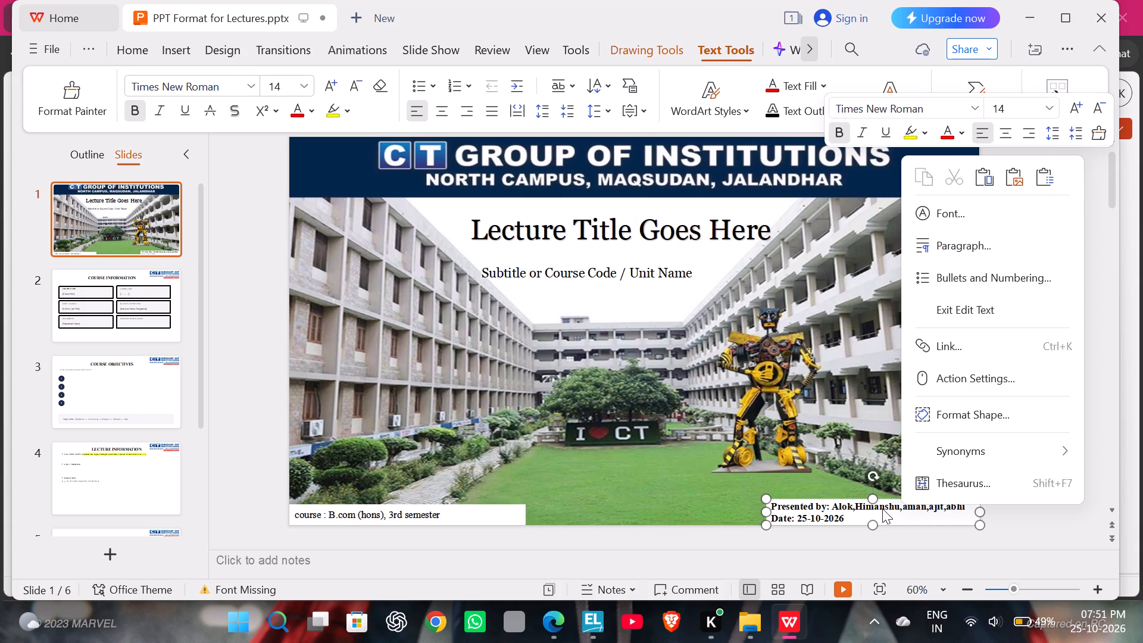
click(918, 183)
right_click(763, 420)
click(798, 508)
right_click(798, 508)
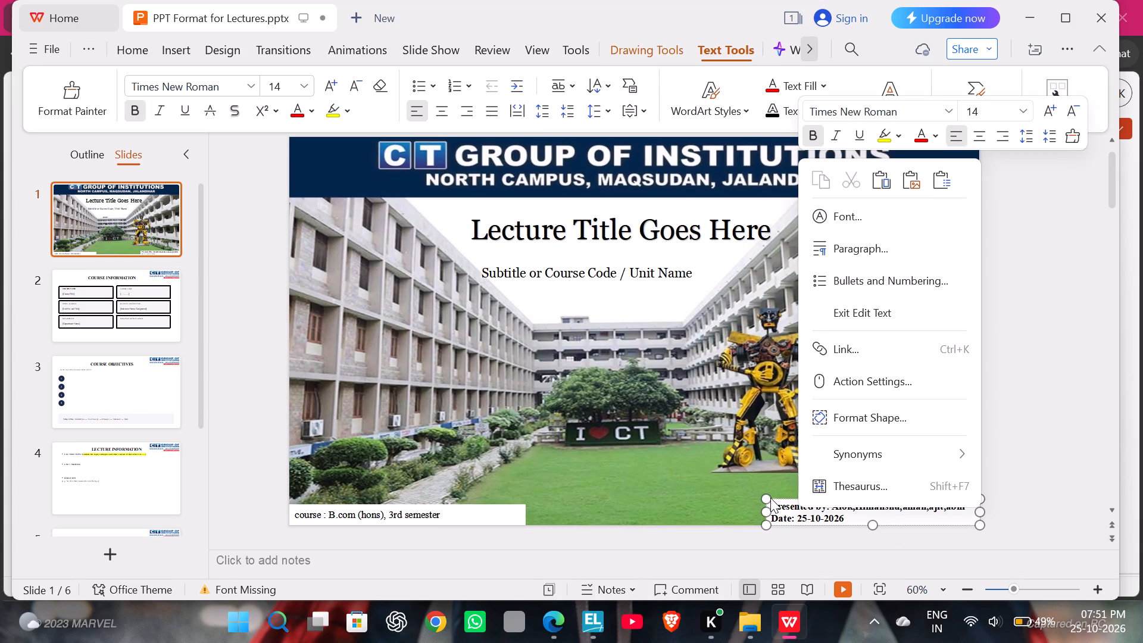
right_click(765, 498)
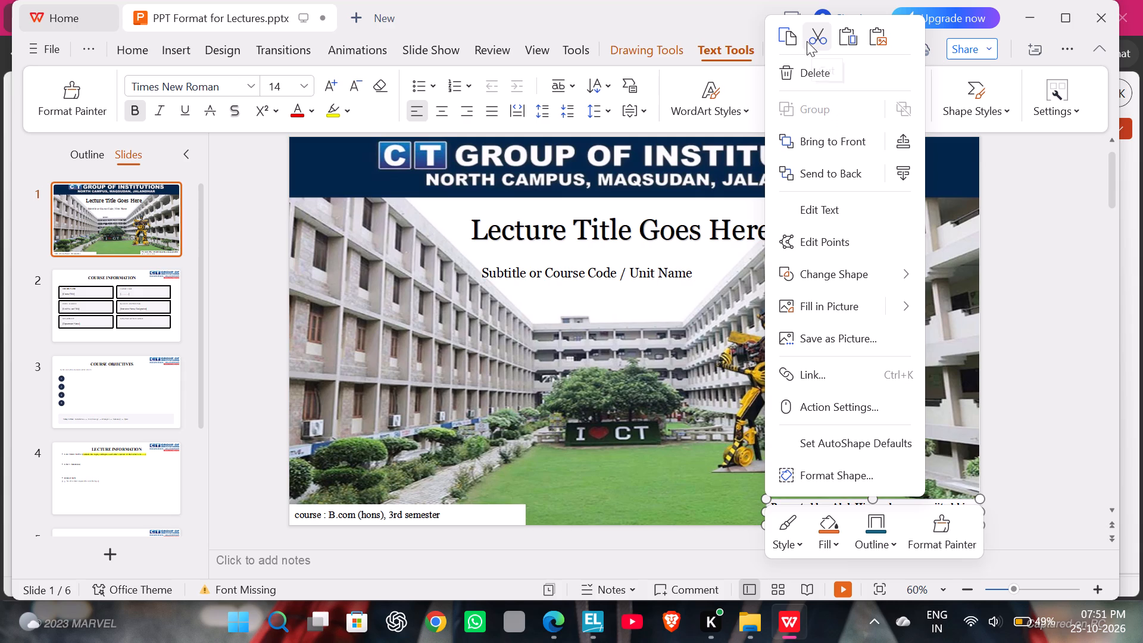
click(788, 43)
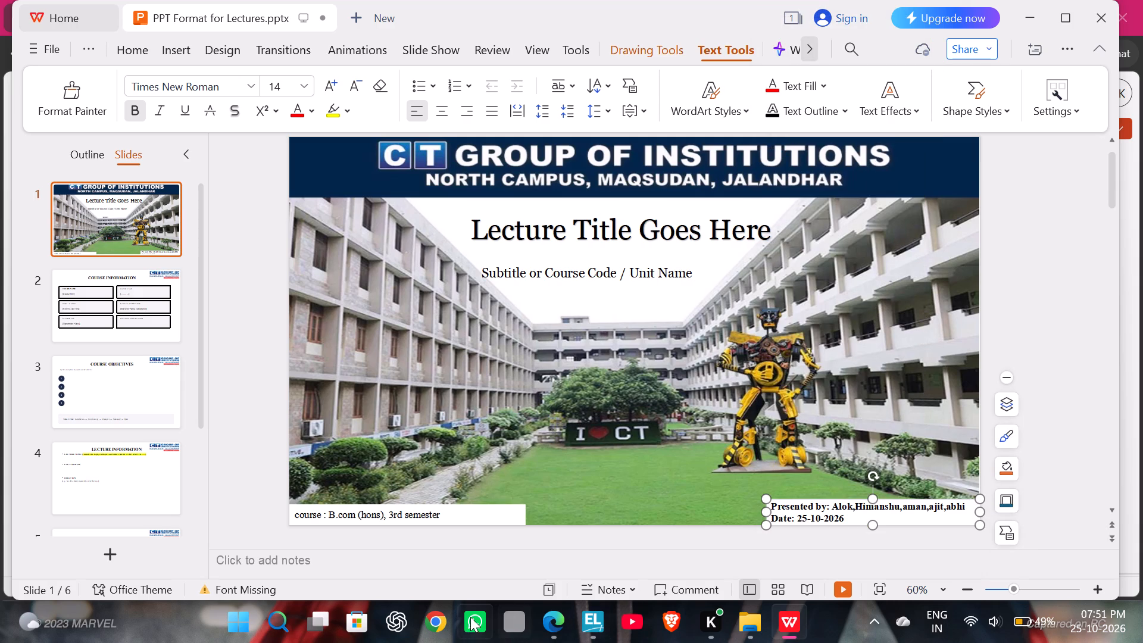
Switch to the TallyPrime_Set_A_15_Slide_Project presentation in Microsoft Edge and paste the copied Presented by / Date box onto slide 1.
click(561, 617)
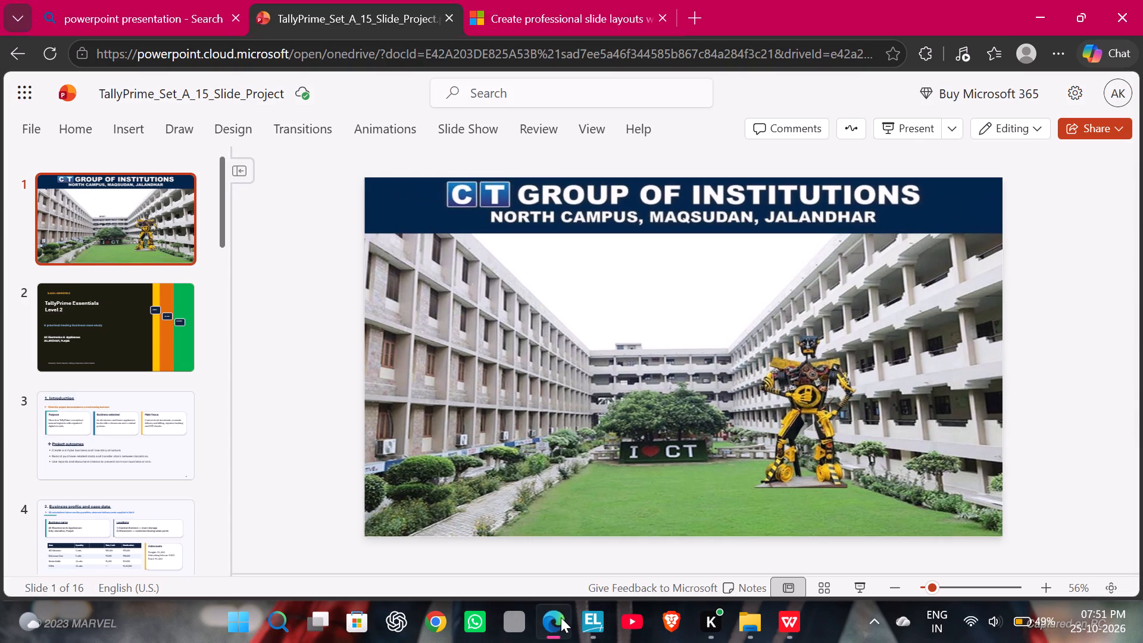
click(913, 498)
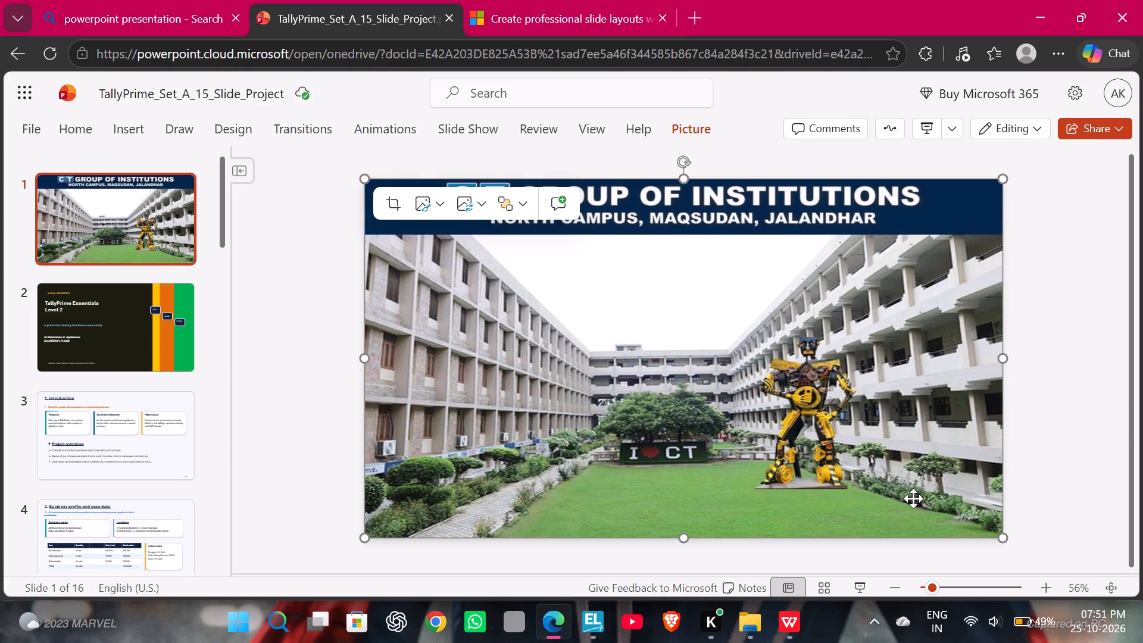
click(157, 249)
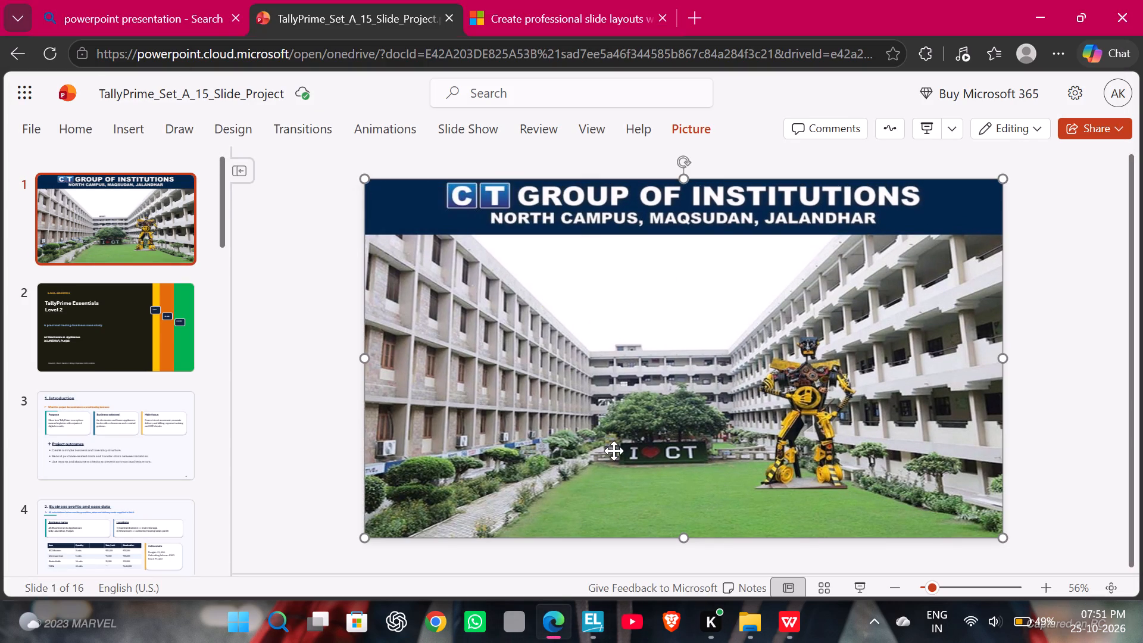
click(960, 520)
key(ctrl+v)
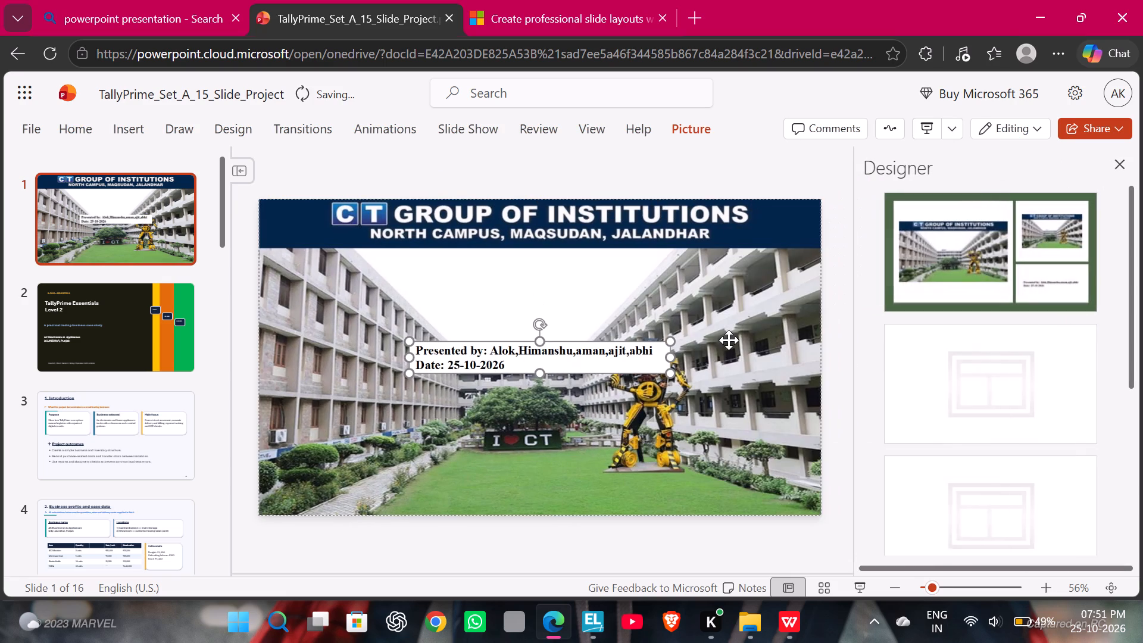
Close the Designer suggestions and move the pasted Presented by / Date box flush into slide 1's bottom-right corner.
click(1111, 169)
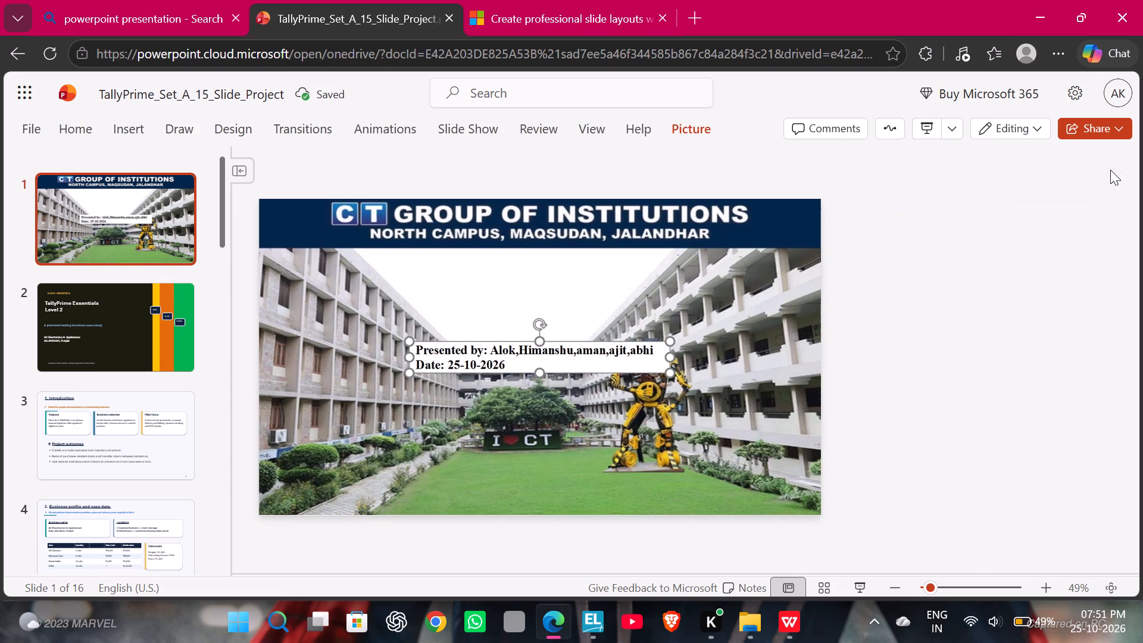
drag(735, 339, 836, 395)
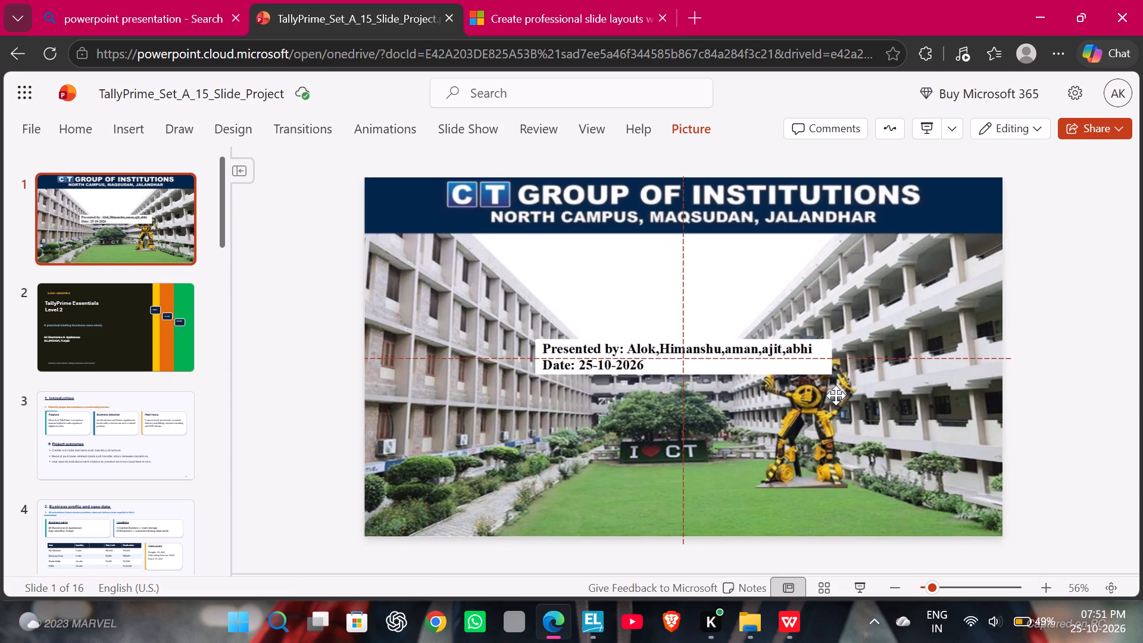
drag(836, 395, 905, 495)
click(1071, 378)
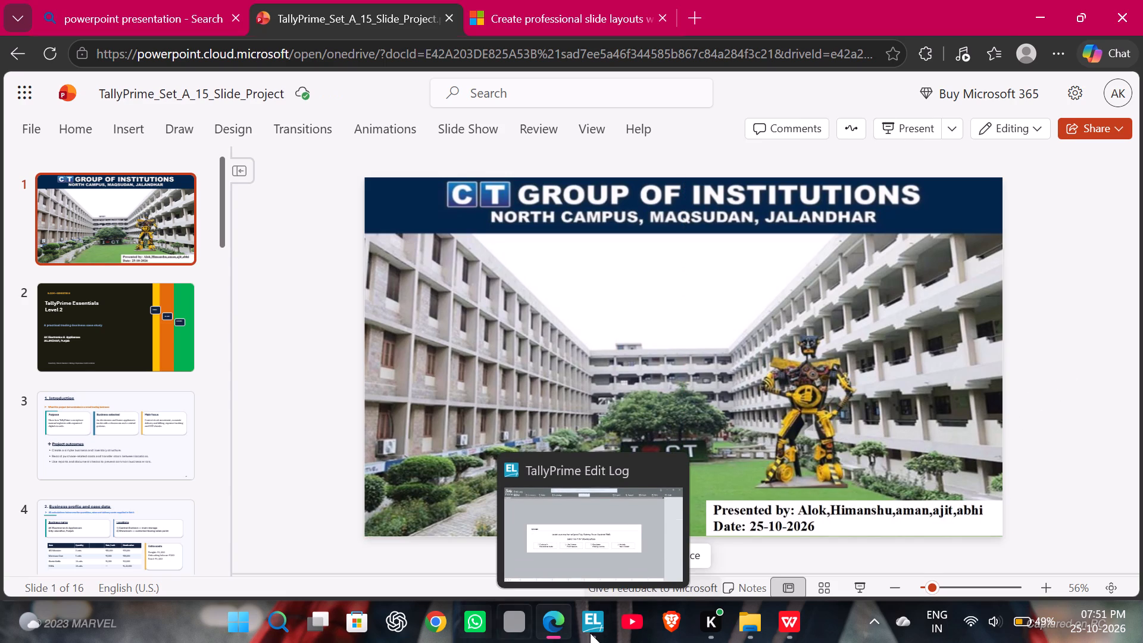
Switch to the PPT Format for Lectures presentation in WPS Office and copy the whole course box from slide 1.
click(792, 624)
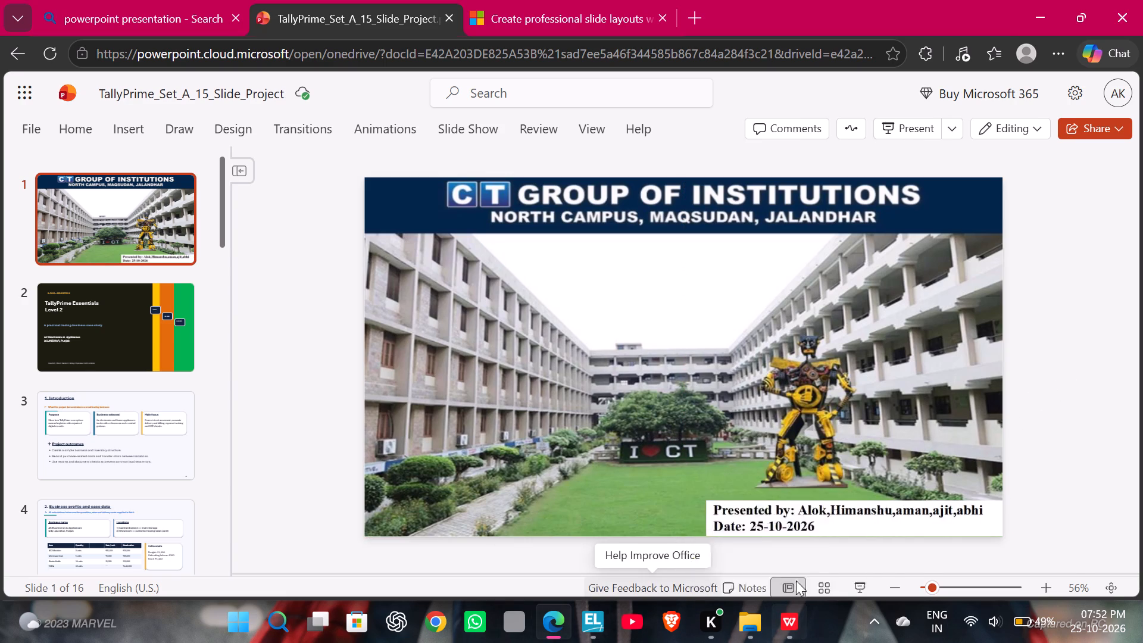
right_click(474, 510)
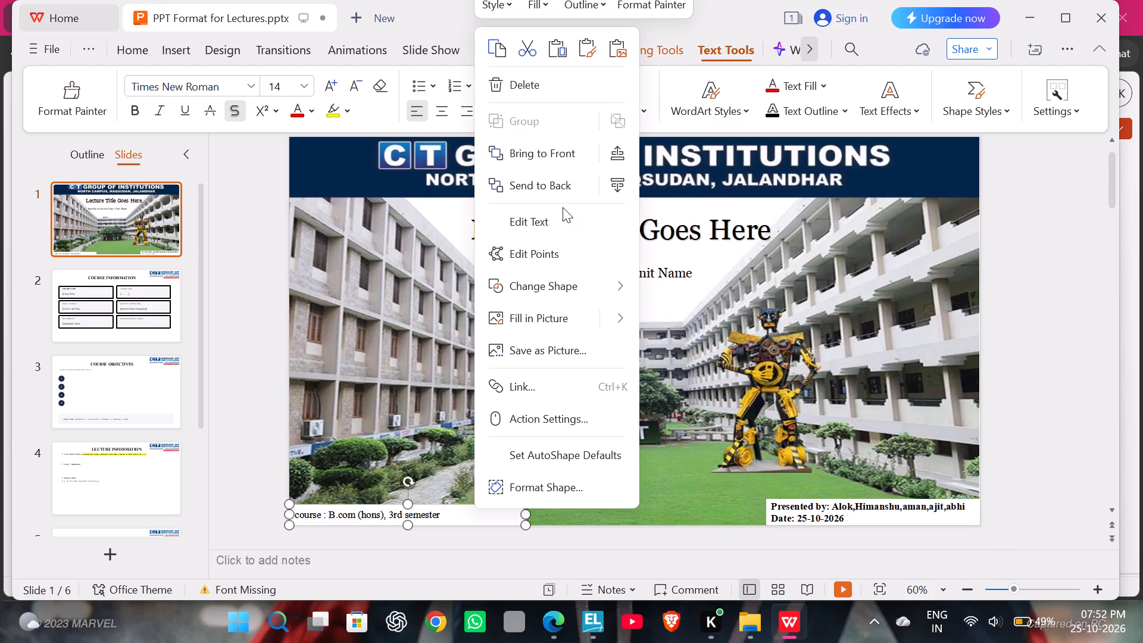
click(502, 52)
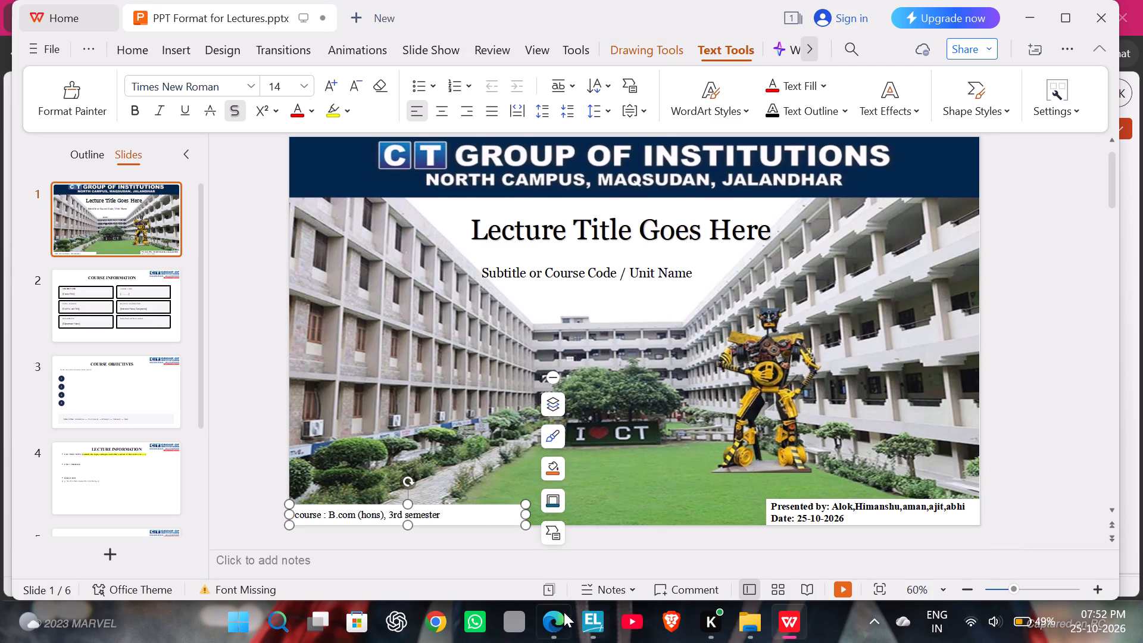
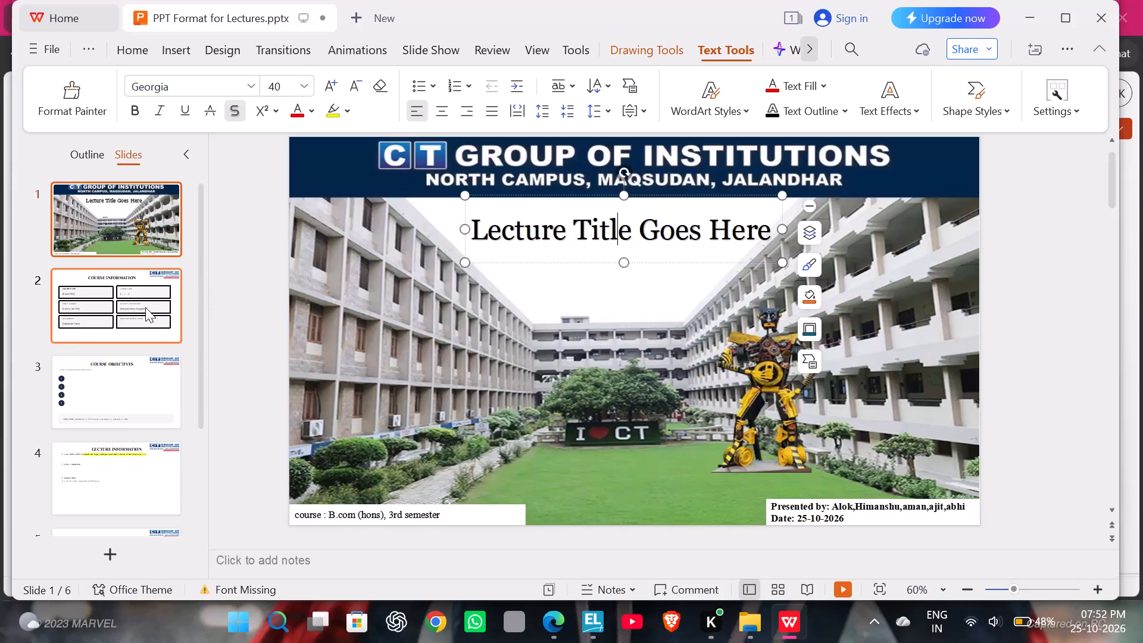
Copy the whole course box from slide 1 of the PPT Format for Lectures presentation again.
click(141, 306)
click(142, 232)
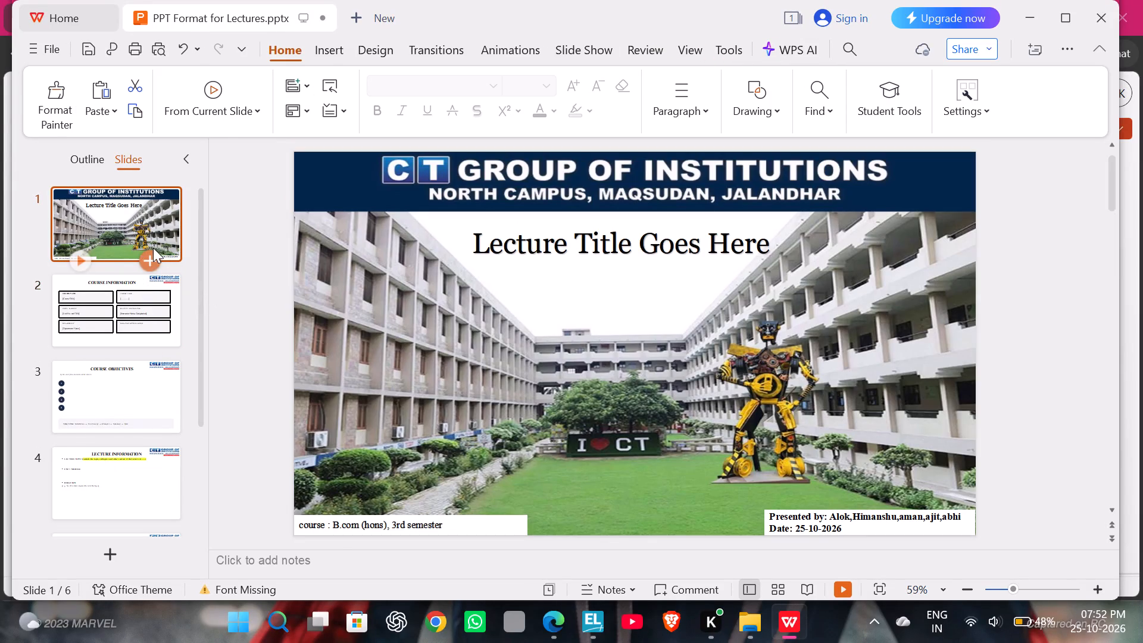
click(555, 625)
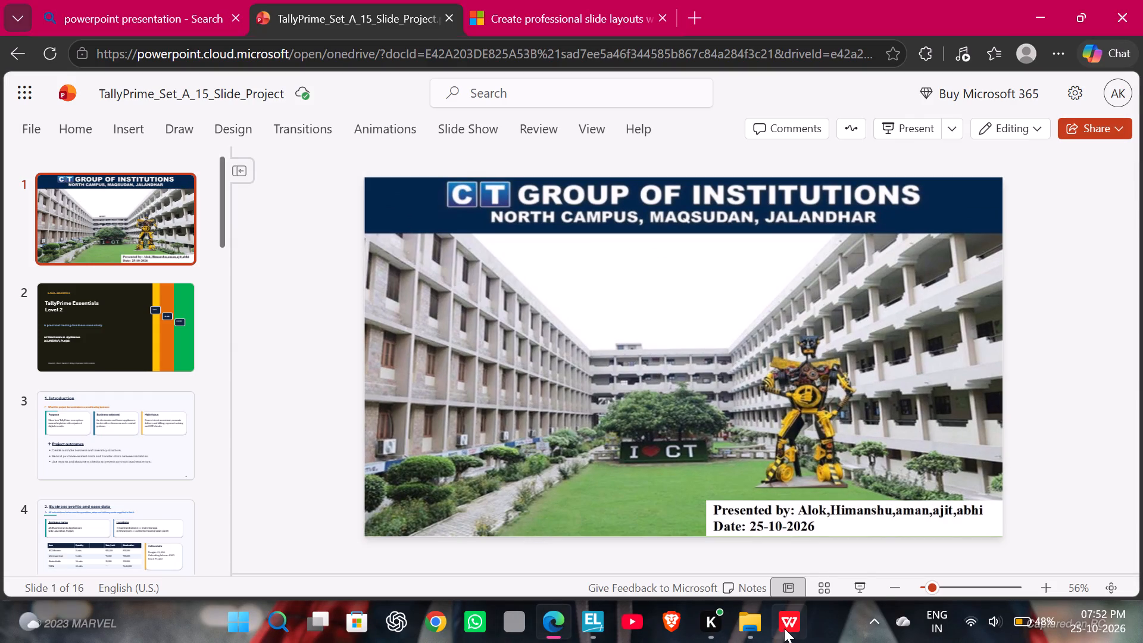
click(784, 628)
right_click(466, 519)
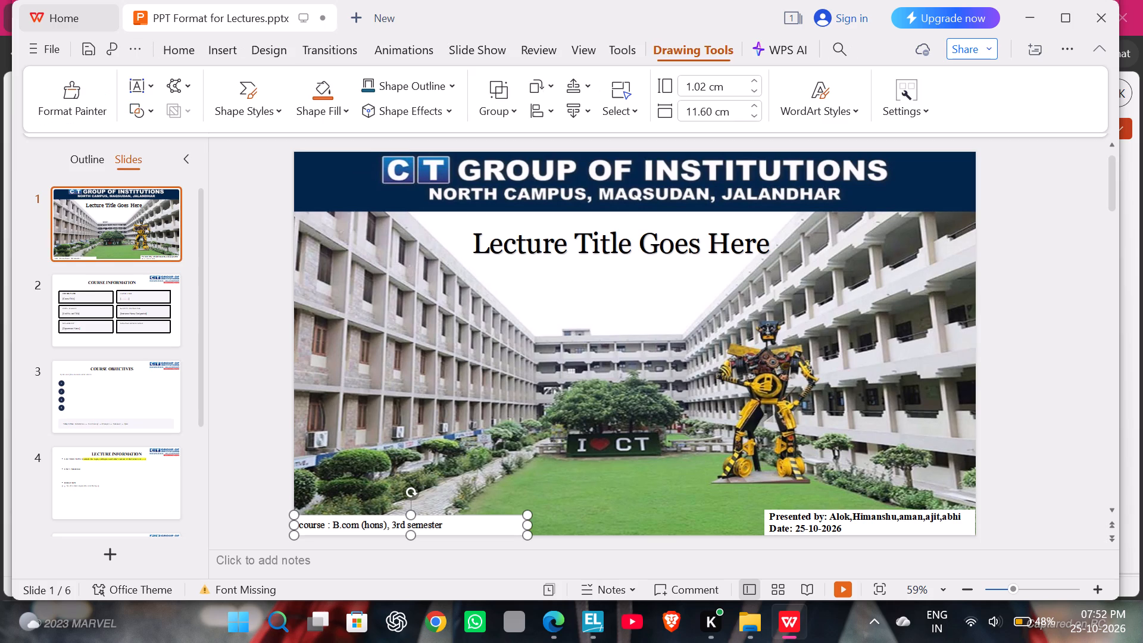
click(487, 63)
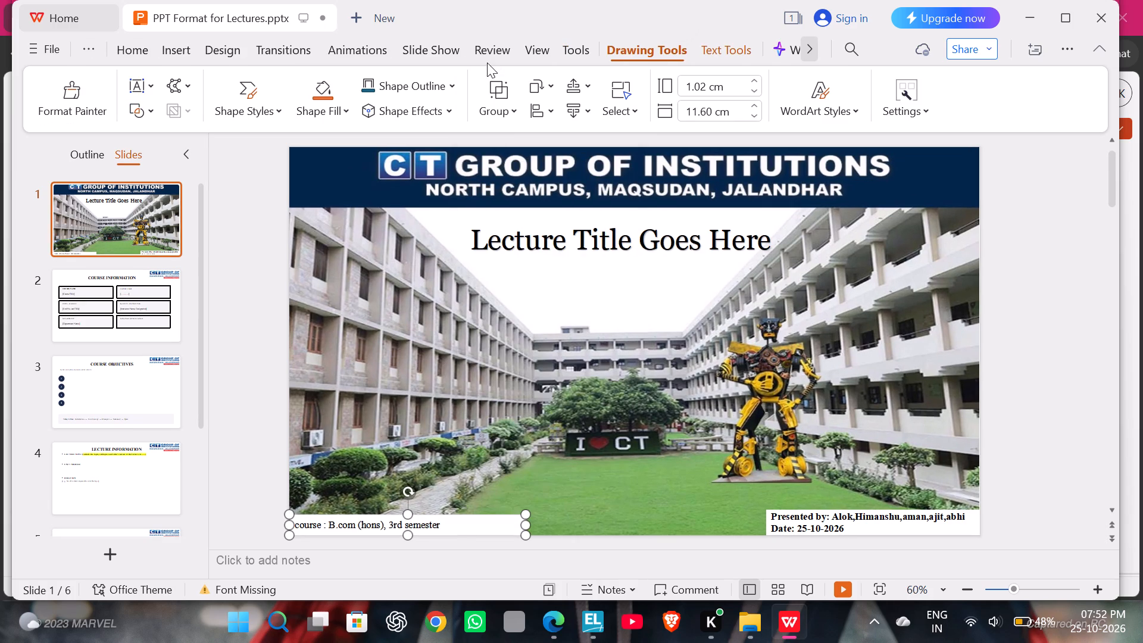
Switch to the TallyPrime_Set_A_15_Slide_Project presentation in Microsoft Edge and paste the course box onto slide 1.
click(787, 625)
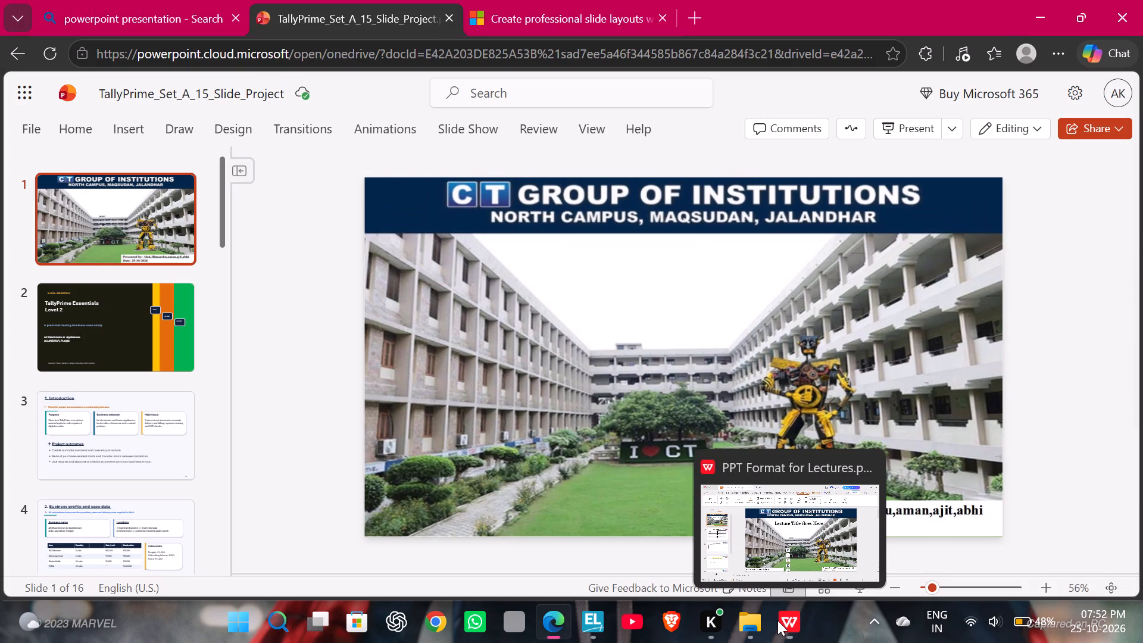
click(507, 339)
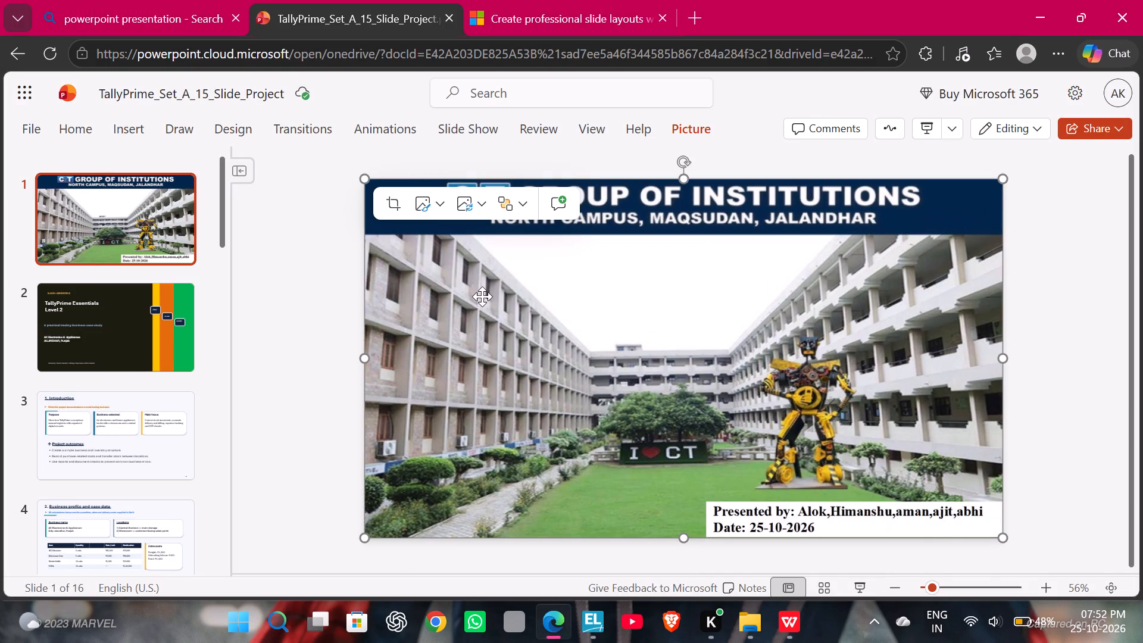
key(ctrl+v)
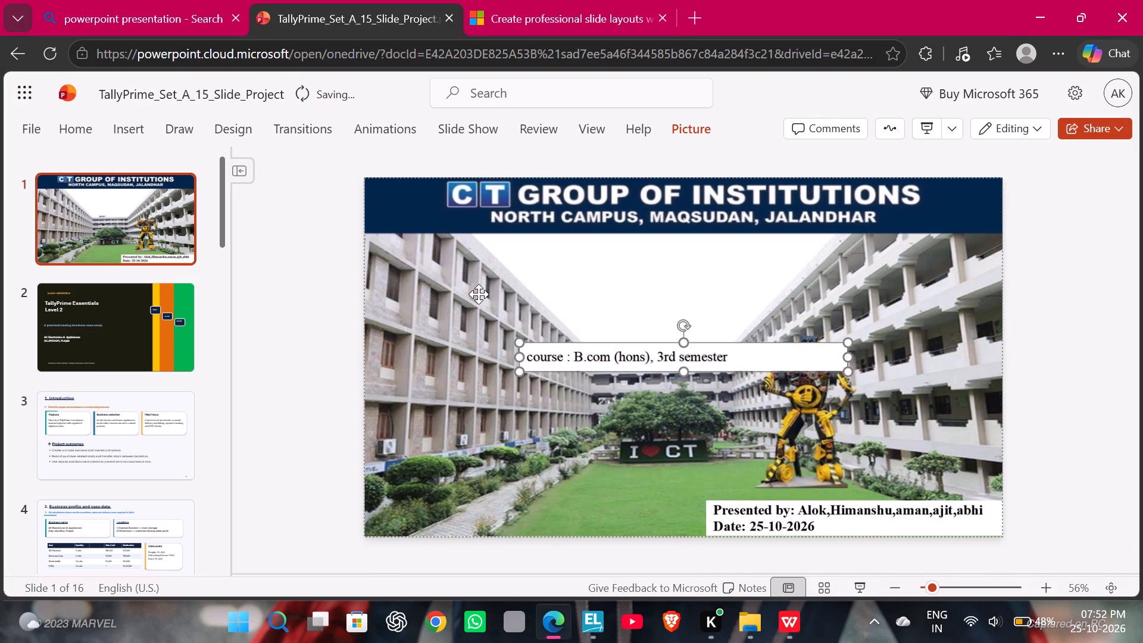
Move the pasted course box flush into slide 1's bottom-left corner and narrow it from its right edge.
drag(757, 352, 626, 505)
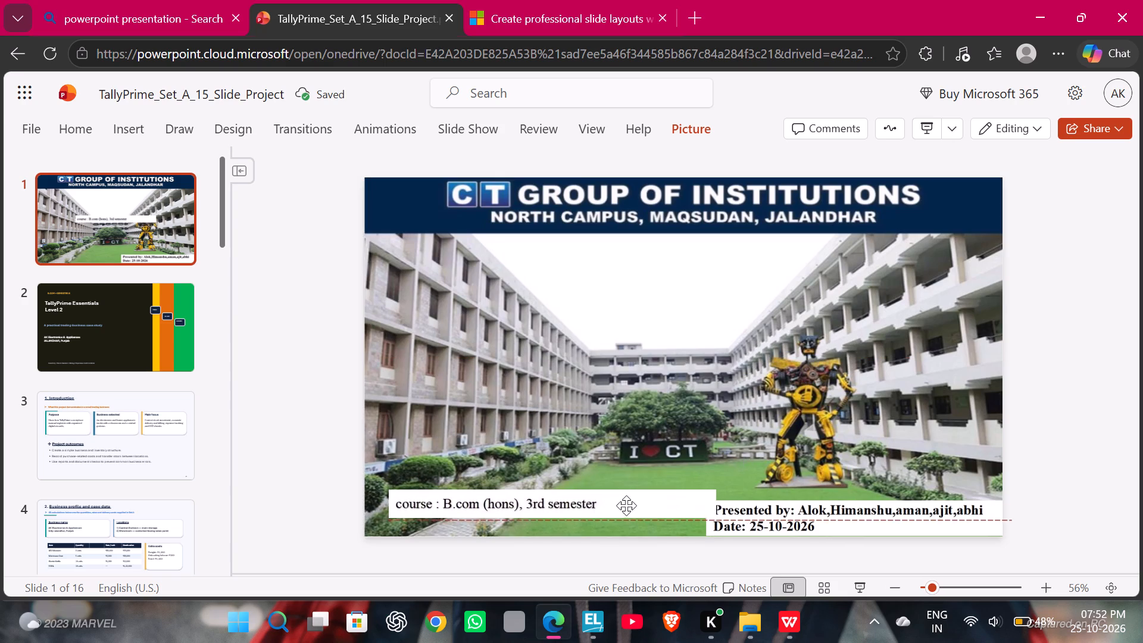
drag(626, 505, 601, 517)
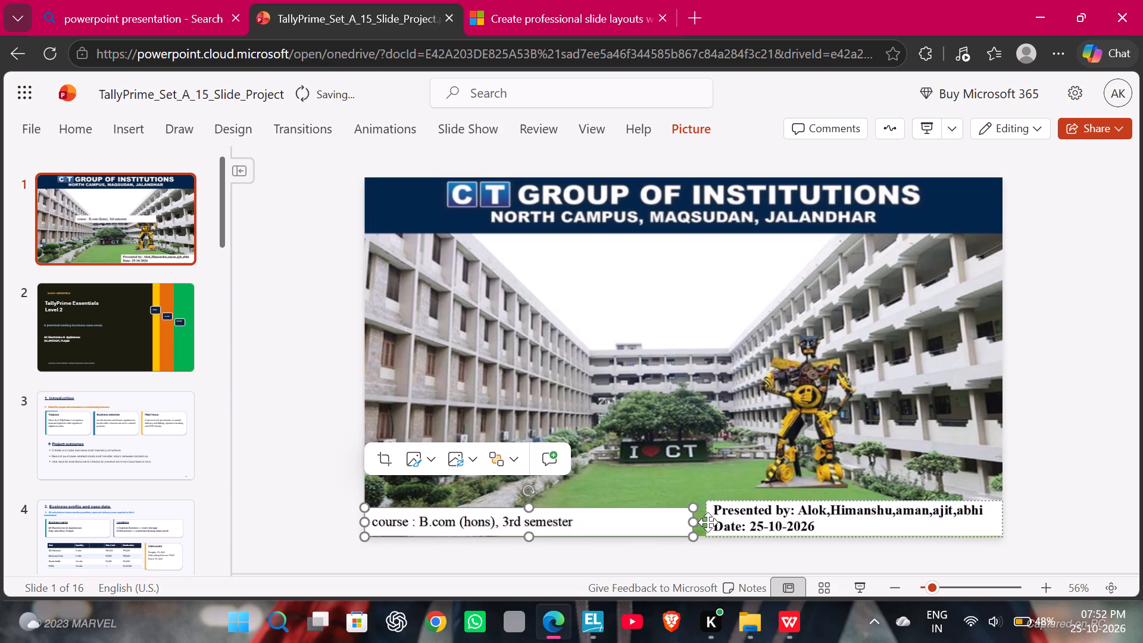
drag(691, 523, 618, 519)
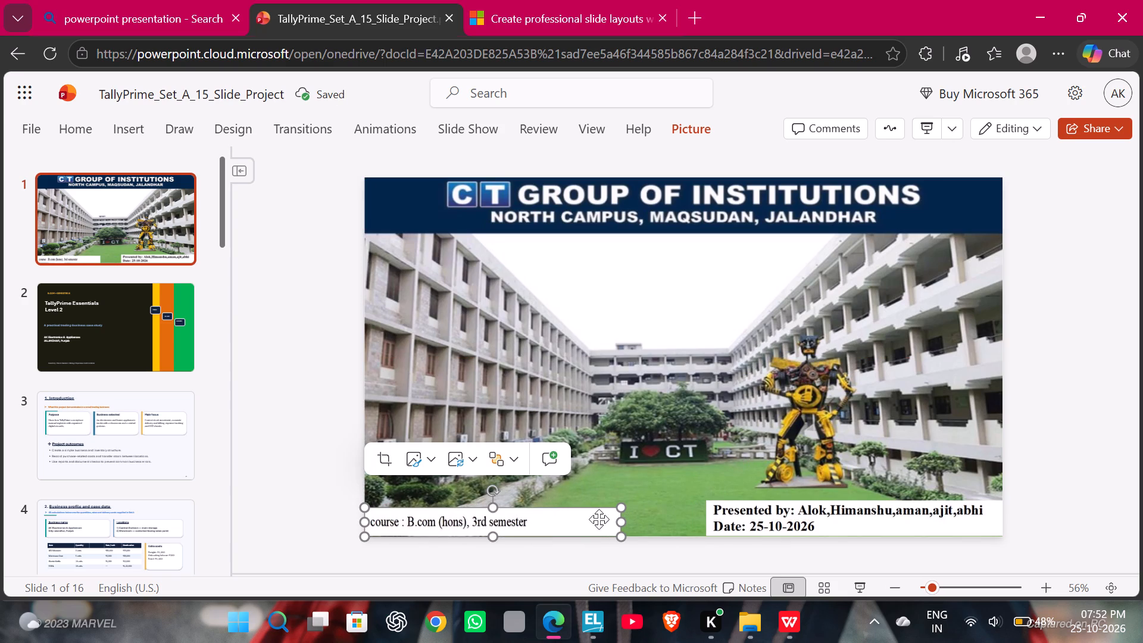
click(581, 521)
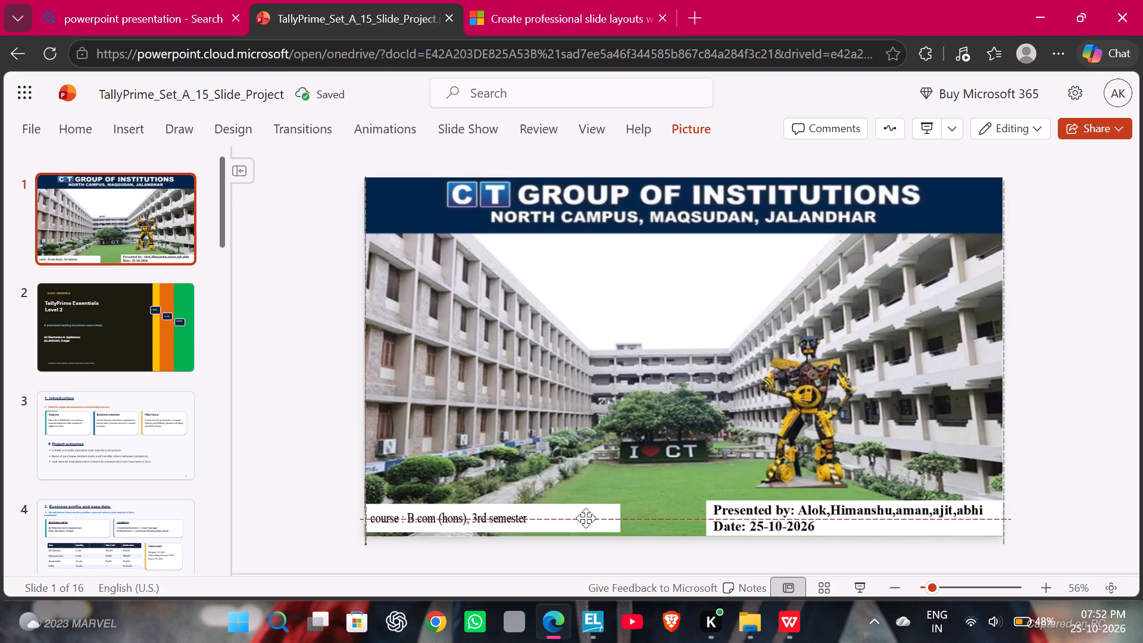
click(293, 363)
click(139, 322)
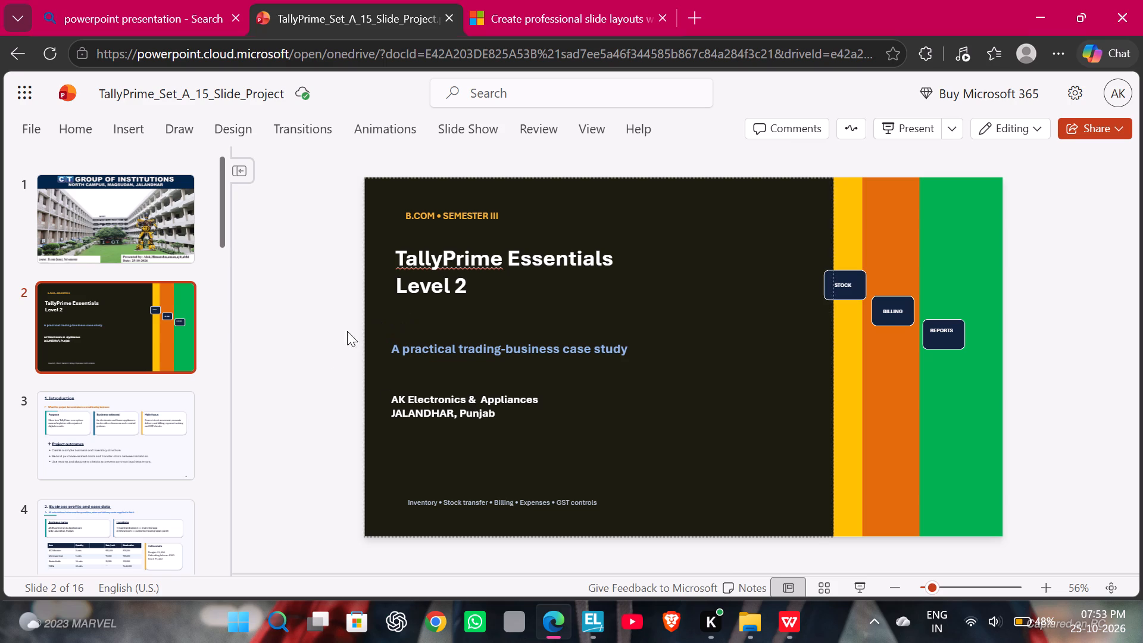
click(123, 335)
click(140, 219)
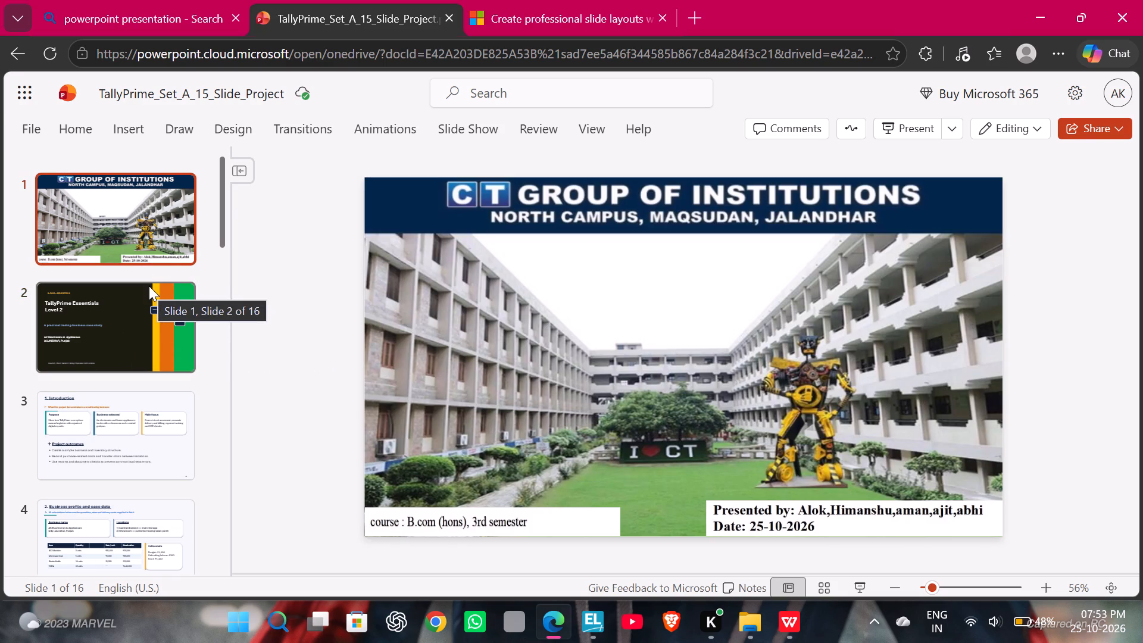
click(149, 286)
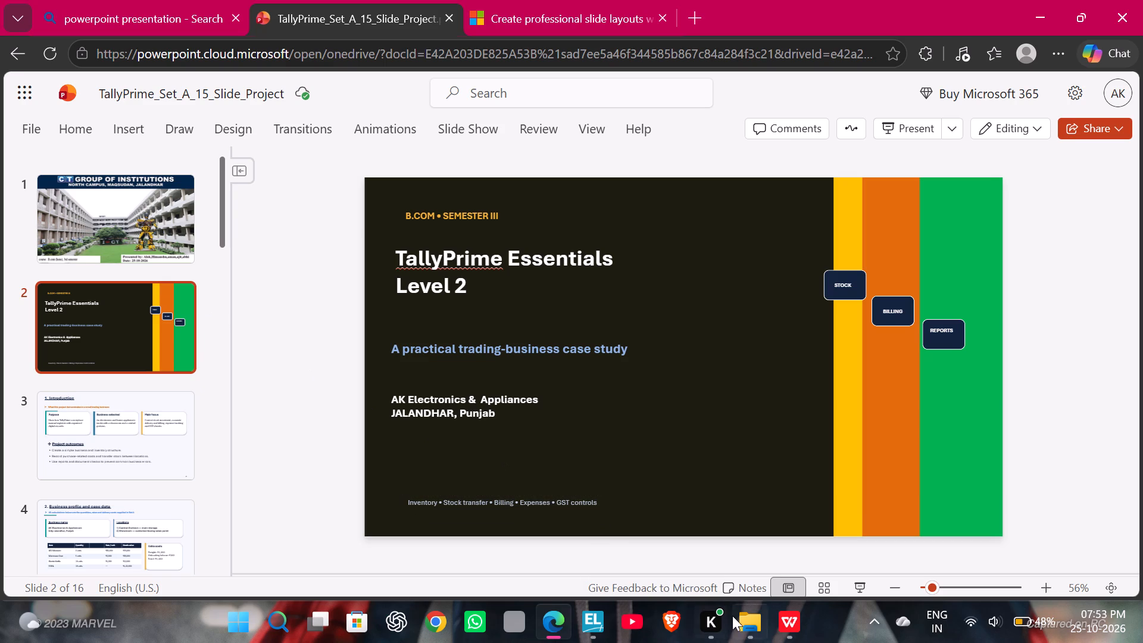
Switch to the PPT Format for Lectures presentation in WPS Office and undo the last five edits on slide 1.
click(786, 620)
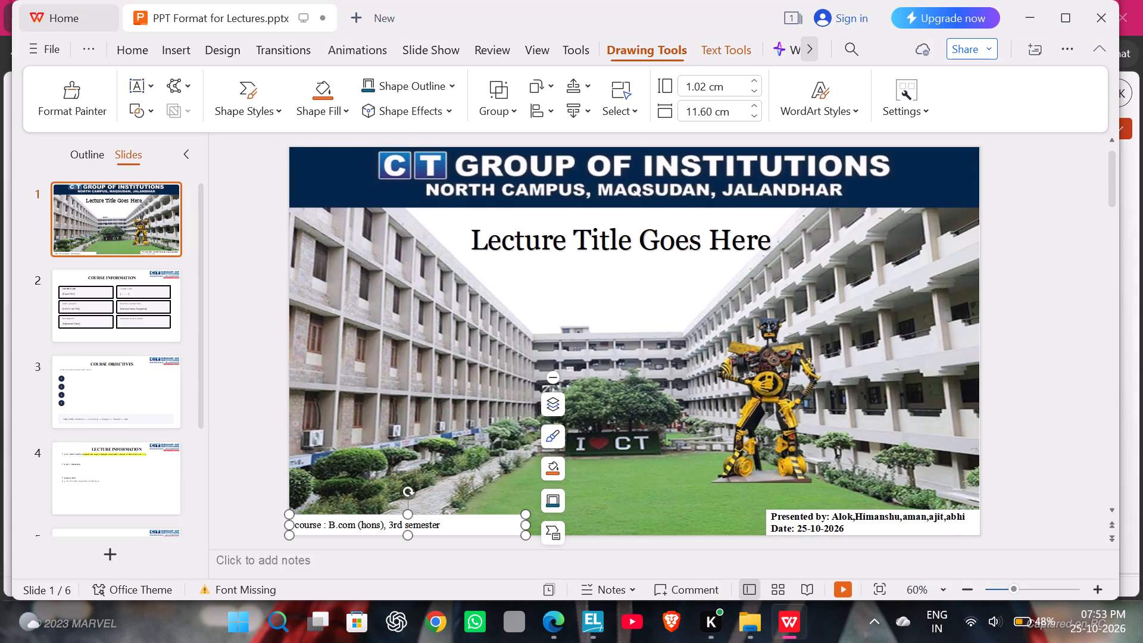
click(619, 357)
key(ctrl+z)
key(ctrl+z)
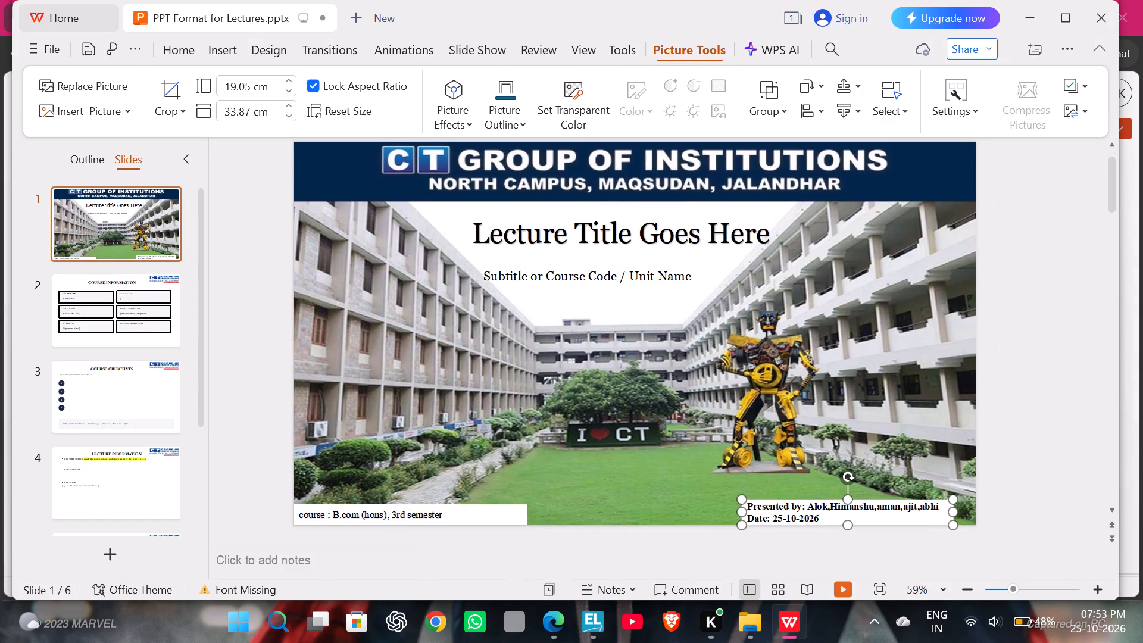
key(ctrl+z)
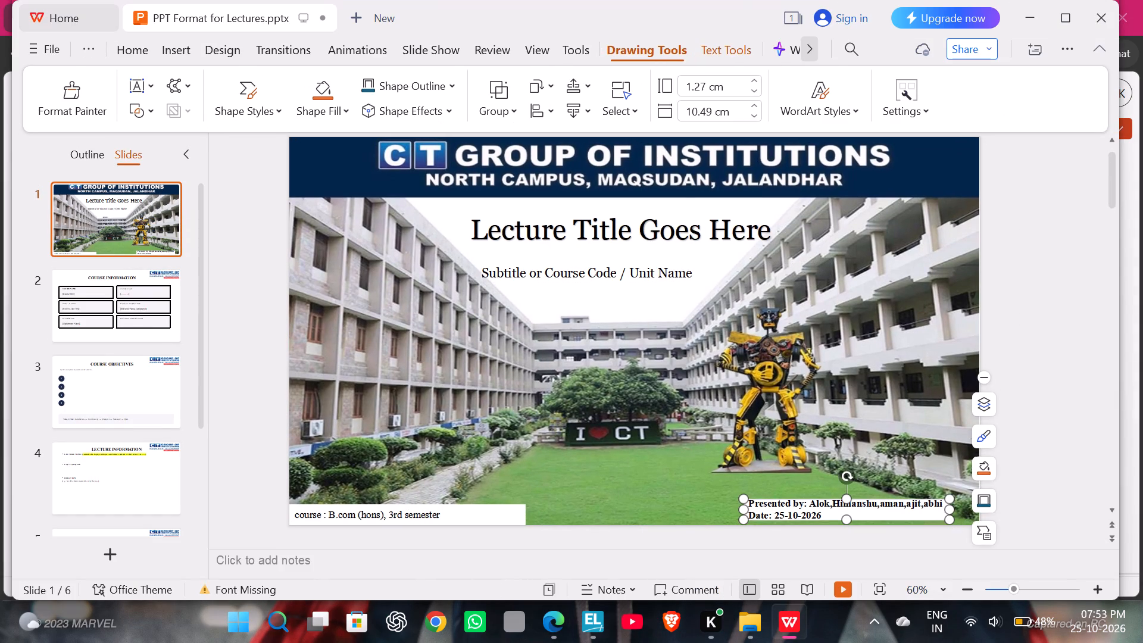
key(ctrl+z)
key(ctrl+z)
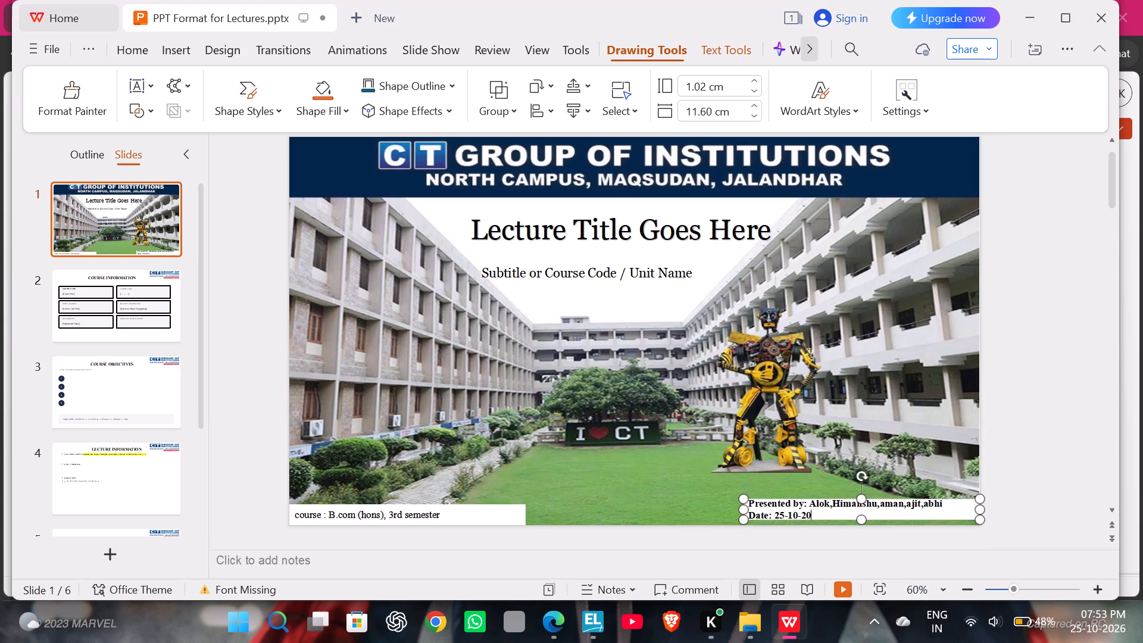
Copy the CT Group of Institutions logo from the Course Objectives slide.
click(130, 412)
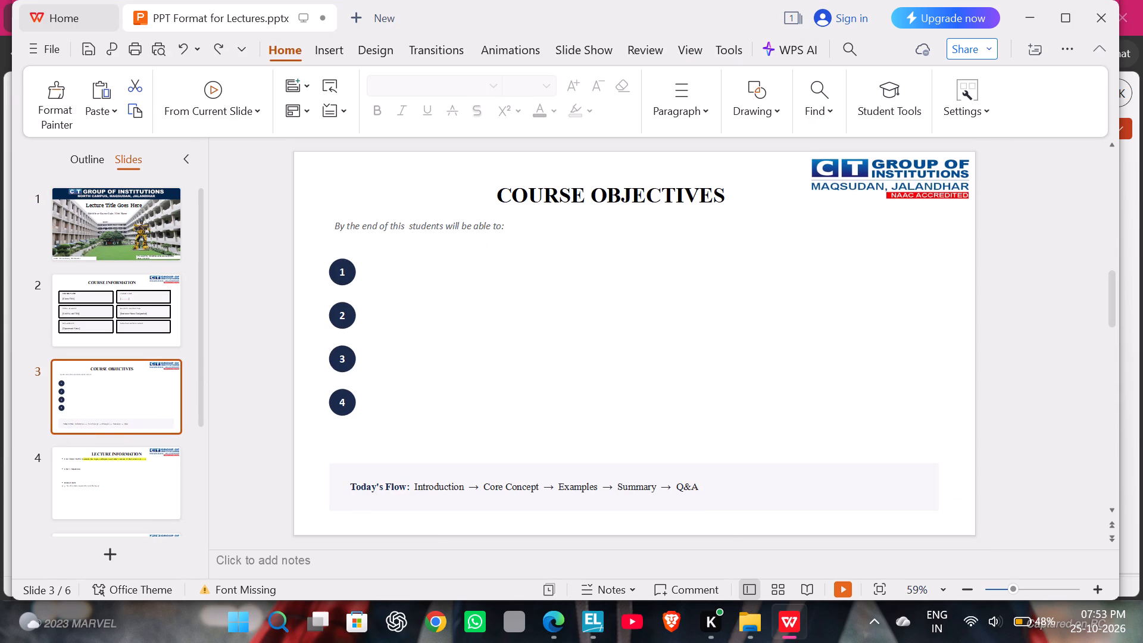
click(878, 167)
right_click(878, 176)
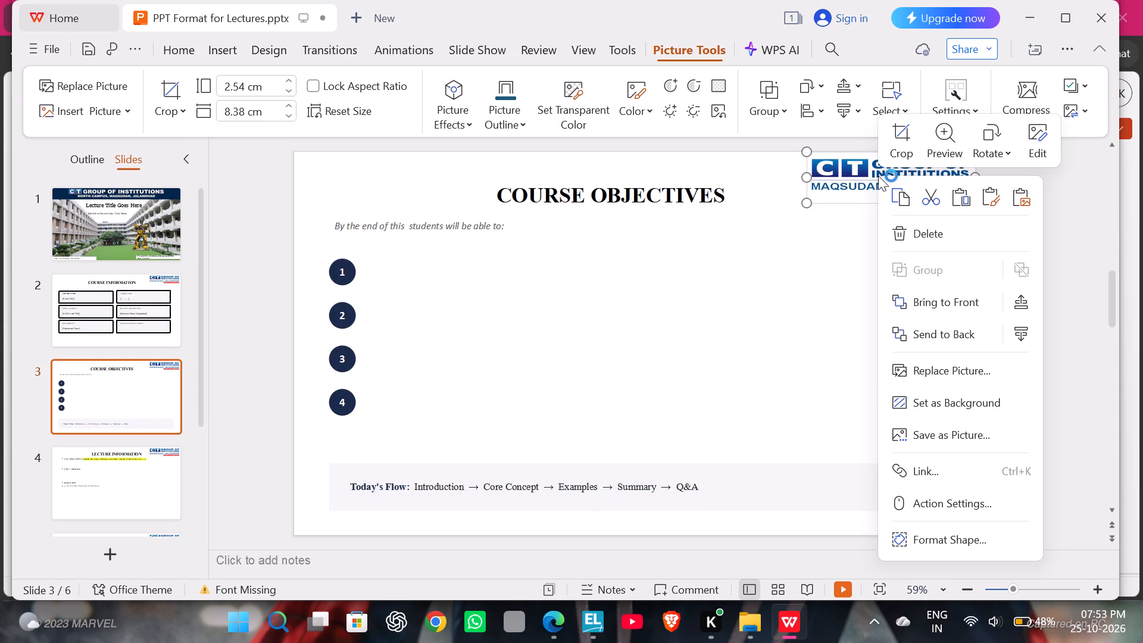
click(886, 204)
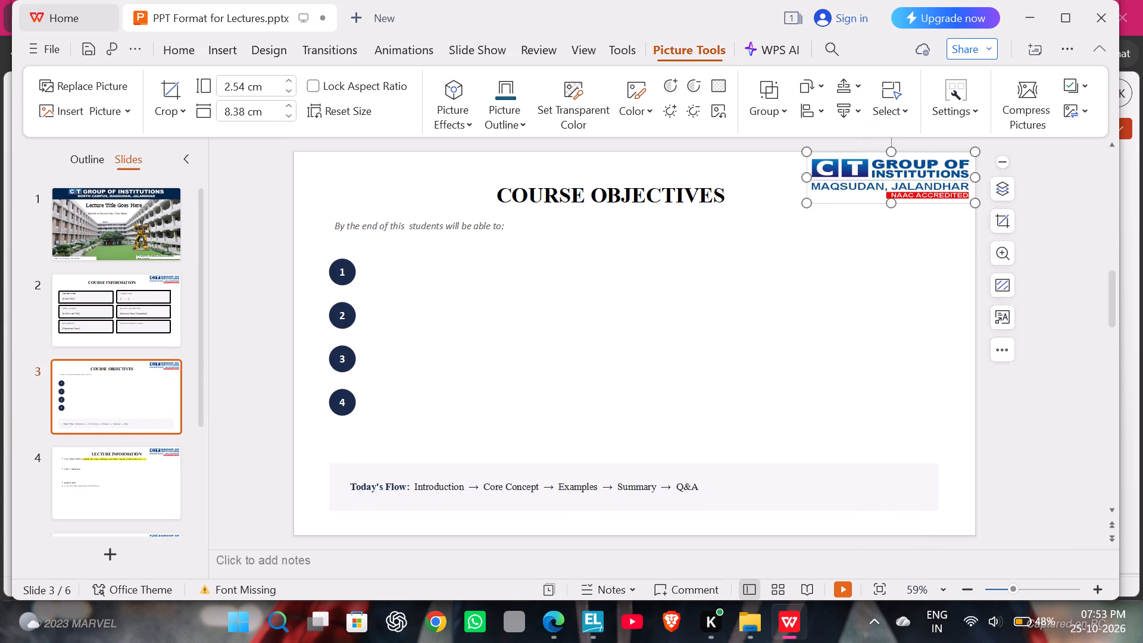
right_click(852, 175)
click(879, 194)
Switch back to the TallyPrime presentation in Microsoft Edge and paste the CT Group logo onto slide 2.
click(1022, 15)
click(152, 206)
click(155, 324)
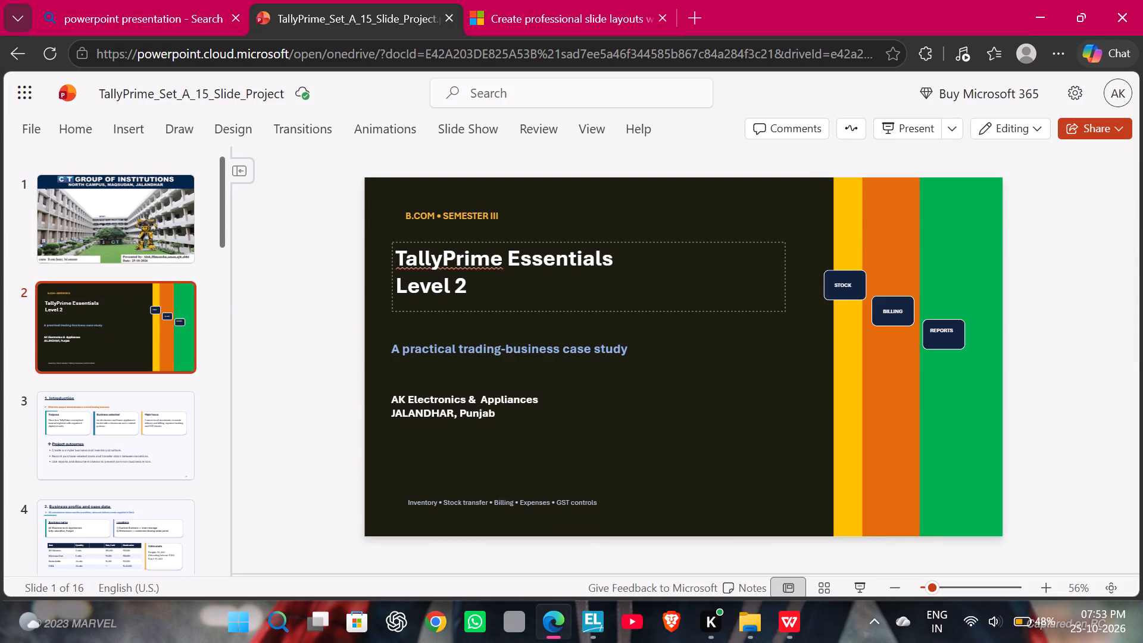
right_click(879, 213)
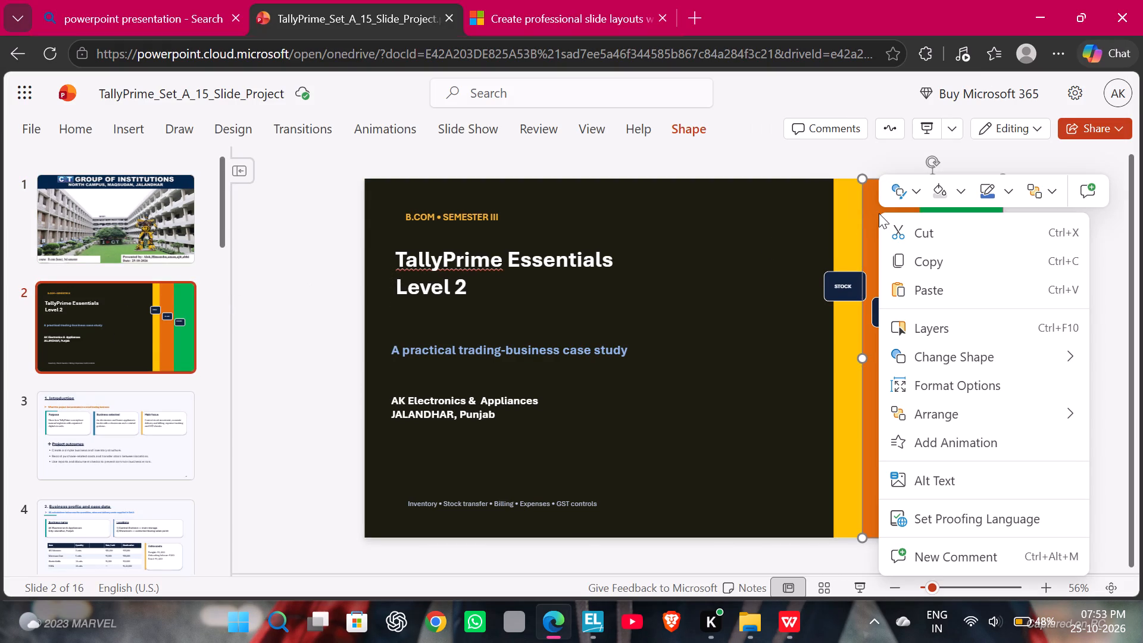
key(ctrl+v)
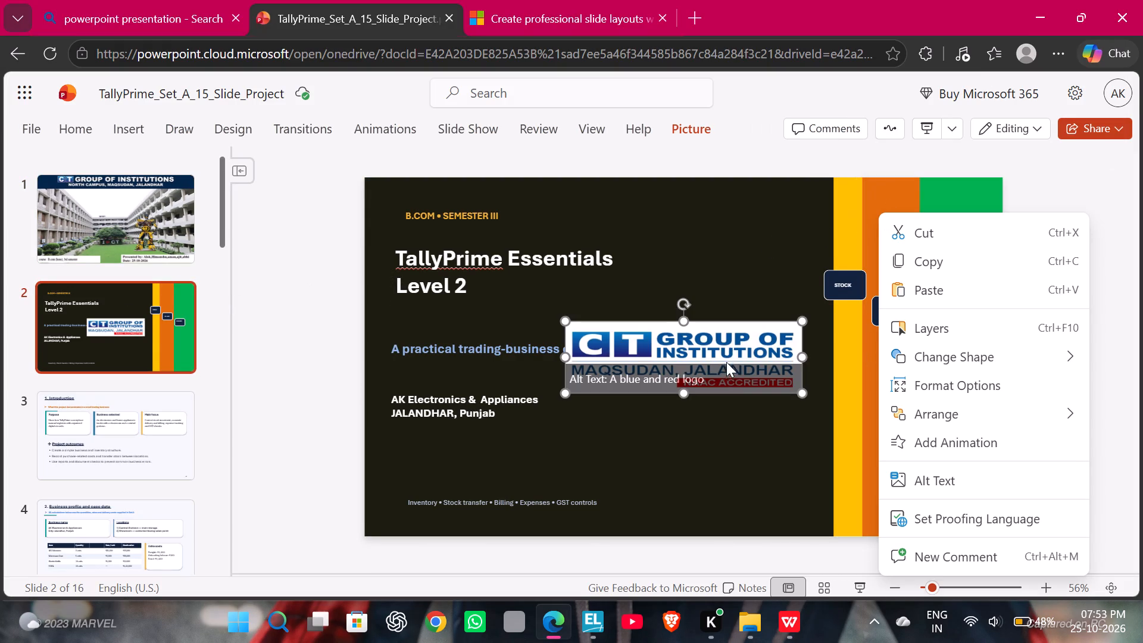
Move the pasted CT Group logo flush into slide 2's top-right corner.
drag(727, 338, 775, 308)
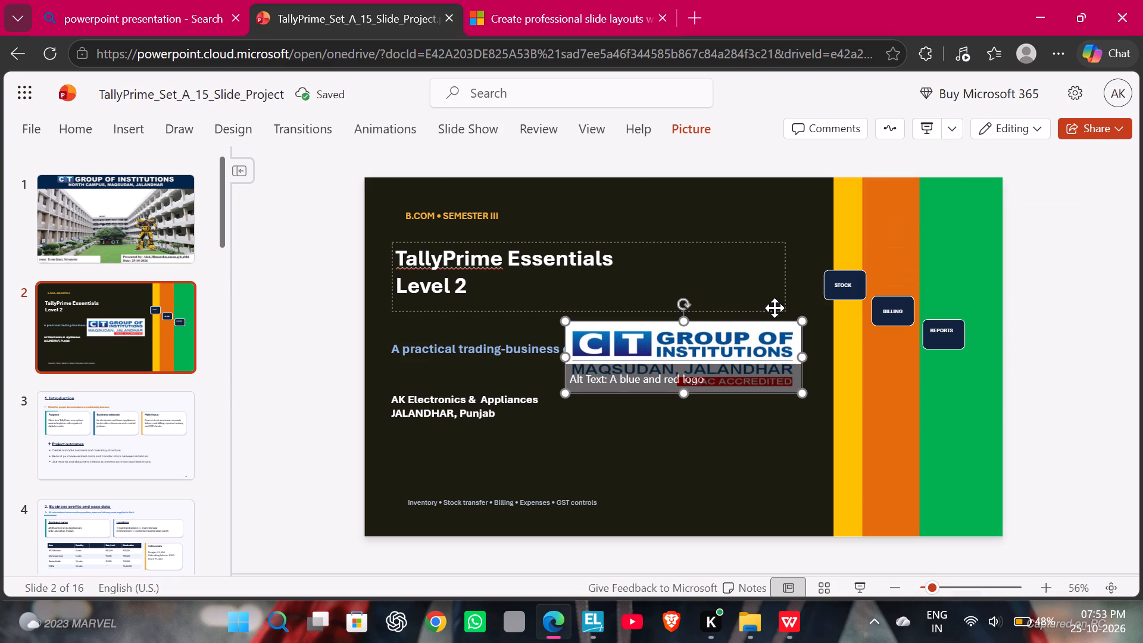
click(735, 344)
drag(730, 344, 814, 292)
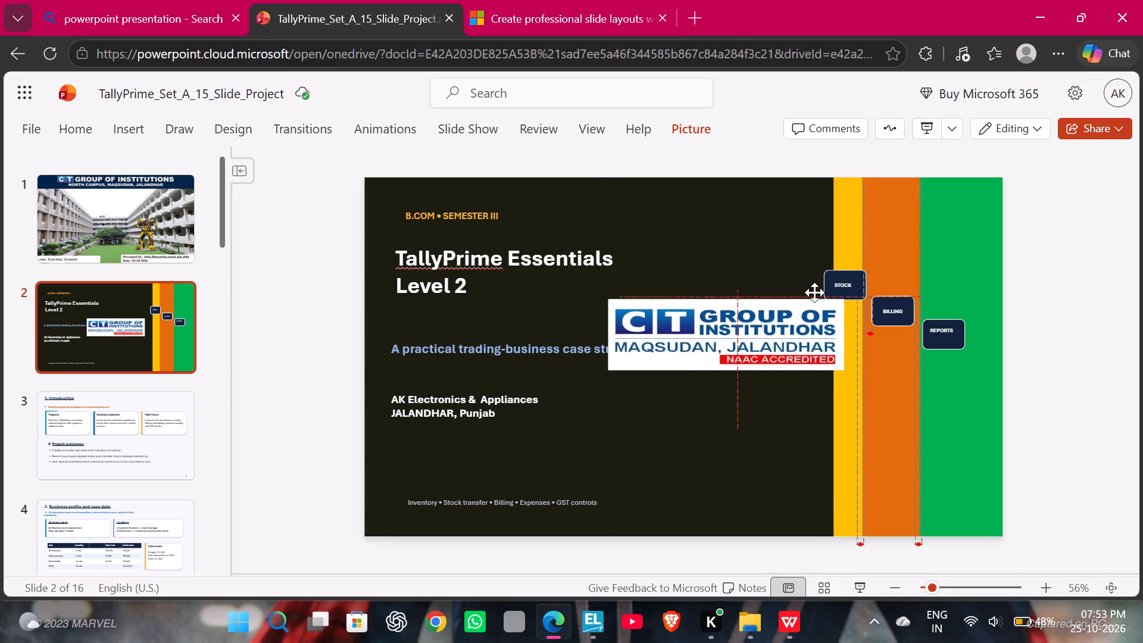
drag(814, 292, 929, 198)
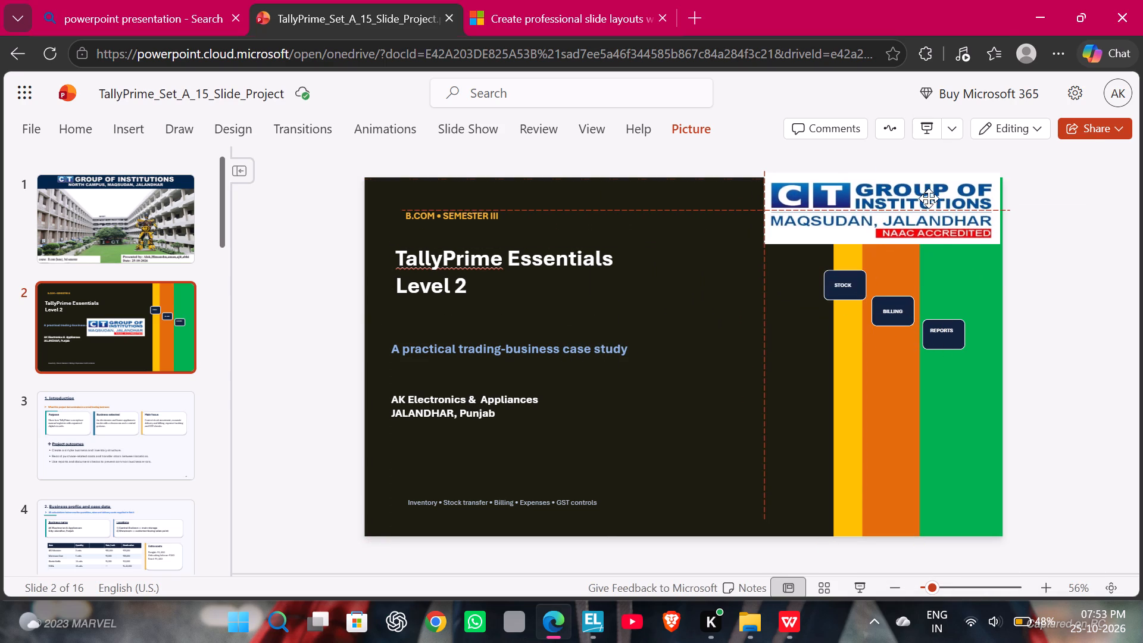
drag(929, 198, 932, 202)
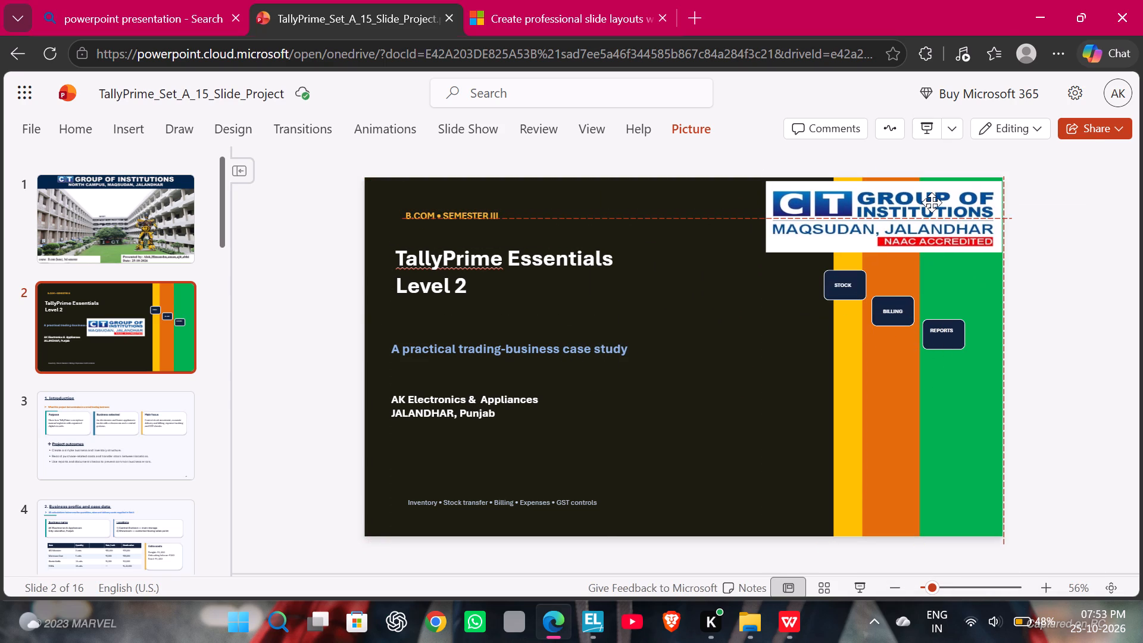
drag(932, 202, 932, 201)
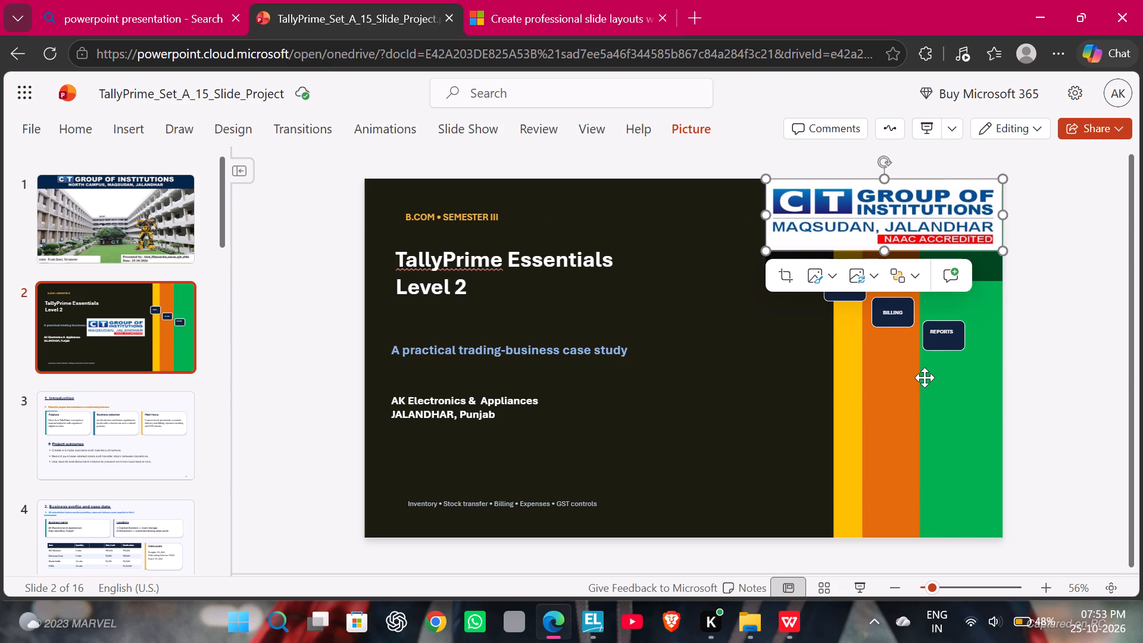
click(923, 381)
Move the REPORTS box and its label lower on slide 2's green stripe, level with the AK Electronics text.
click(945, 344)
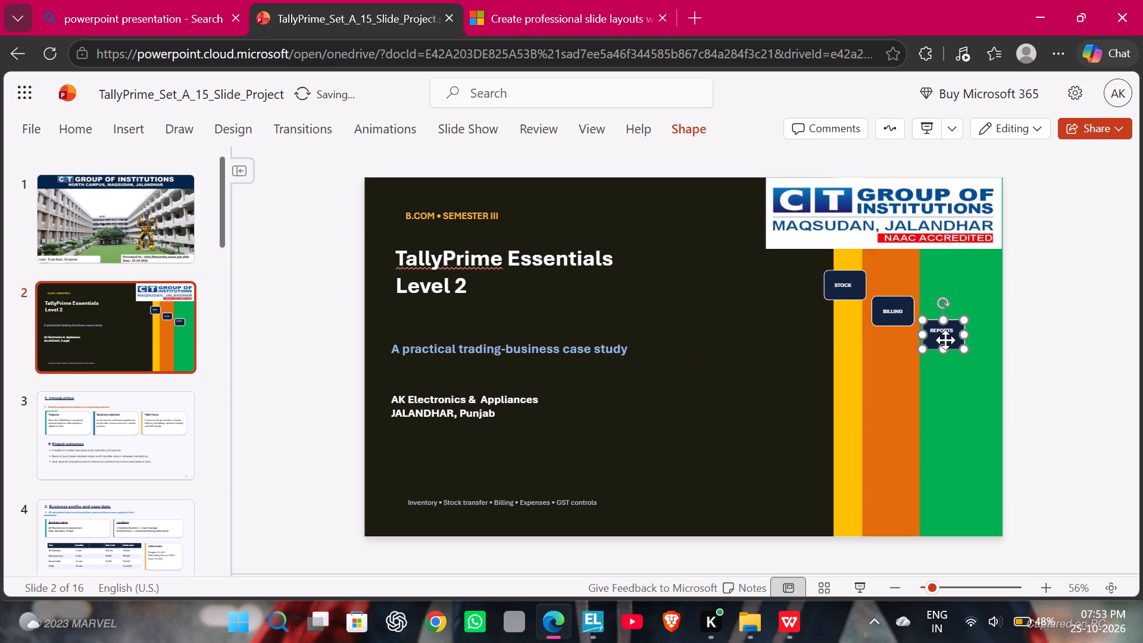
drag(946, 339, 950, 396)
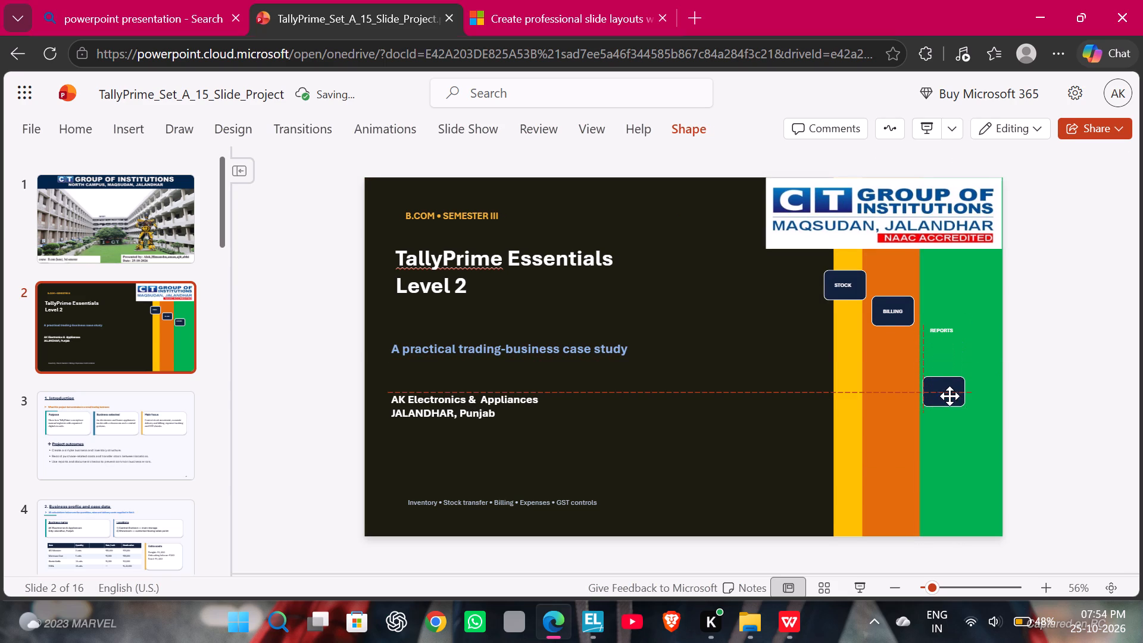
drag(950, 396, 942, 405)
click(936, 327)
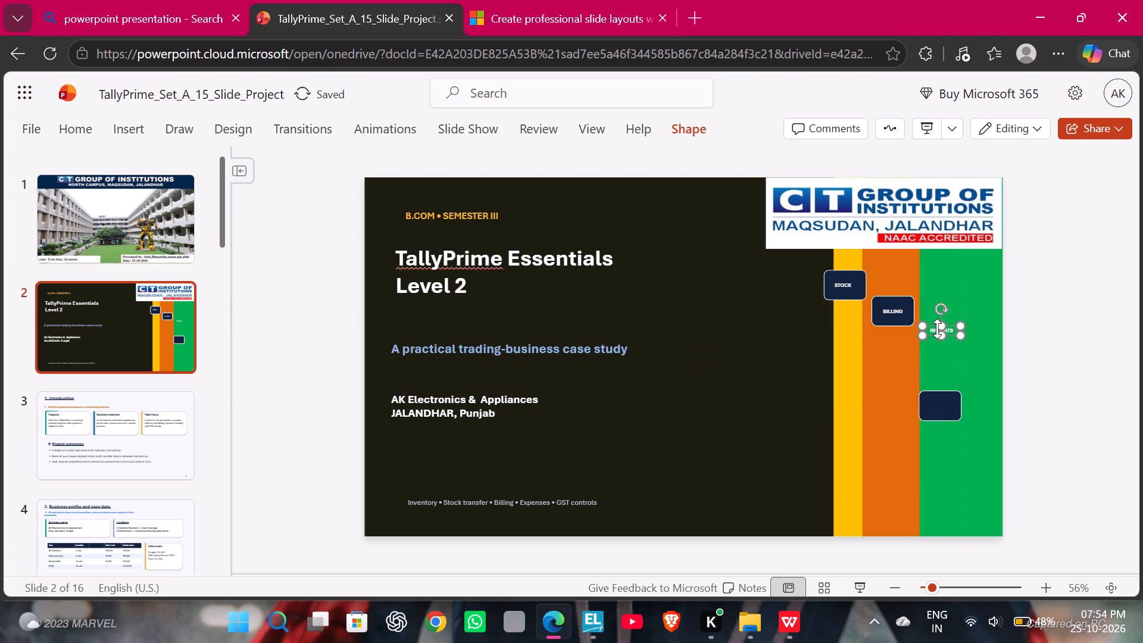
drag(936, 326, 935, 396)
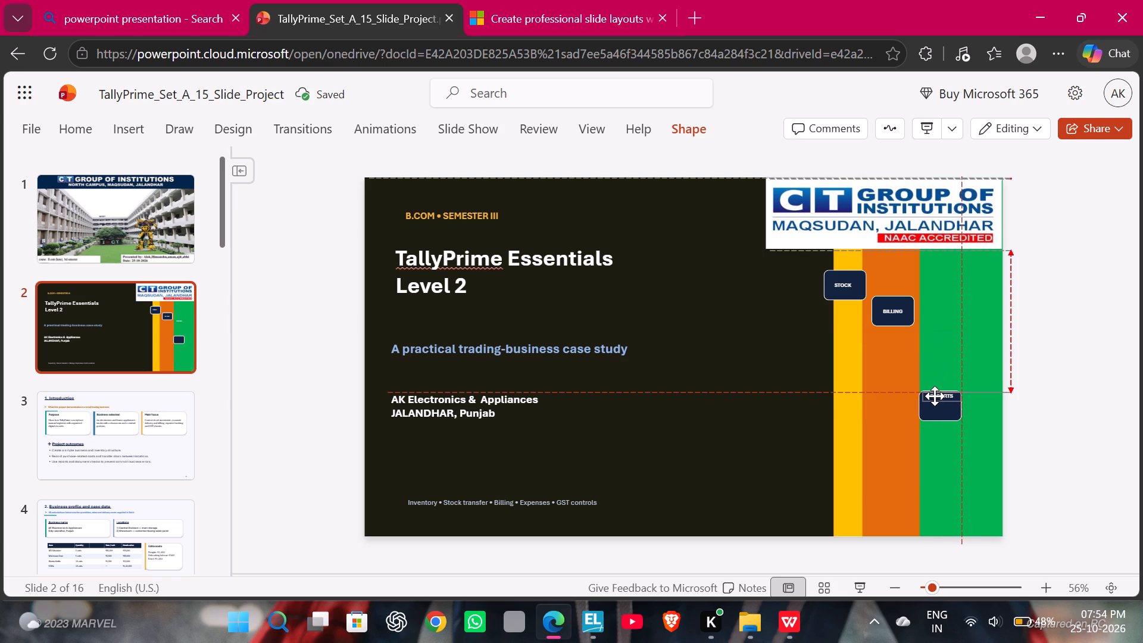
drag(935, 396, 932, 404)
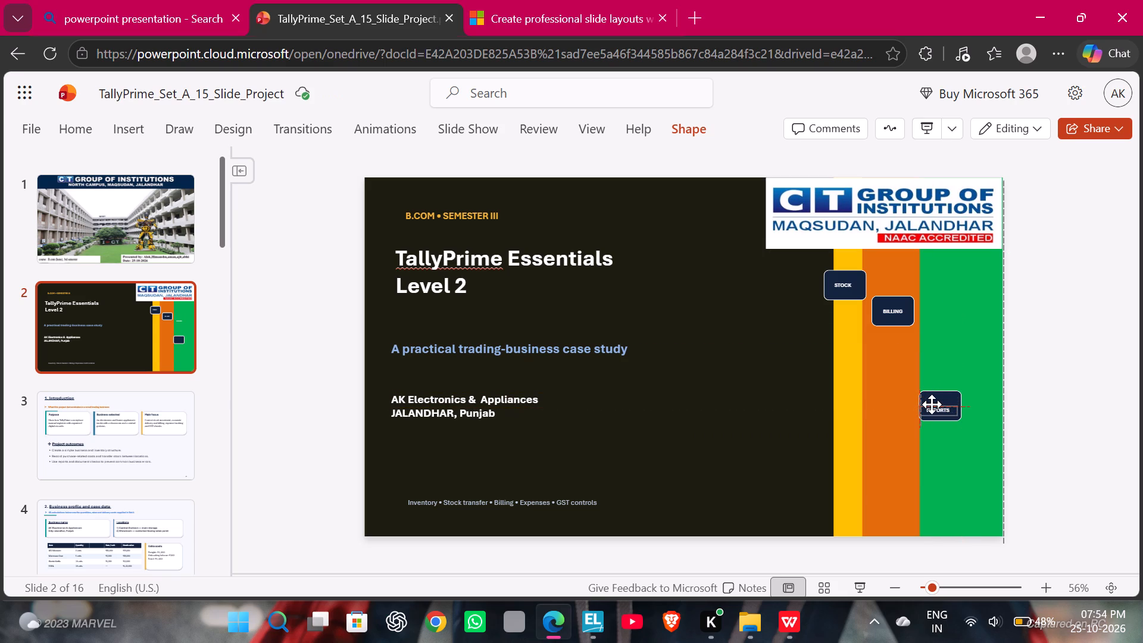
drag(932, 404, 929, 402)
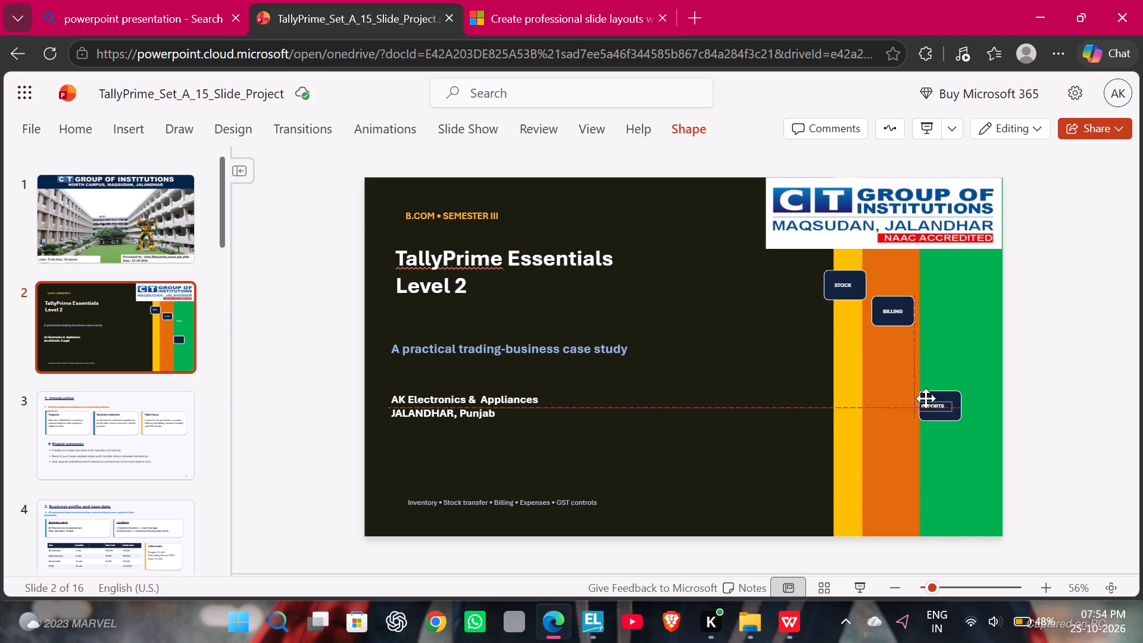
Move the BILLING label and its box down slide 2's orange stripe, slightly above the level of the REPORTS box.
click(888, 313)
click(886, 299)
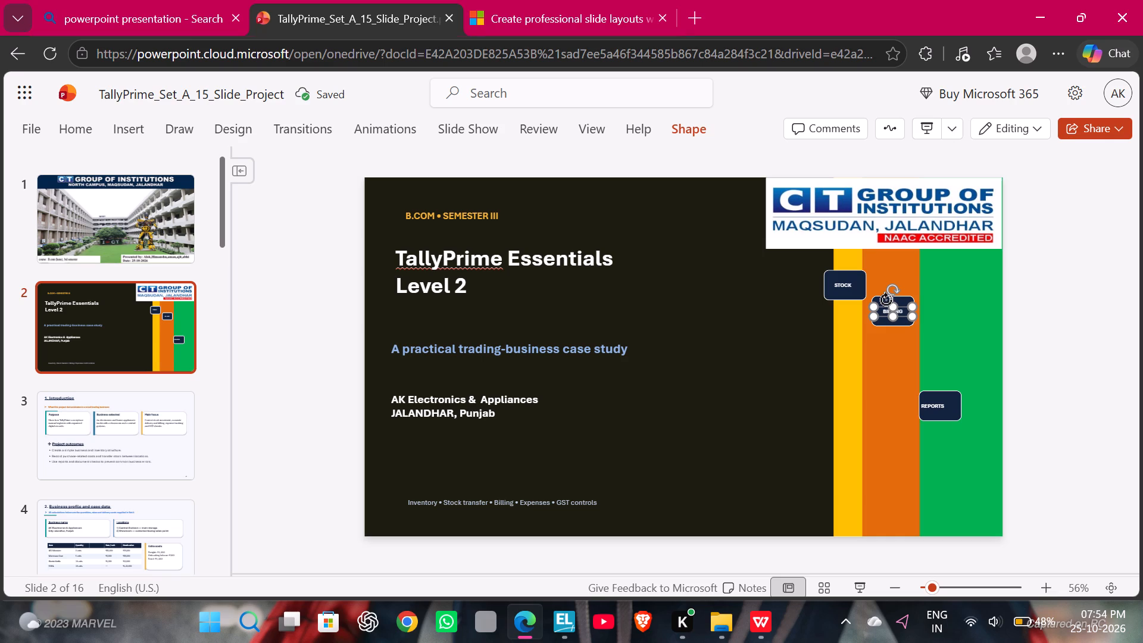
drag(883, 310, 871, 365)
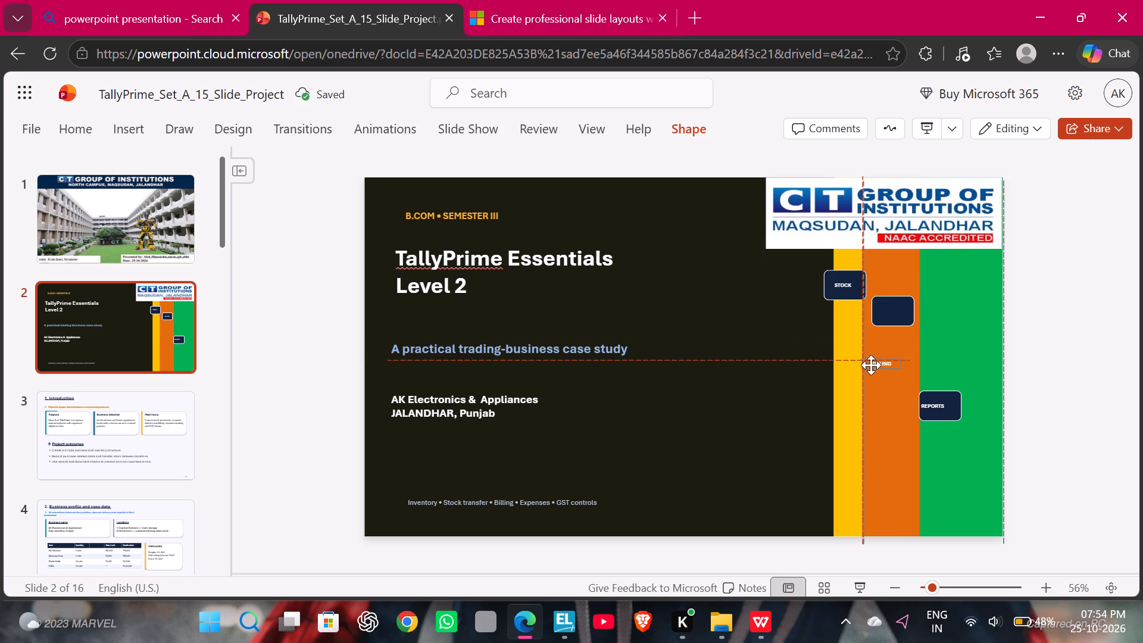
drag(871, 365, 870, 374)
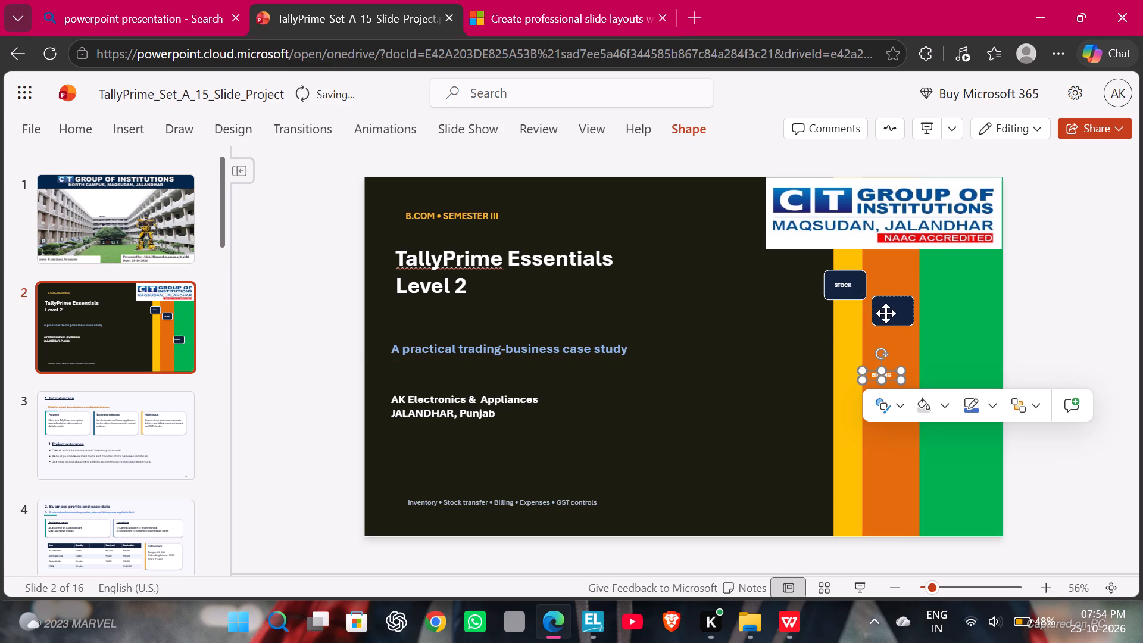
click(886, 311)
drag(886, 311, 877, 369)
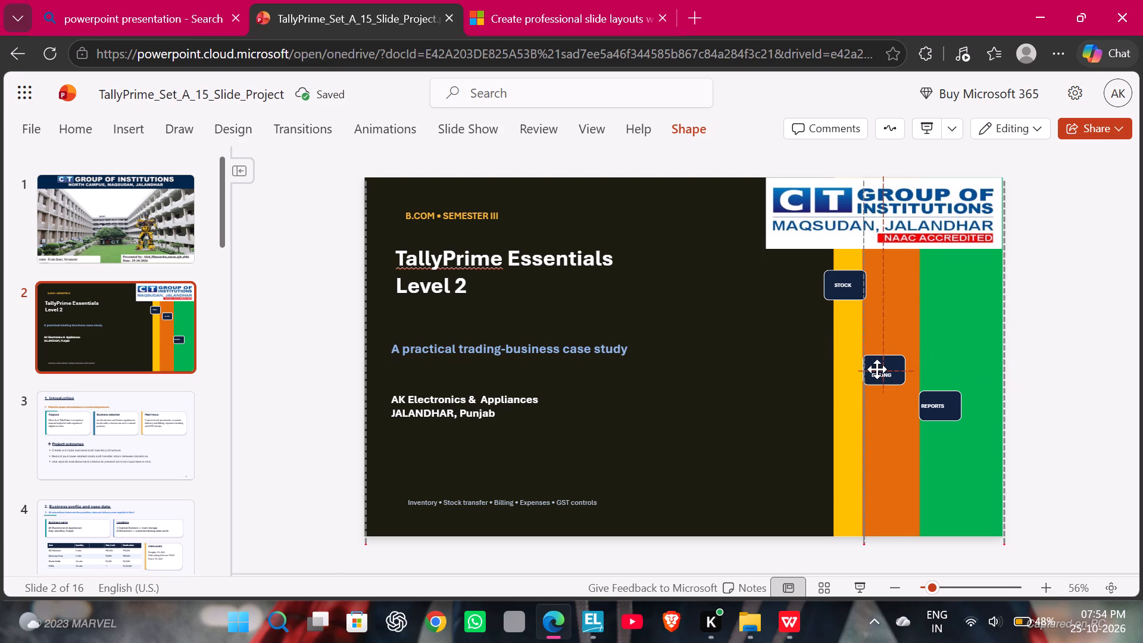
drag(877, 369, 876, 372)
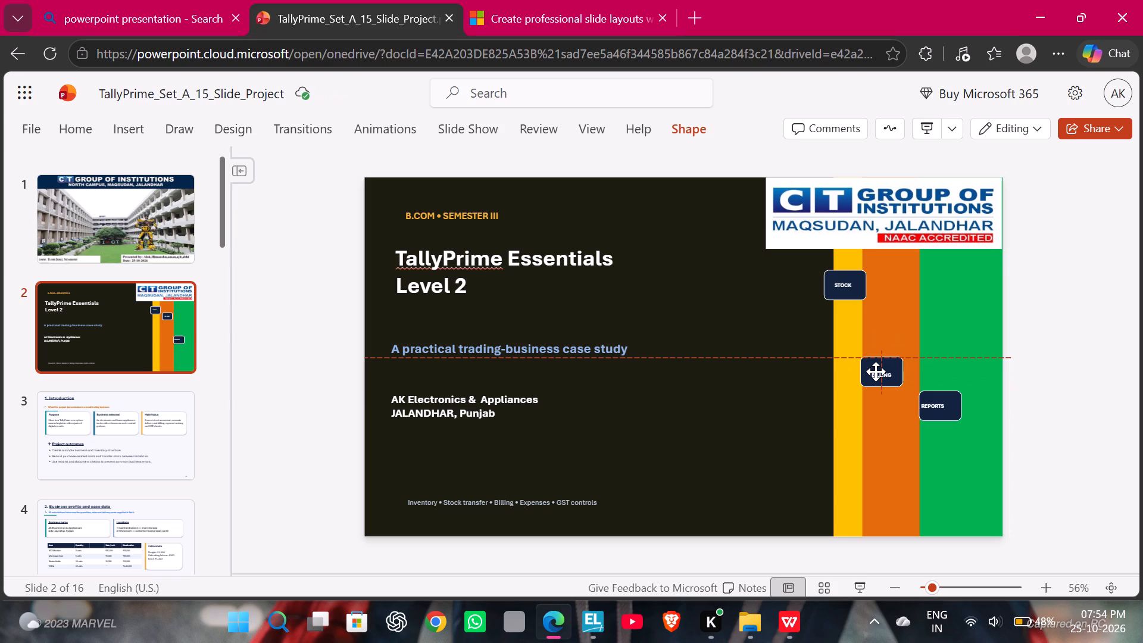
drag(876, 372, 877, 374)
Move the STOCK box and its label down slide 2's yellow stripe, slightly above the level of the BILLING box.
click(844, 286)
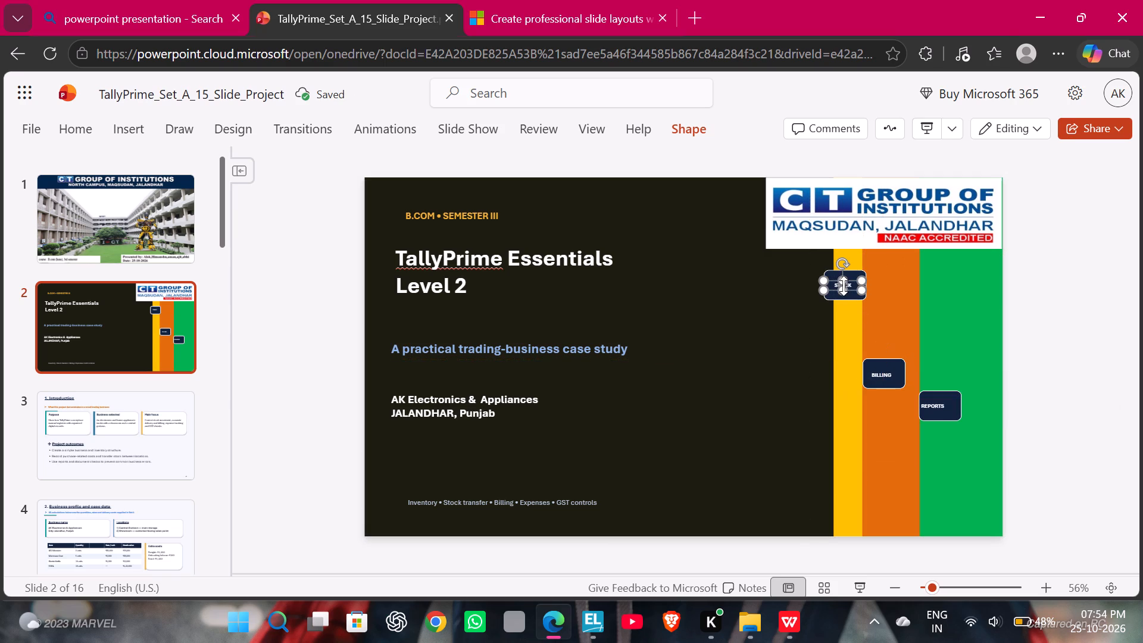
click(844, 286)
drag(851, 282, 852, 332)
click(848, 283)
drag(848, 283, 851, 322)
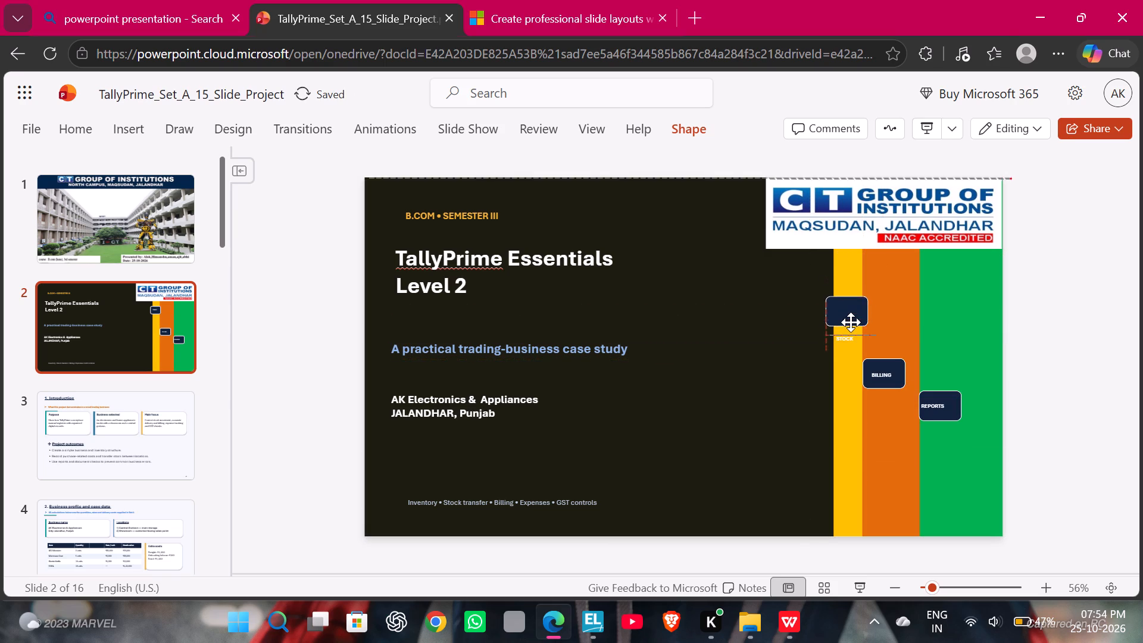
drag(851, 322, 851, 342)
click(936, 328)
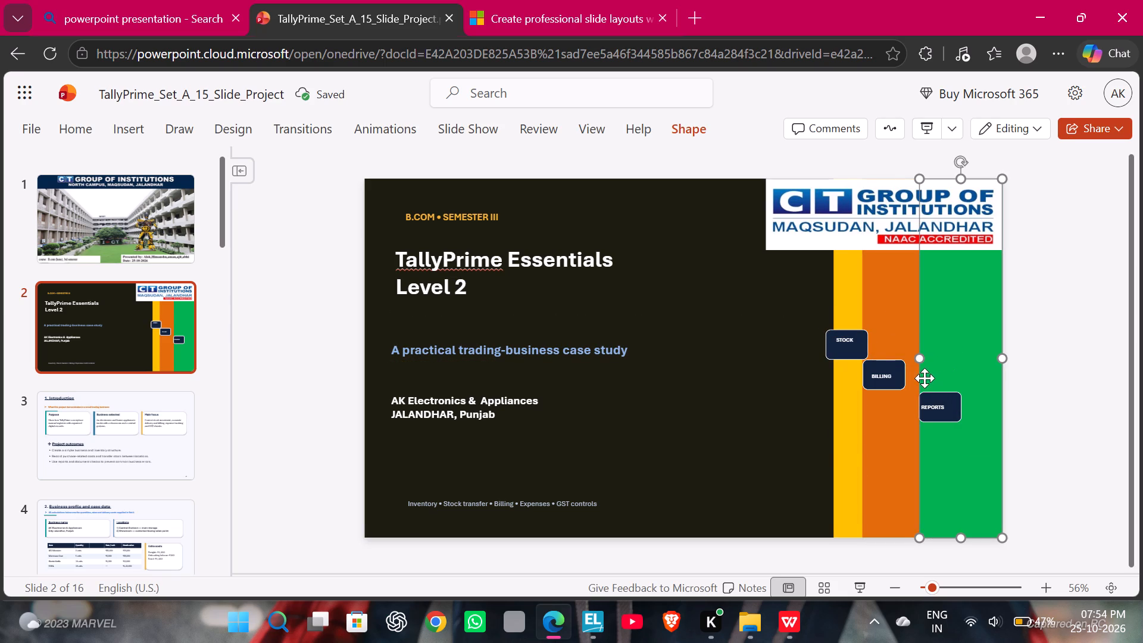
Shift the BILLING label and its box slightly right within the orange stripe, closer to the green stripe.
click(898, 377)
drag(892, 375, 900, 374)
click(874, 362)
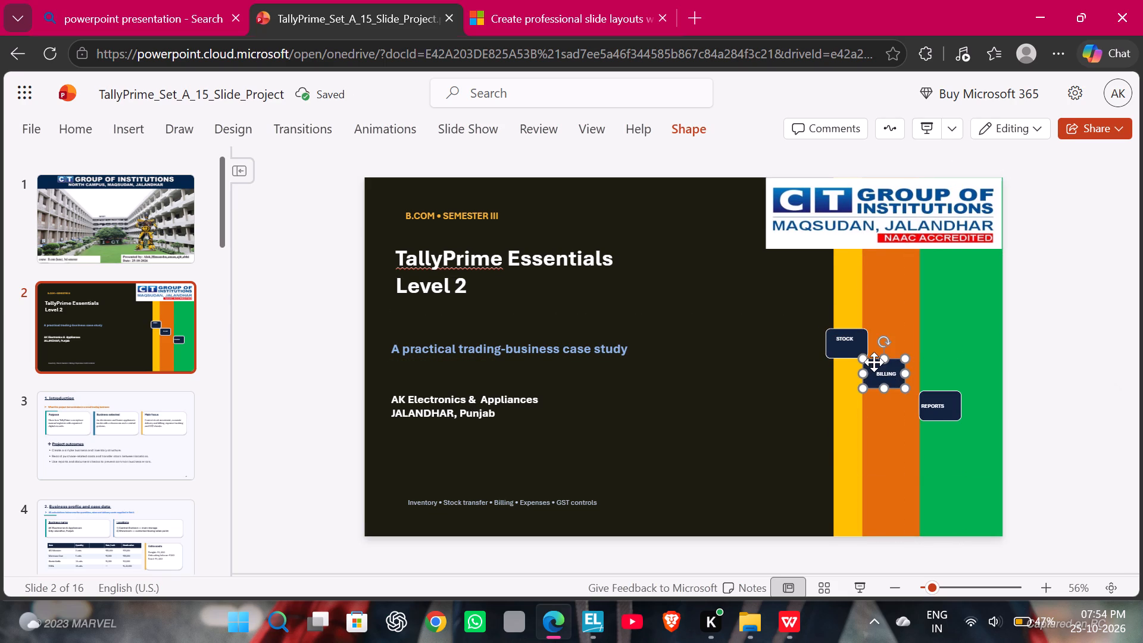
drag(874, 362, 883, 362)
click(945, 321)
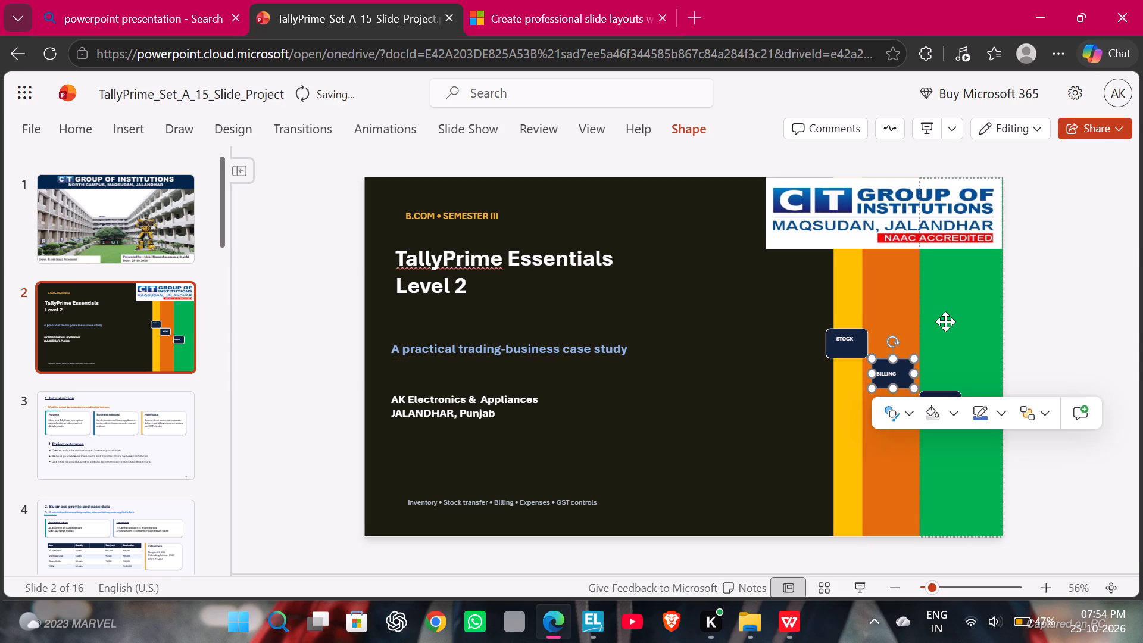
Switch to the PPT Format for Lectures presentation in WPS Office and open slide 1.
click(142, 241)
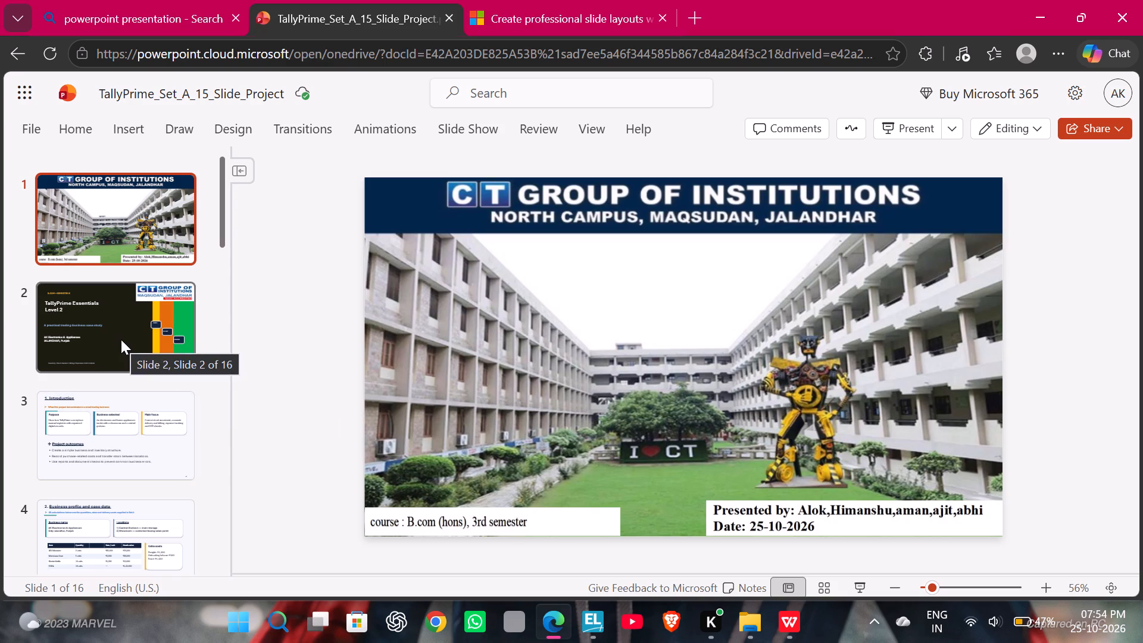
click(790, 616)
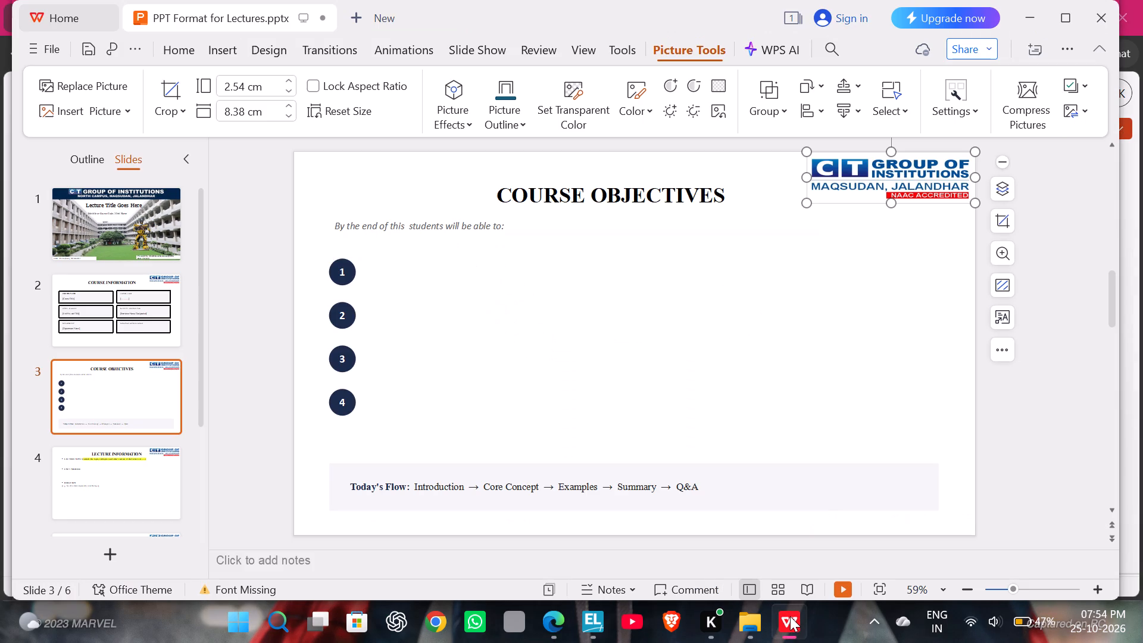
click(134, 231)
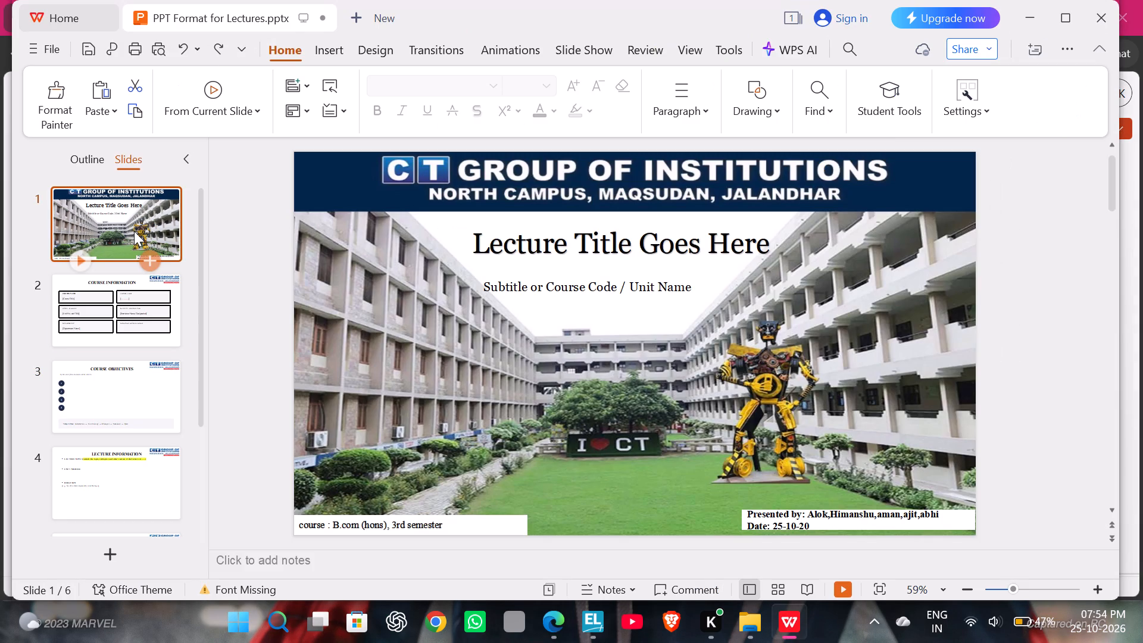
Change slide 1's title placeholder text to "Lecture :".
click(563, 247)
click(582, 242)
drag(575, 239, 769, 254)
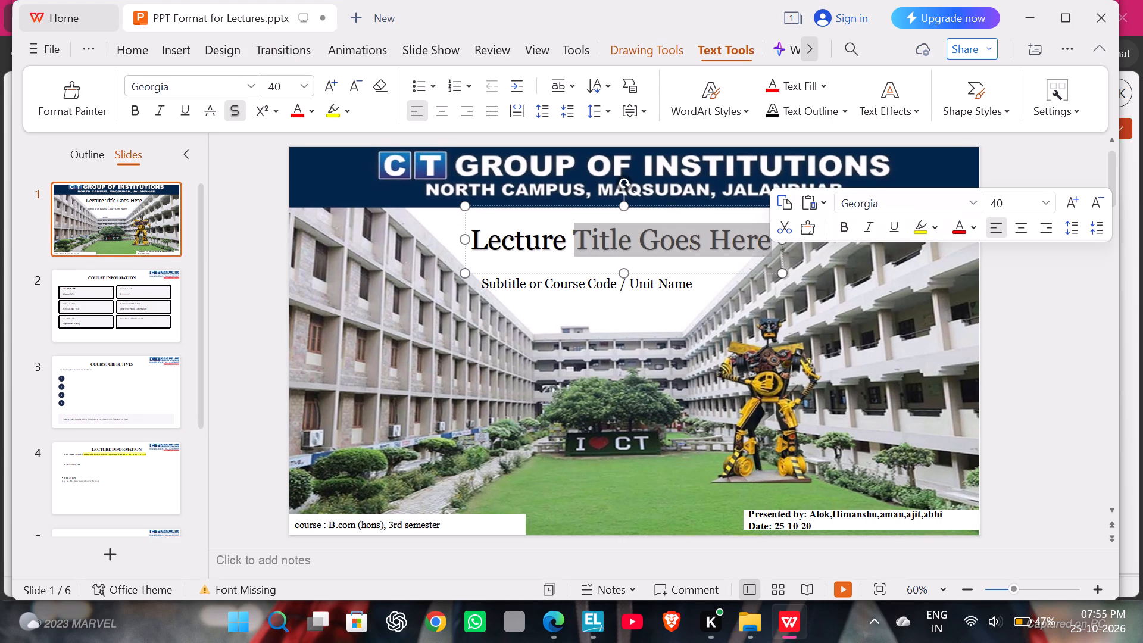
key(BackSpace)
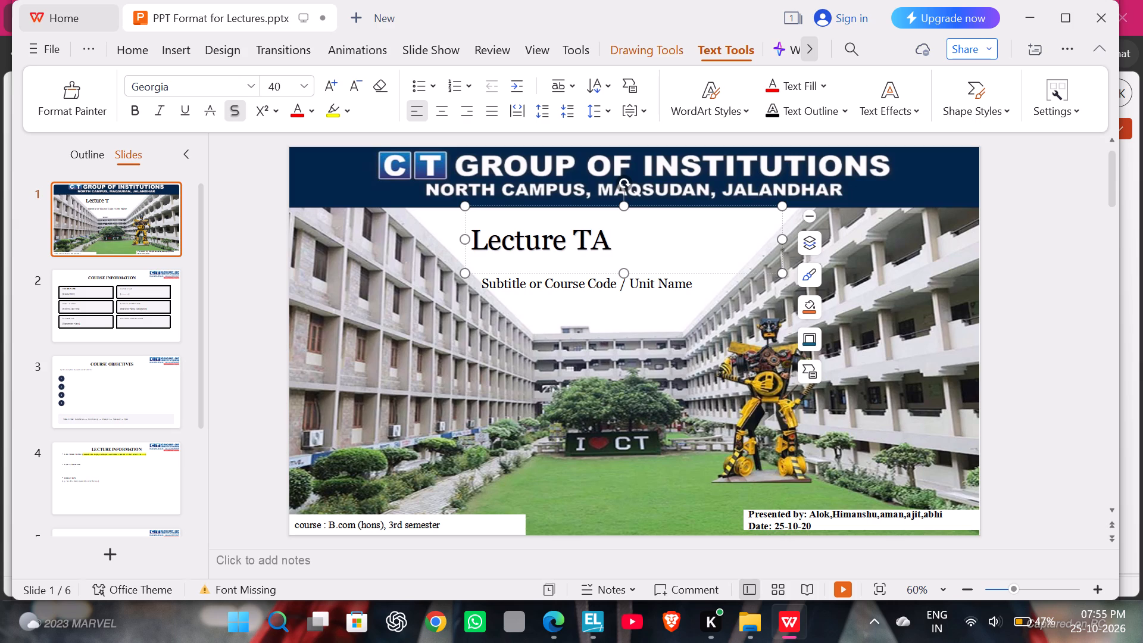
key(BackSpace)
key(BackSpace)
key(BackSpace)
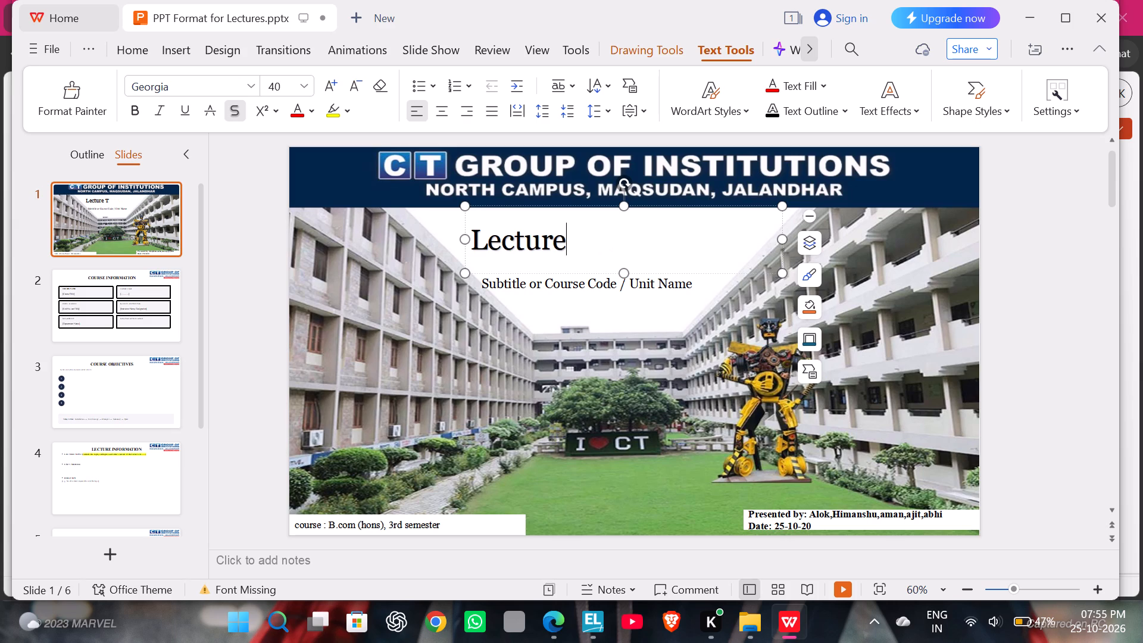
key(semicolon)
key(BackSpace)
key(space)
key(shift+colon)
Clear slide 1's title and enter "Tally a" in its place.
key(BackSpace)
key(BackSpace)
key(BackSpace)
key(BackSpace)
key(BackSpace)
key(BackSpace)
key(BackSpace)
key(BackSpace)
key(BackSpace)
key(BackSpace)
key(BackSpace)
key(BackSpace)
key(BackSpace)
key(BackSpace)
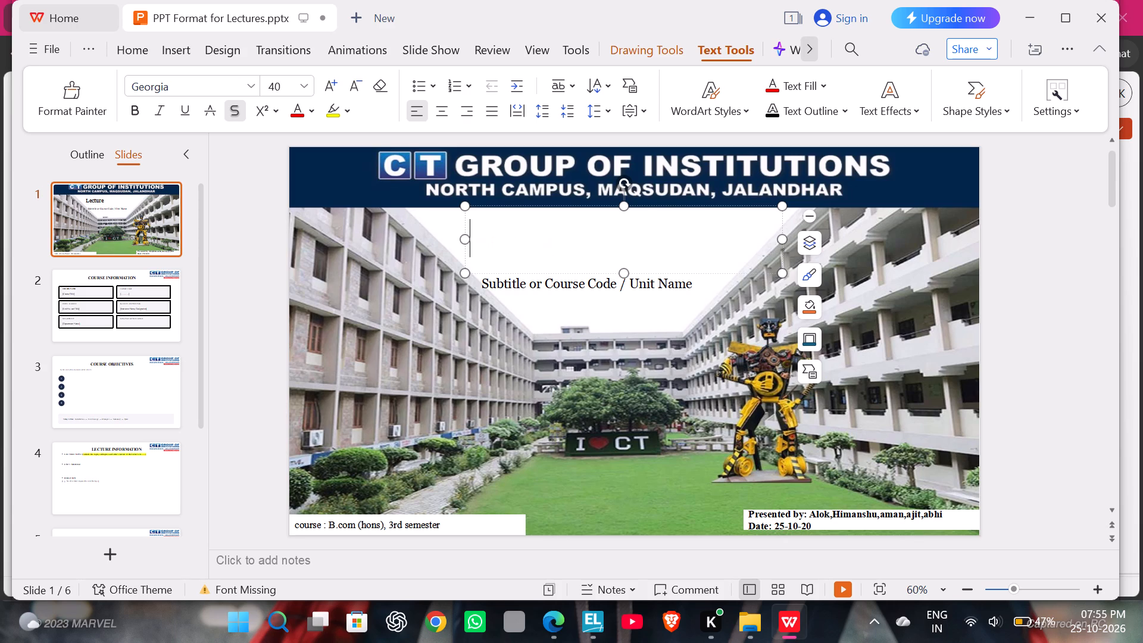
text(ally)
key(space)
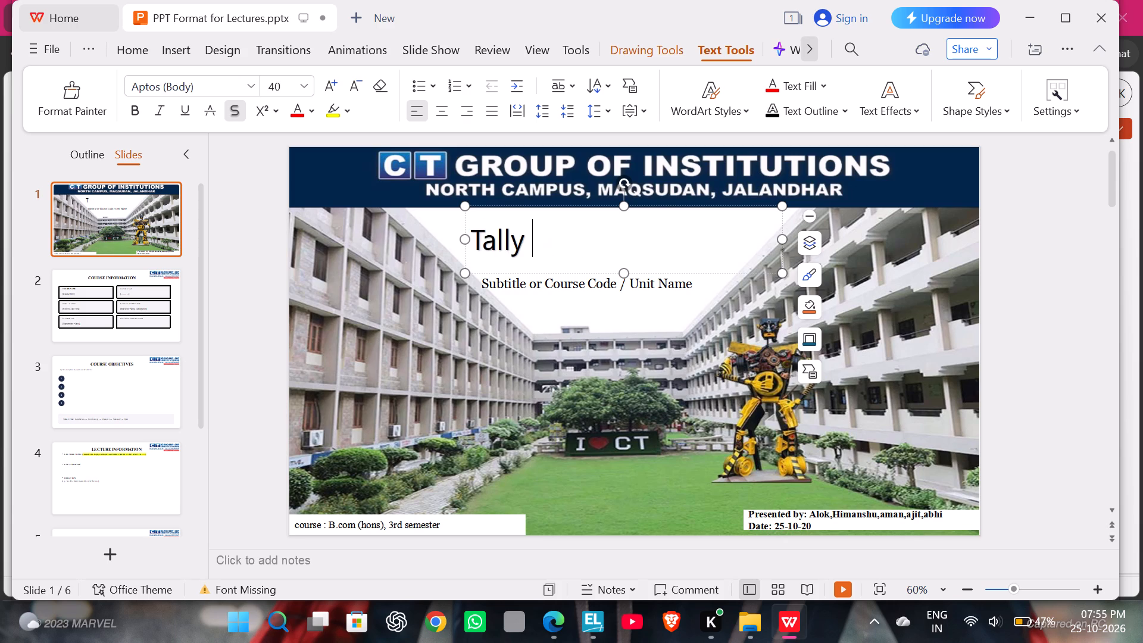
text(assig)
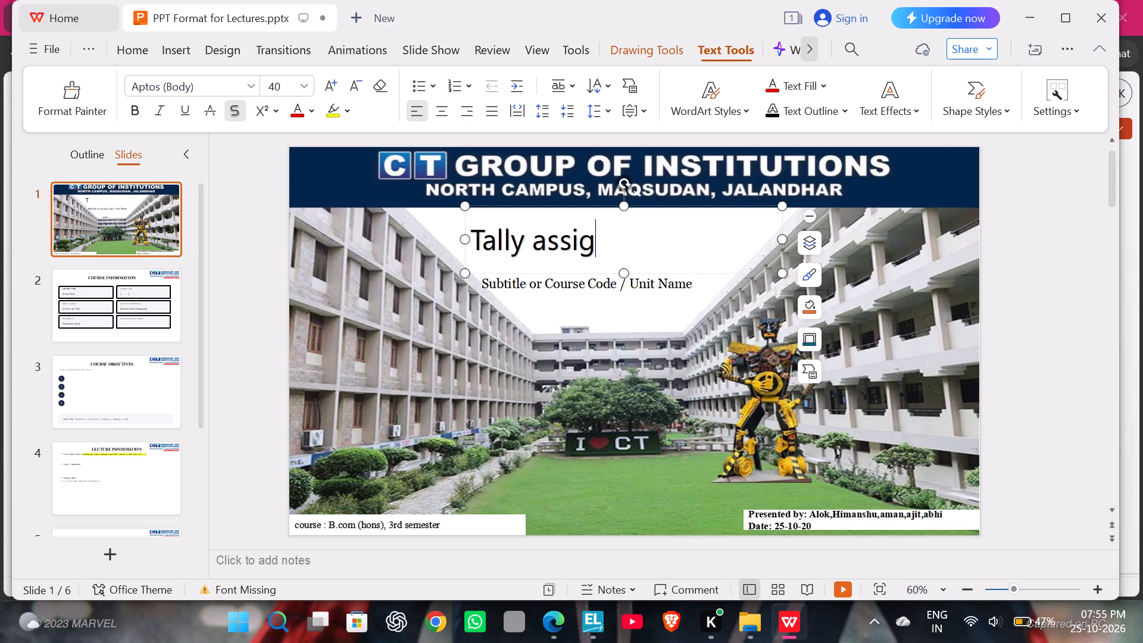
key(BackSpace)
key(BackSpace)
key(BackSpace)
key(BackSpace)
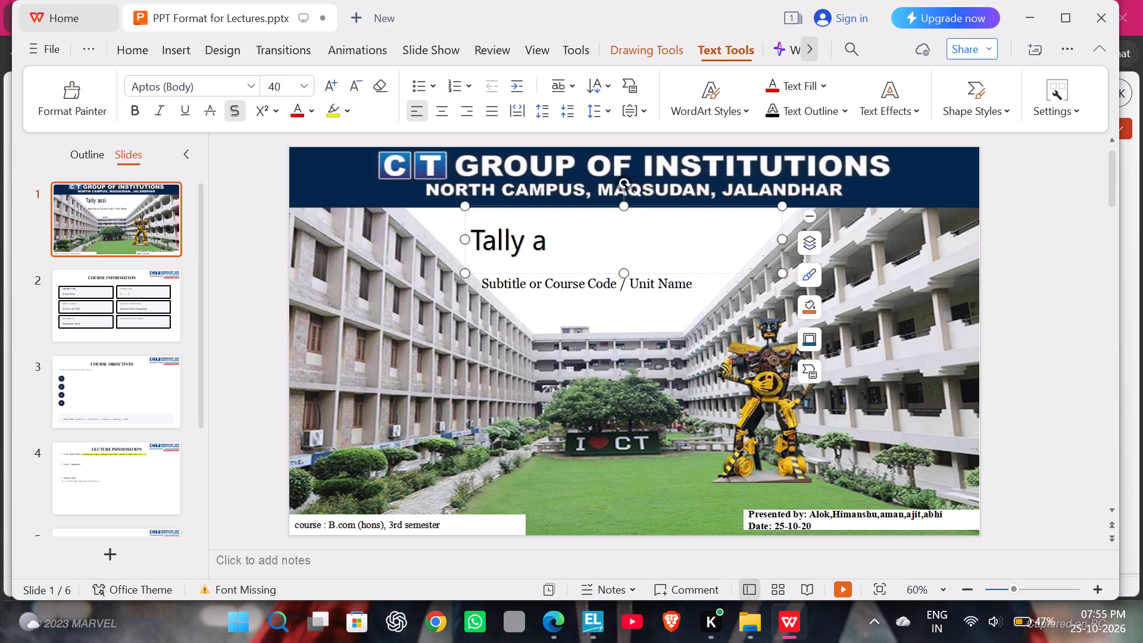
Switch to Microsoft Edge and search the web for "tally assignment" in a new tab.
click(560, 625)
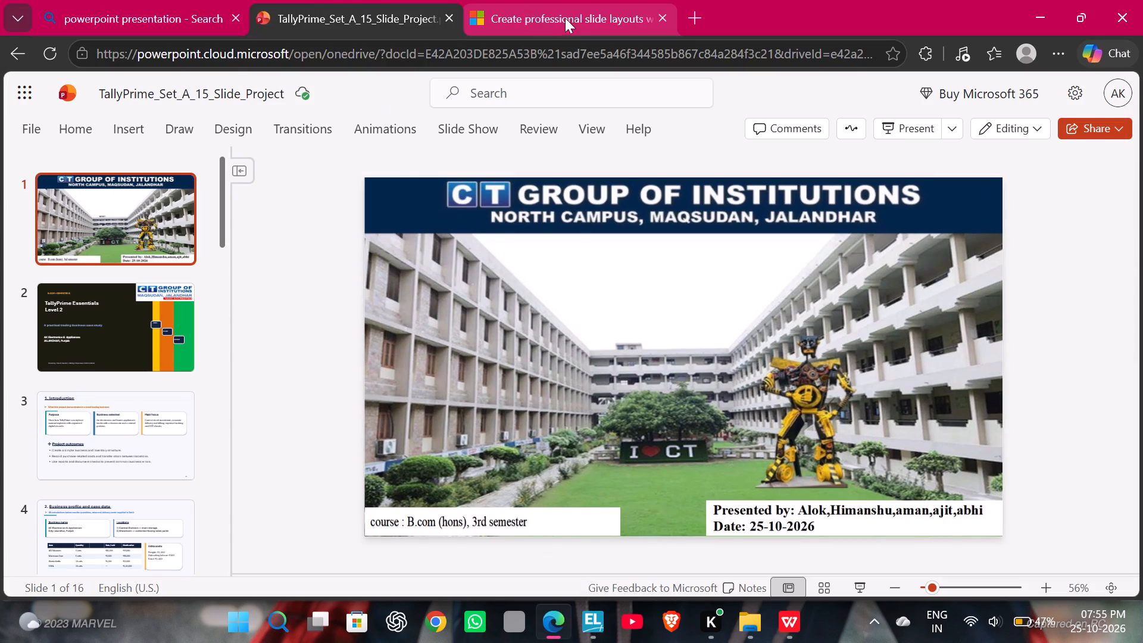
click(579, 17)
click(680, 14)
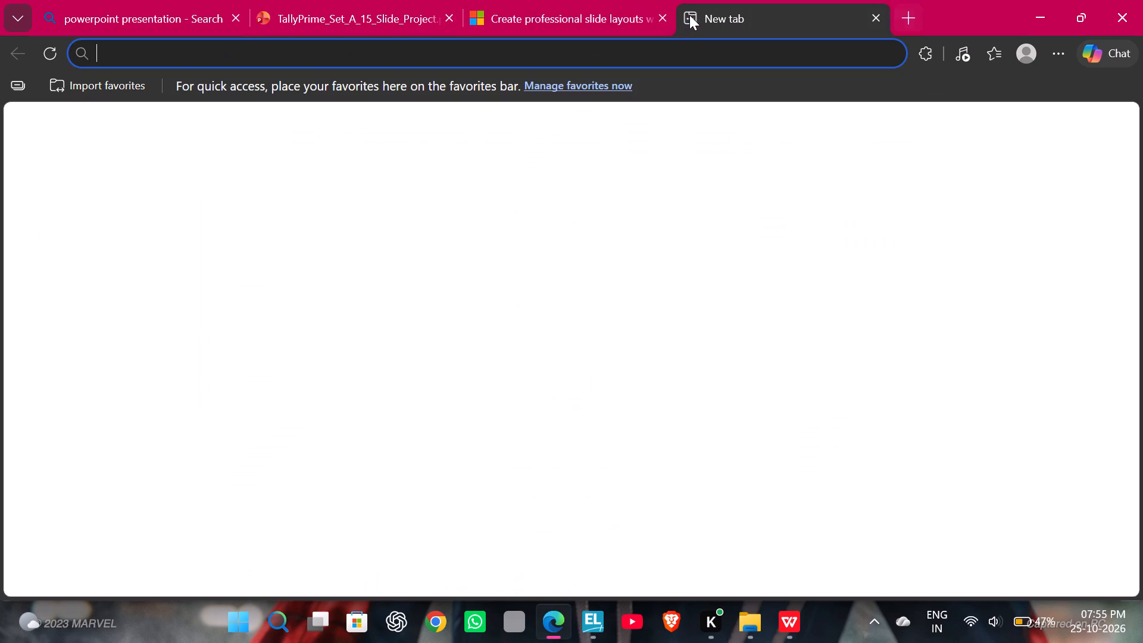
click(546, 202)
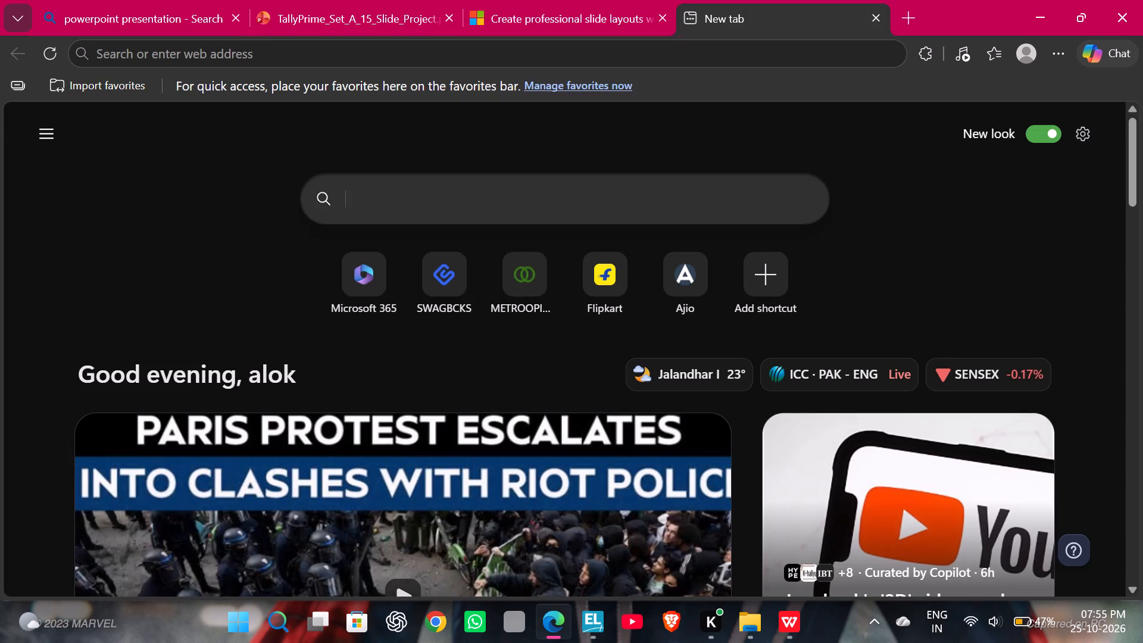
text(tally assi)
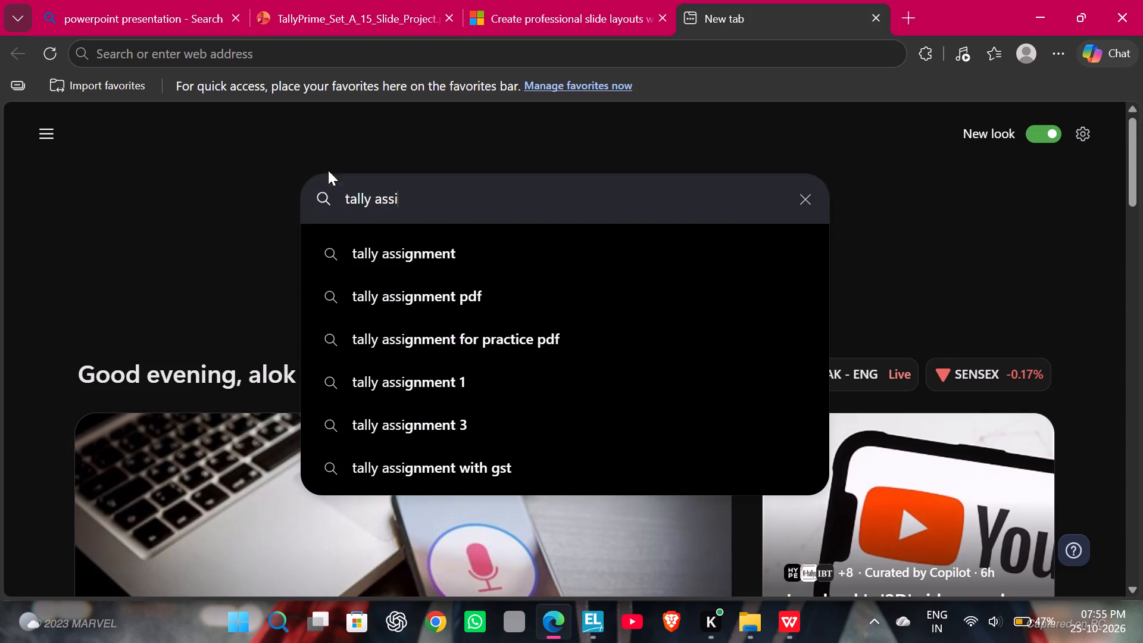
click(358, 251)
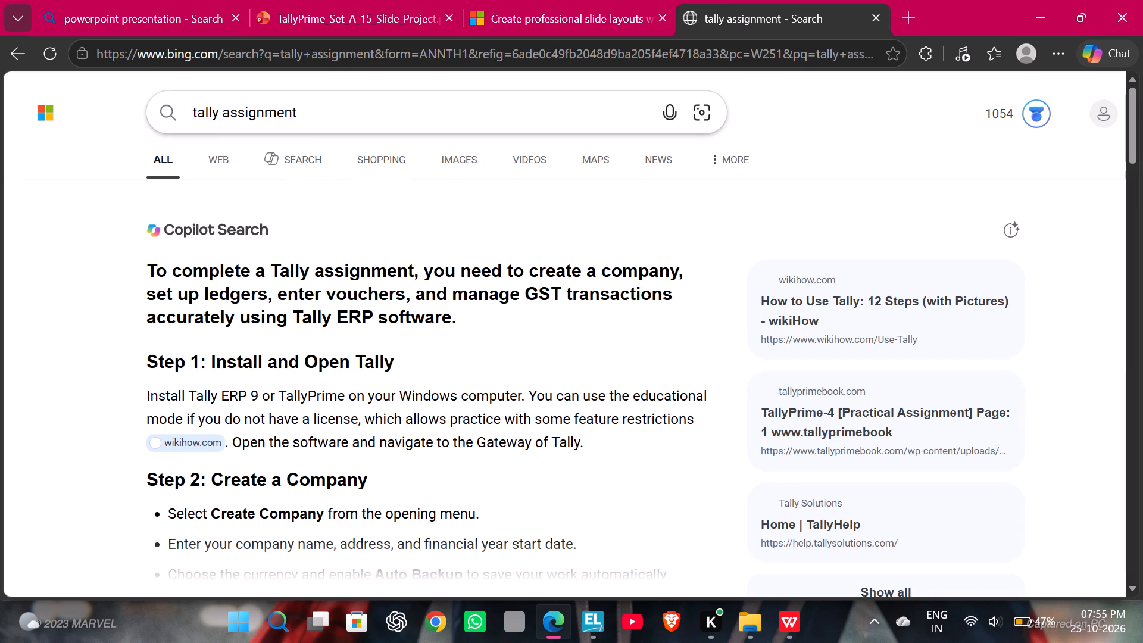
Copy the phrase "tally assignment" from the search box and close the search tab.
drag(313, 114, 161, 110)
key(ctrl+c)
key(ctrl+c)
key(ctrl+c)
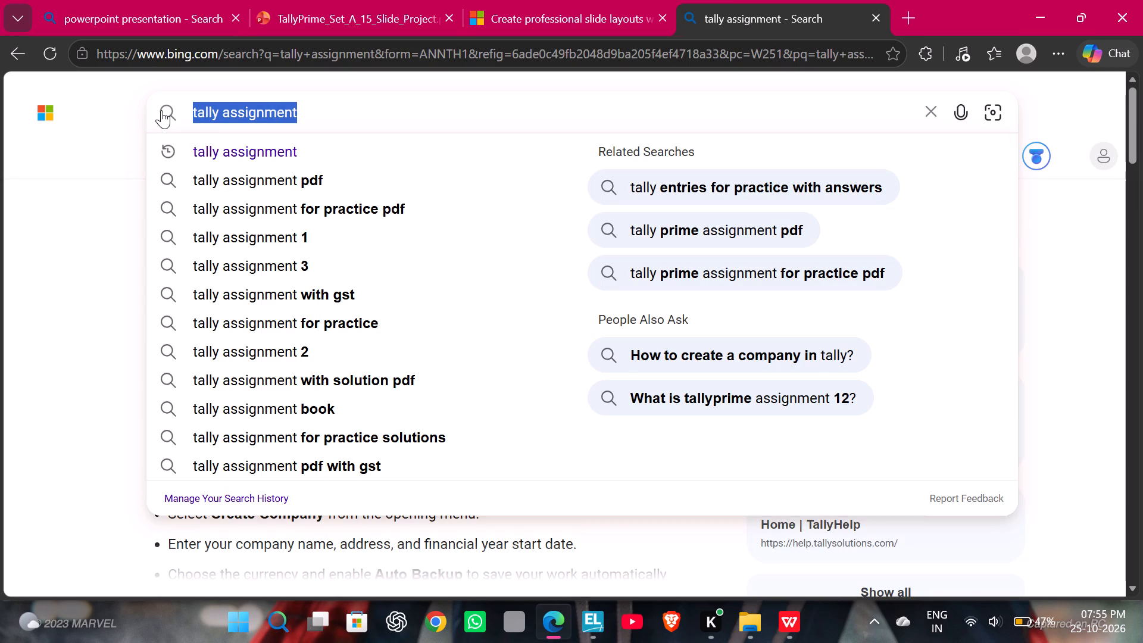
click(881, 14)
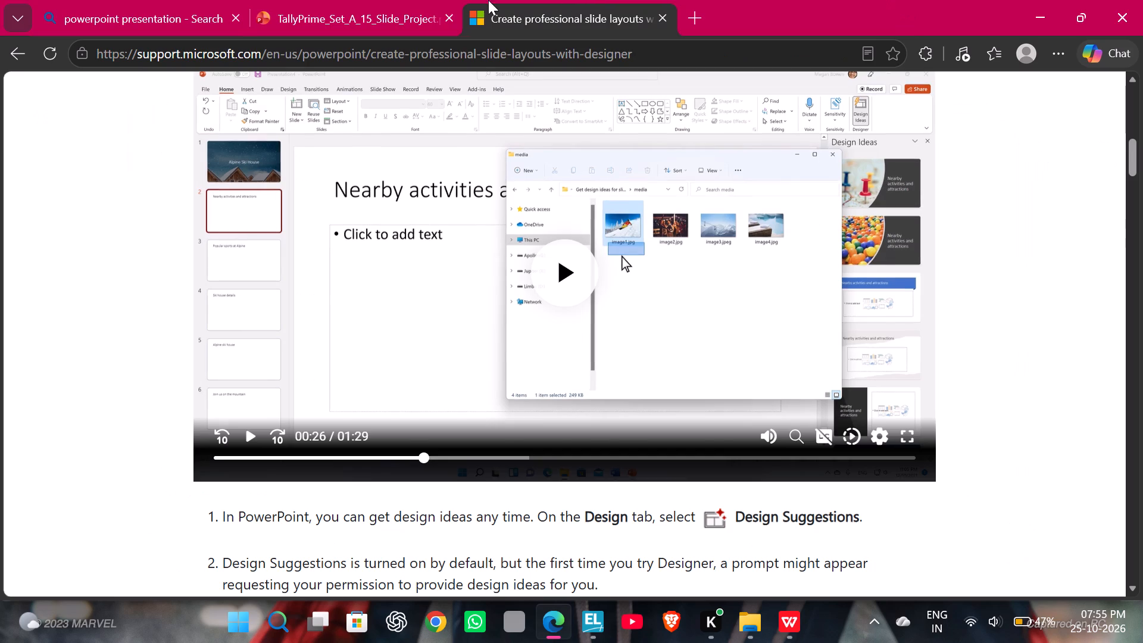
Switch to WPS Office and change slide 1's title to "Tally assignment" using the copied phrase.
click(372, 0)
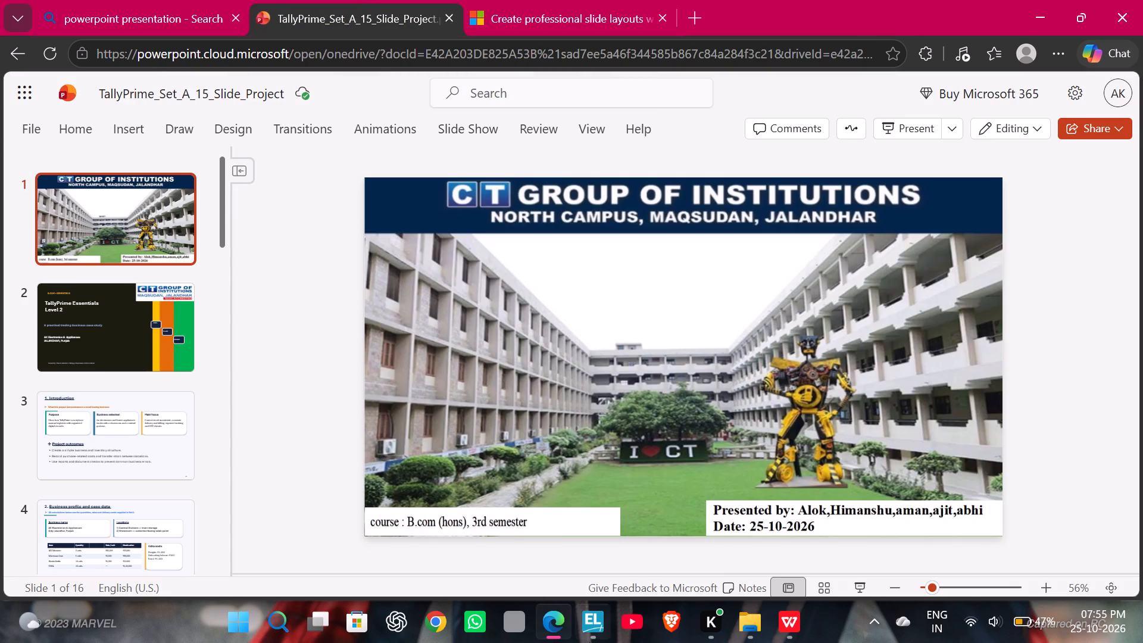
click(791, 625)
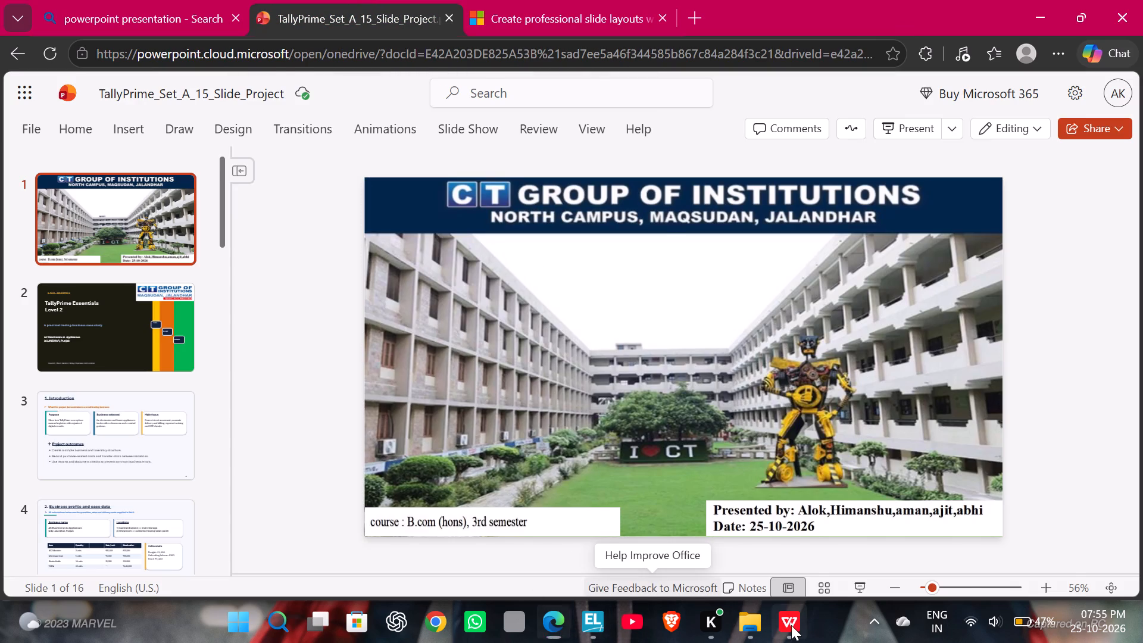
key(BackSpace)
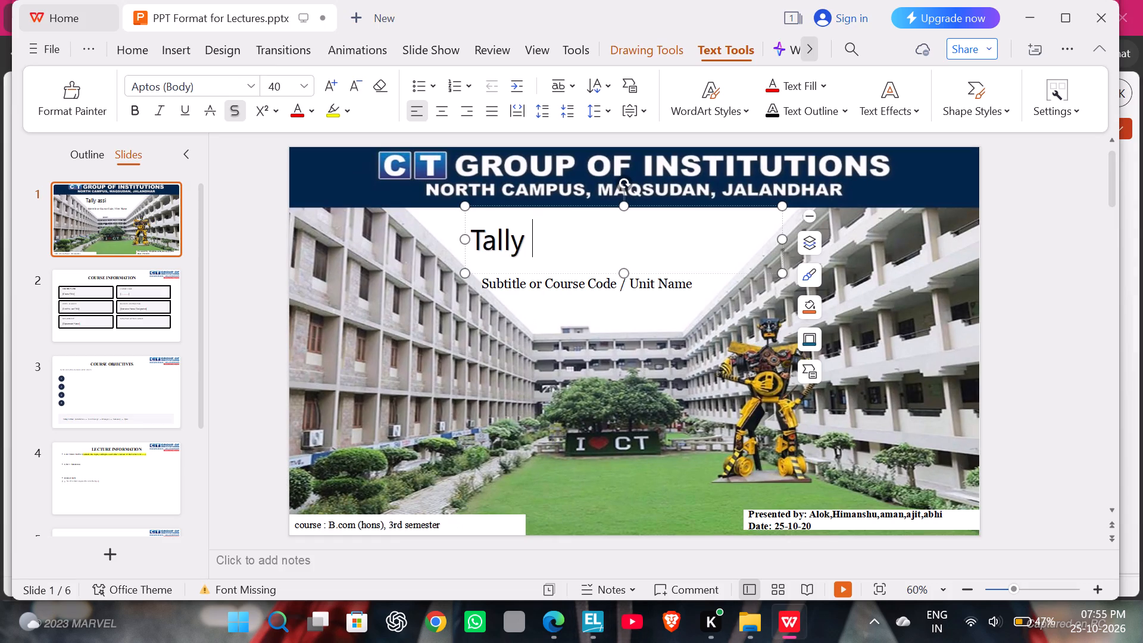
key(ctrl+v)
drag(535, 241, 485, 232)
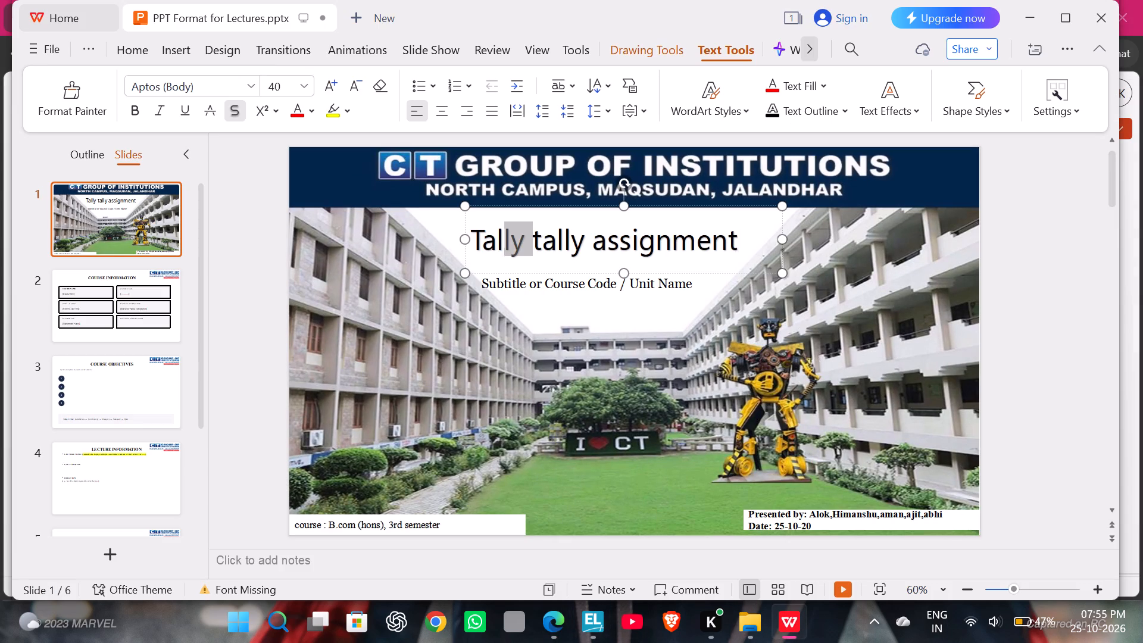
drag(485, 232, 455, 227)
key(BackSpace)
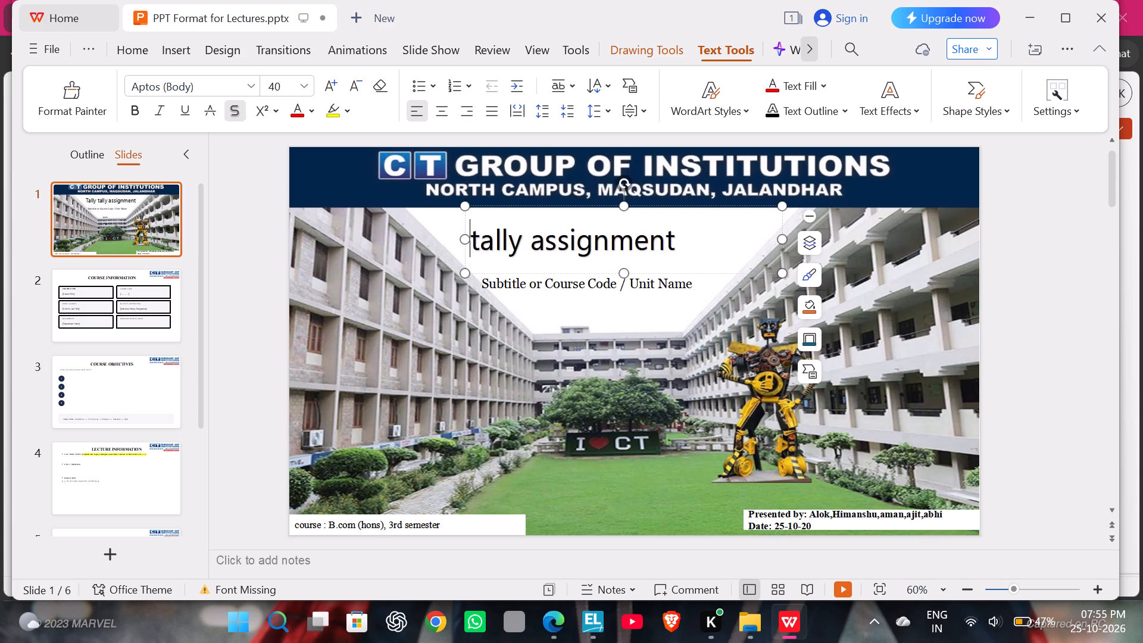
click(482, 232)
key(BackSpace)
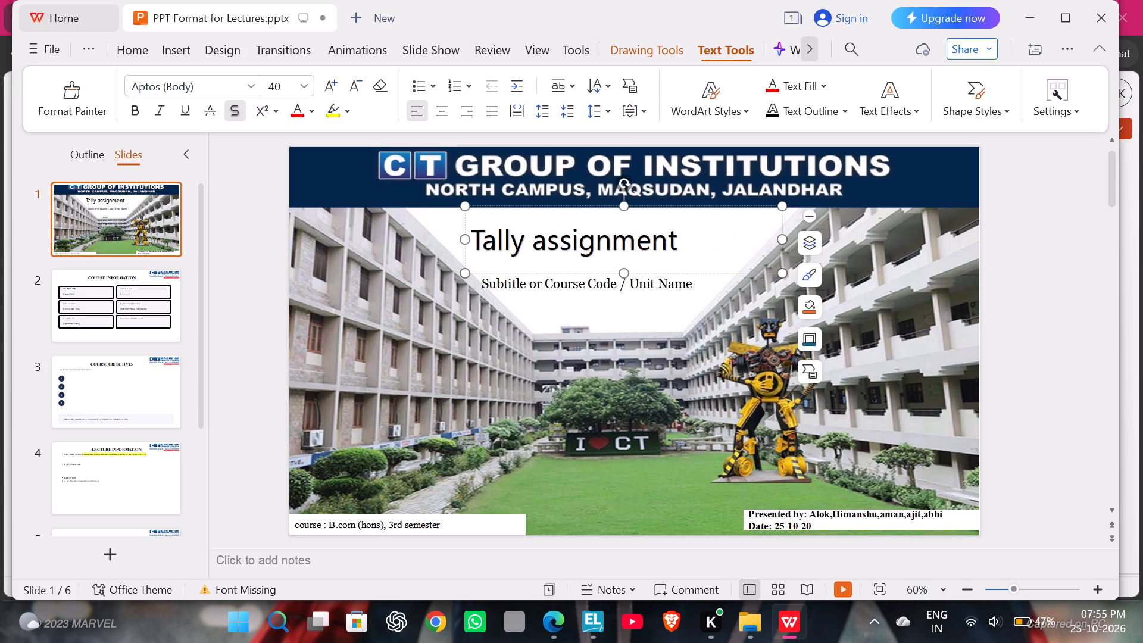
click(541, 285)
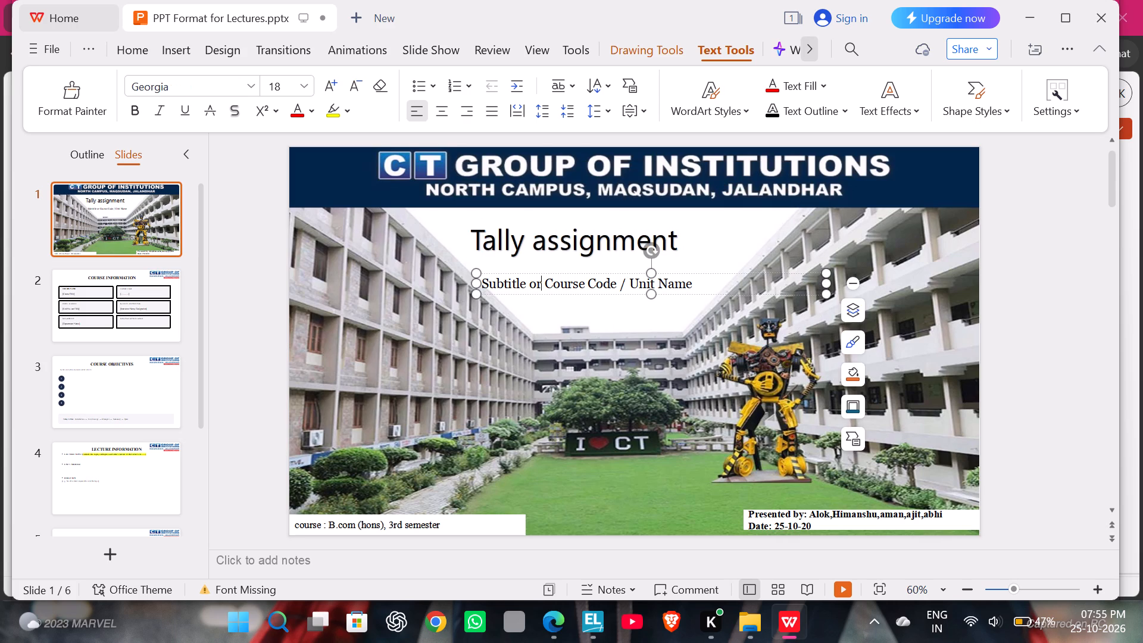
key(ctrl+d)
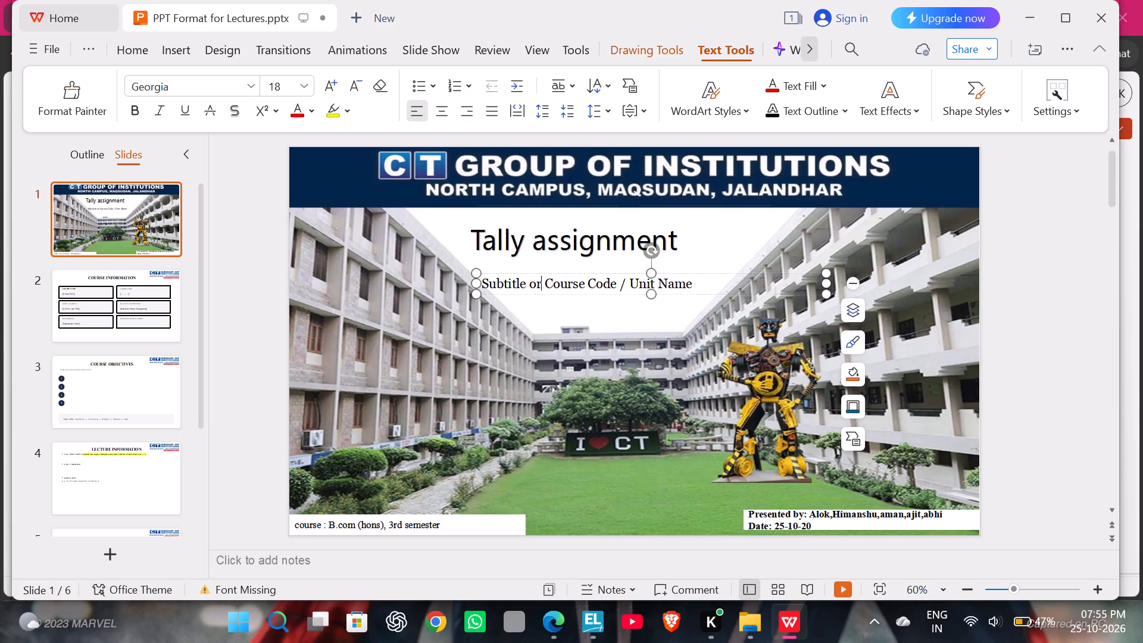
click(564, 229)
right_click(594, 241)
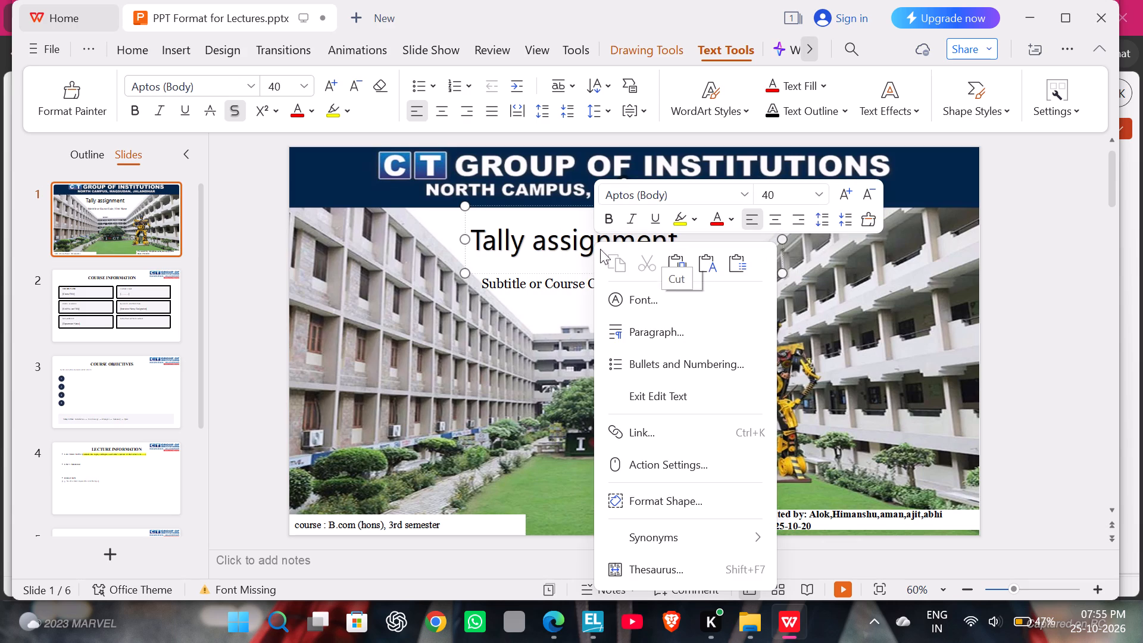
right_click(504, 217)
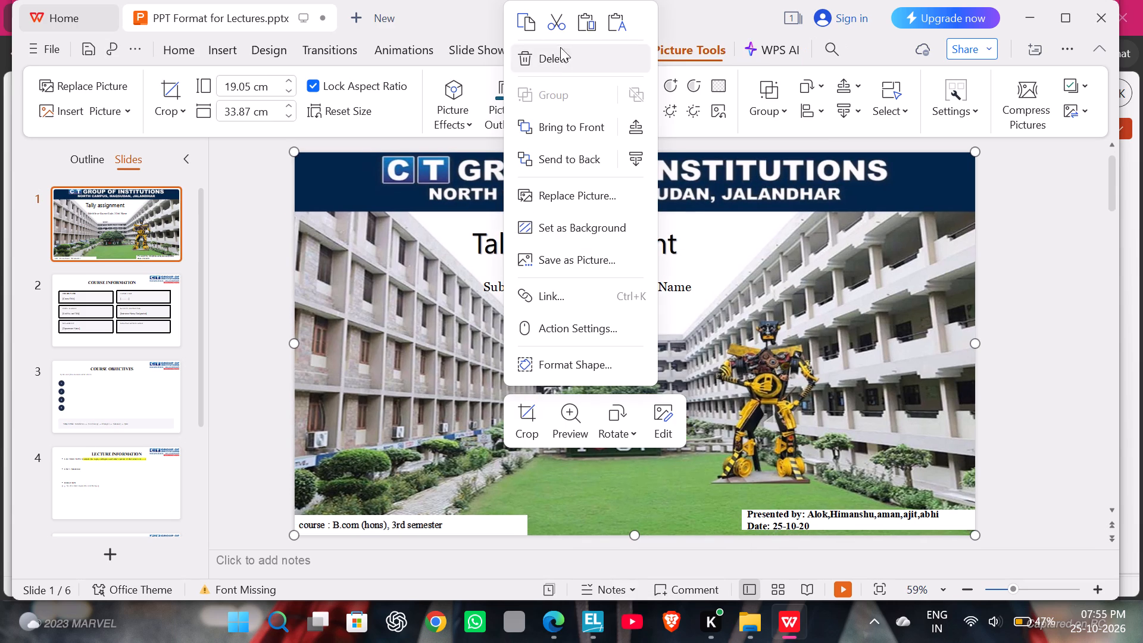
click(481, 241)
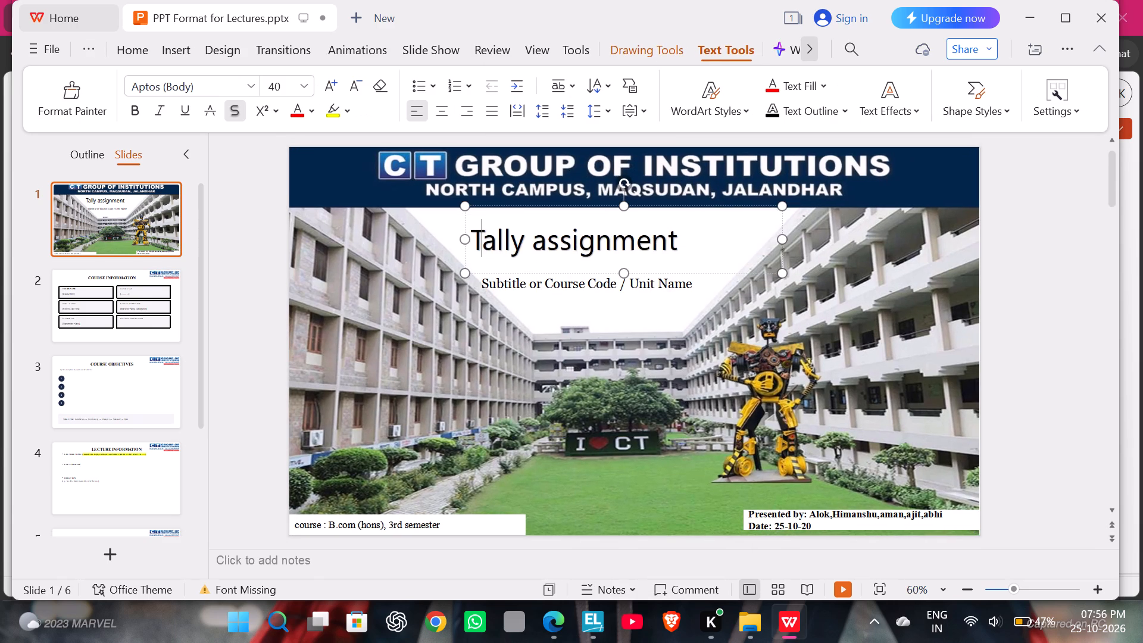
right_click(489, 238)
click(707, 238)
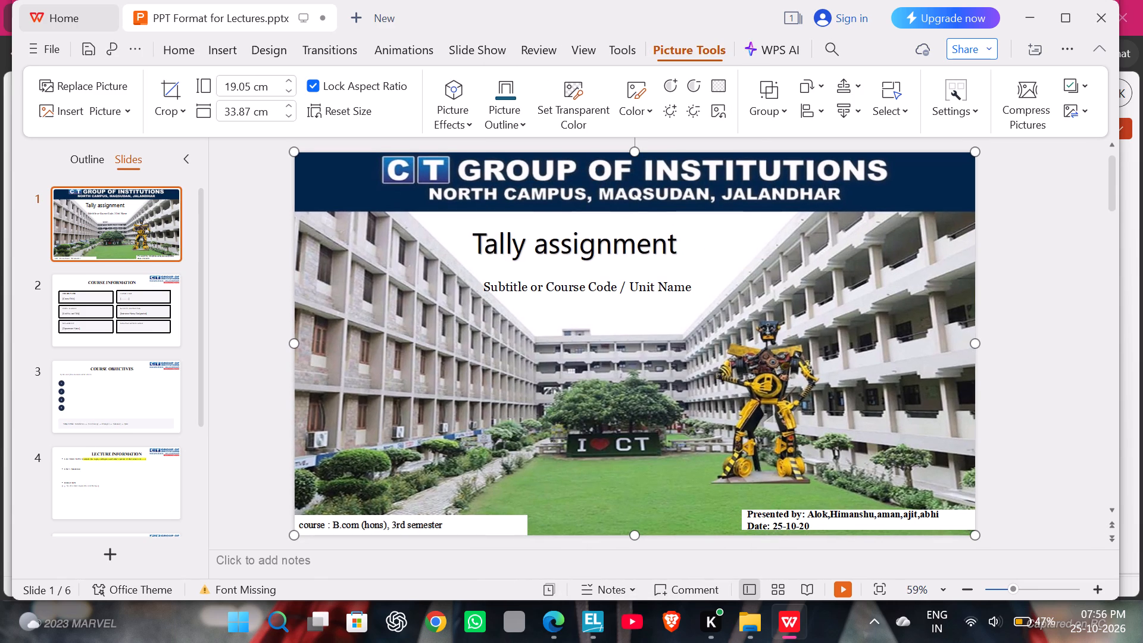
Copy the full "Tally assignment" title text on slide 1.
click(678, 246)
drag(674, 244, 455, 241)
key(ctrl+c)
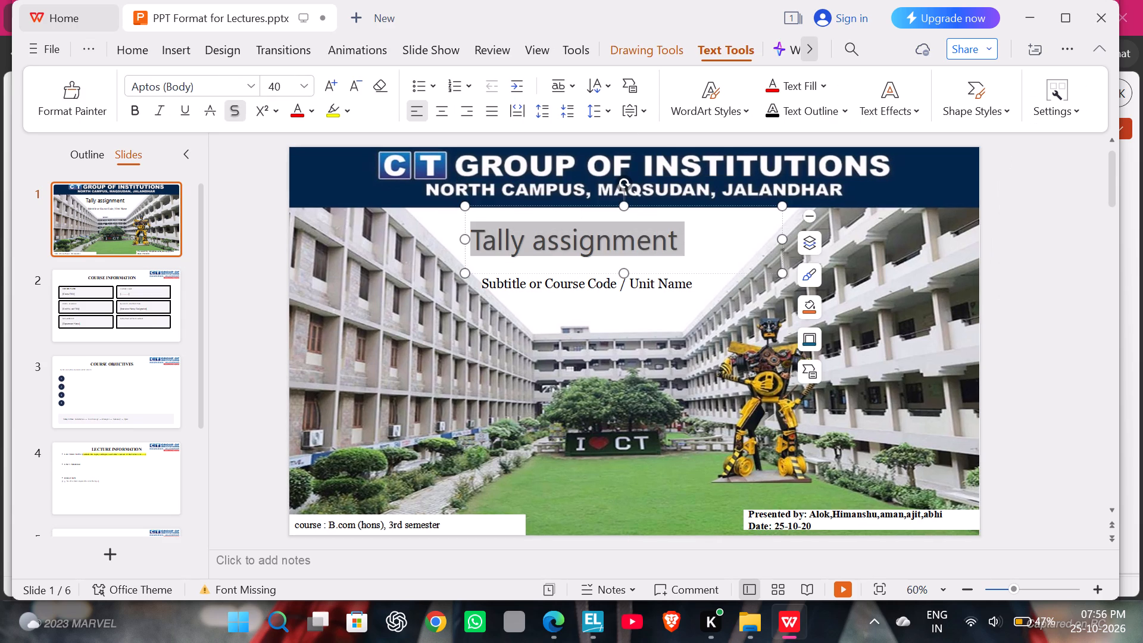
key(ctrl+c)
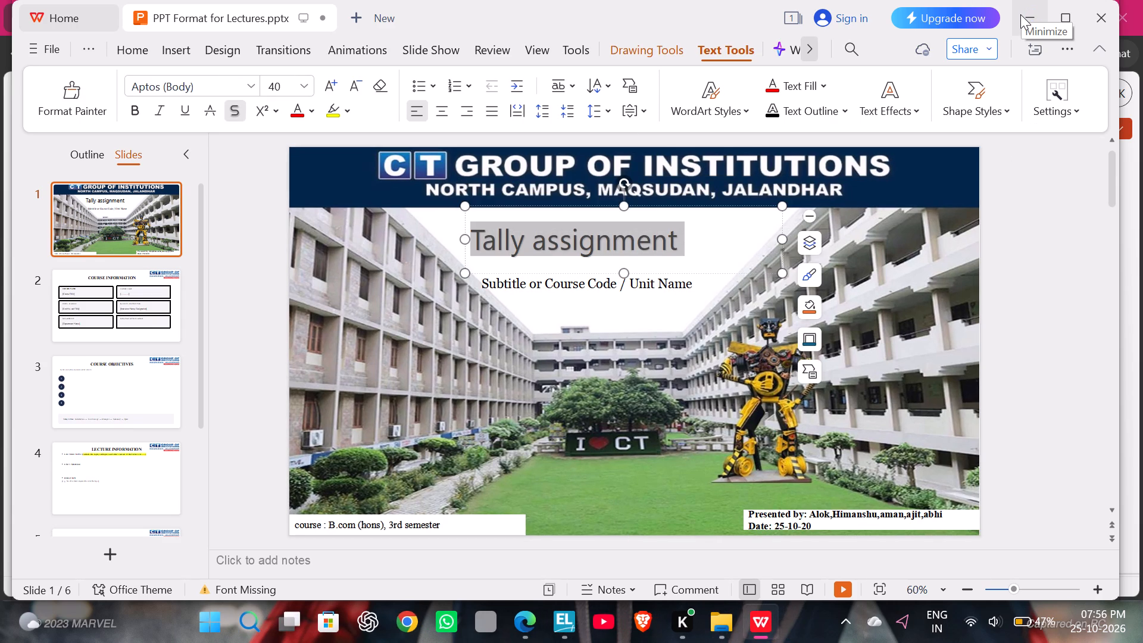
Switch to Microsoft Edge, paste the title onto slide 1 of the TallyPrime project, and move it into the white sky below the banner.
click(1020, 16)
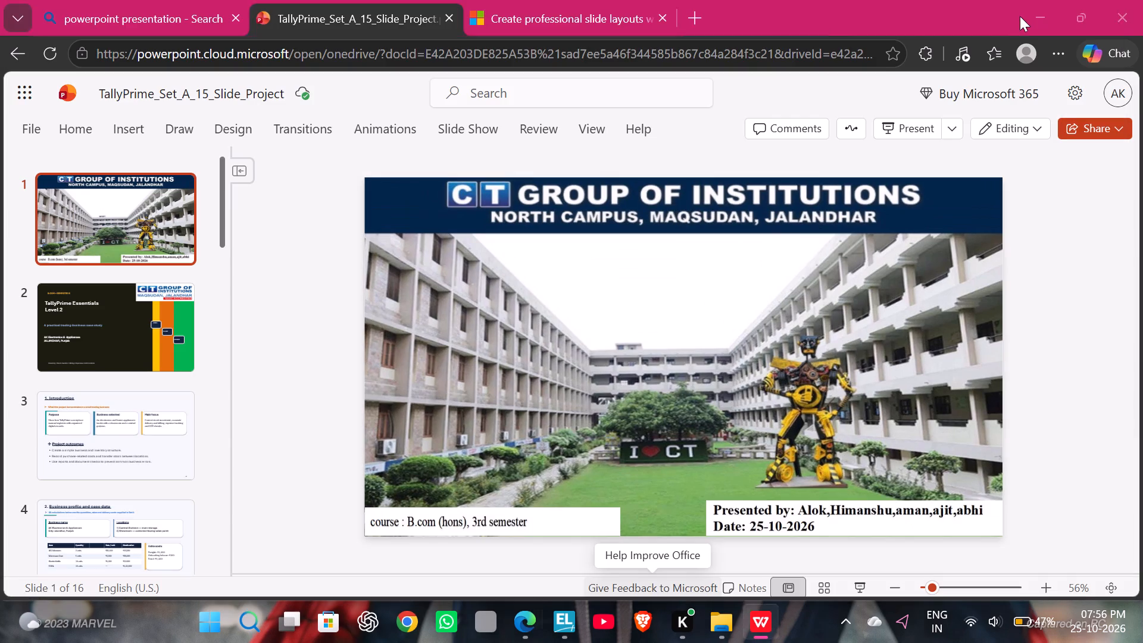
click(752, 338)
key(v)
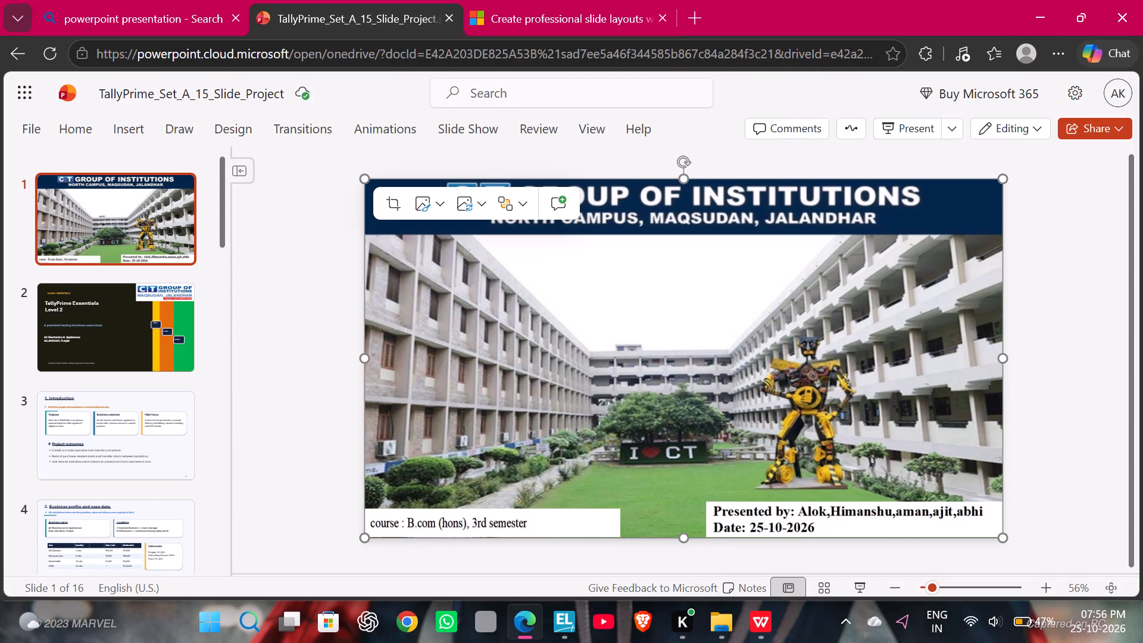
click(642, 308)
click(624, 301)
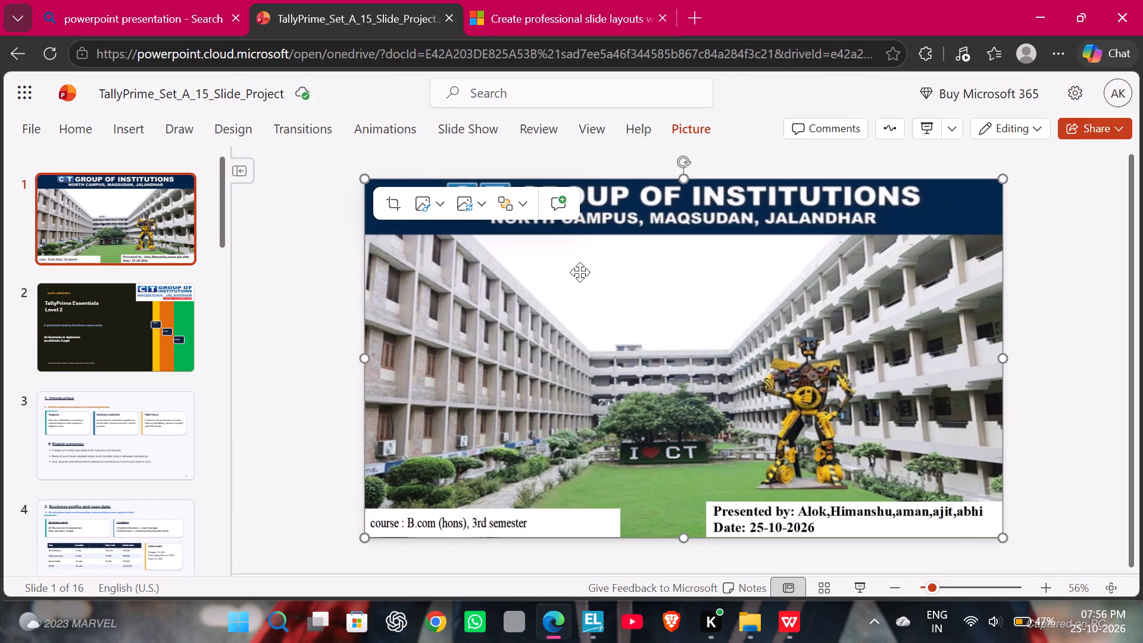
click(601, 275)
key(ctrl+v)
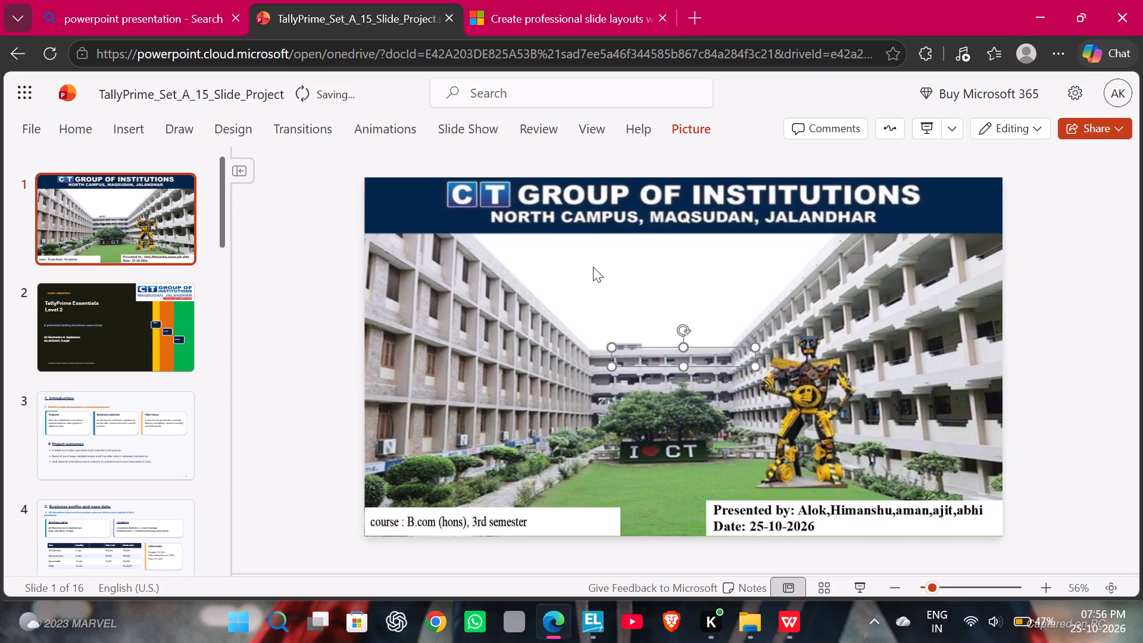
drag(604, 363, 606, 360)
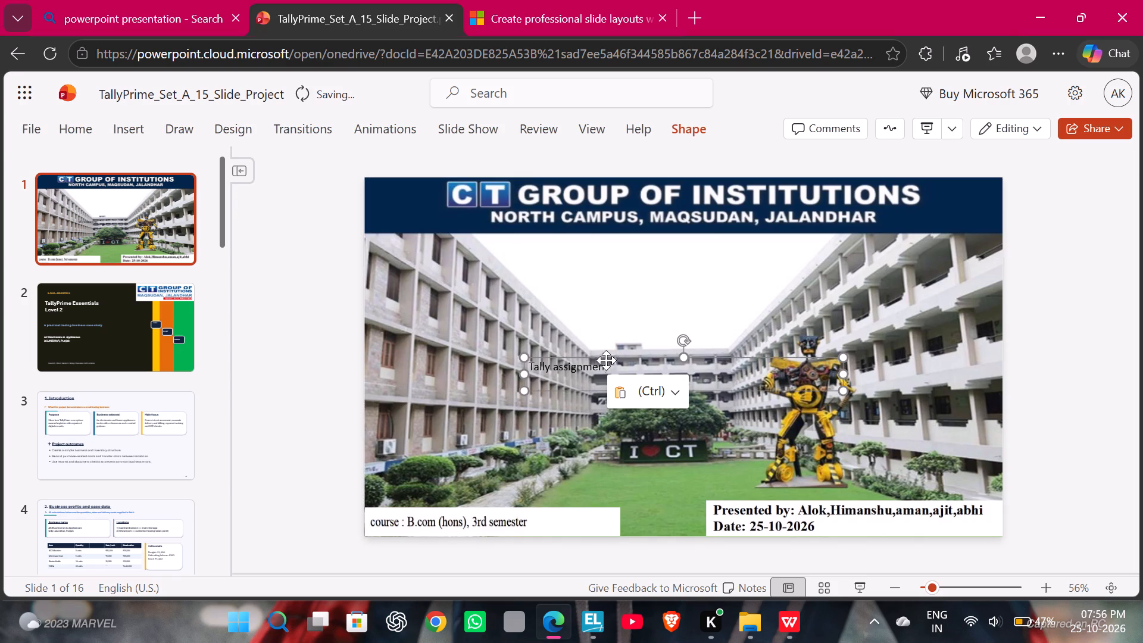
drag(606, 360, 649, 288)
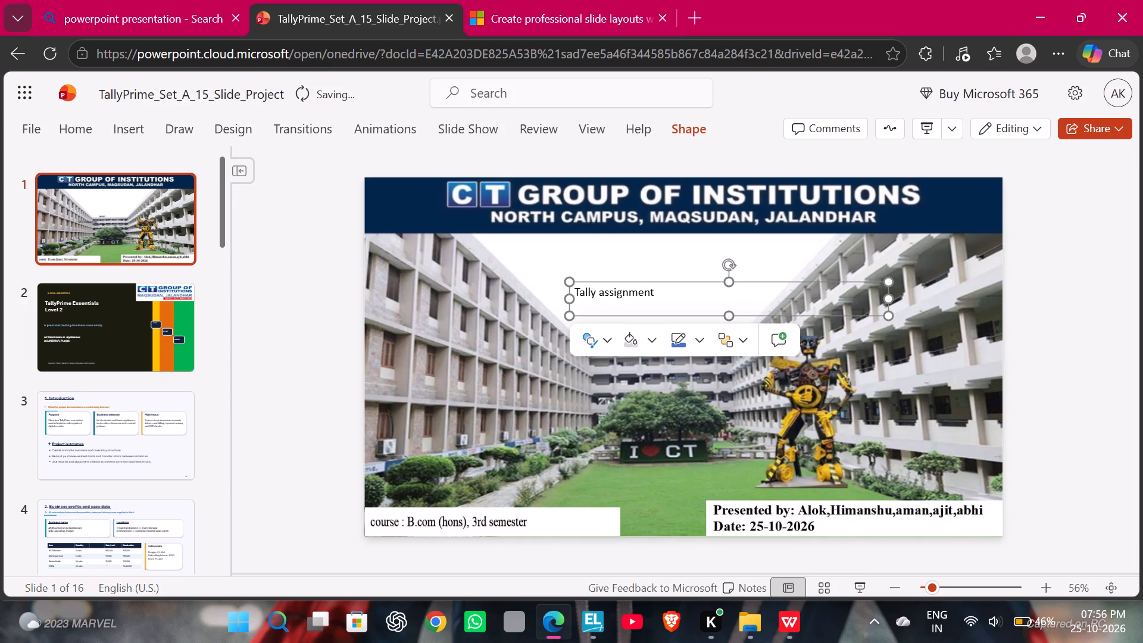
Format the pasted "Tally assignment" text at size 40 in bold.
click(660, 296)
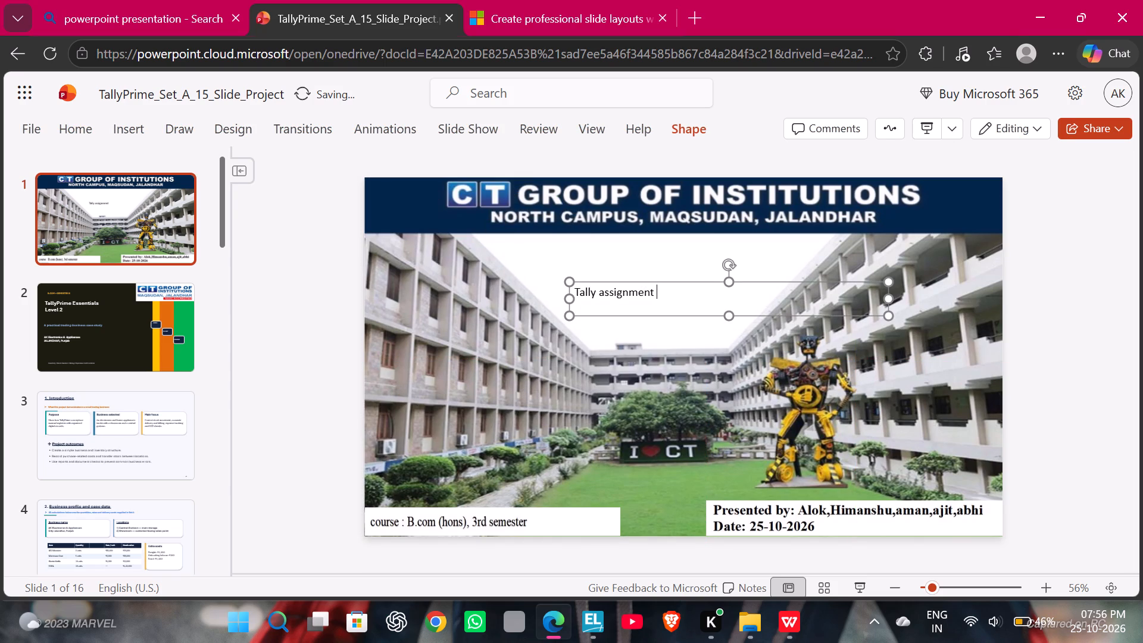
drag(663, 296, 595, 292)
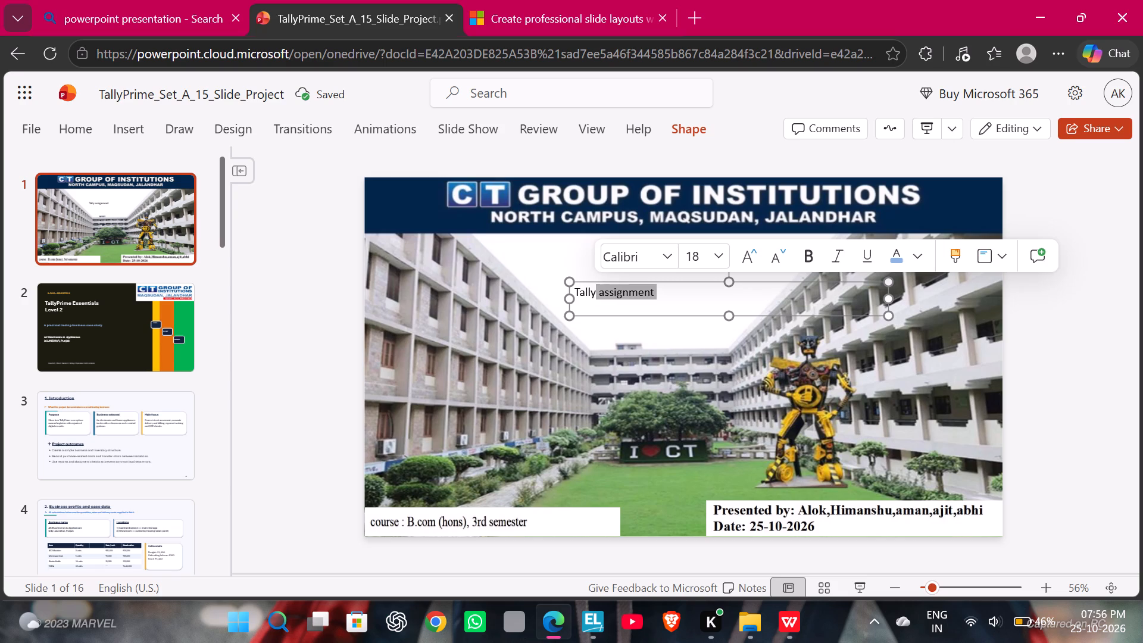
click(691, 304)
drag(663, 296, 565, 290)
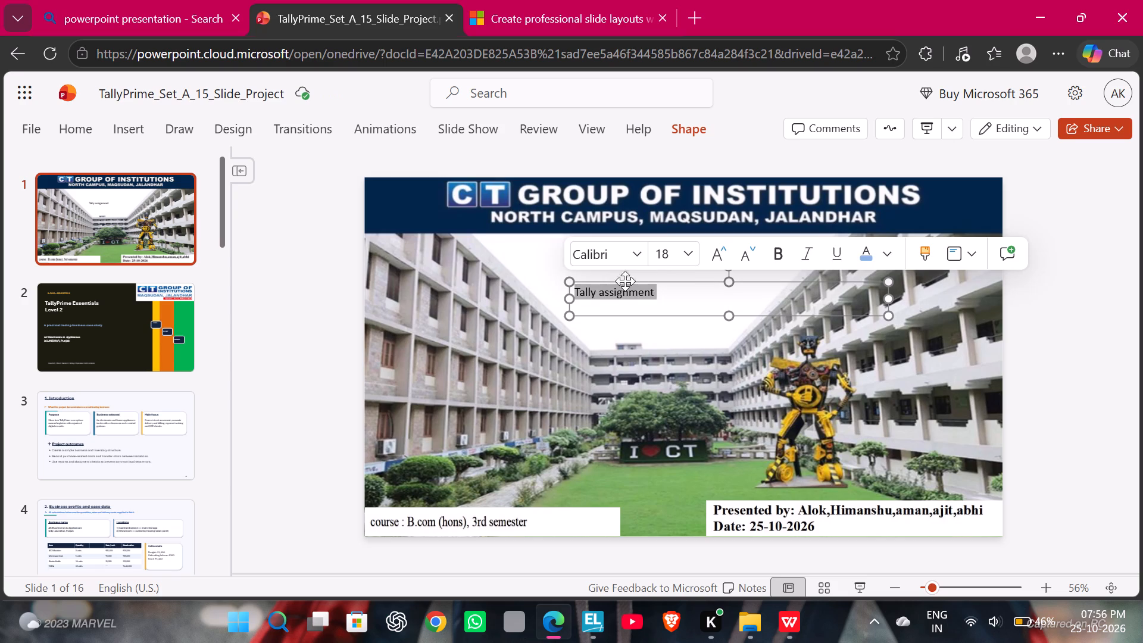
click(692, 263)
drag(726, 461, 726, 472)
click(685, 252)
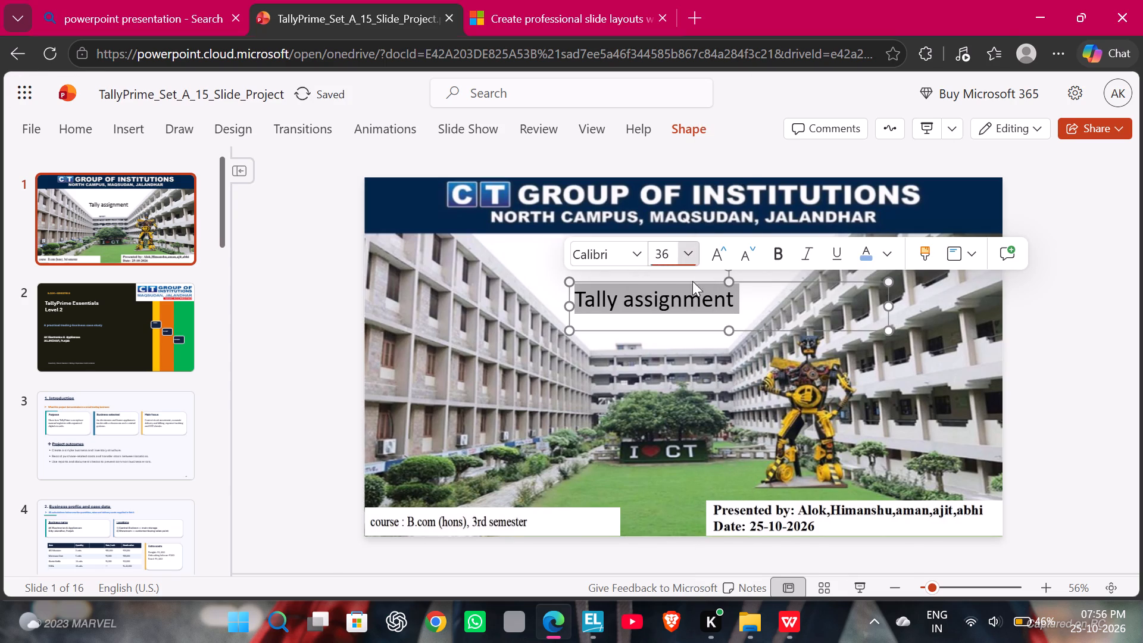
click(724, 497)
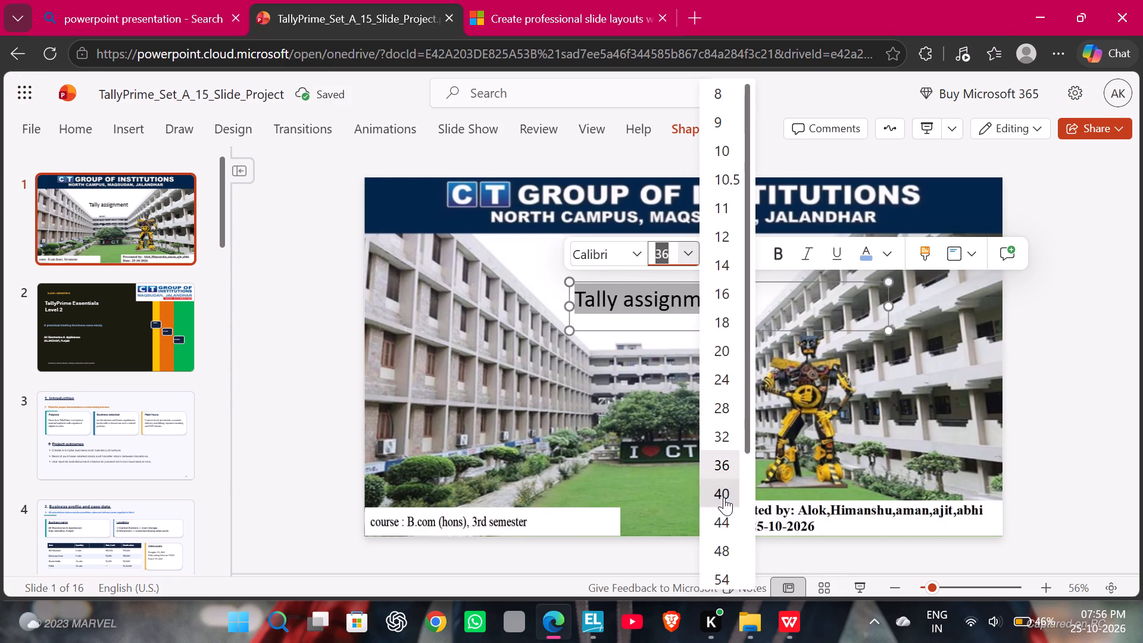
click(781, 254)
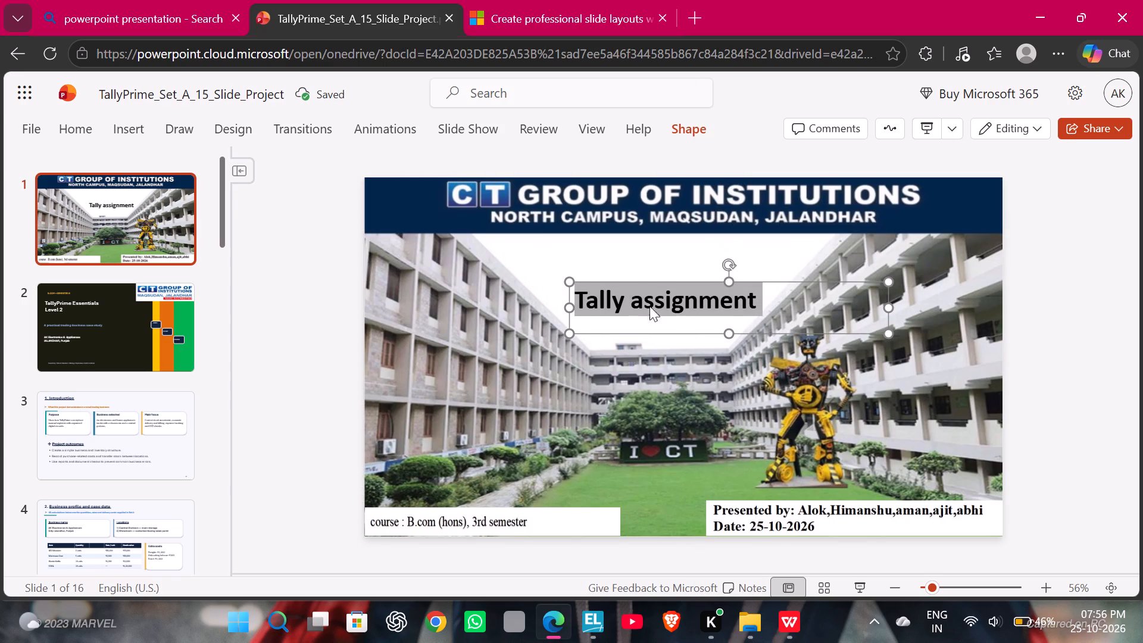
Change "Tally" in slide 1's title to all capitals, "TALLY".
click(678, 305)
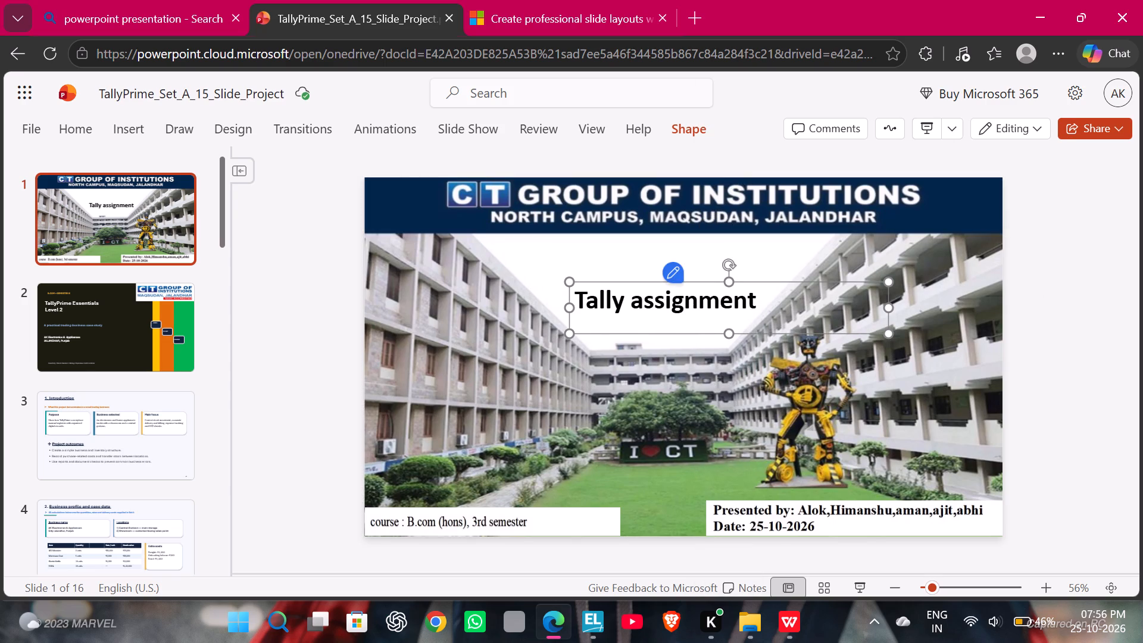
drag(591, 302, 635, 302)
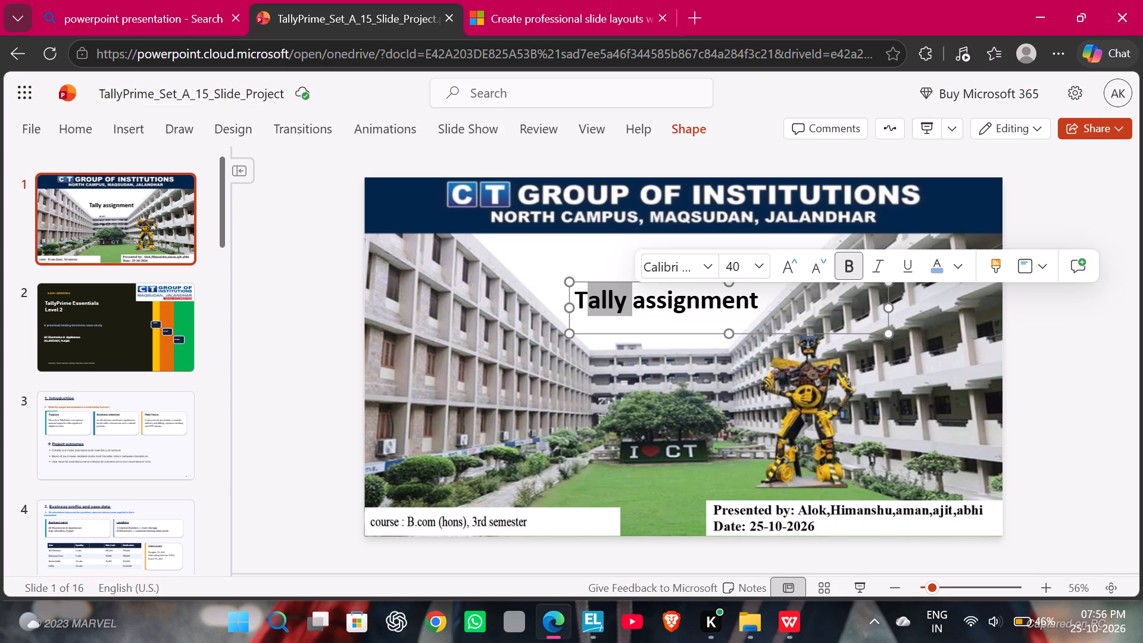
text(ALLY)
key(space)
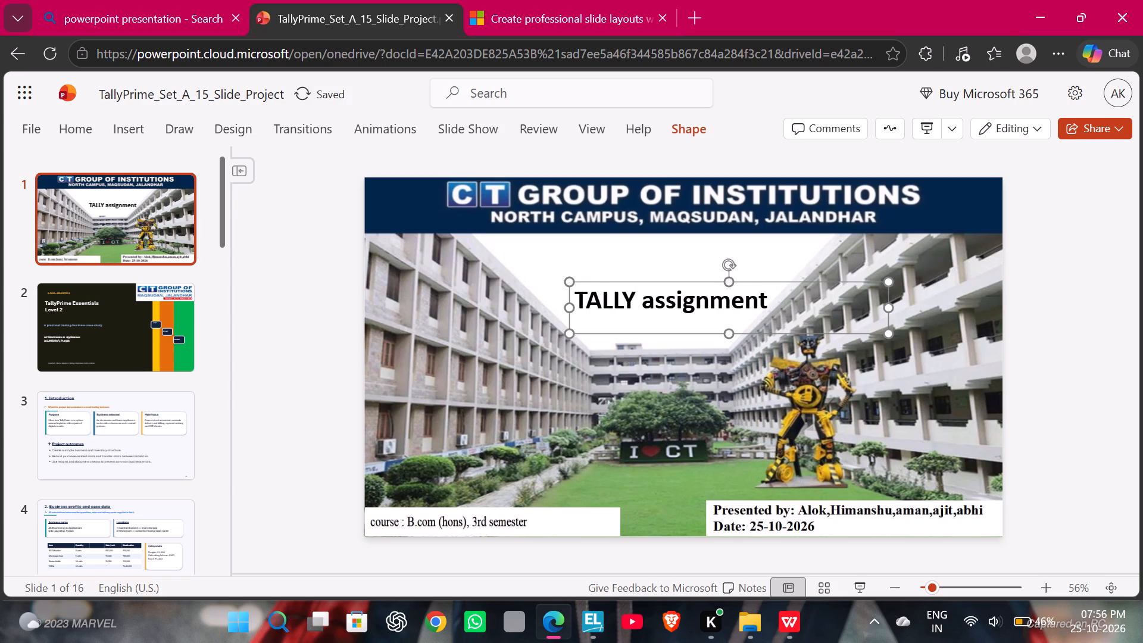
Capitalize the first letter of "assignment" in slide 1's title so the word reads "Assignment".
click(660, 305)
key(BackSpace)
key(BackSpace)
text(AS)
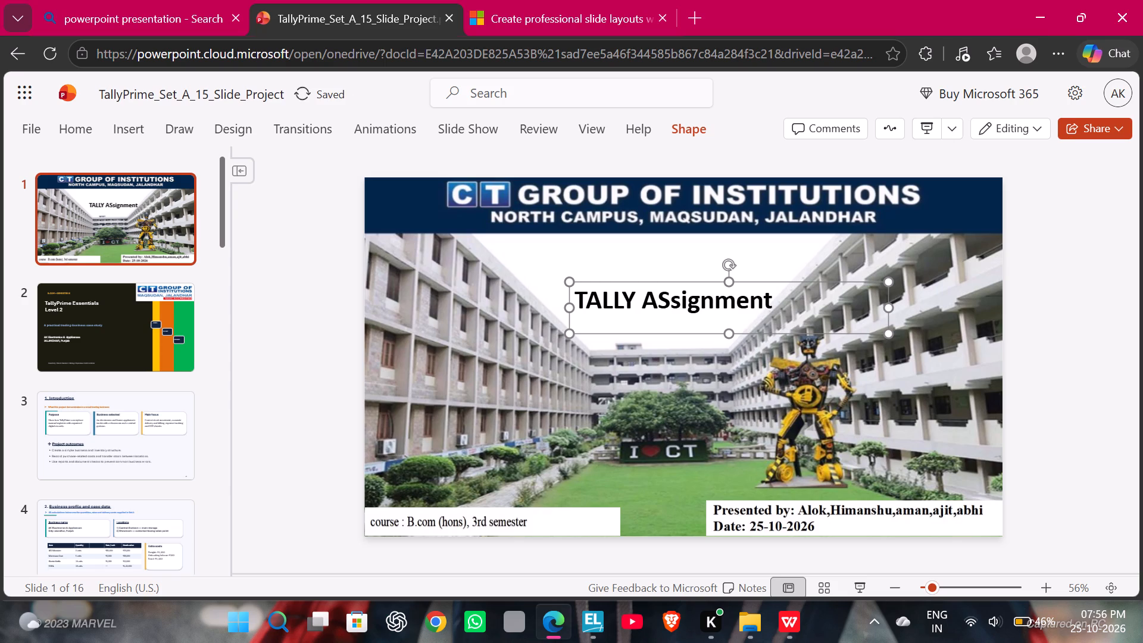
key(BackSpace)
key(s)
key(BackSpace)
key(s)
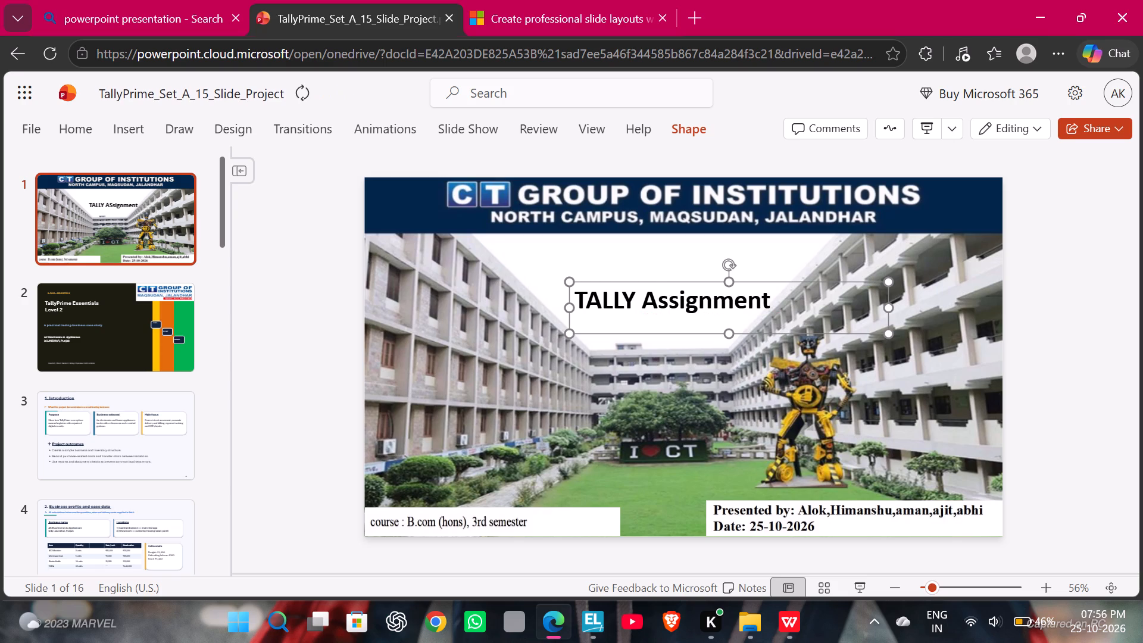
Rewrite the first word of slide 1's title as "Tally", with only its initial letter capitalized.
click(636, 307)
key(BackSpace)
key(BackSpace)
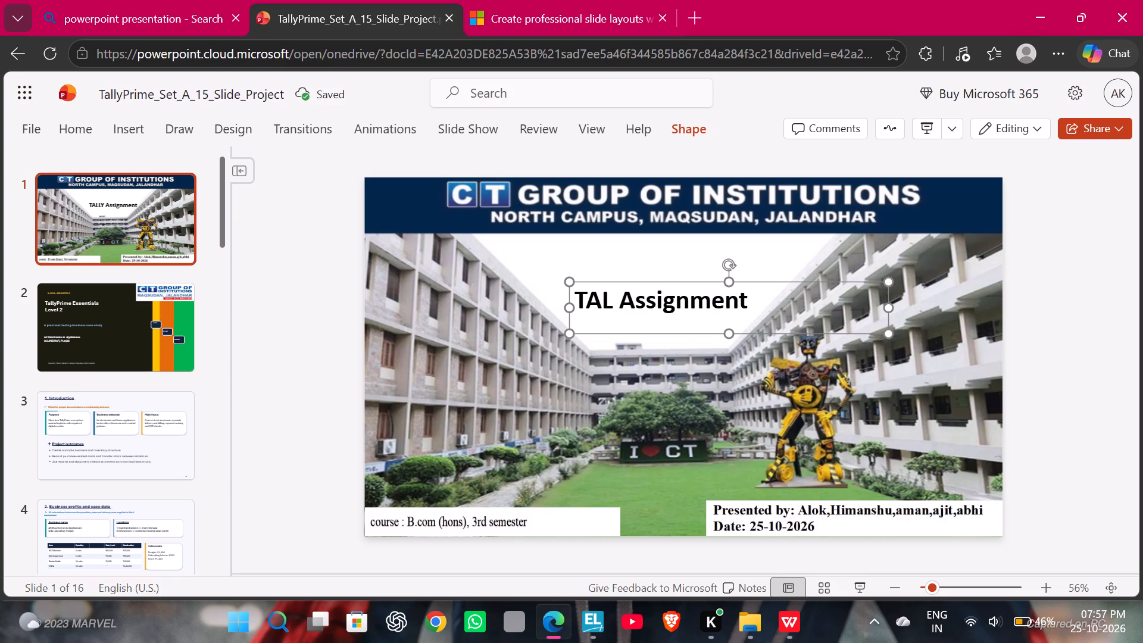
key(BackSpace)
key(BackSpace)
text(all)
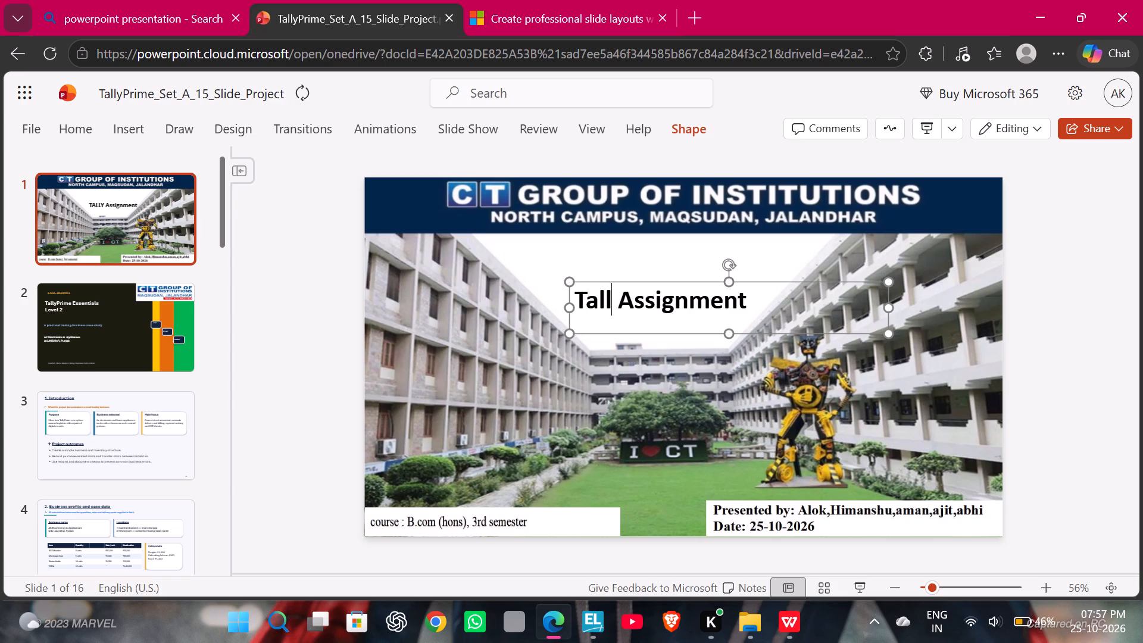
key(y)
click(726, 416)
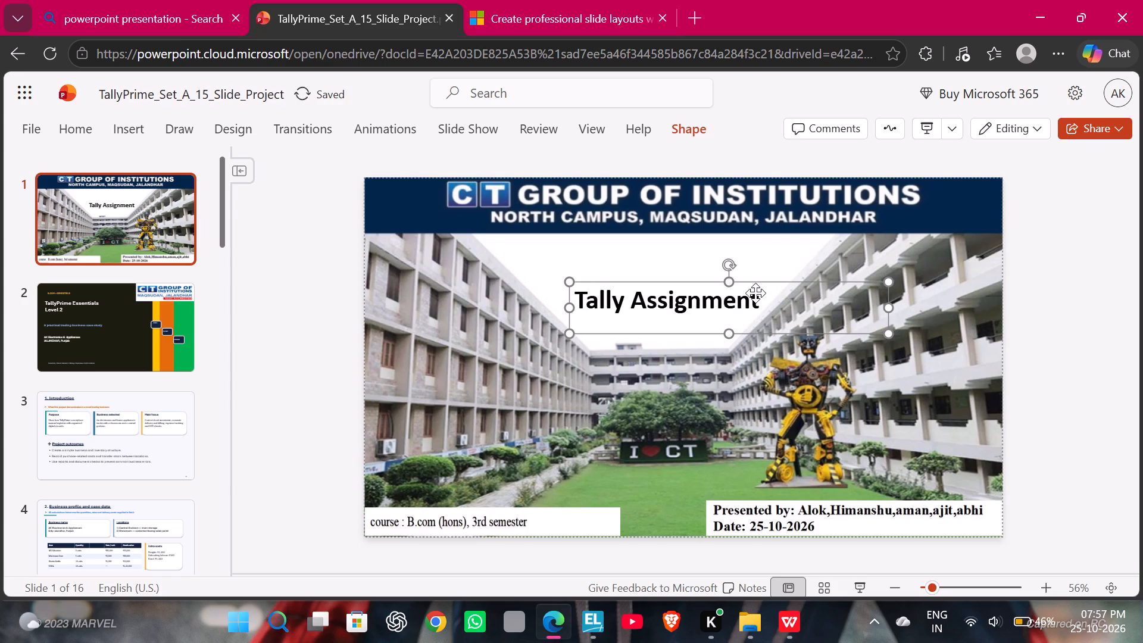
Move slide 1's "Tally Assignment" title slightly higher toward the header and narrow its text box to fit the text.
click(722, 299)
drag(745, 286, 745, 283)
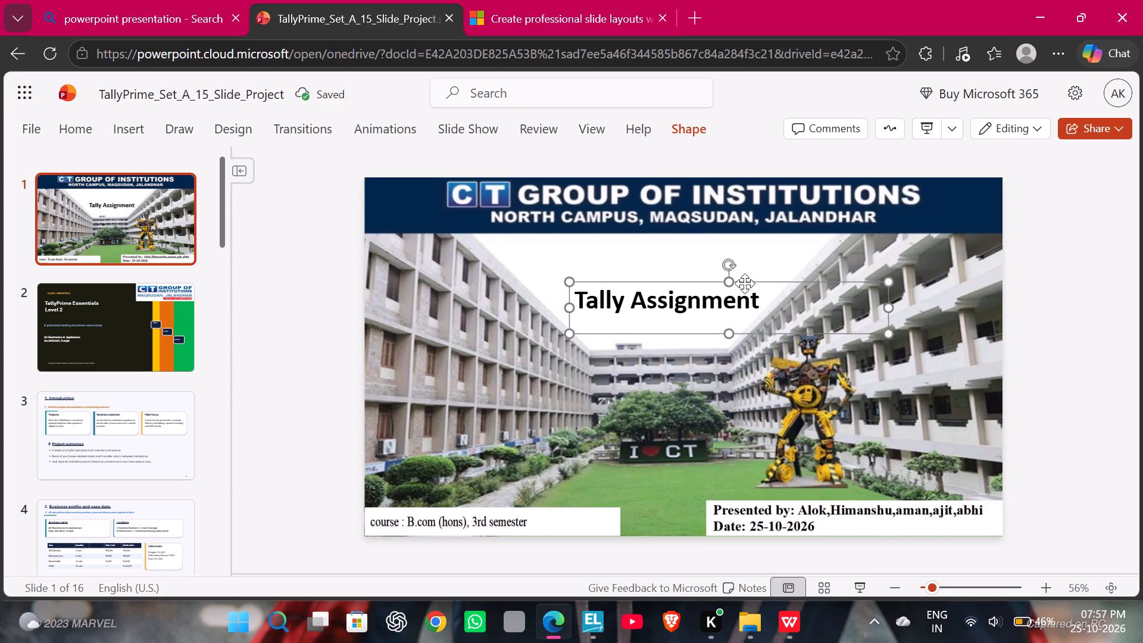
drag(745, 283, 738, 259)
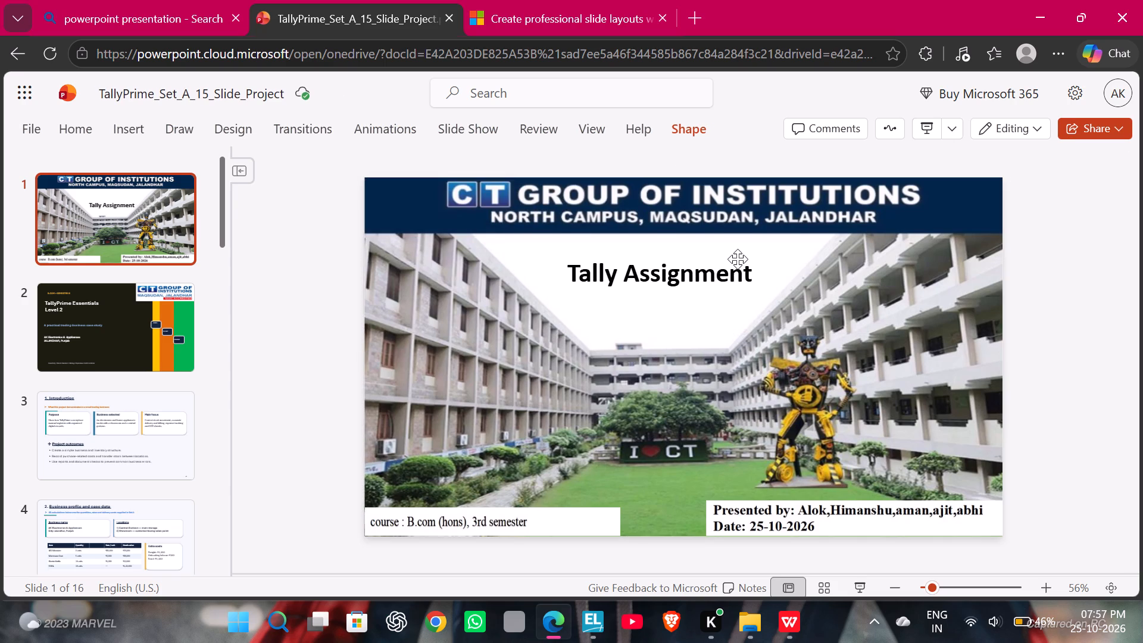
drag(738, 259, 737, 265)
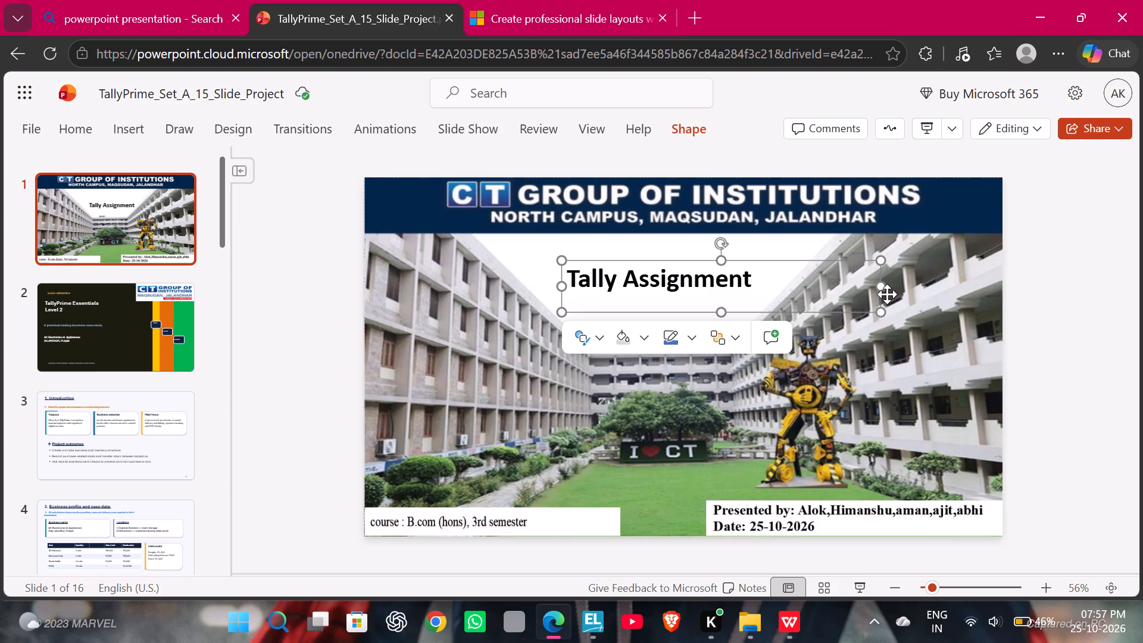
drag(884, 289, 767, 278)
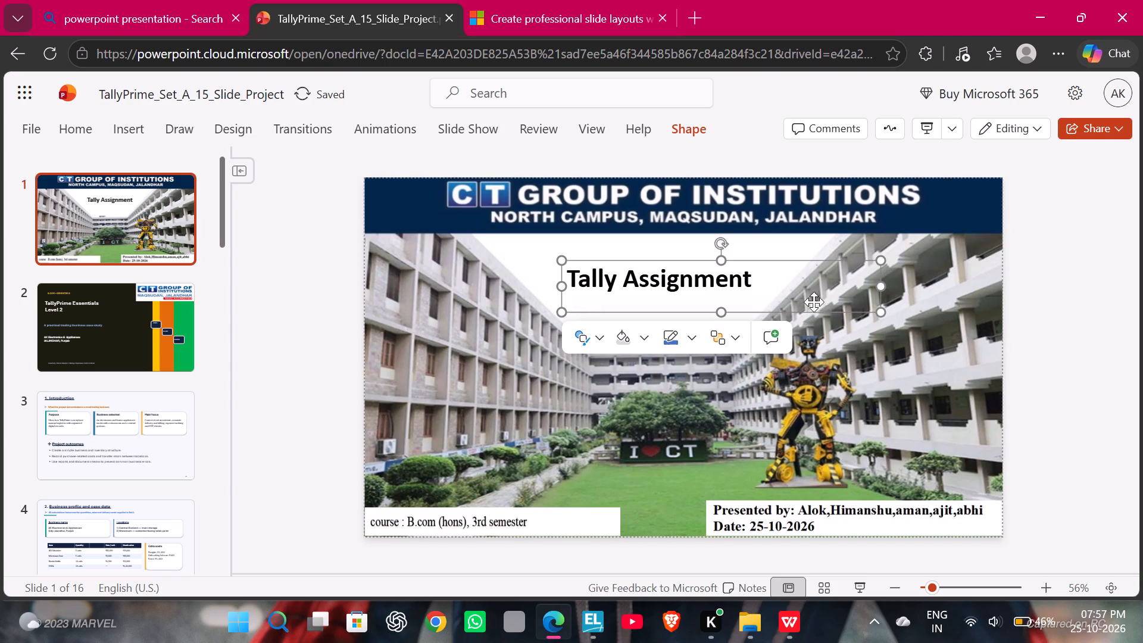
click(798, 289)
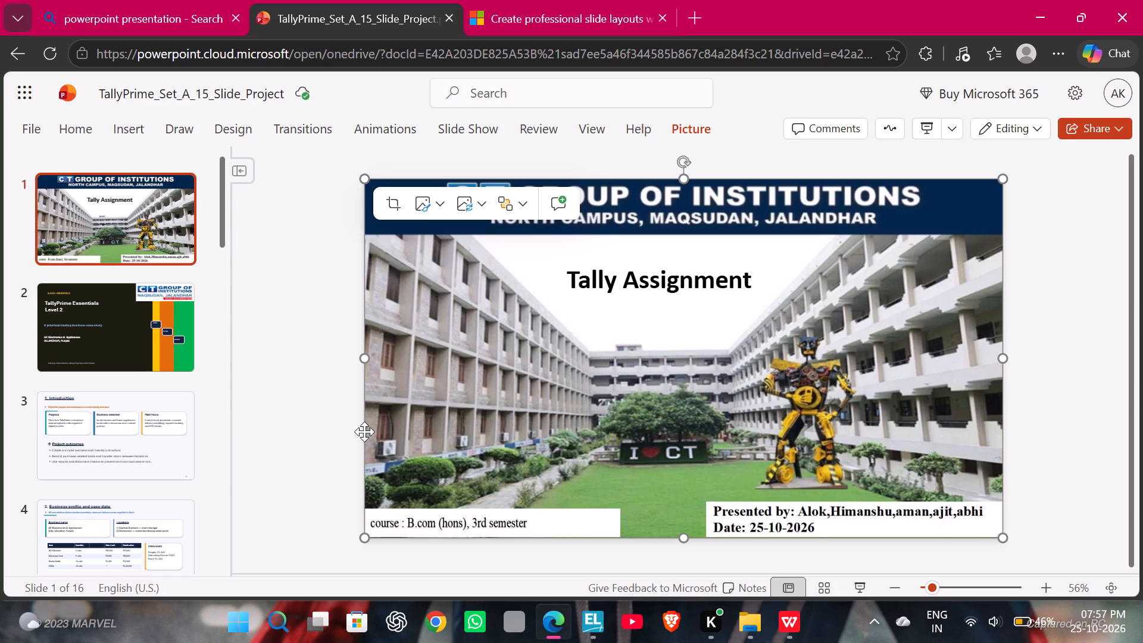
Shrink the CT Group logo on slide 2 and align it over the coloured stripes in the slide's upper-right corner.
click(138, 327)
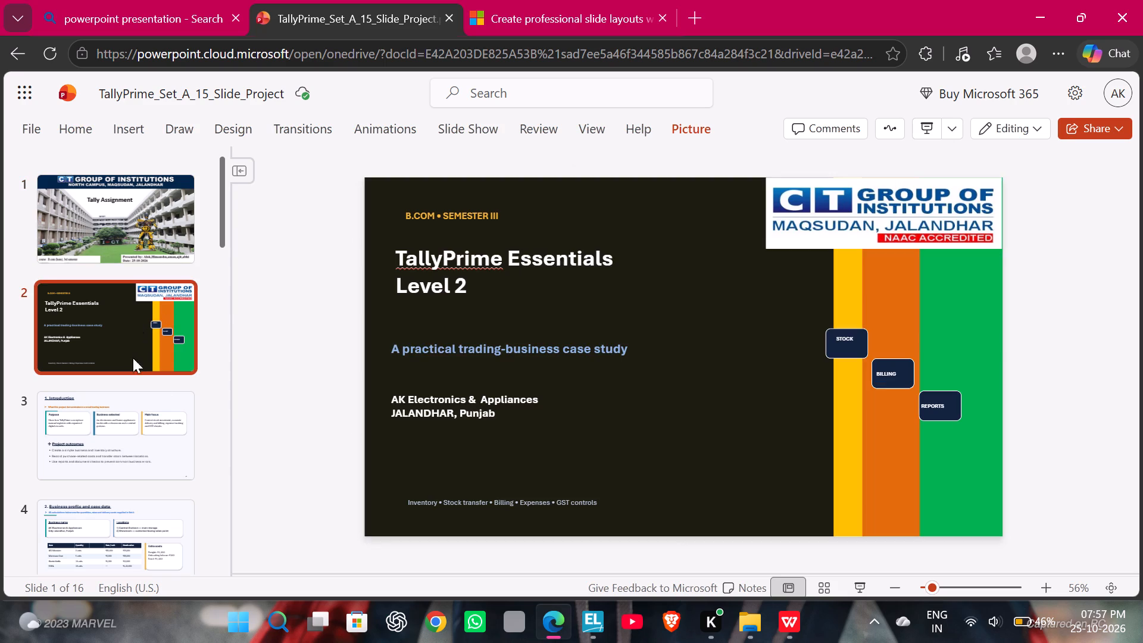
click(129, 409)
click(117, 298)
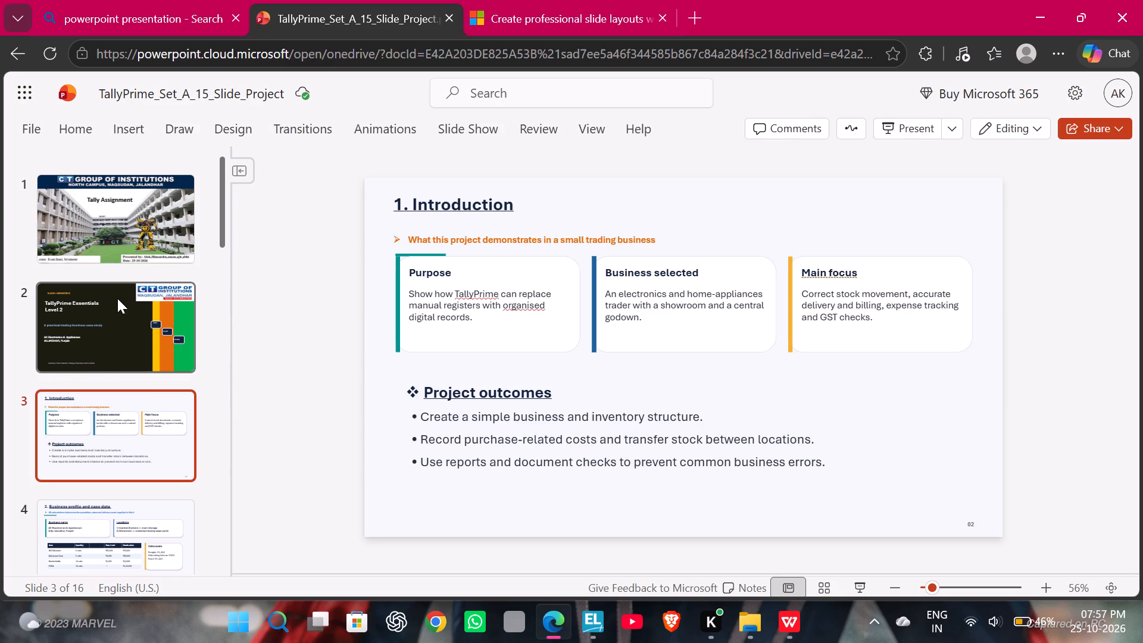
click(933, 229)
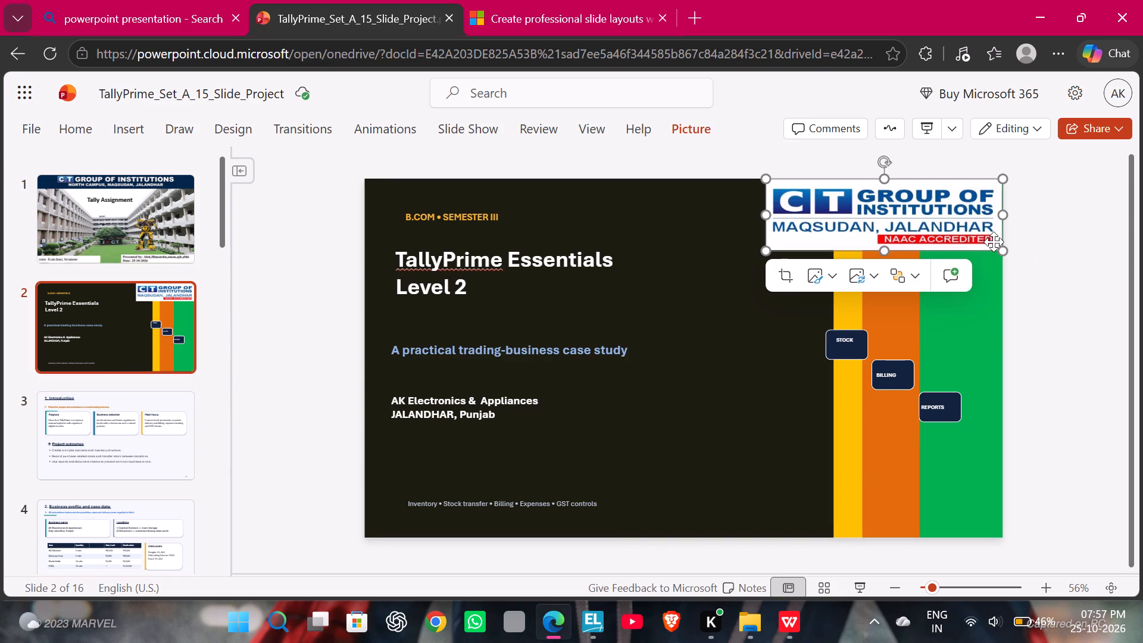
drag(1007, 251, 955, 235)
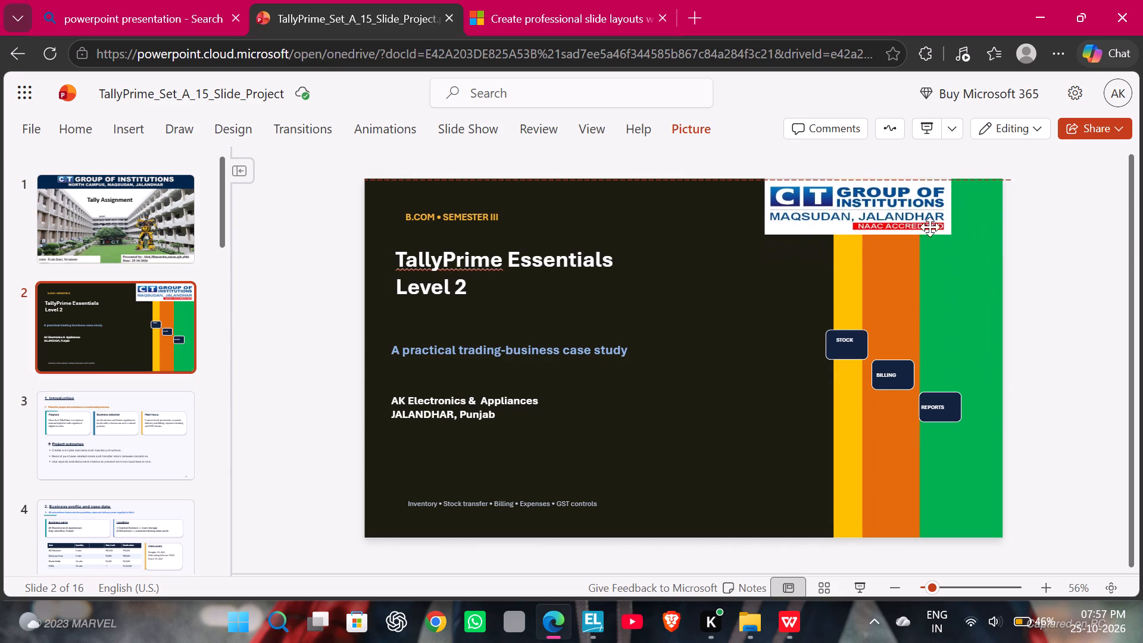
drag(867, 201, 922, 210)
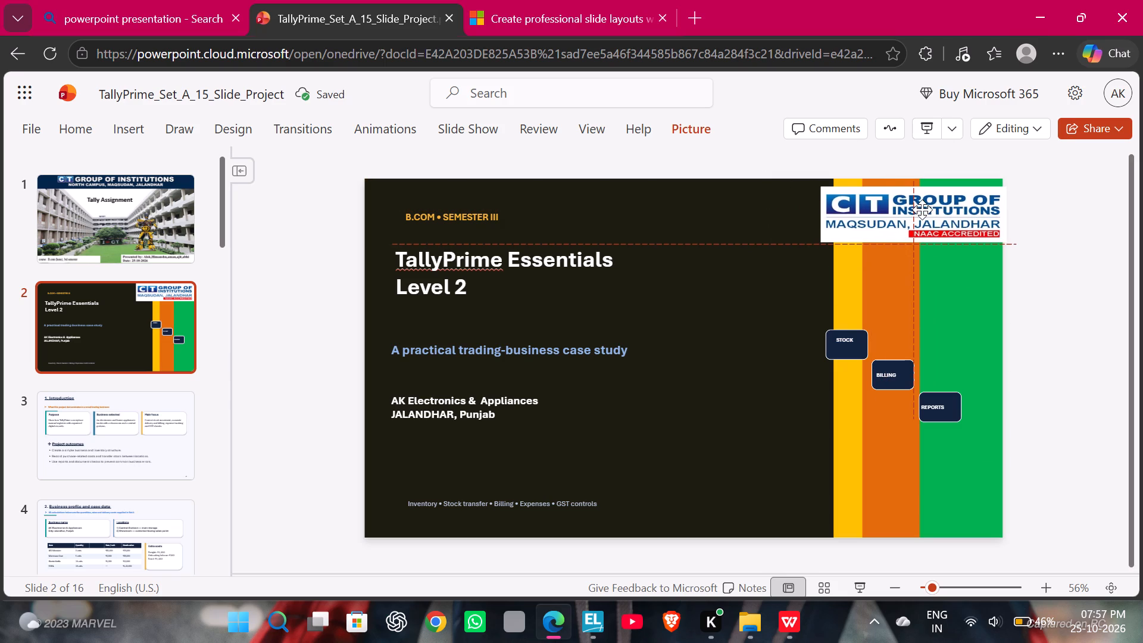
drag(922, 210, 920, 202)
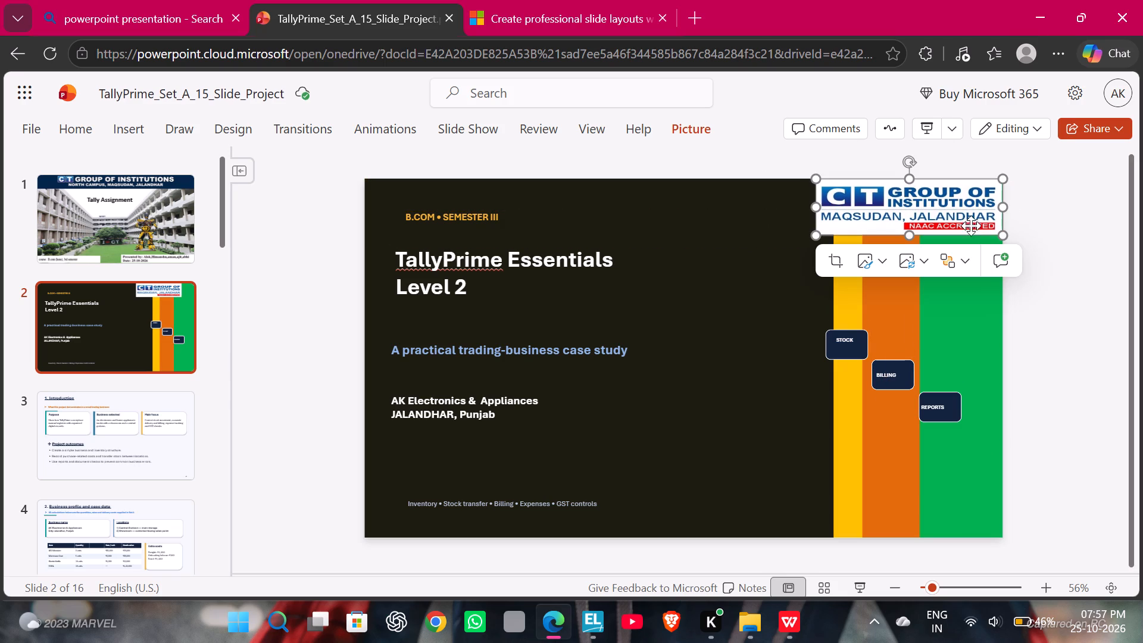
drag(999, 235, 986, 230)
drag(927, 208, 936, 210)
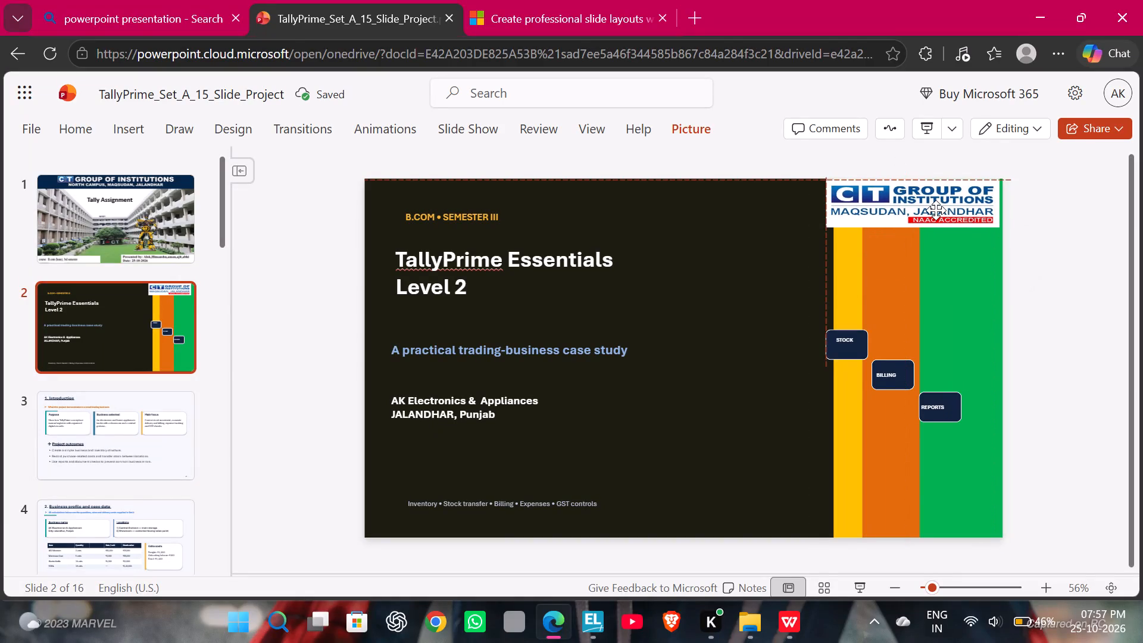
drag(936, 210, 944, 211)
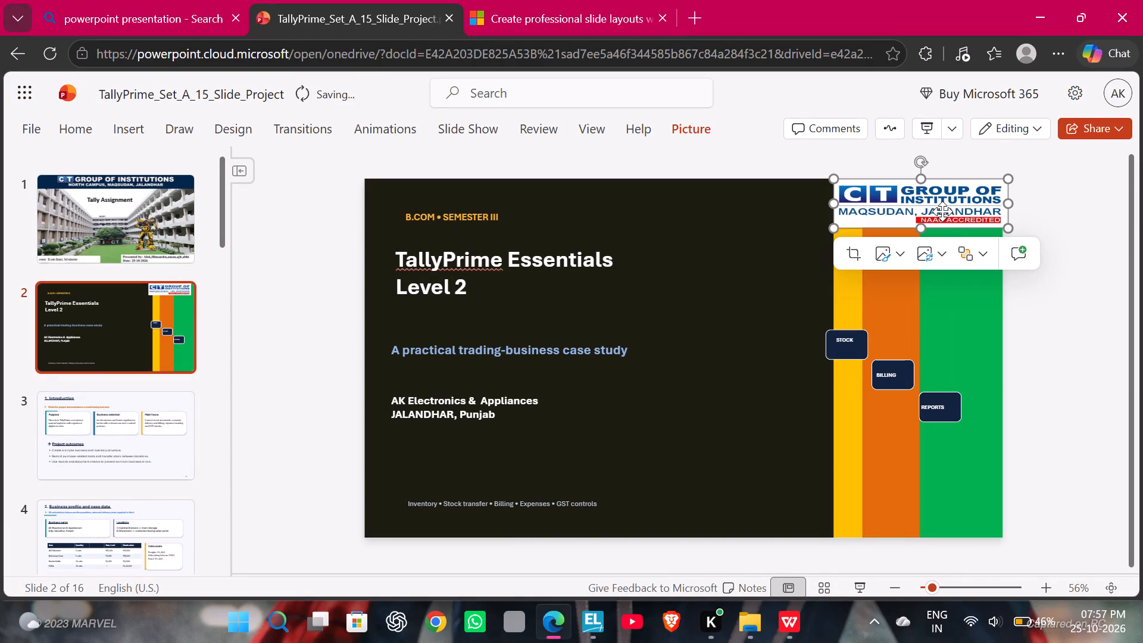
Copy the resized CT Group logo from slide 2 onto slide 3, "1. Introduction".
right_click(944, 208)
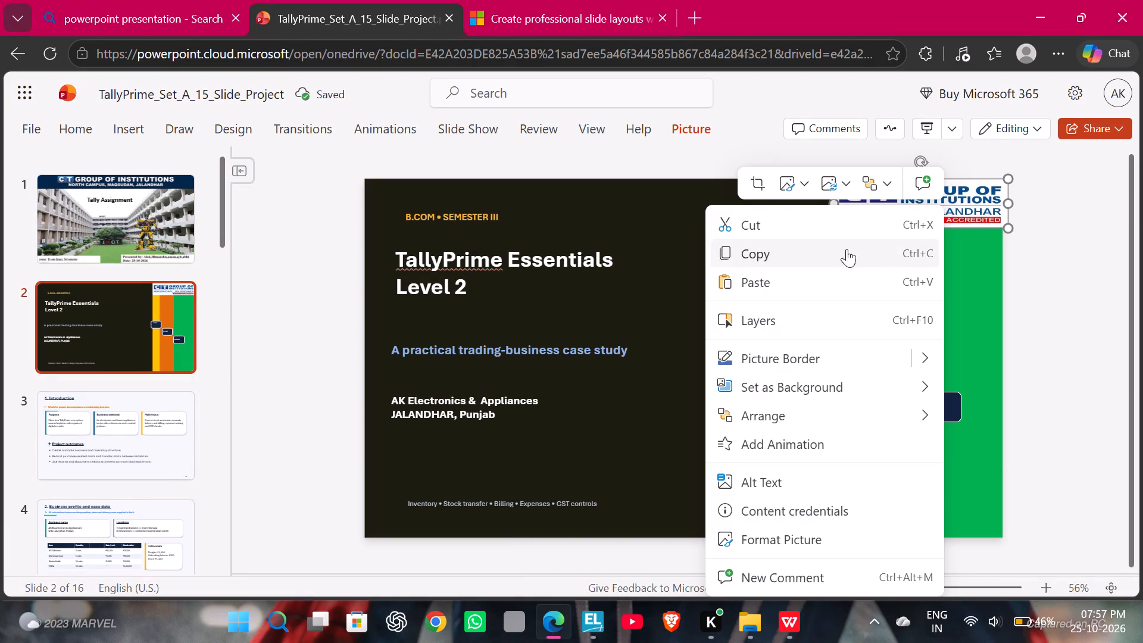
click(753, 258)
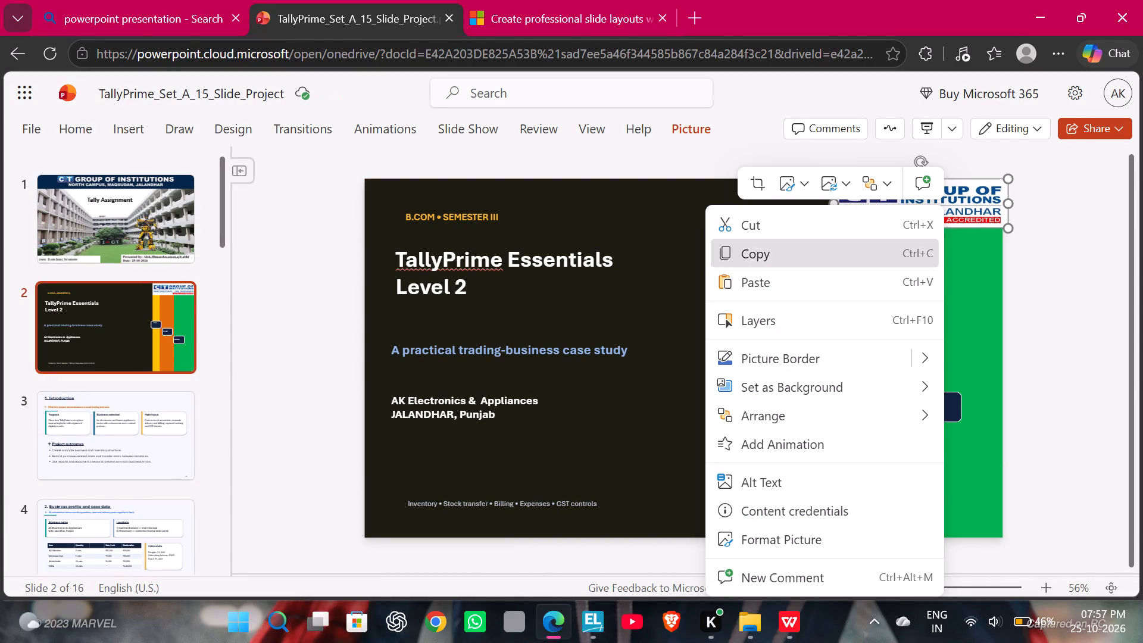
click(154, 458)
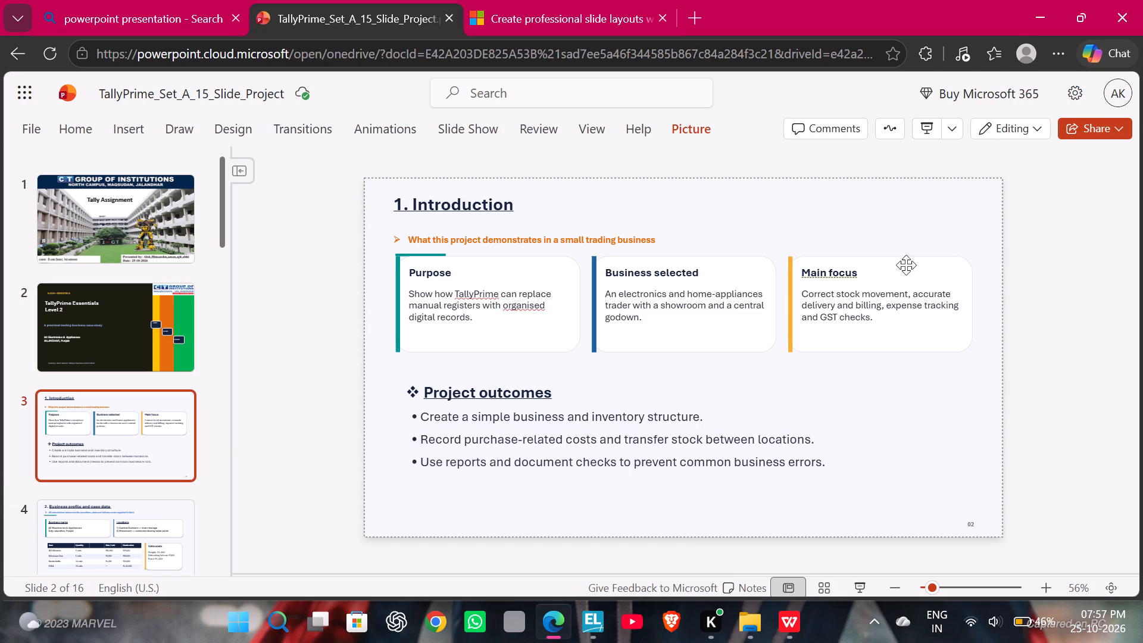
click(900, 241)
key(ctrl+v)
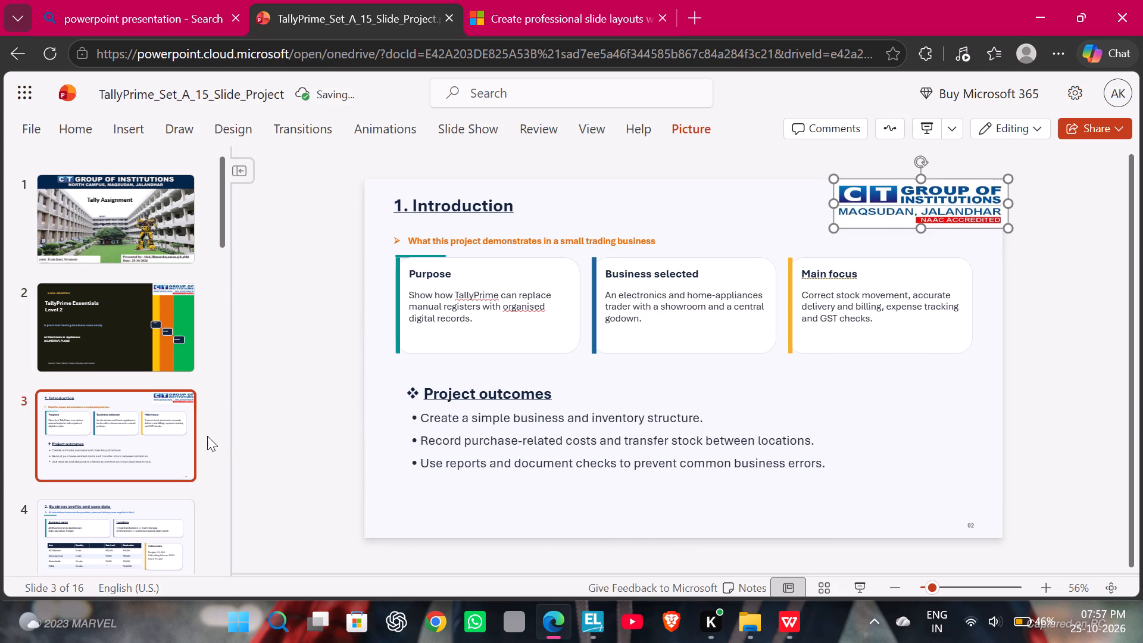
Paste the copied CT Group logo onto slides 4, 5 and 6.
click(123, 530)
click(922, 210)
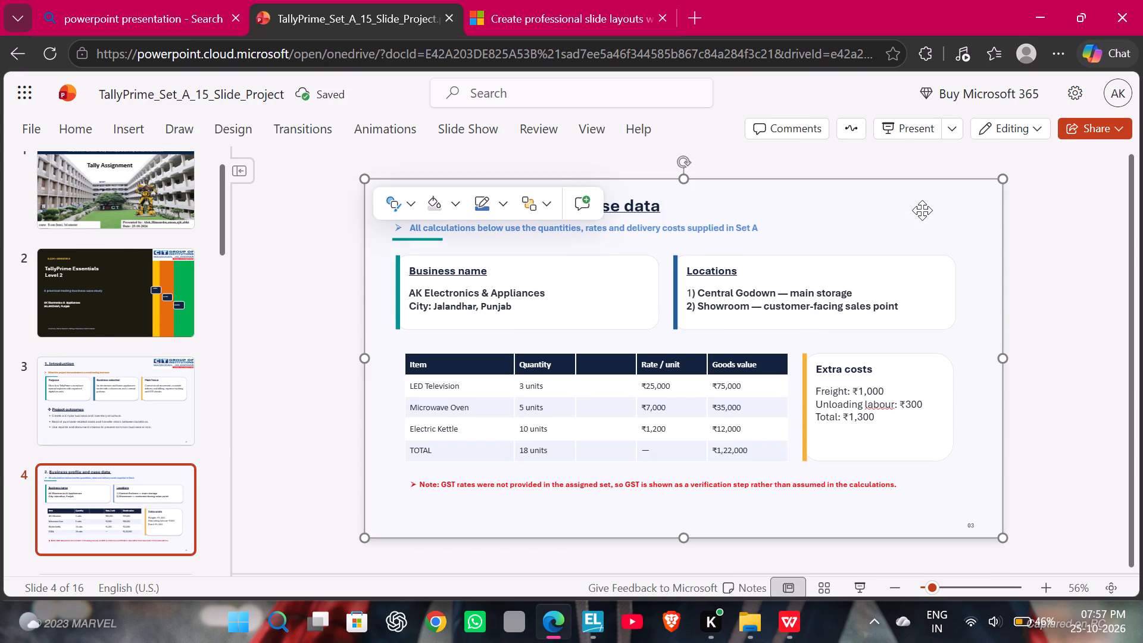
key(ctrl+v)
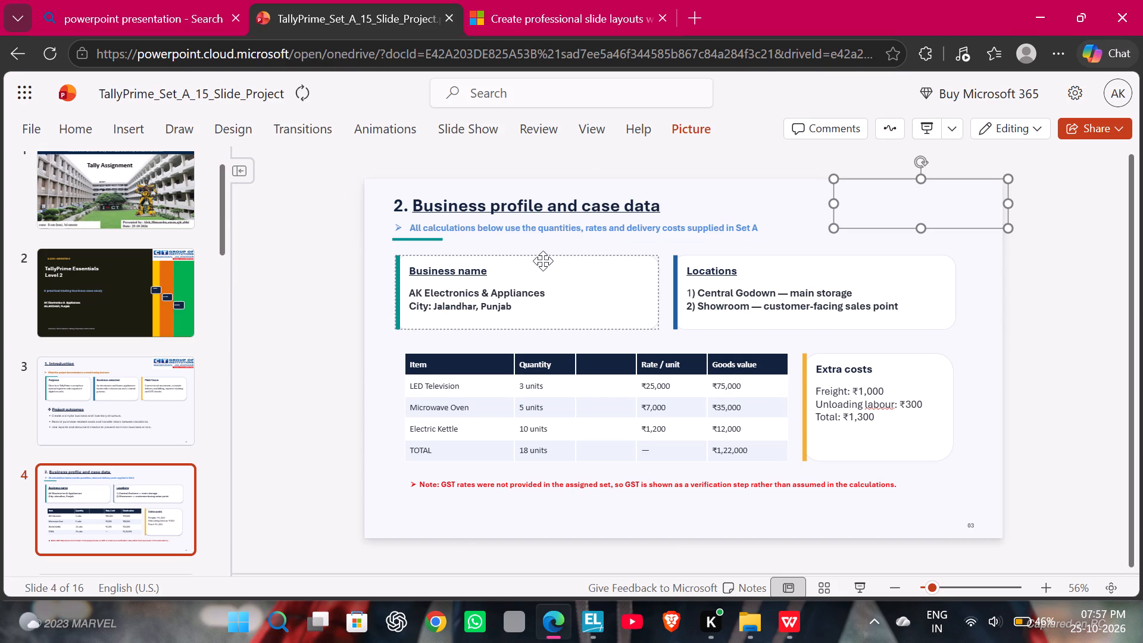
scroll(248, 454, down, 2)
scroll(190, 447, down, 2)
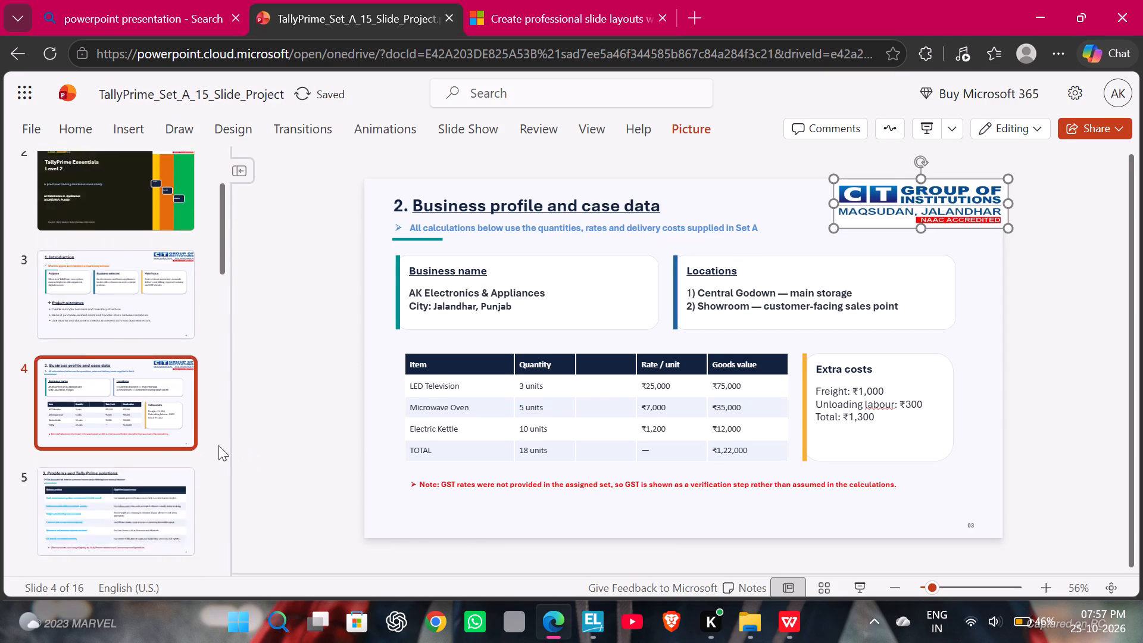
click(70, 429)
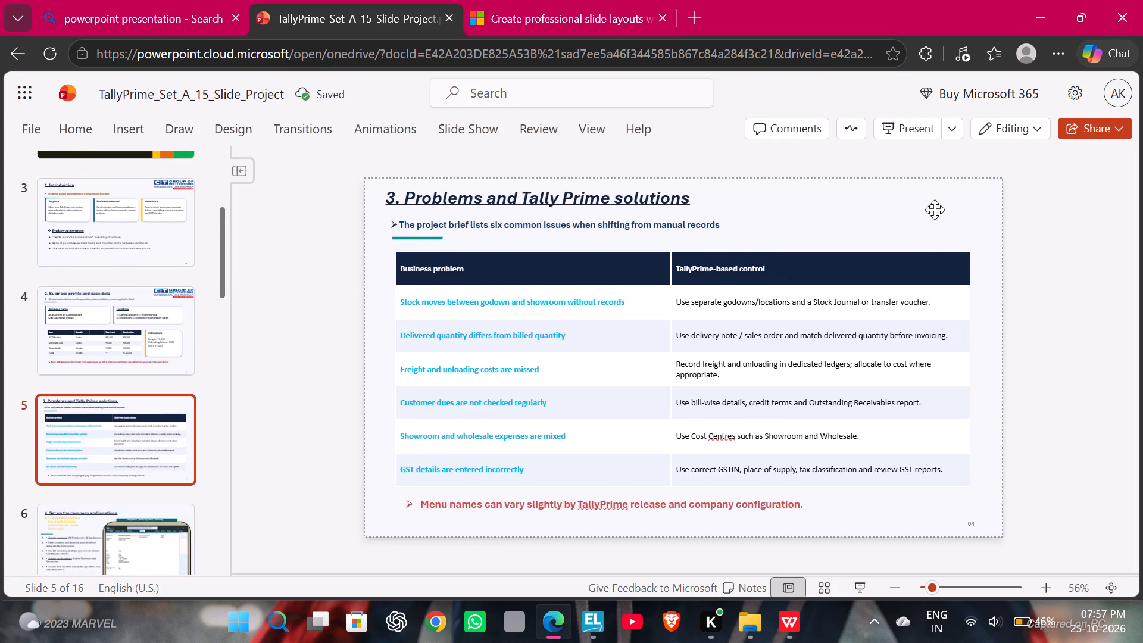
click(935, 210)
key(ctrl+v)
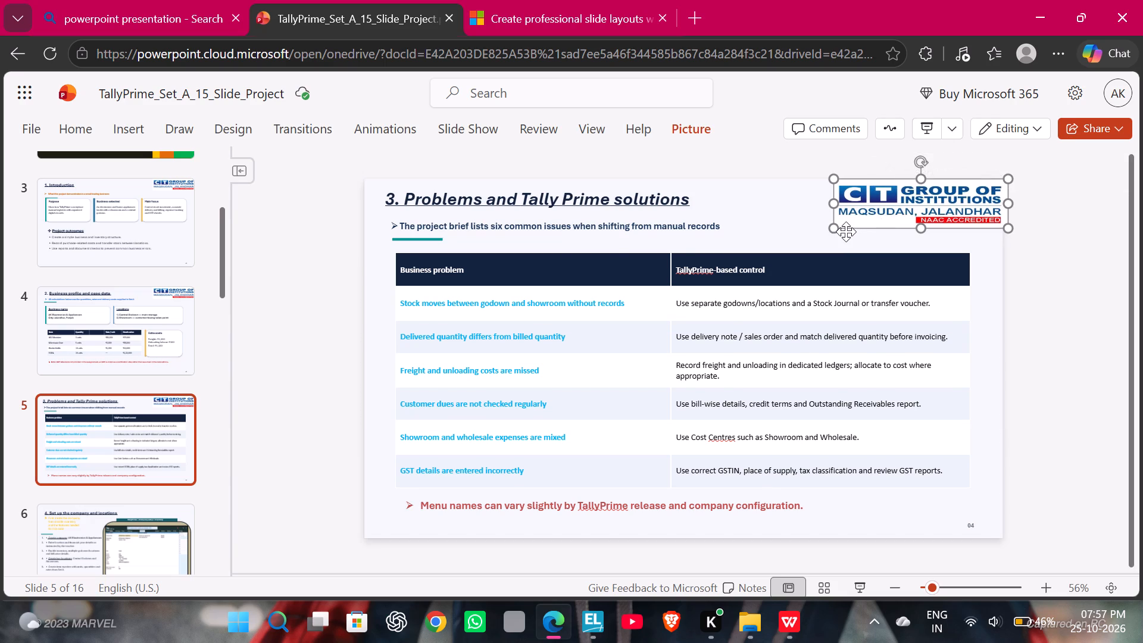
scroll(127, 423, down, 2)
click(108, 374)
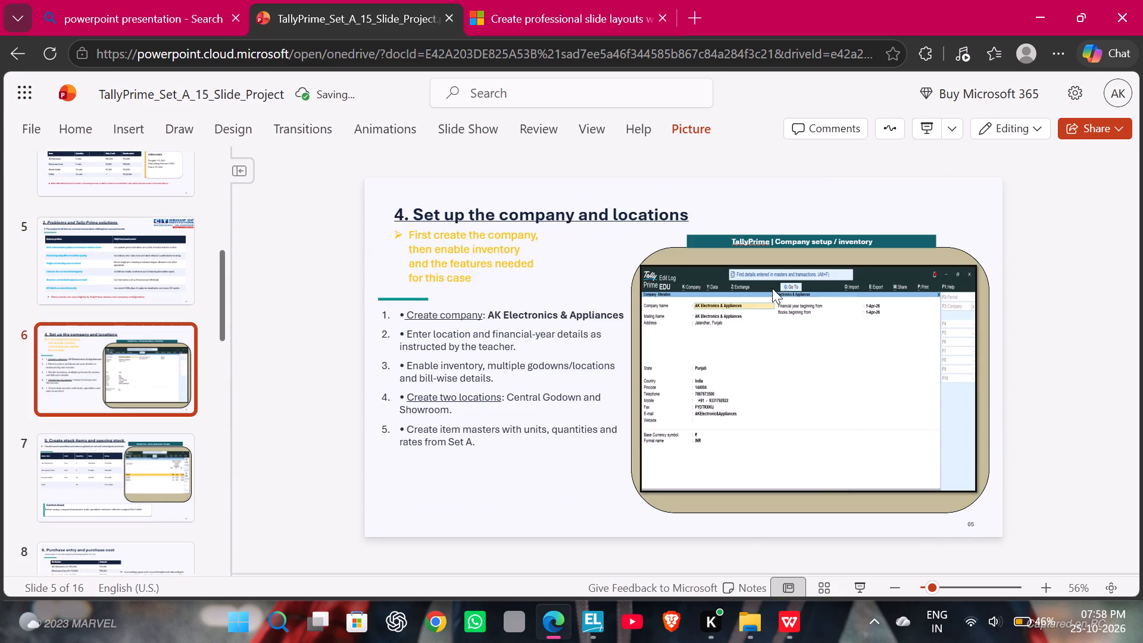
click(917, 208)
key(ctrl+v)
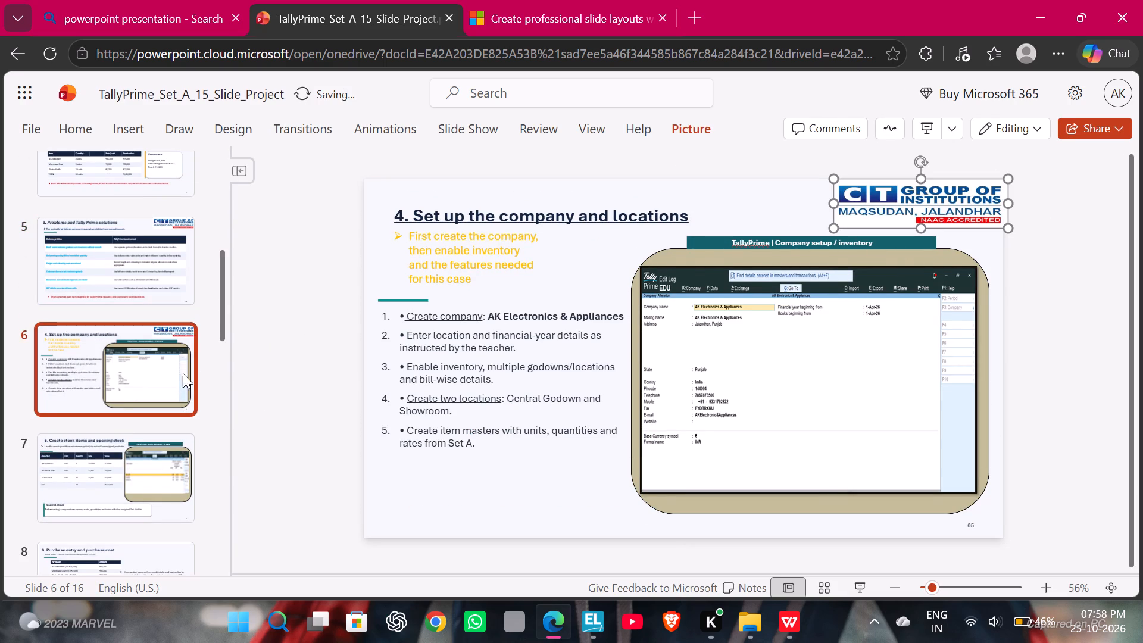
Narrow the "Control check" card and its text box on slide 7 to about the stock table's right edge, wrapping the text.
click(130, 487)
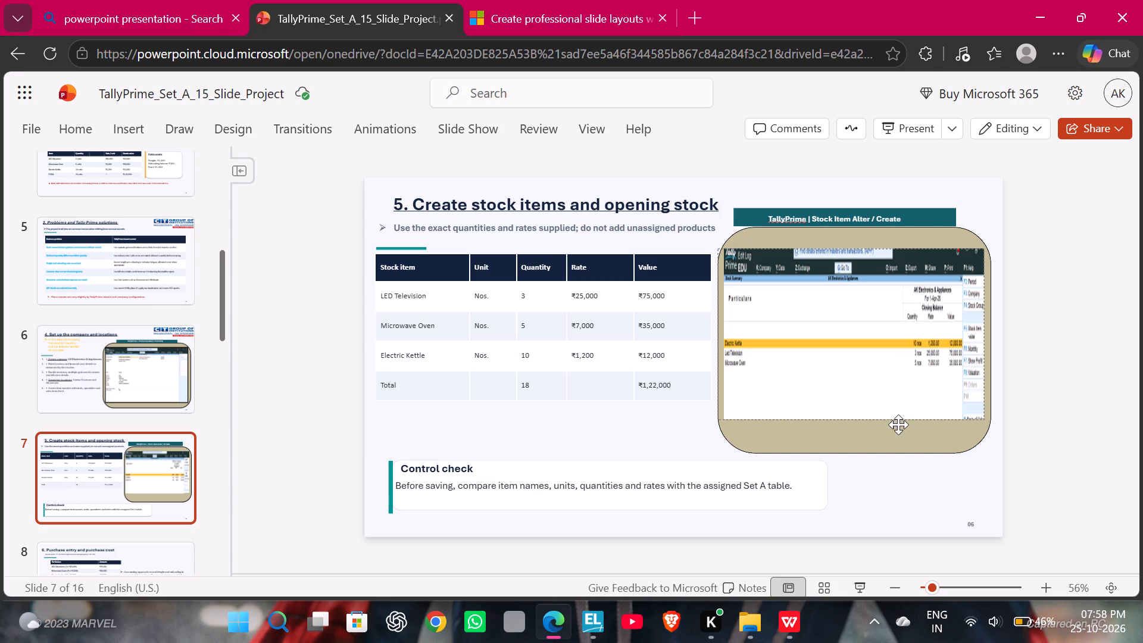
click(758, 483)
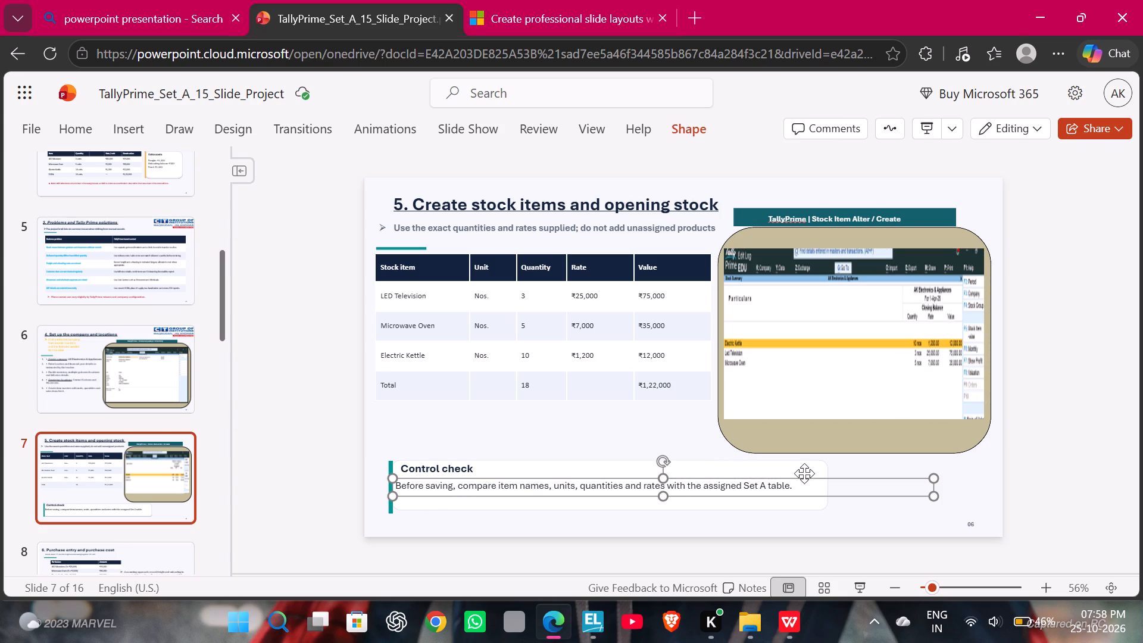
click(802, 470)
drag(829, 486, 775, 484)
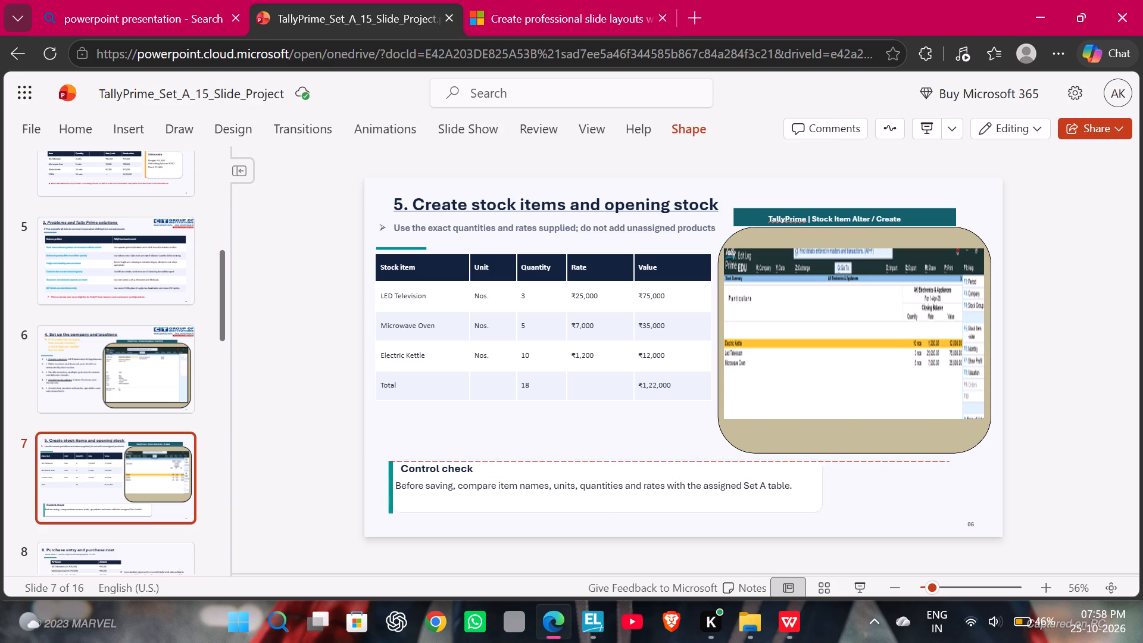
drag(775, 484, 708, 476)
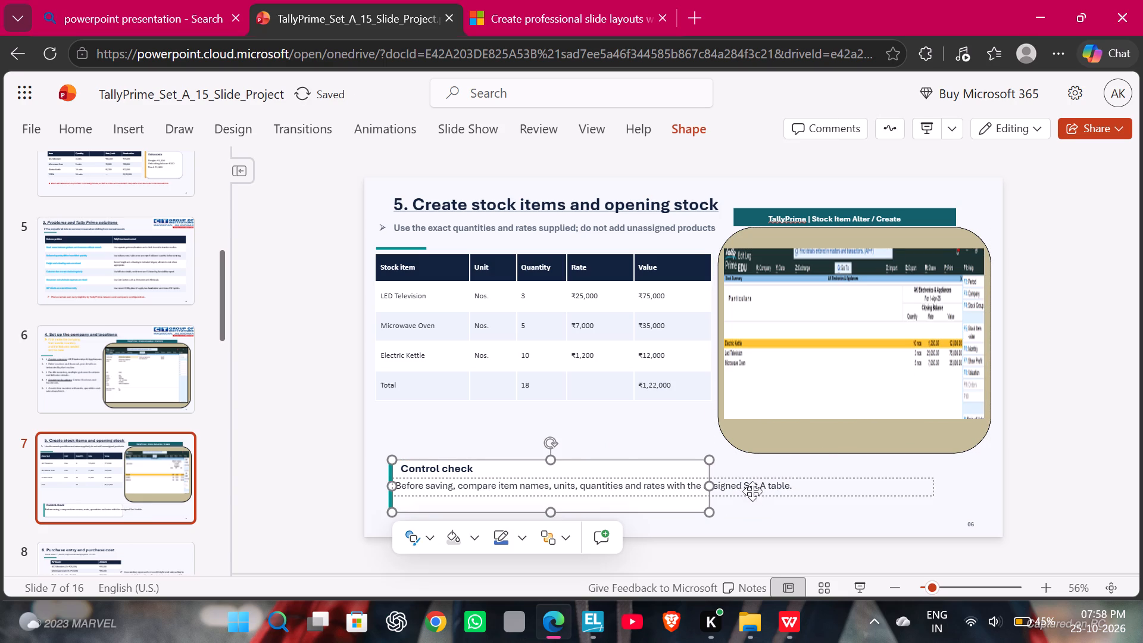
click(759, 483)
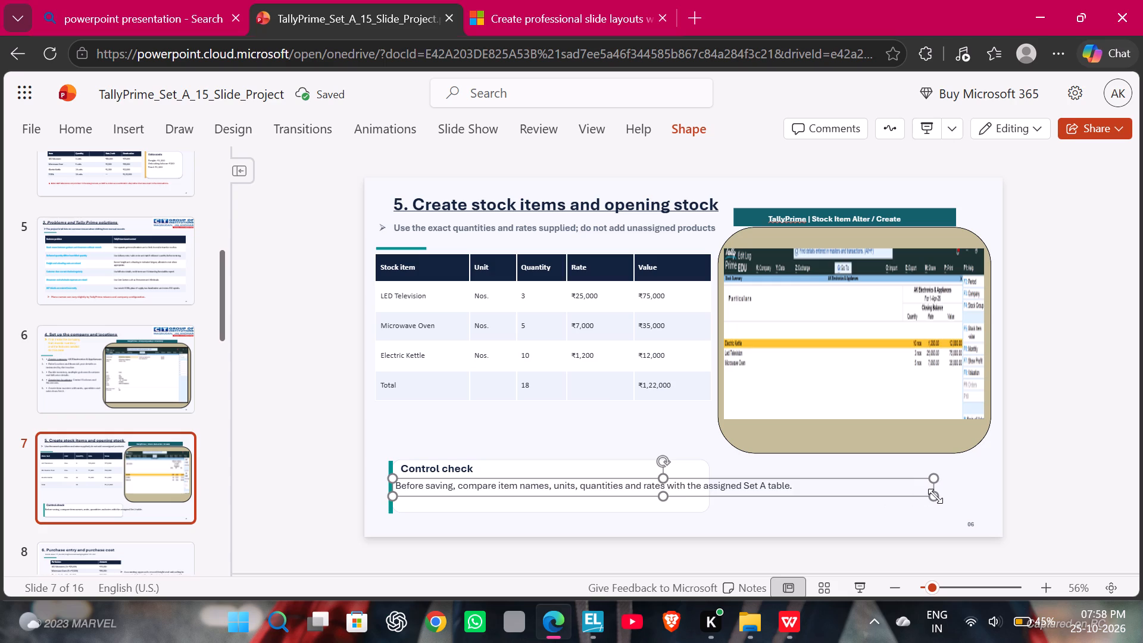
drag(935, 496, 701, 483)
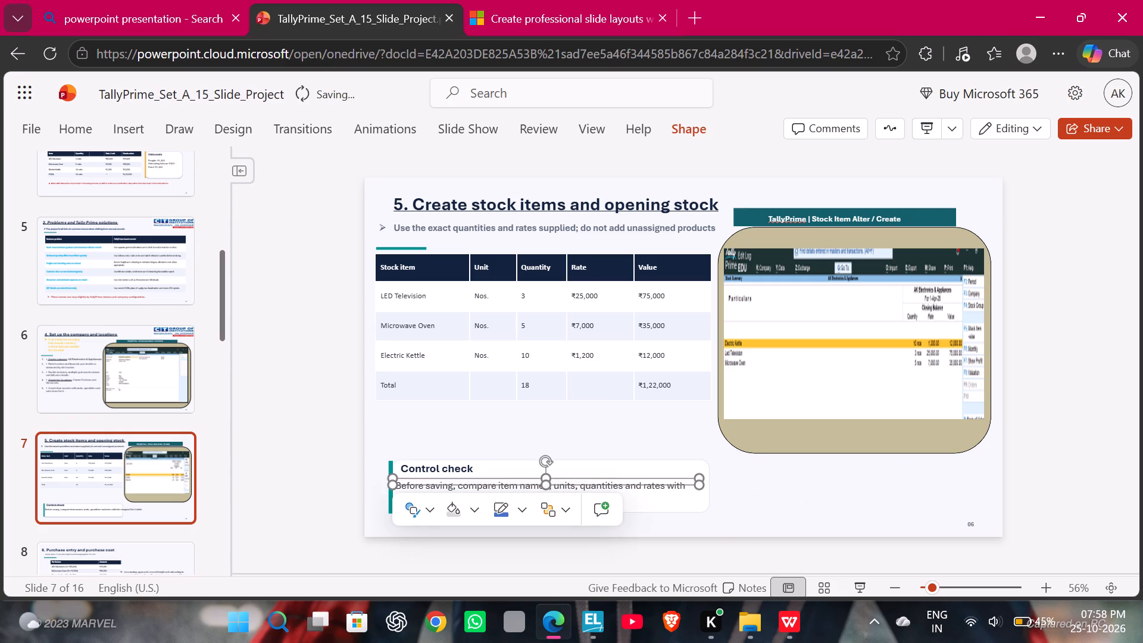
click(633, 422)
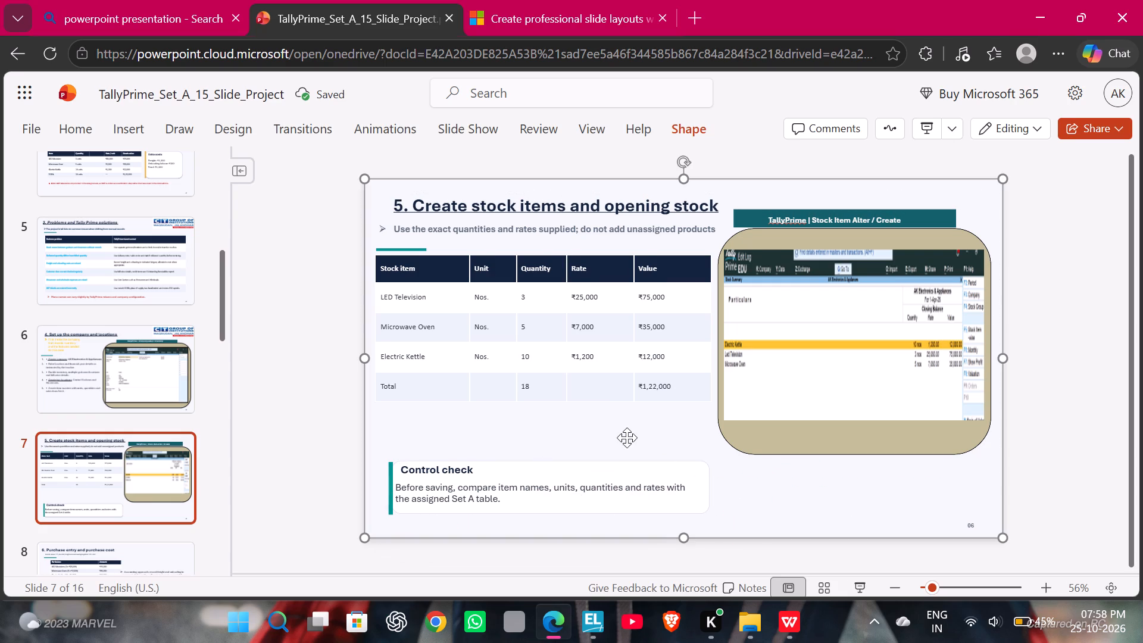
Move the beige rounded frame and its TallyPrime screenshot lower on slide 7, keeping the screenshot inside the frame.
click(906, 445)
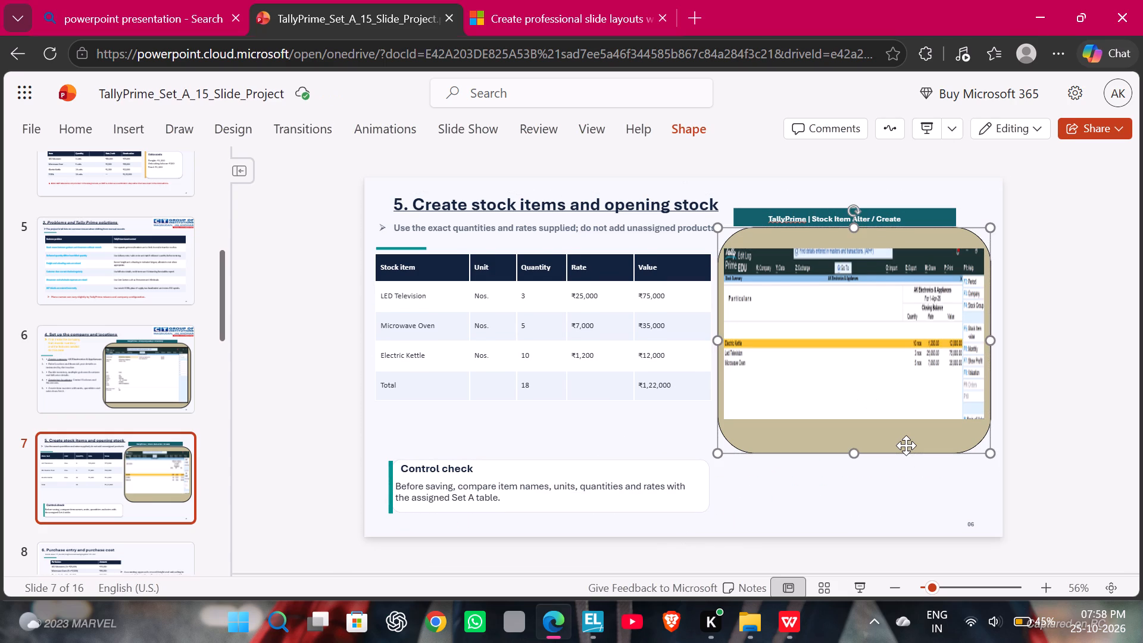
drag(906, 444, 912, 479)
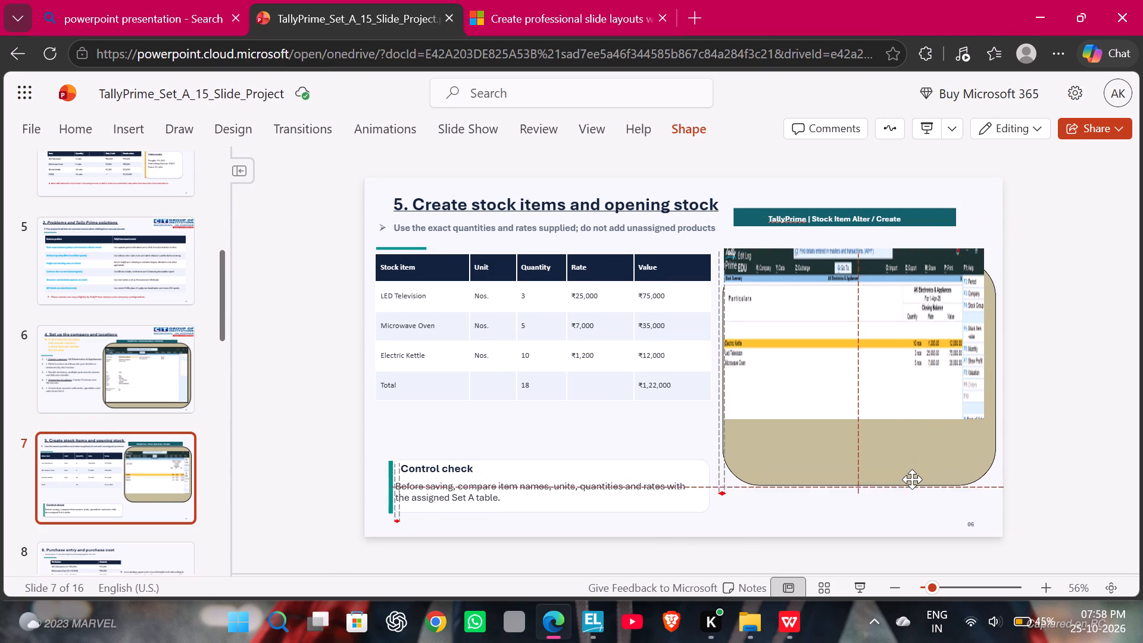
drag(912, 479, 912, 485)
drag(894, 357, 902, 401)
Move the teal bar and its "TallyPrime | Stock Item Alter / Create" caption down onto the beige frame's top edge on slide 7.
click(888, 216)
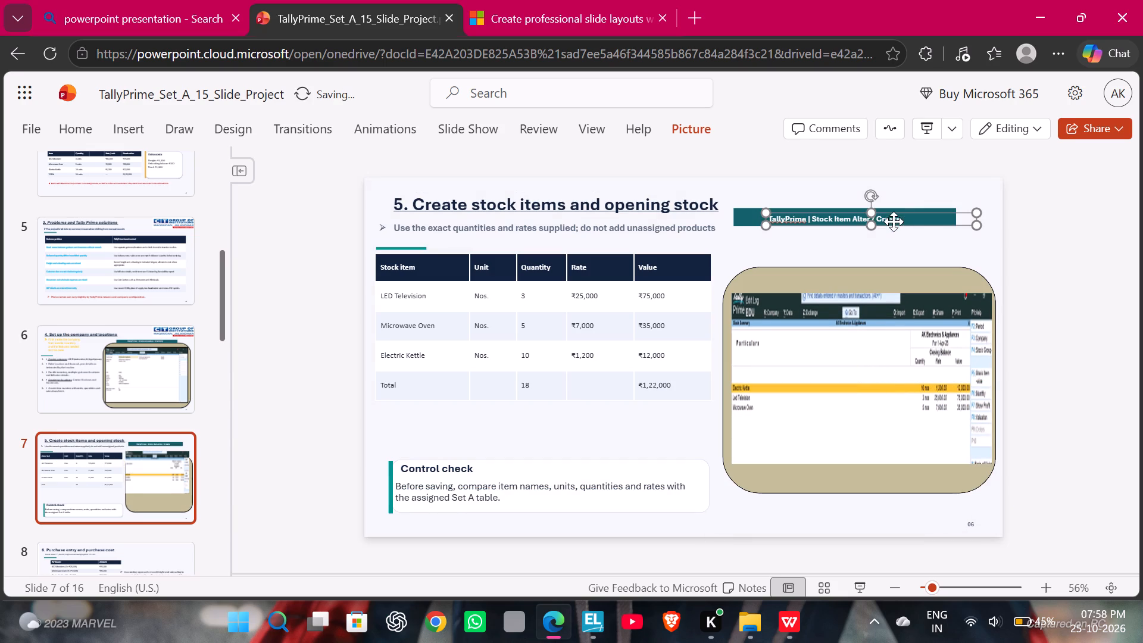
drag(908, 219, 916, 244)
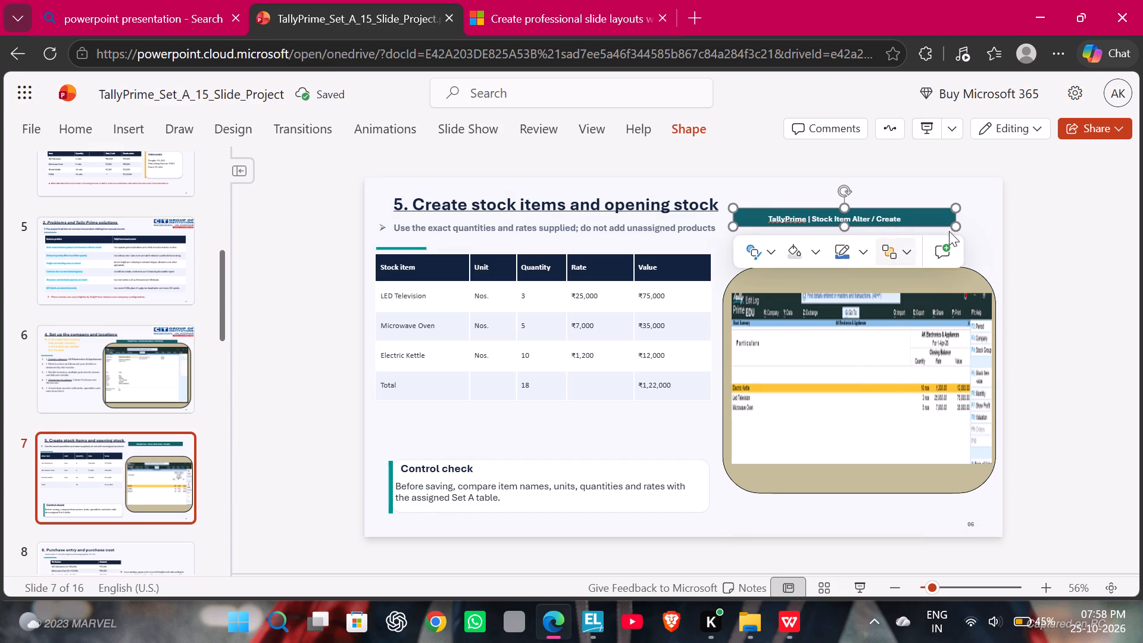
click(1036, 226)
drag(1032, 224, 929, 244)
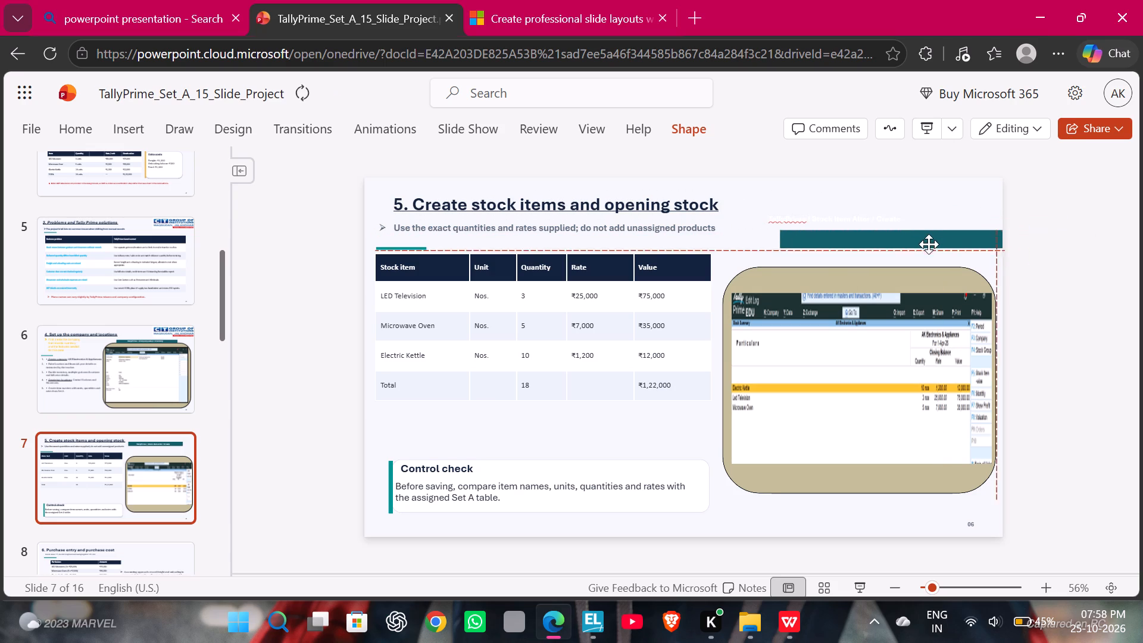
drag(929, 244, 904, 258)
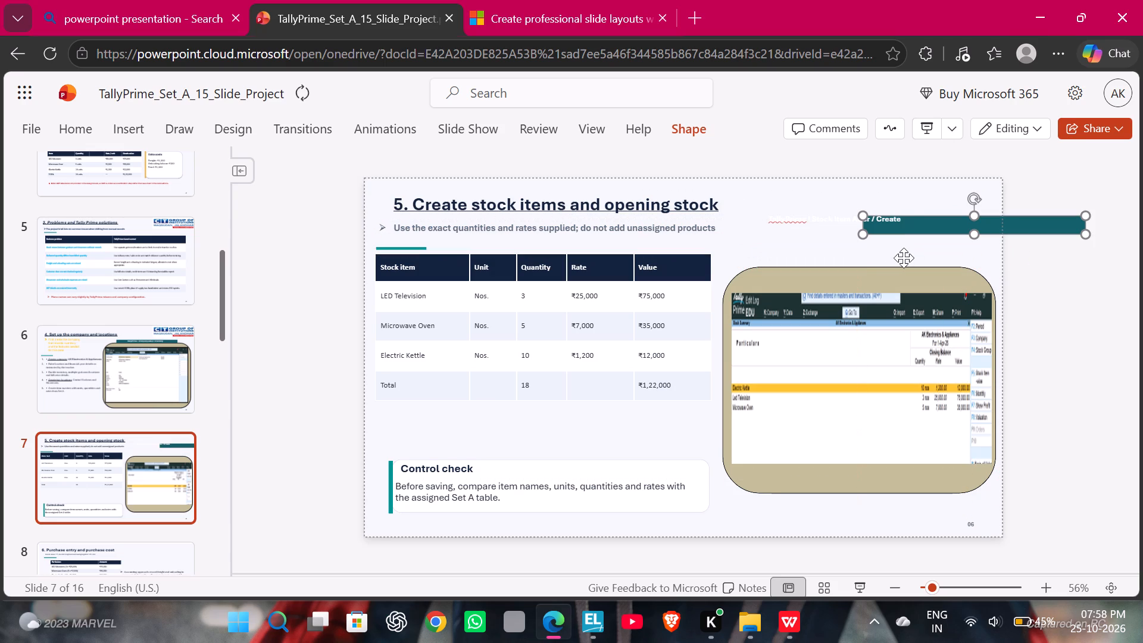
drag(904, 258, 854, 255)
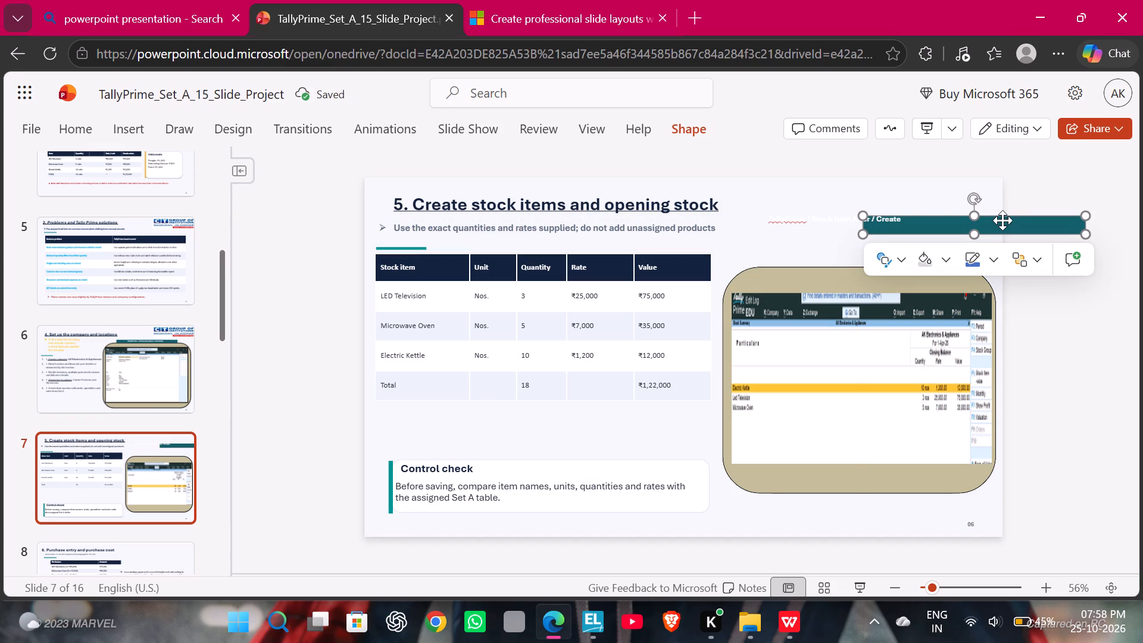
drag(1001, 222, 889, 248)
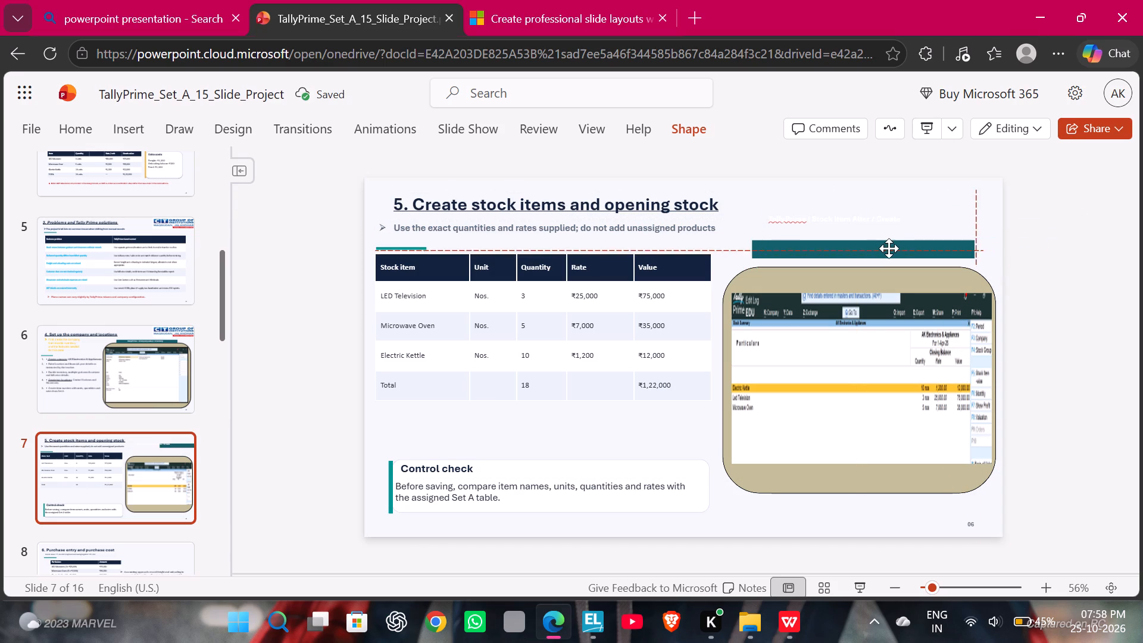
drag(889, 248, 876, 252)
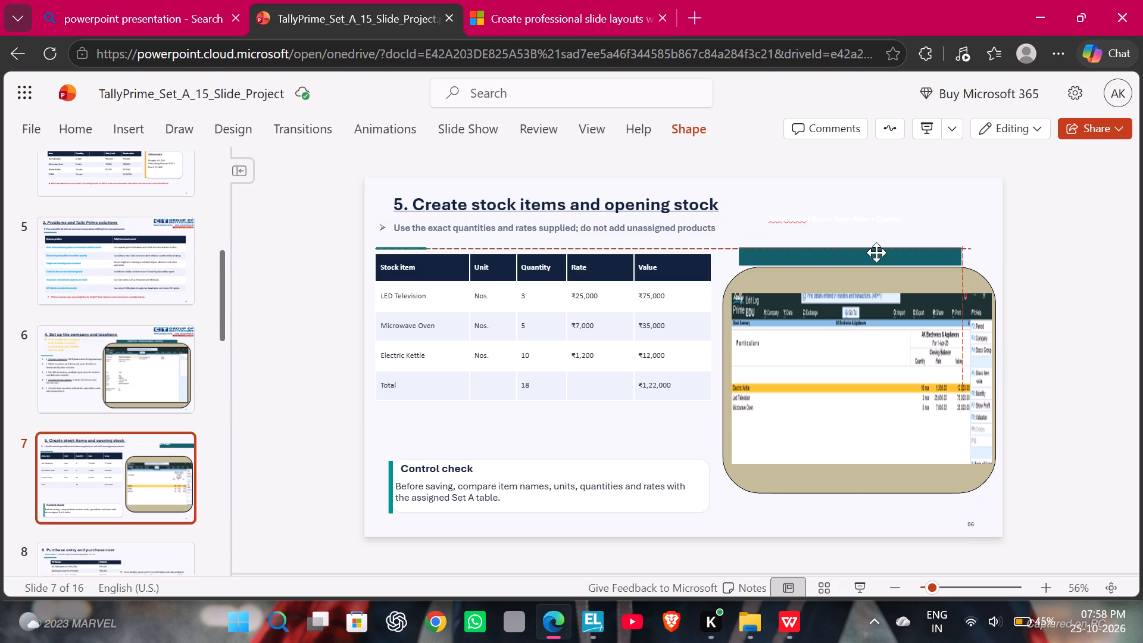
drag(876, 252, 879, 254)
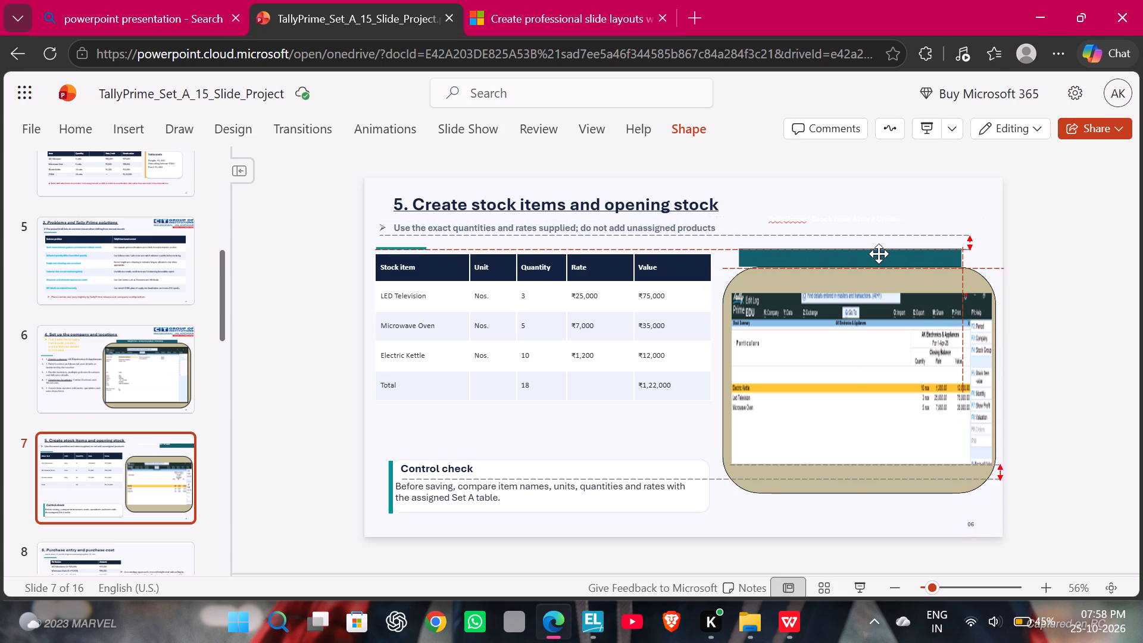
drag(879, 254, 883, 254)
click(820, 219)
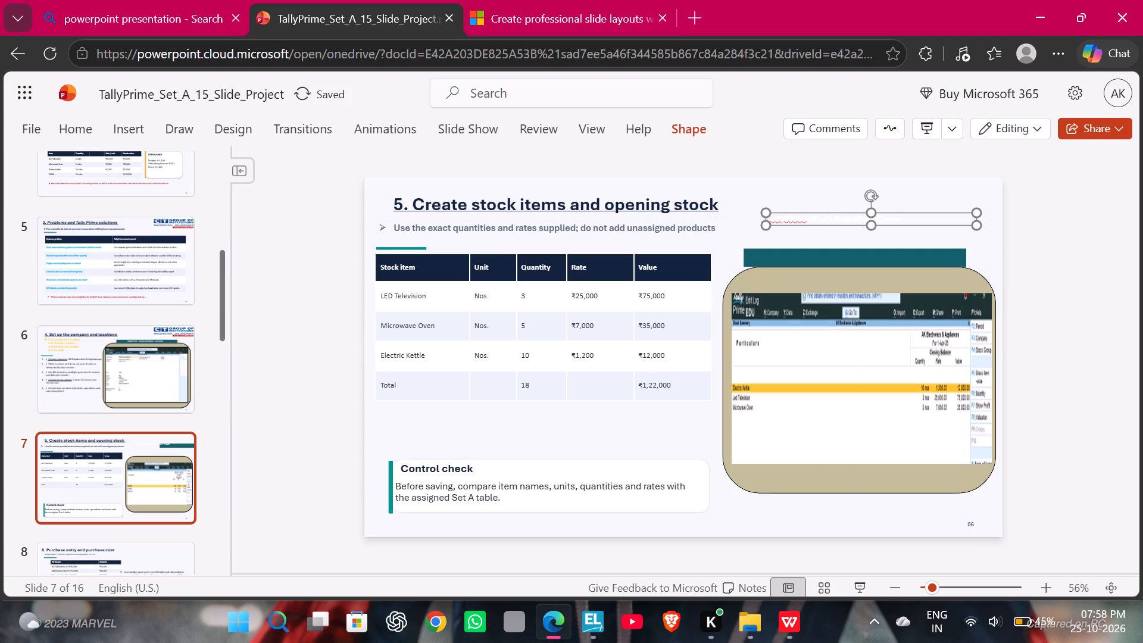
drag(830, 214, 826, 249)
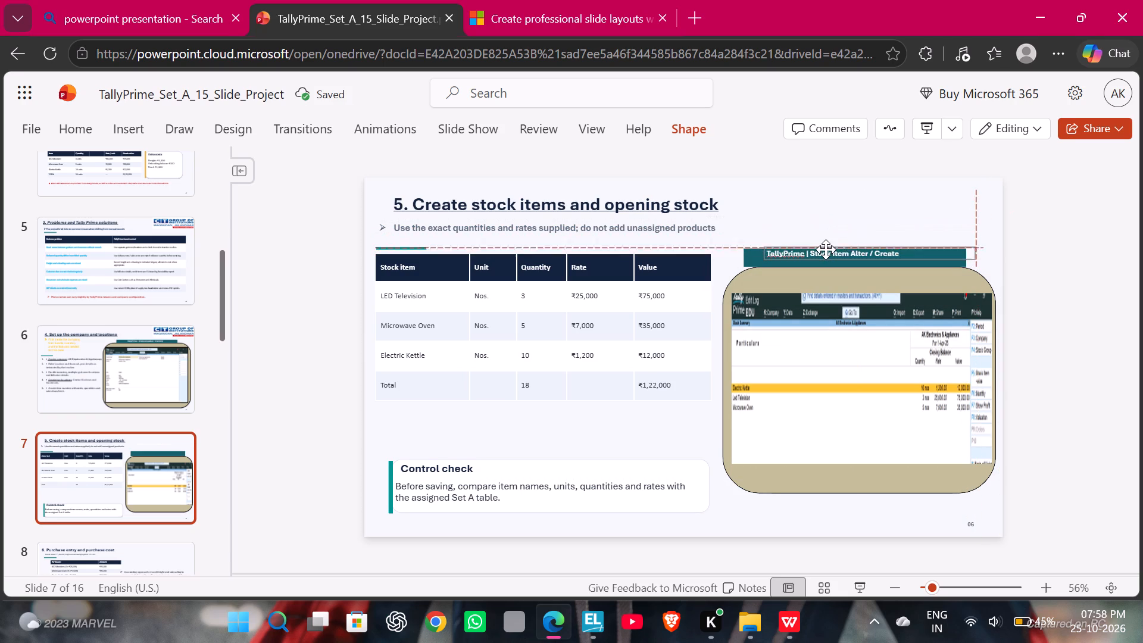
drag(826, 249, 826, 254)
Paste the copied CT Group logo onto slide 7 and slide 8, "6. Purchase entry and purchase cost".
click(868, 207)
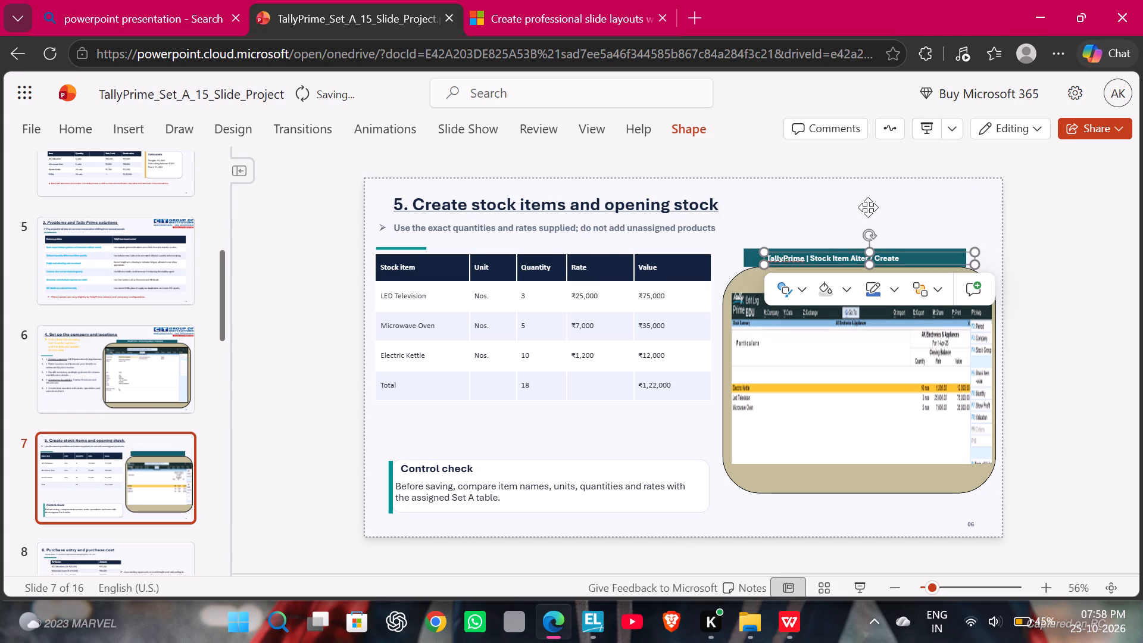
key(ctrl+v)
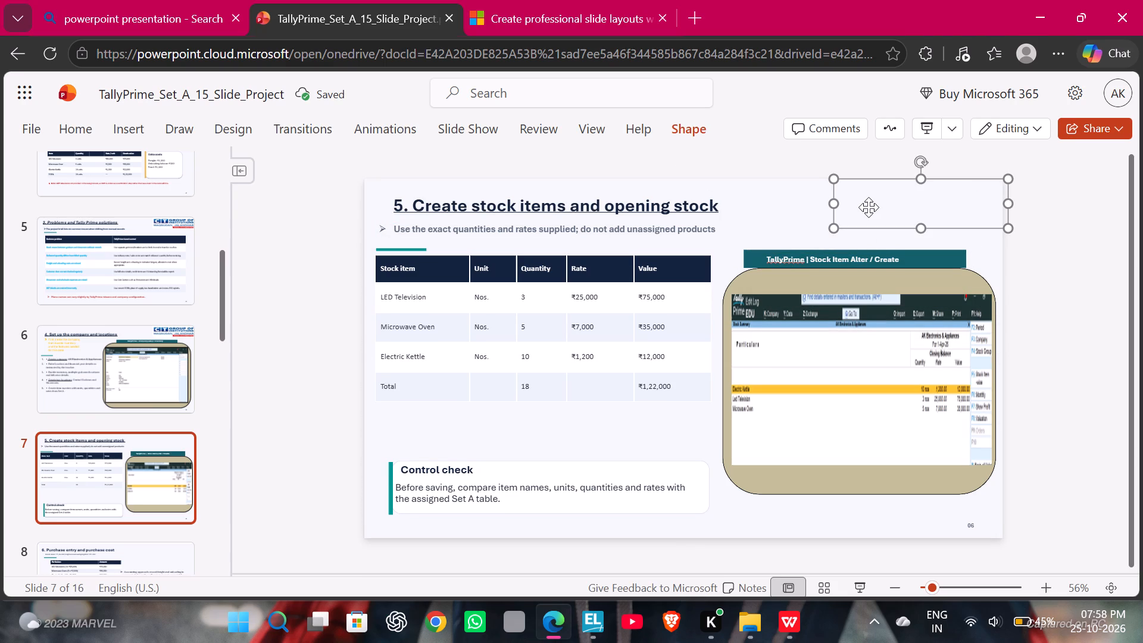
scroll(199, 417, down, 3)
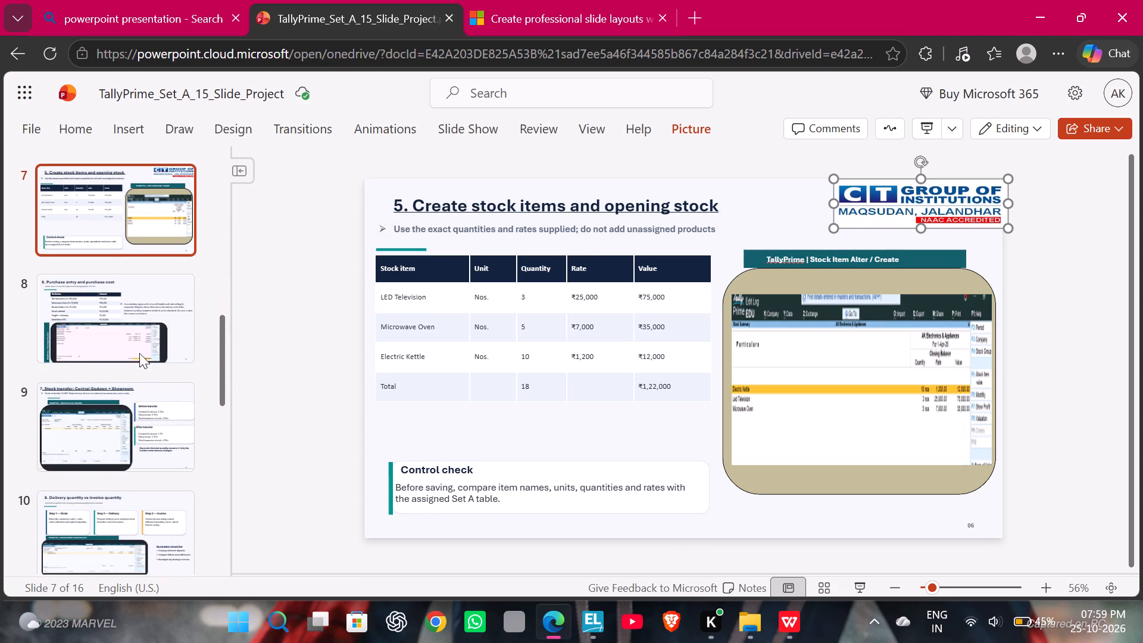
click(148, 316)
click(914, 225)
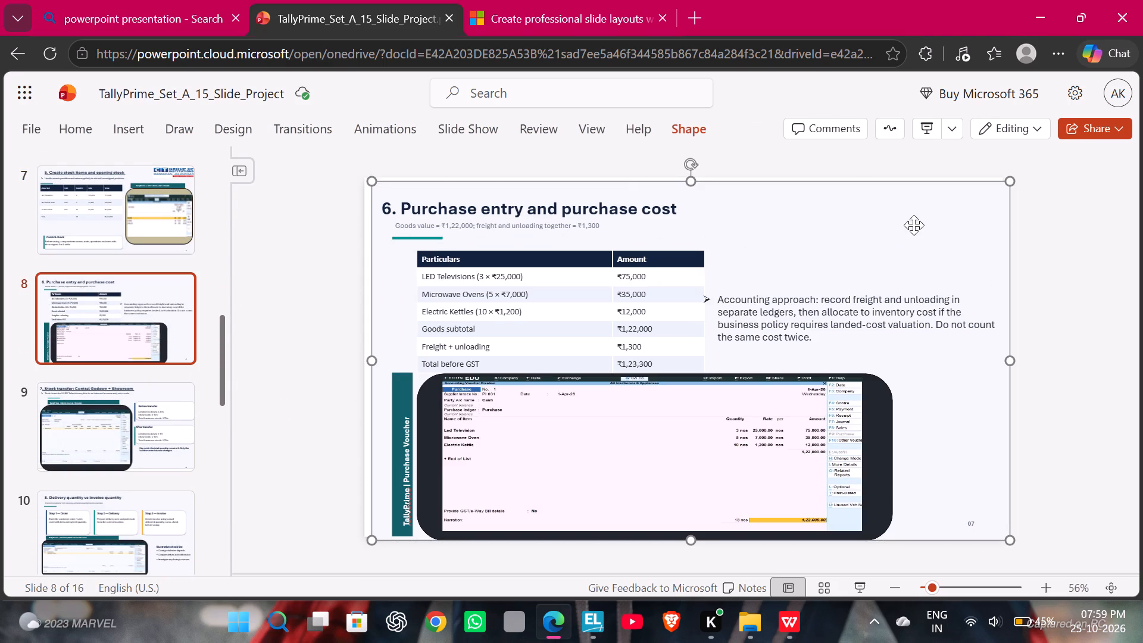
key(ctrl+v)
click(785, 227)
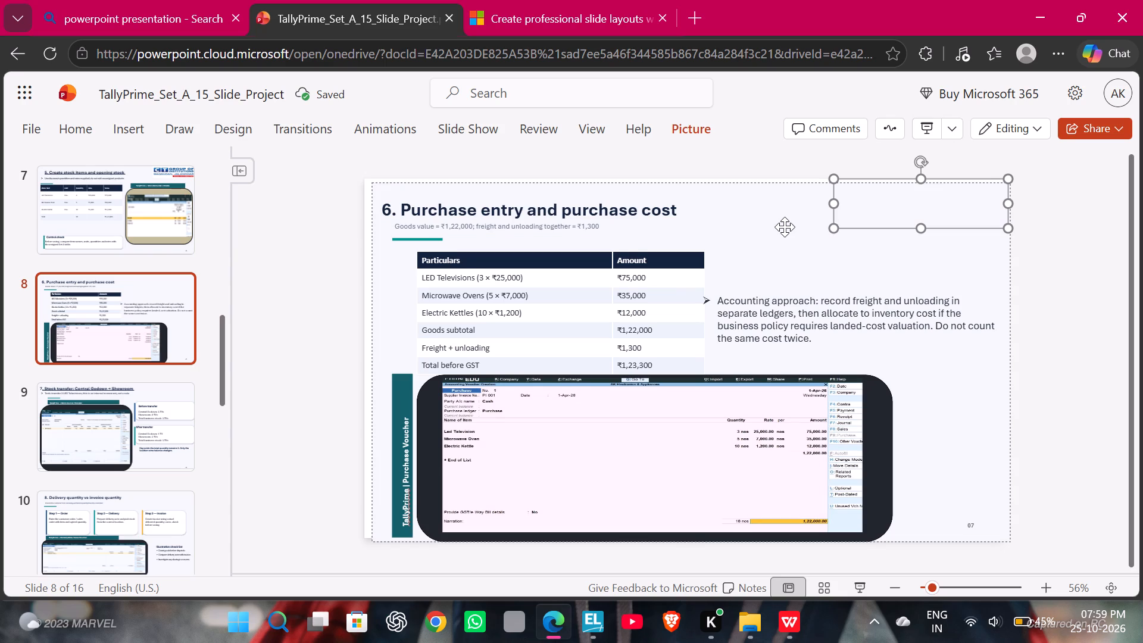
drag(782, 226, 780, 219)
drag(787, 223, 780, 222)
Paste the CT Group logo onto slide 9, "7. Stock transfer", and slide 10, "8. Delivery quantity vs invoice quantity".
click(126, 436)
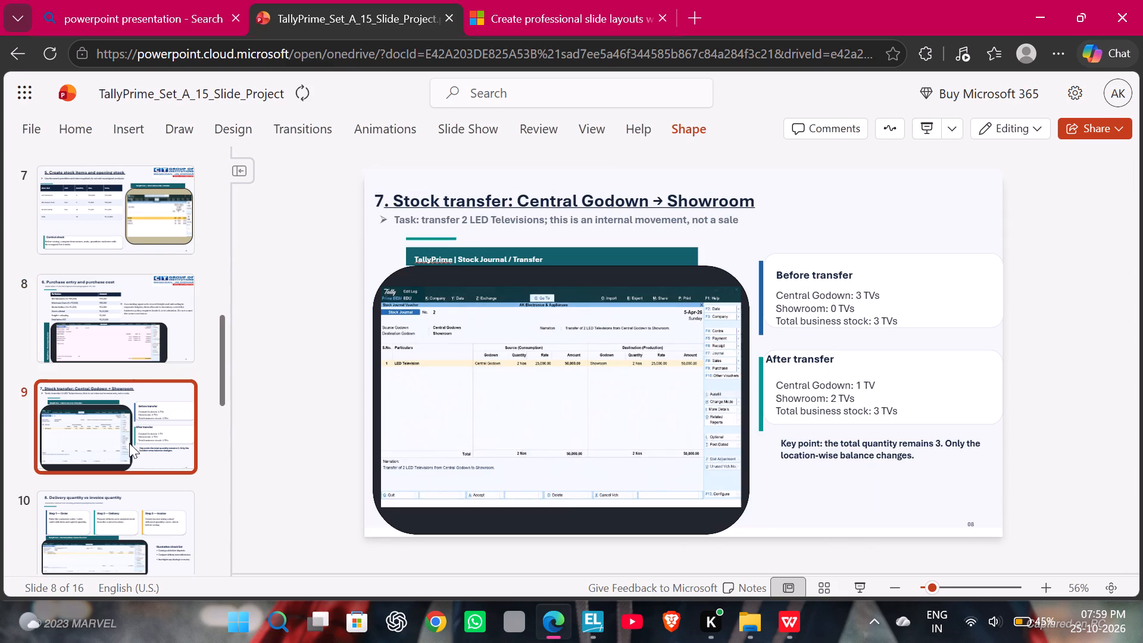
click(901, 208)
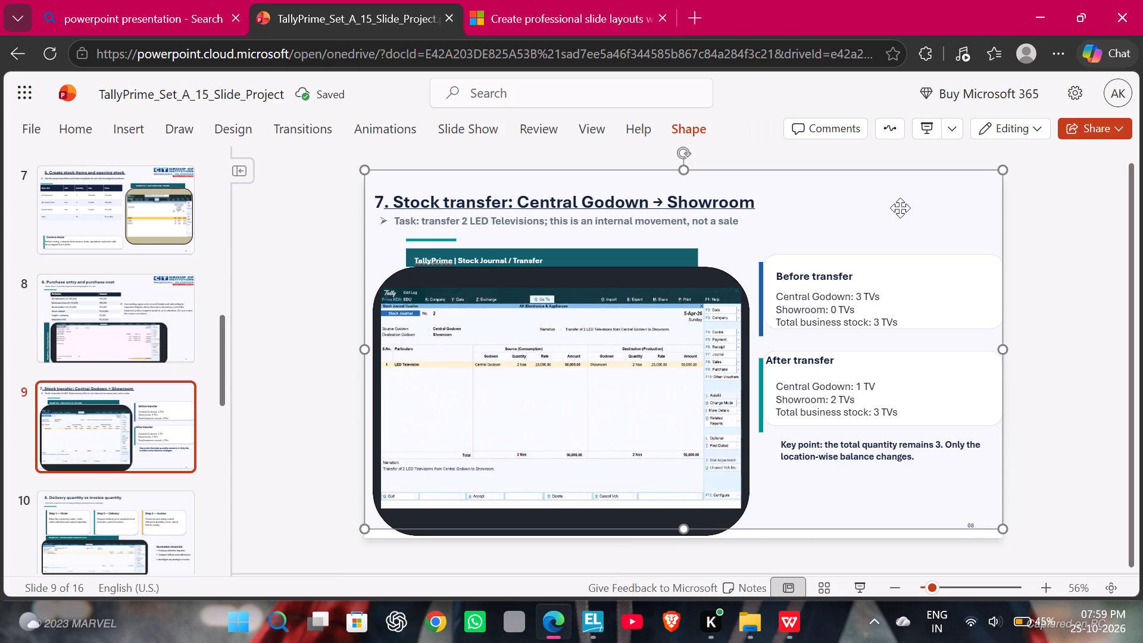
key(ctrl+v)
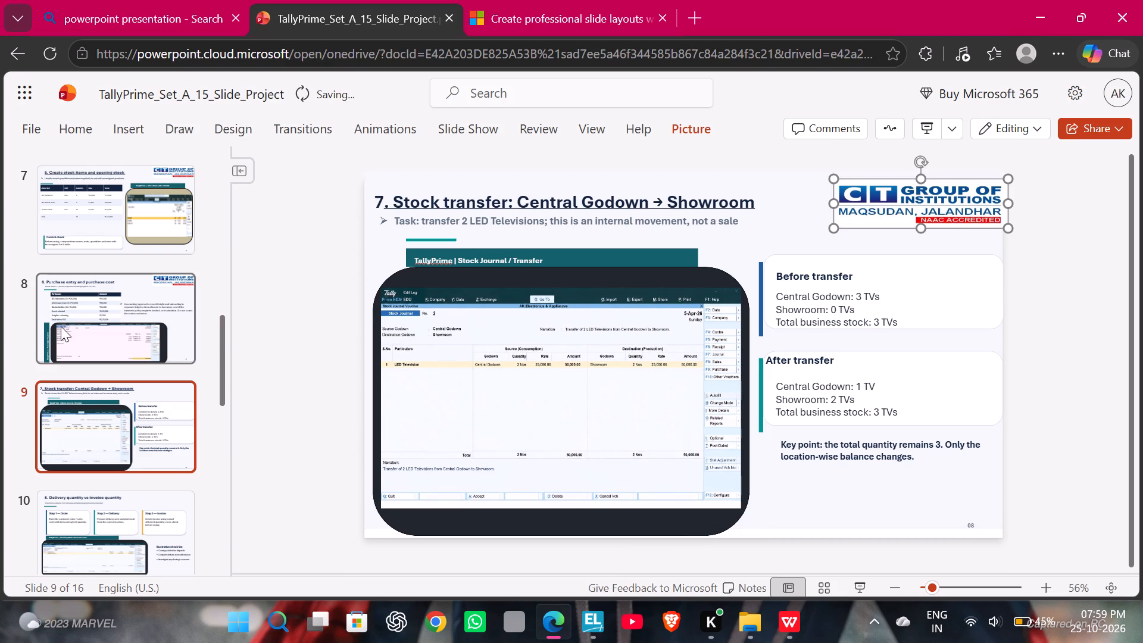
scroll(61, 326, down, 2)
click(104, 352)
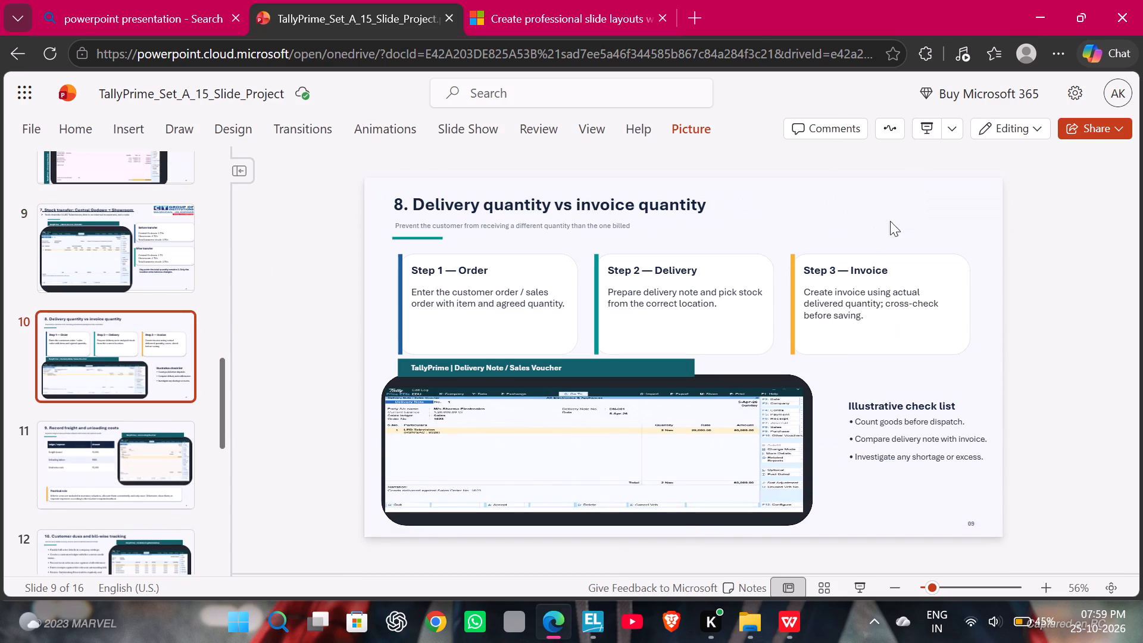
click(910, 218)
key(ctrl+v)
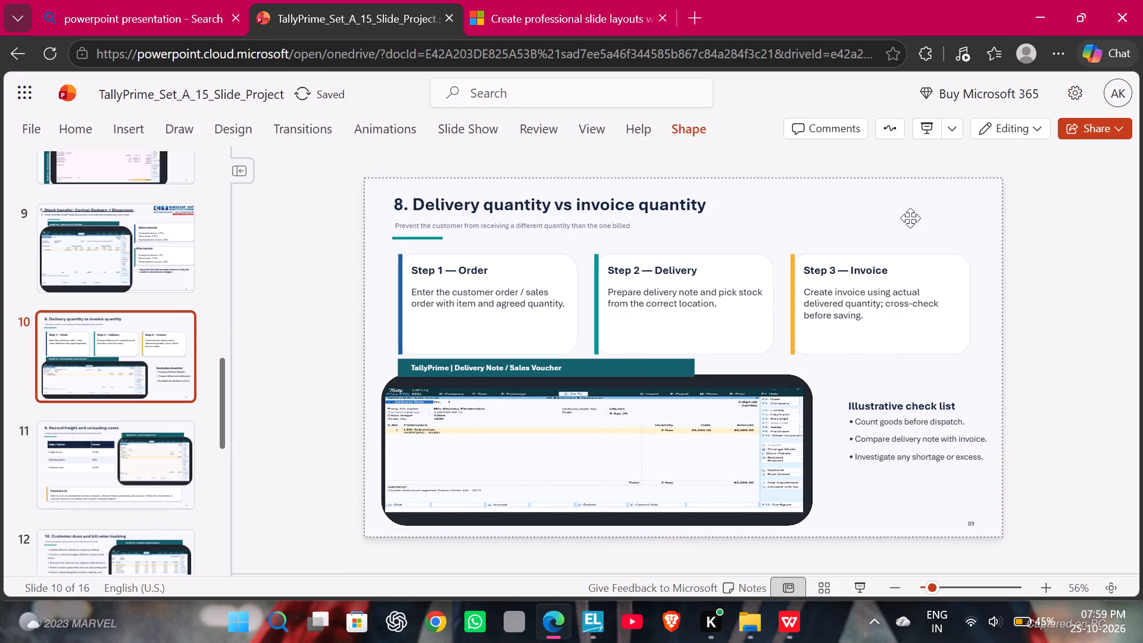
Paste the CT Group logo onto slide 11, "9. Record freight and unloading costs".
scroll(275, 274, down, 1)
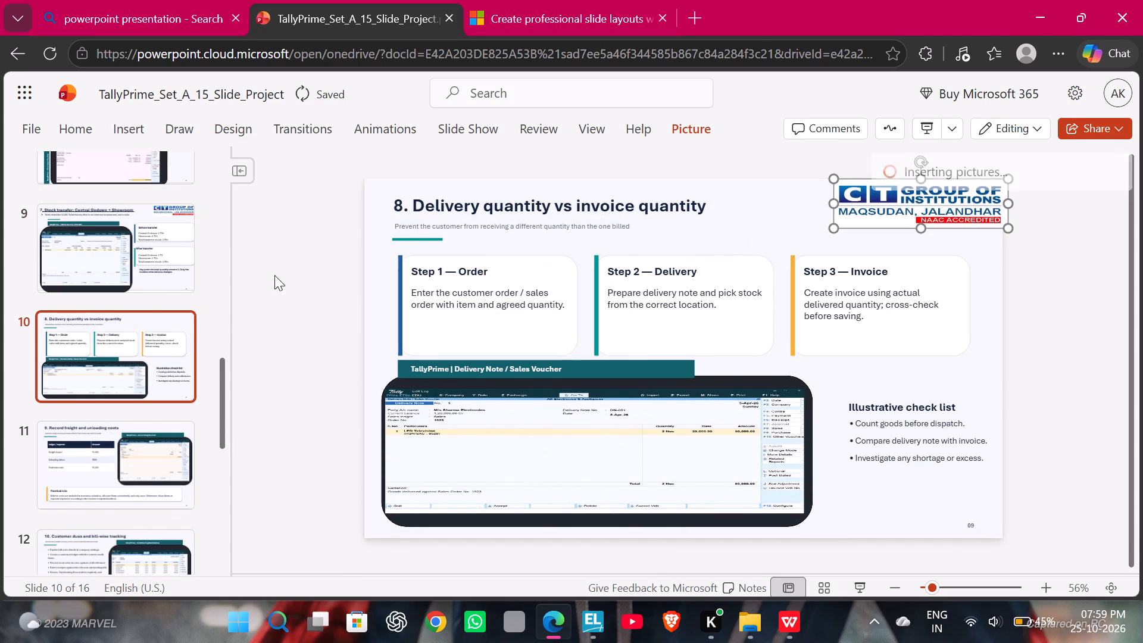
scroll(274, 275, down, 2)
scroll(152, 321, down, 1)
click(152, 301)
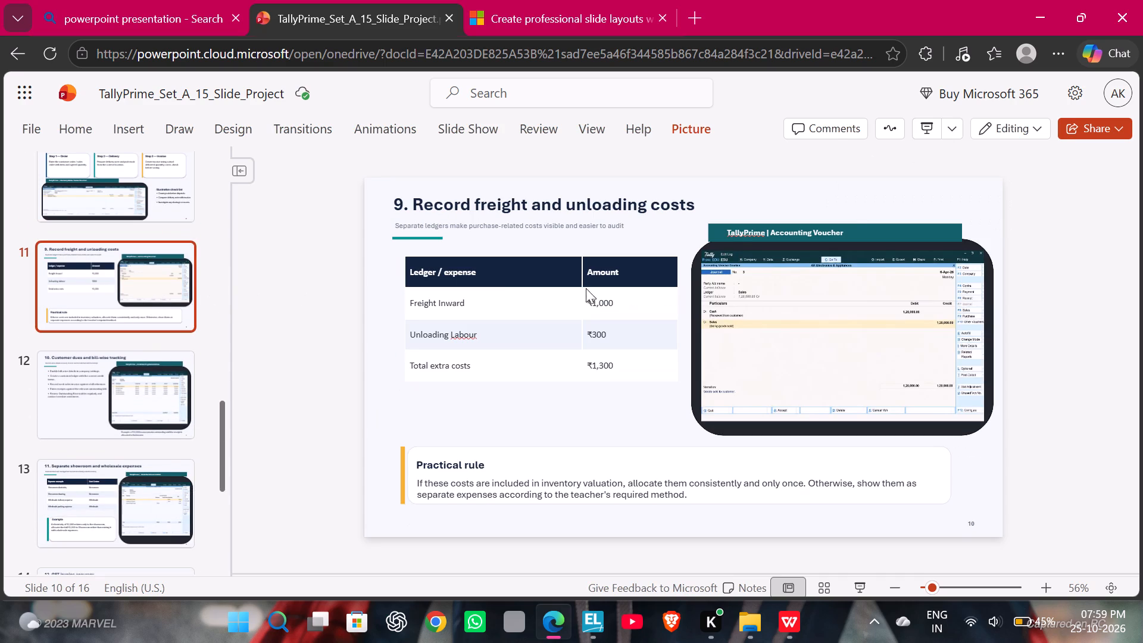
click(860, 218)
key(ctrl+v)
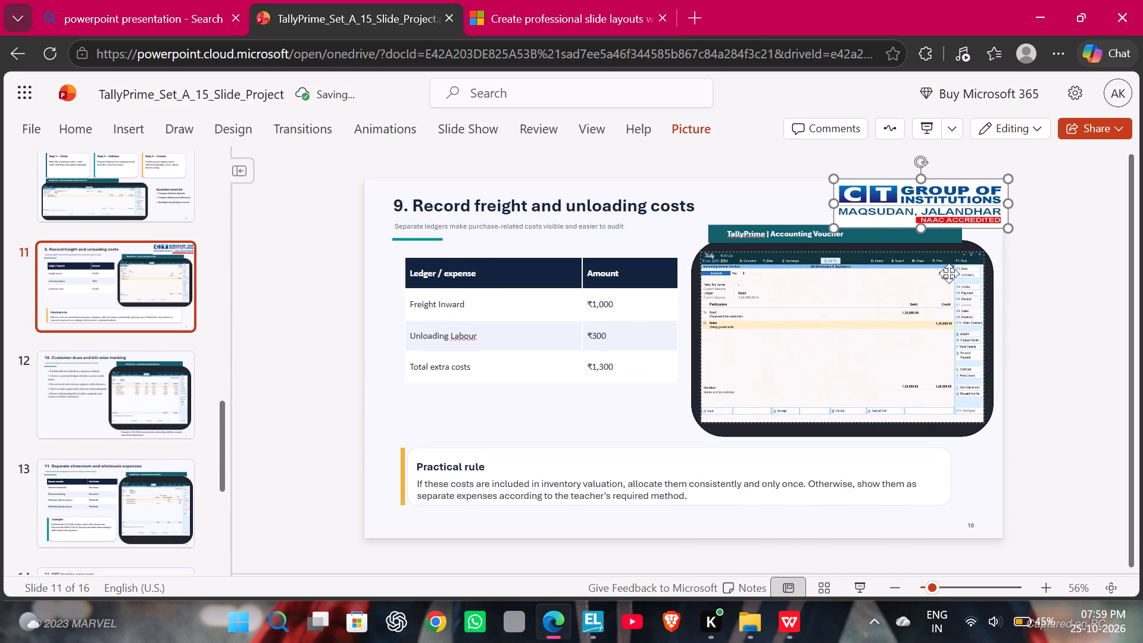
Narrow the "TallyPrime | Accounting Voucher" caption text box on slide 11 to just past the end of its text.
click(783, 237)
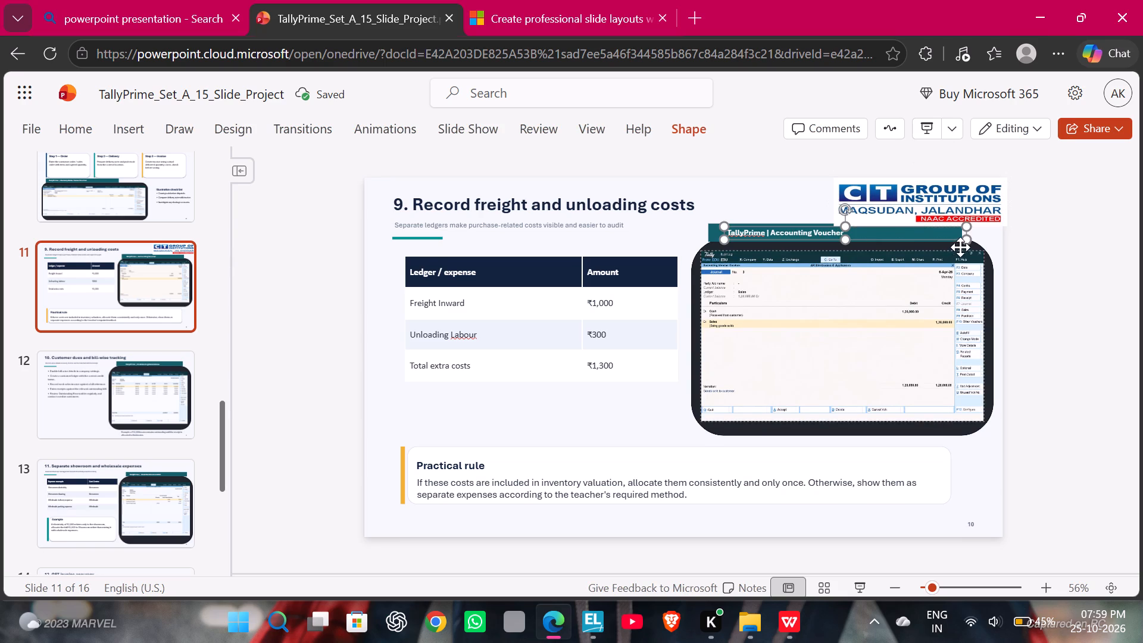
drag(966, 240, 890, 238)
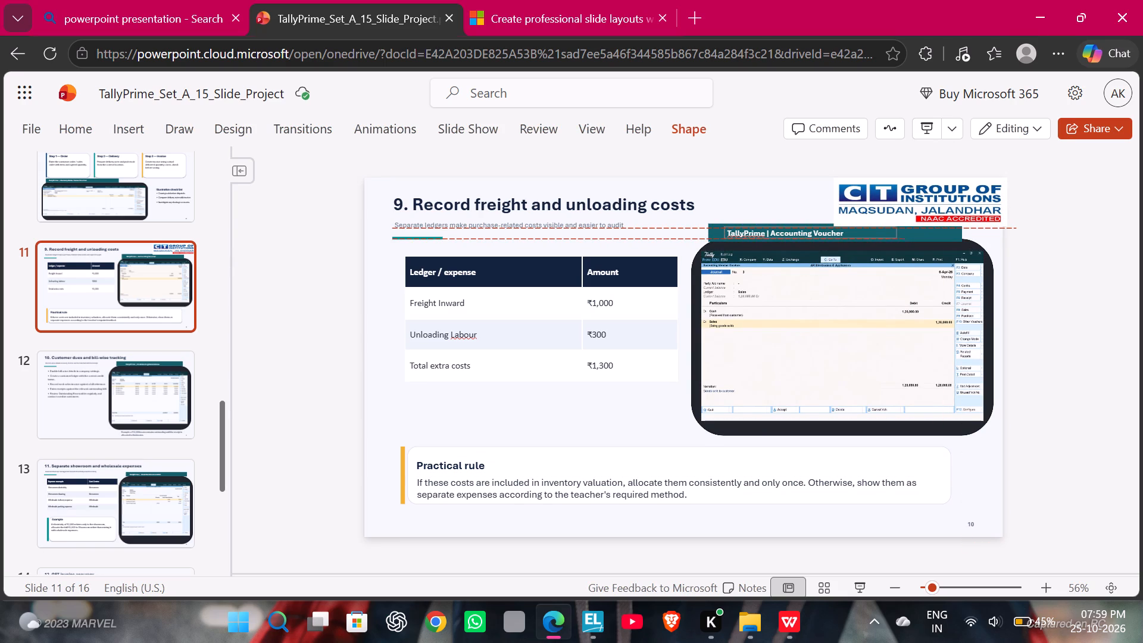
drag(890, 238, 854, 238)
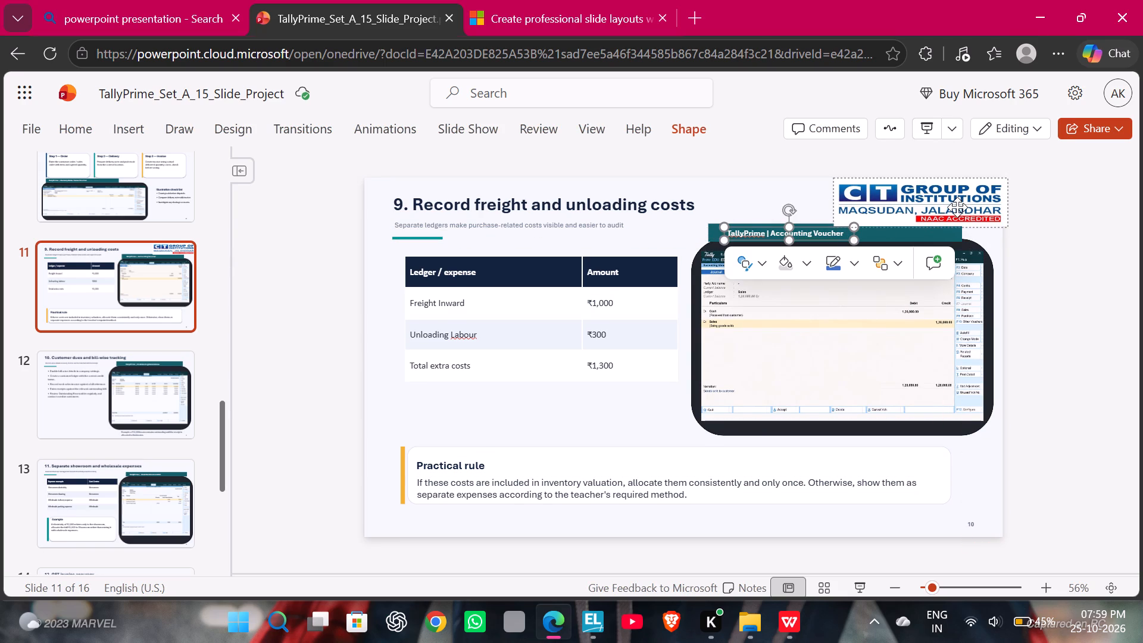
Shrink the CT Group logo on slide 11 slightly so it clears the teal bar and fits within the slide edge.
click(957, 207)
drag(1008, 226, 1003, 223)
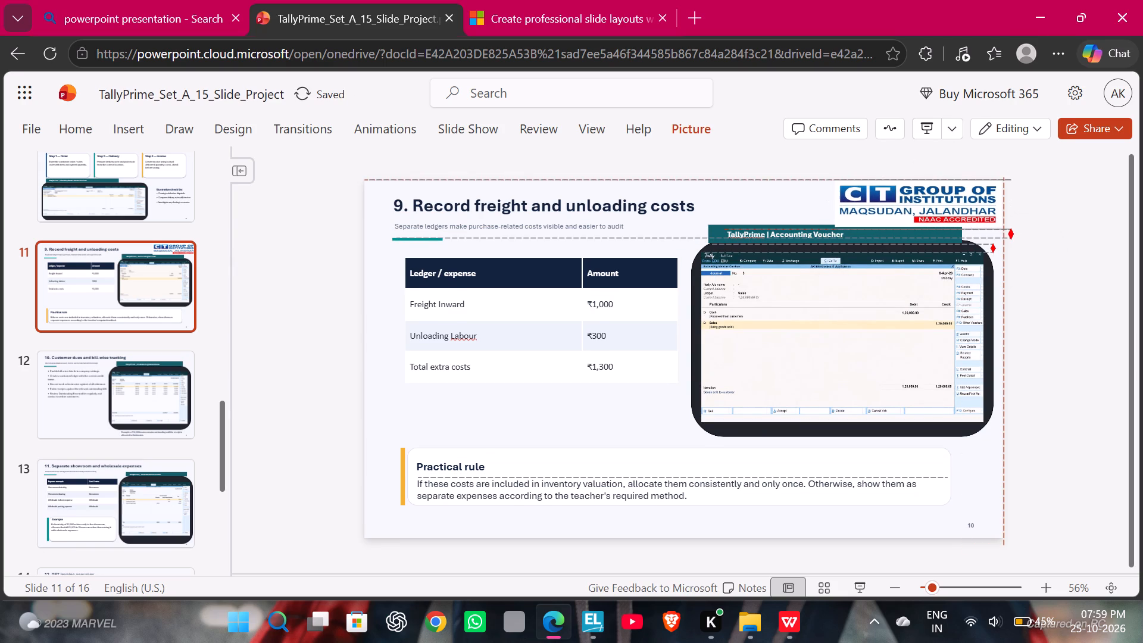
drag(1003, 223, 999, 216)
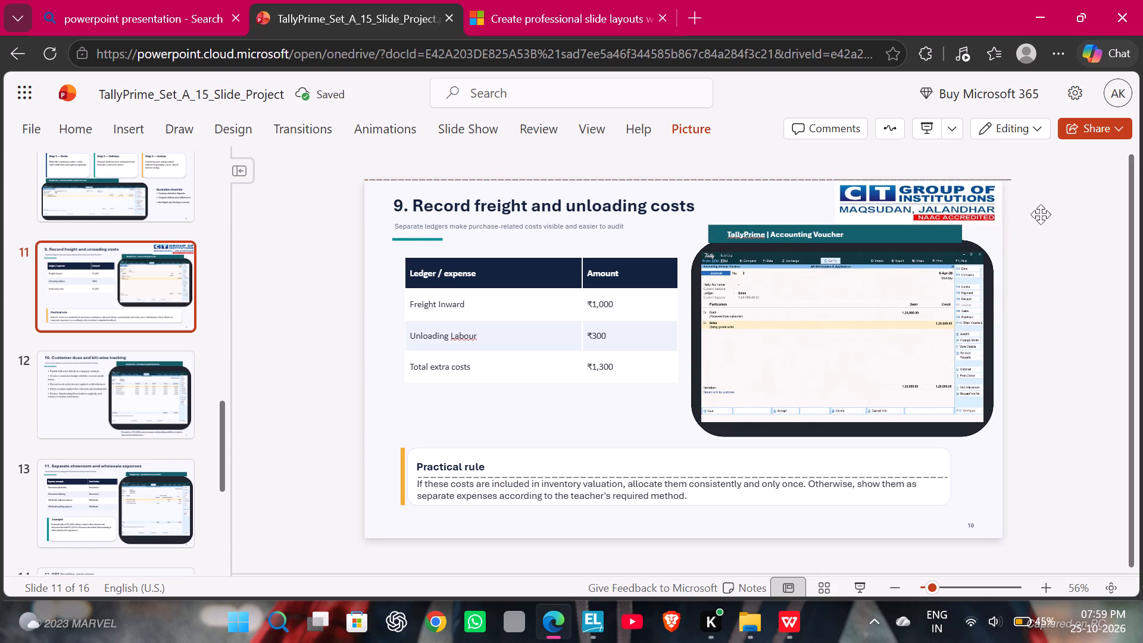
click(1080, 213)
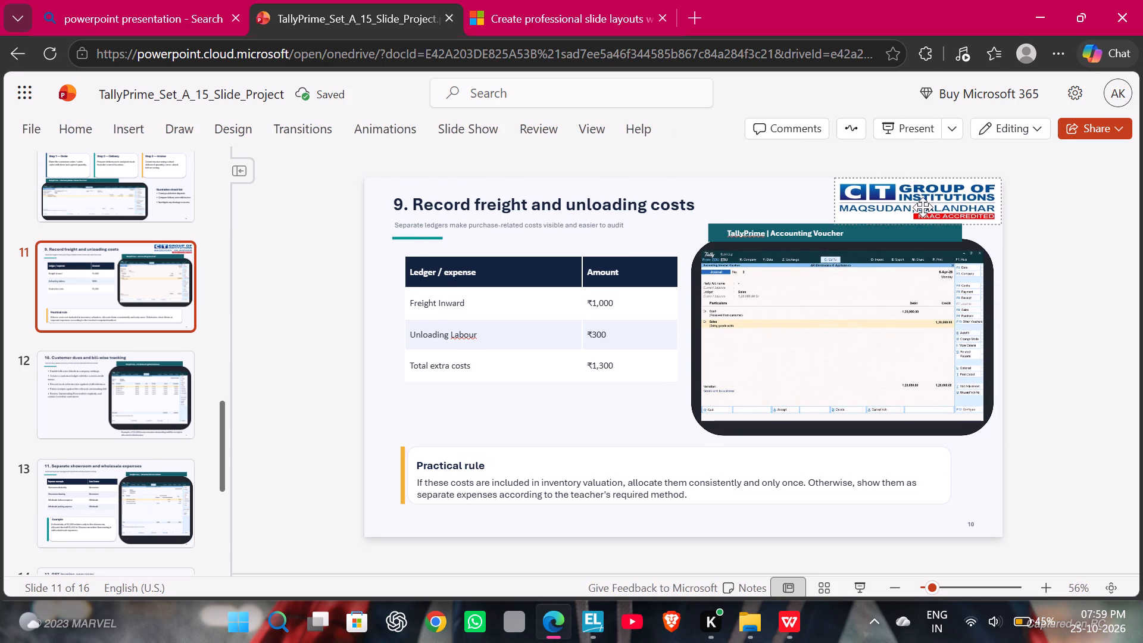
click(923, 207)
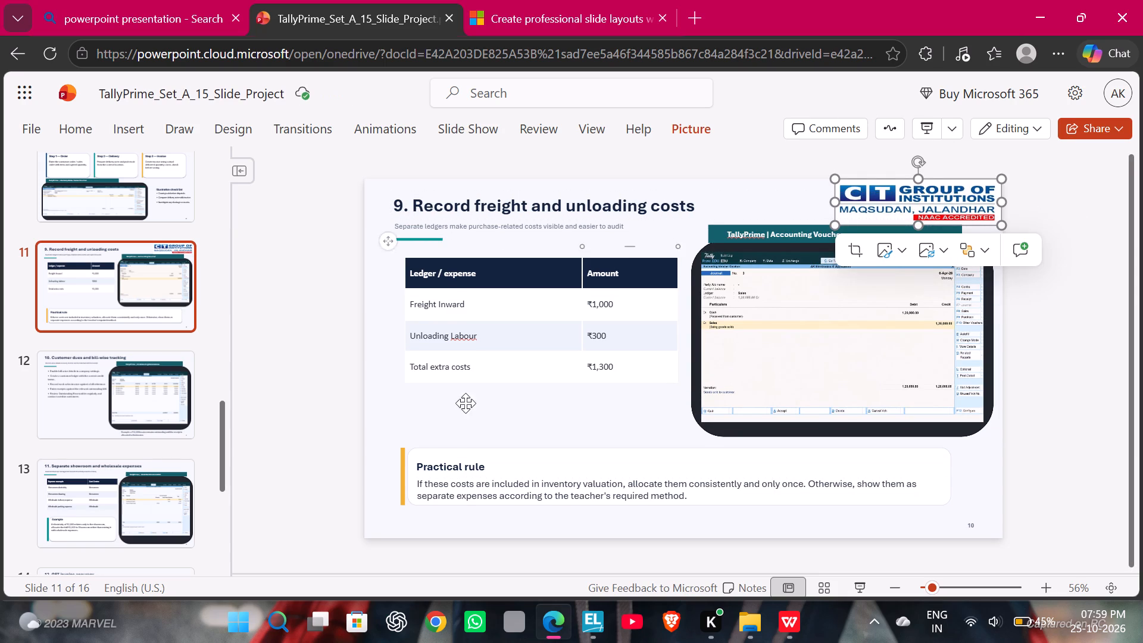
Paste the CT Group logo onto slide 13, "11. Separate showroom and wholesale expenses", and slide 14, "12. GST invoice accuracy".
click(135, 492)
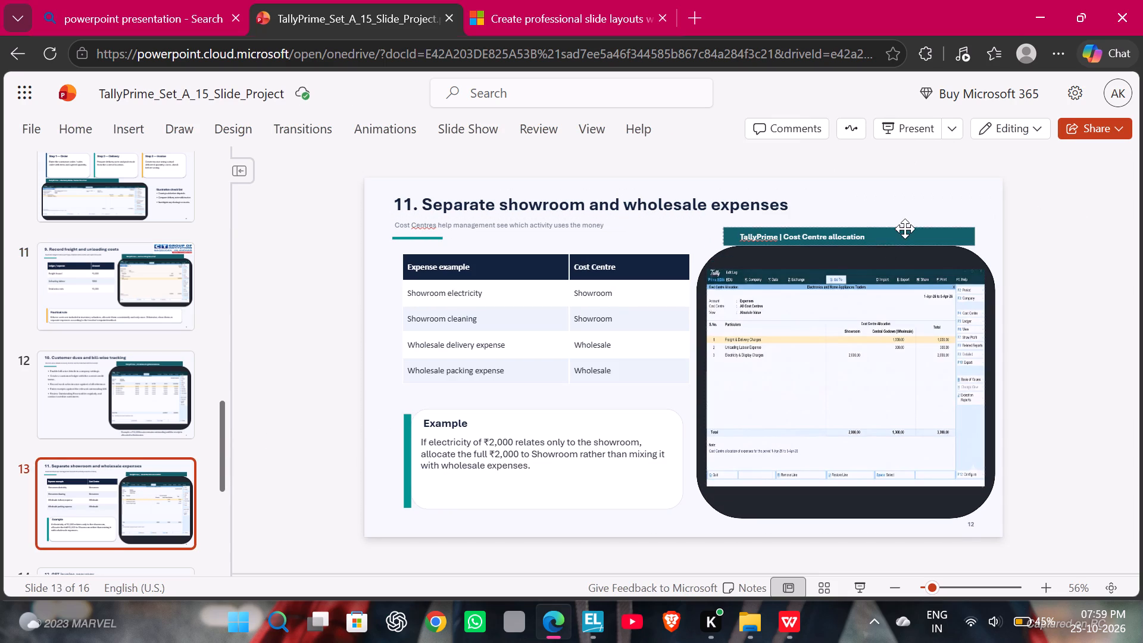
click(908, 212)
key(ctrl+v)
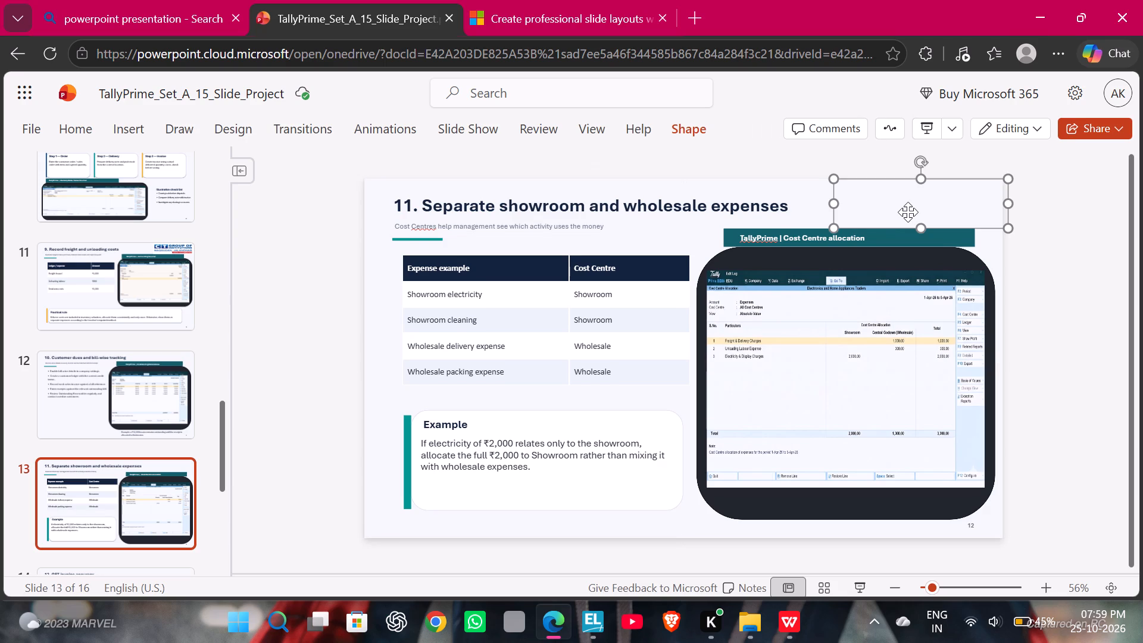
click(1142, 162)
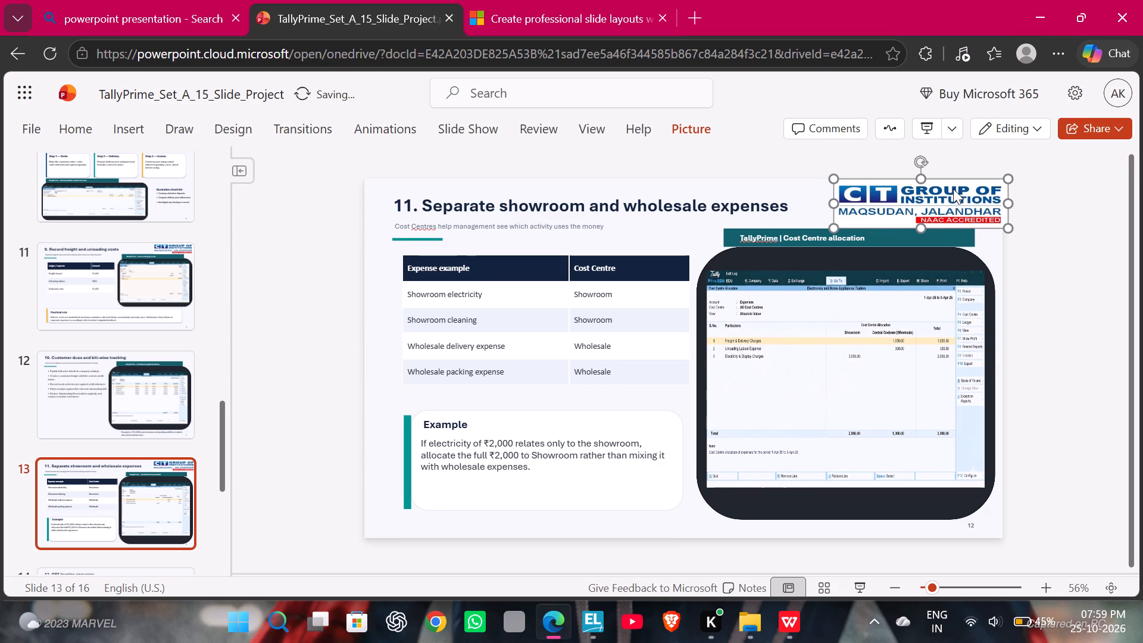
scroll(108, 548, down, 4)
click(132, 253)
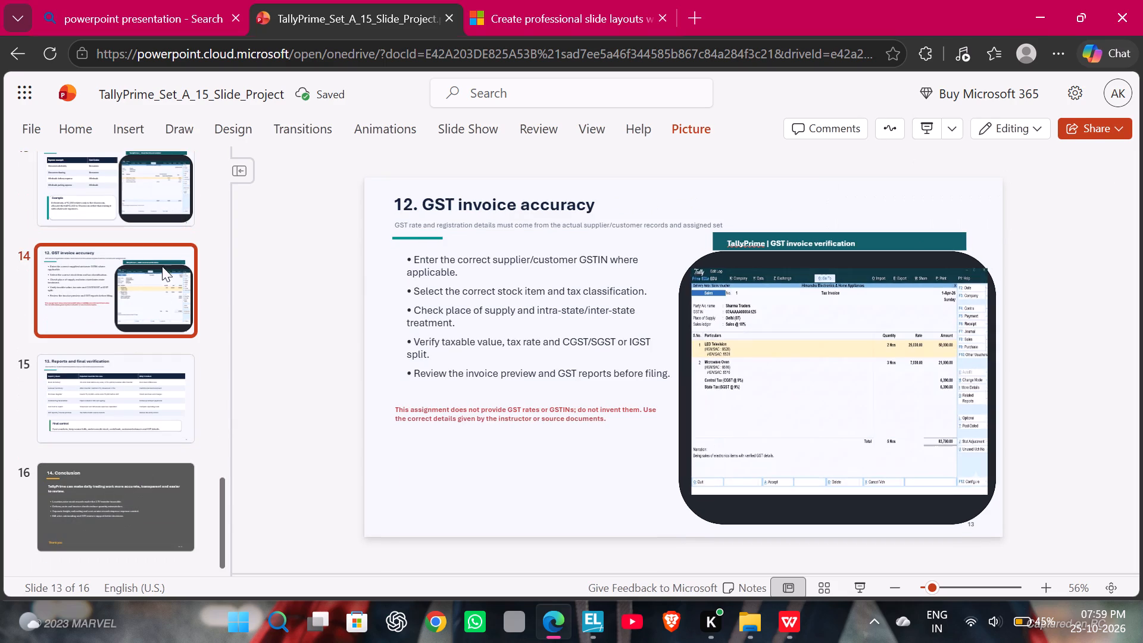
click(895, 211)
key(ctrl+v)
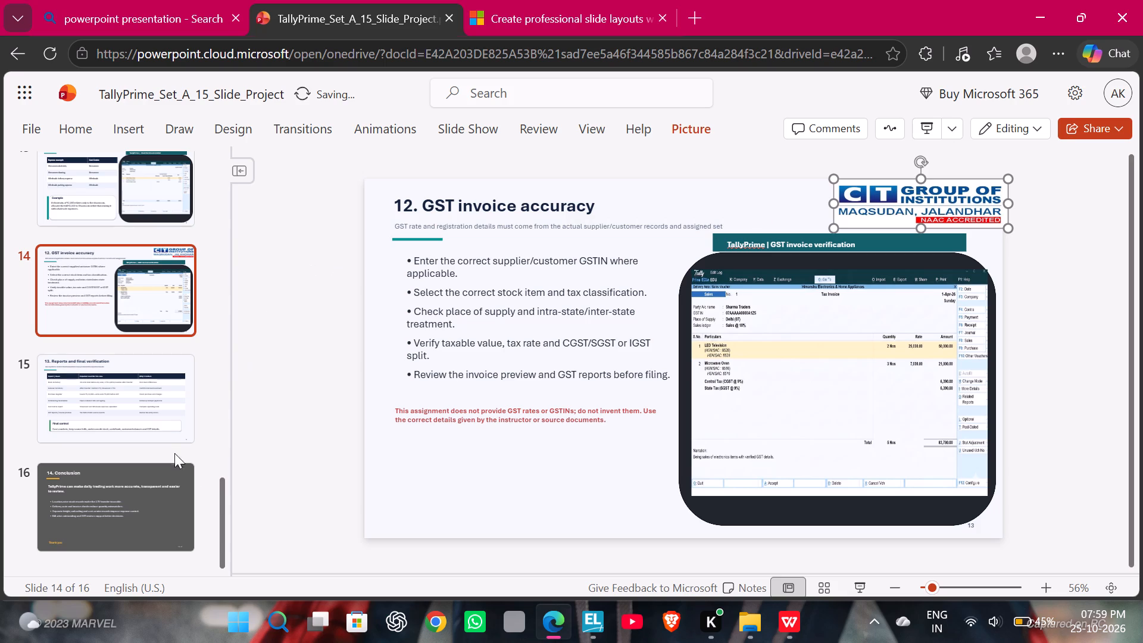
Paste the CT Group logo onto slide 16, "14. Conclusion".
click(149, 512)
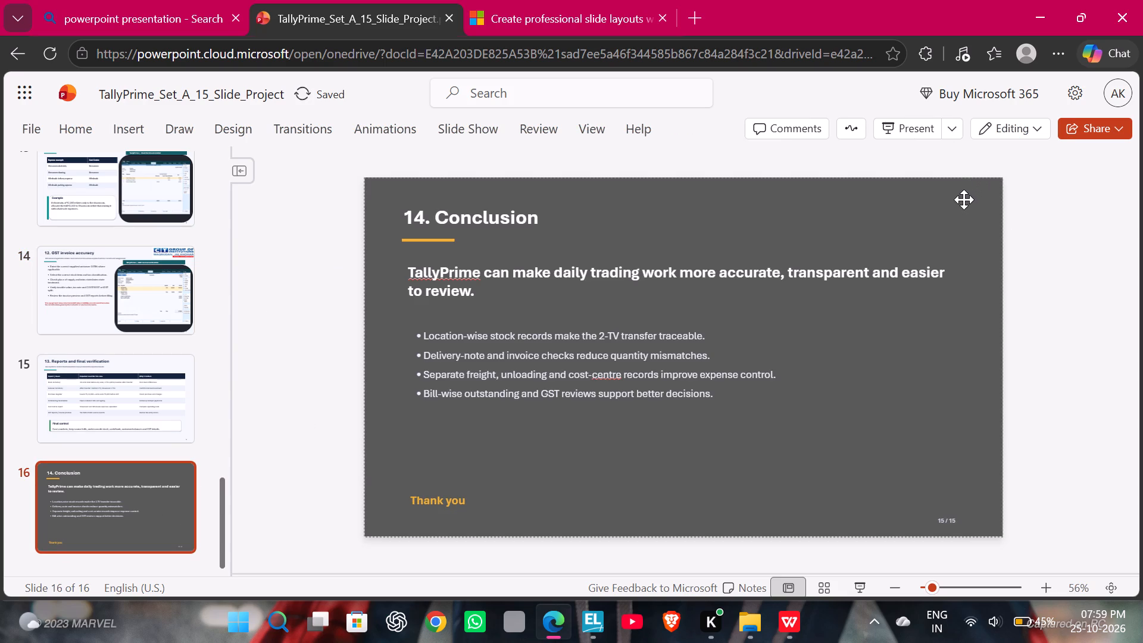
click(964, 199)
key(ctrl+v)
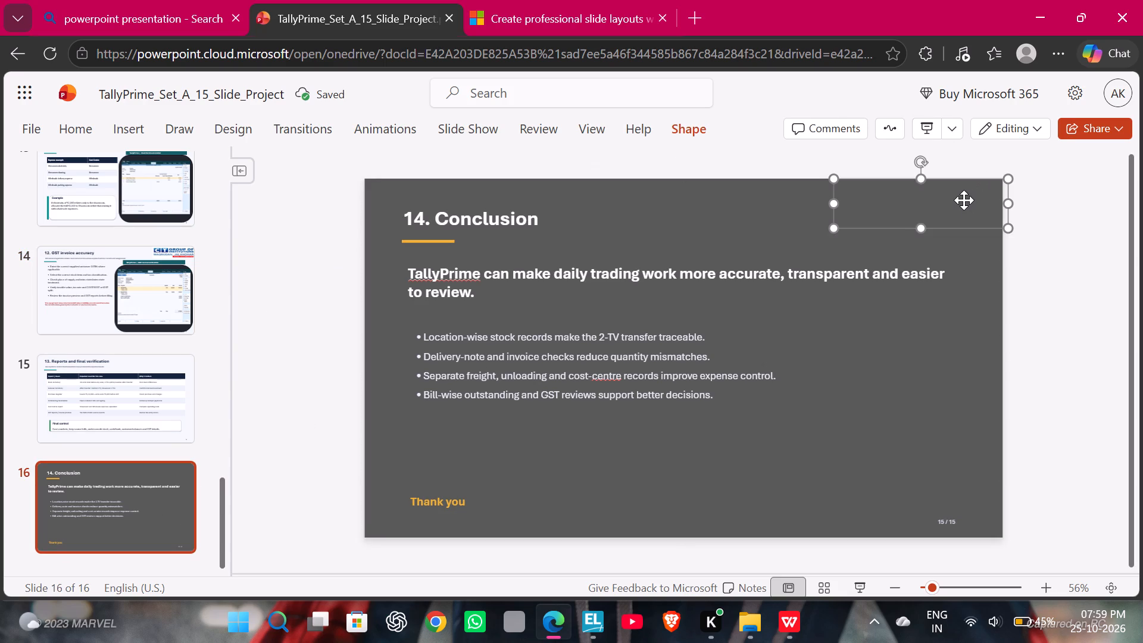
click(1042, 229)
Review the "Tally Assignment" cover slide and the "TallyPrime Essentials Level 2" slide at the start of the presentation.
scroll(79, 416, up, 2)
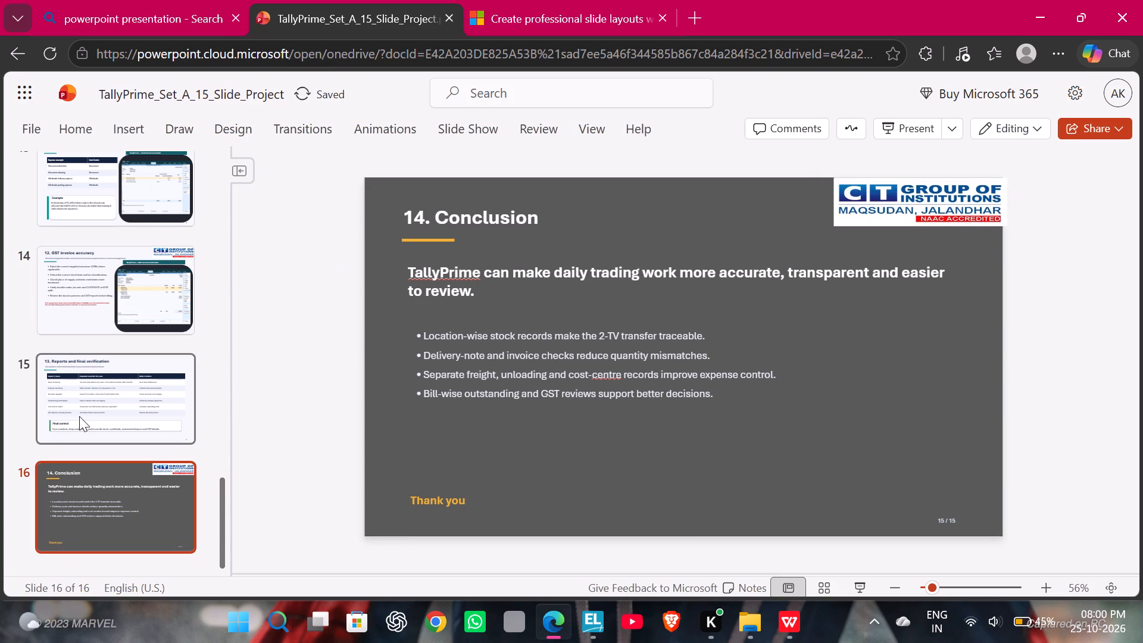
scroll(79, 416, up, 17)
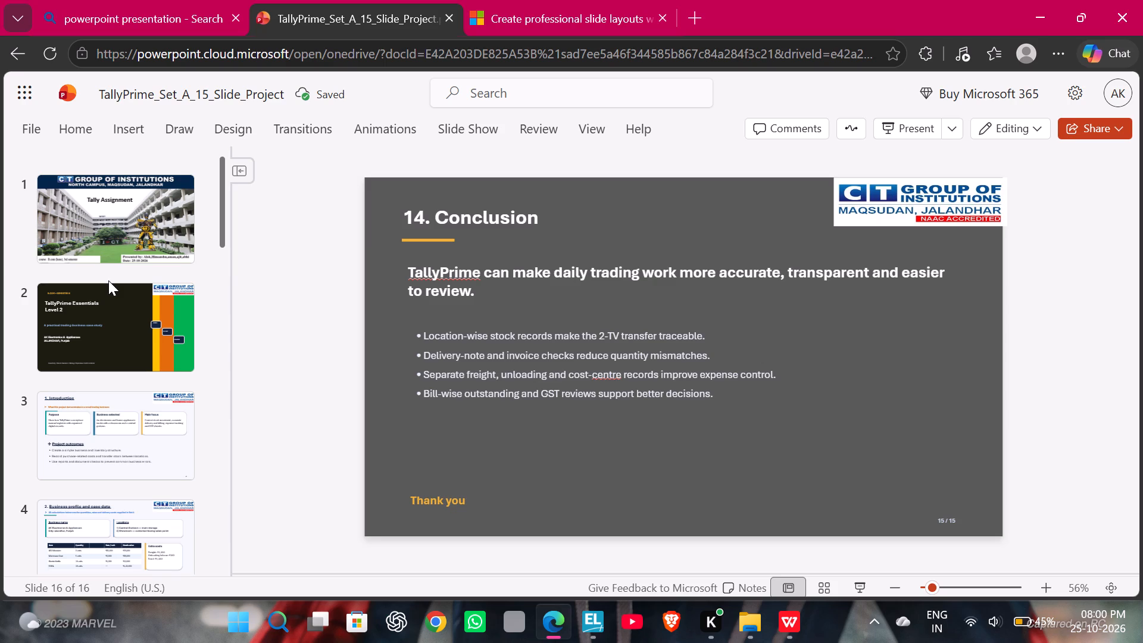
click(108, 280)
click(126, 251)
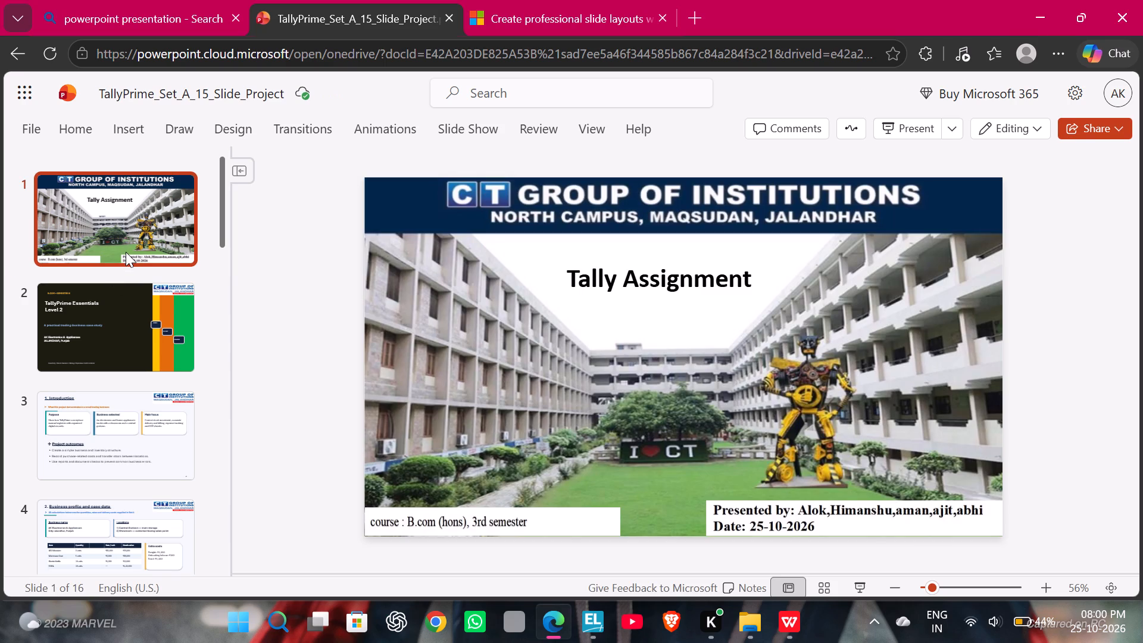
click(126, 248)
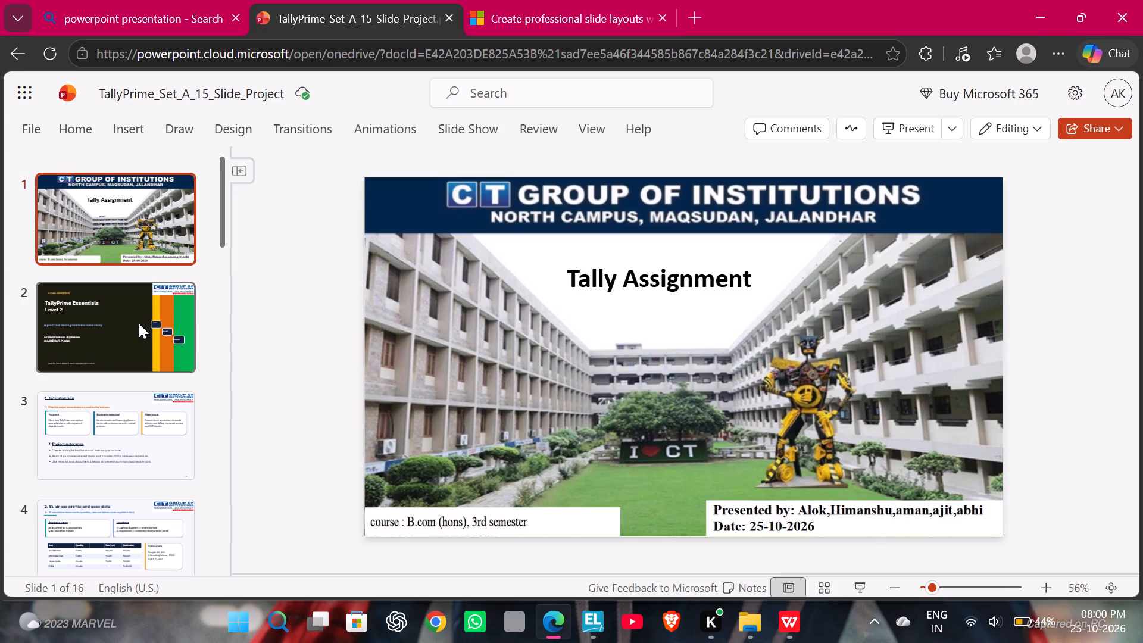
click(135, 336)
click(124, 249)
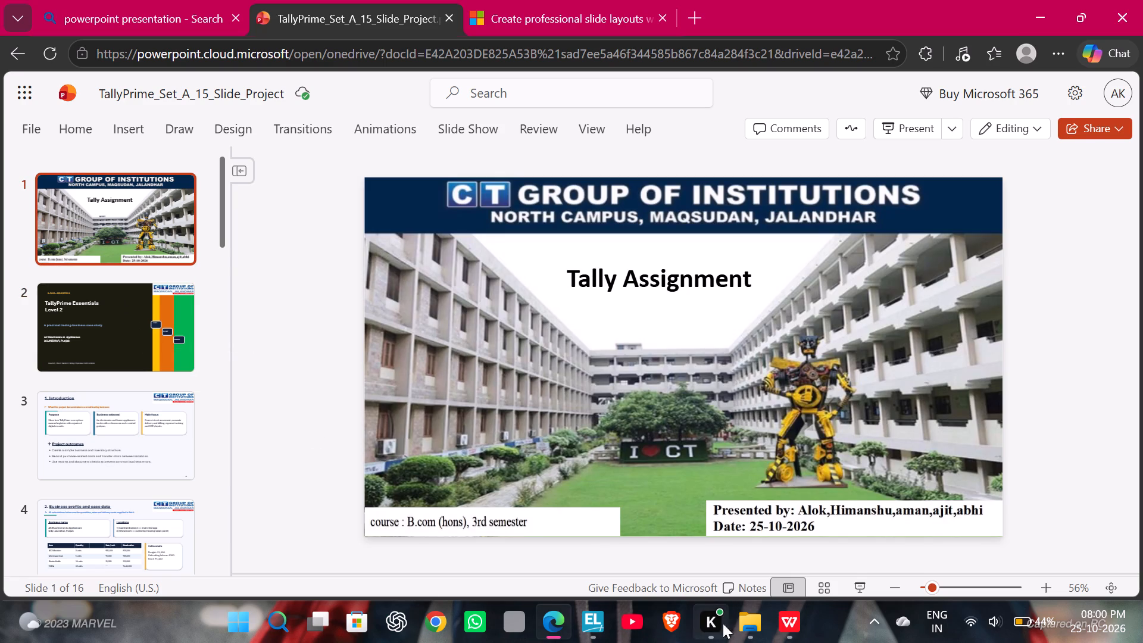
Switch to the lecture template in WPS Office and delete the "COURSE INFORMATION" heading text on slide 2.
click(791, 622)
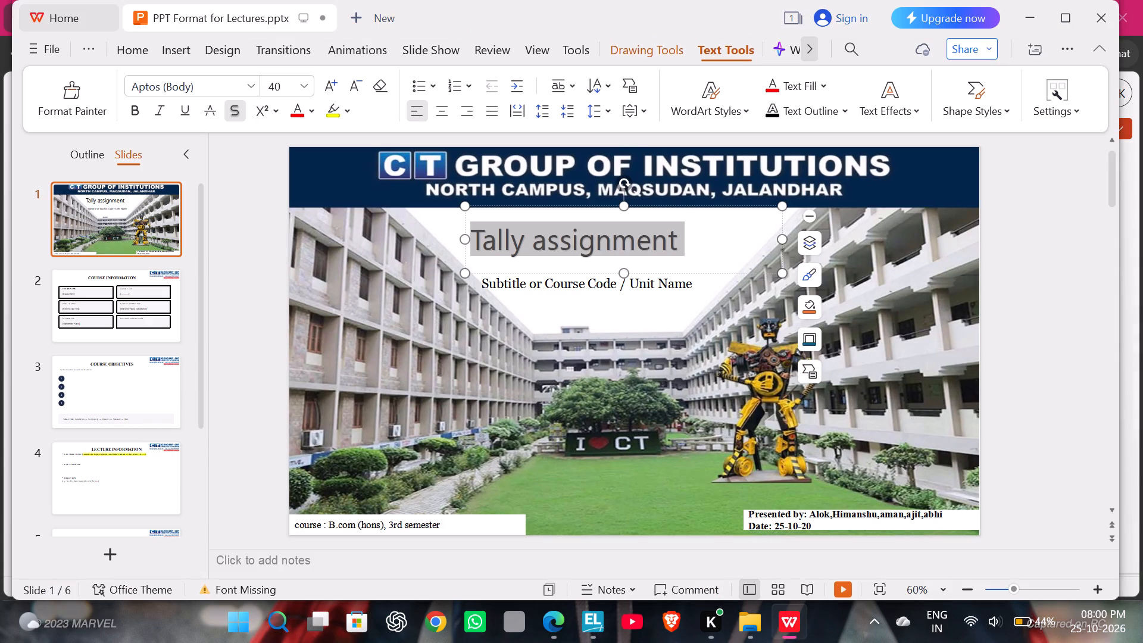
click(650, 406)
click(108, 324)
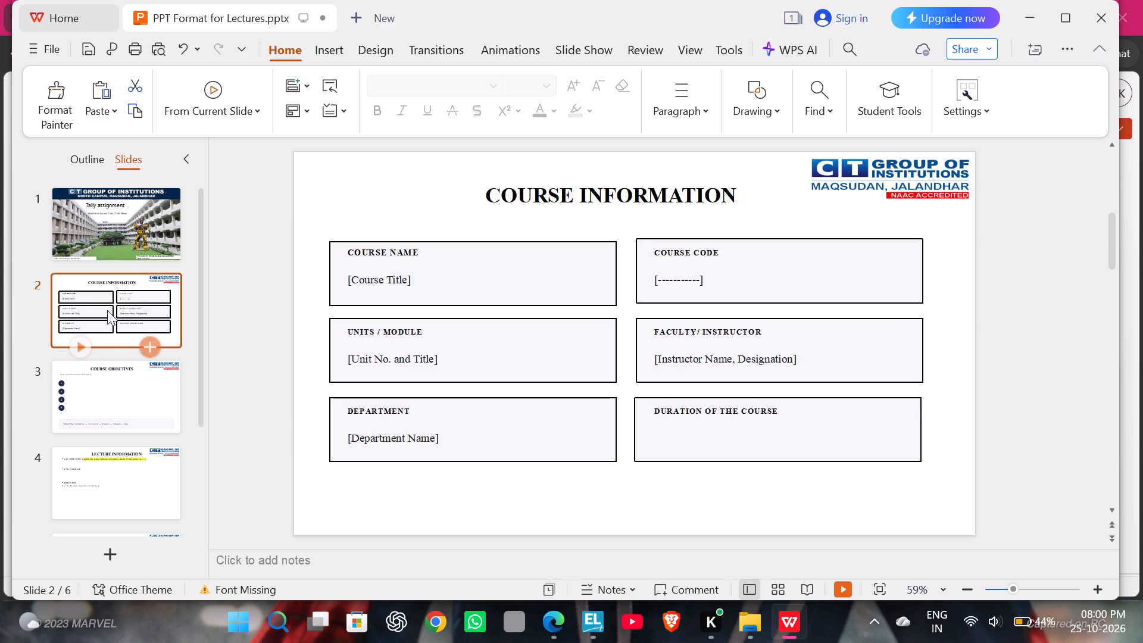
click(674, 176)
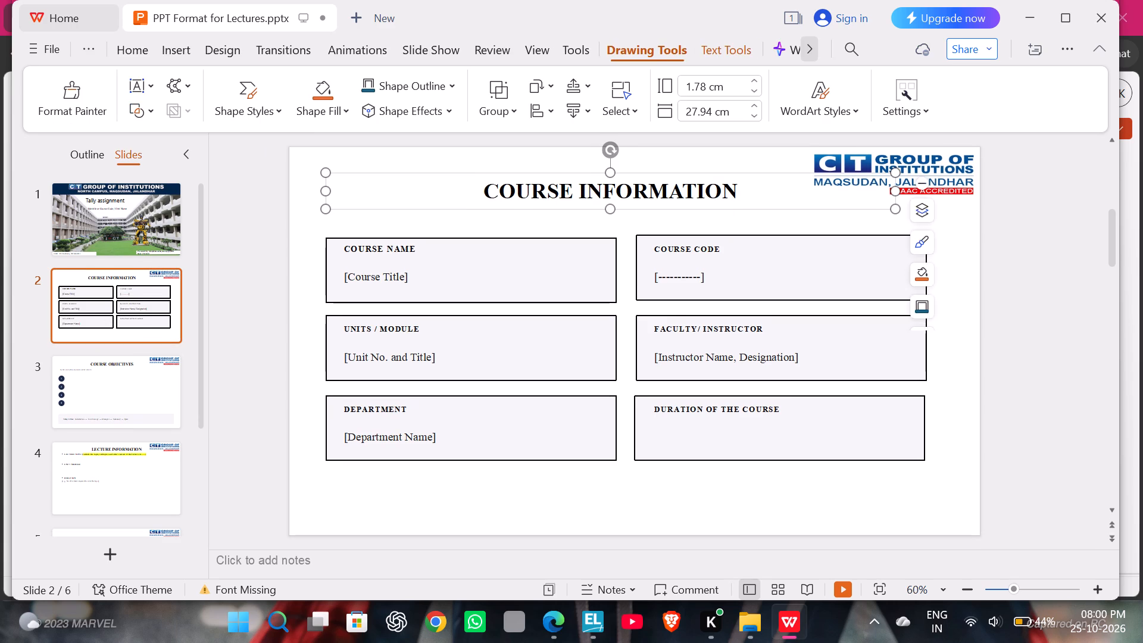
click(742, 184)
click(739, 188)
click(736, 197)
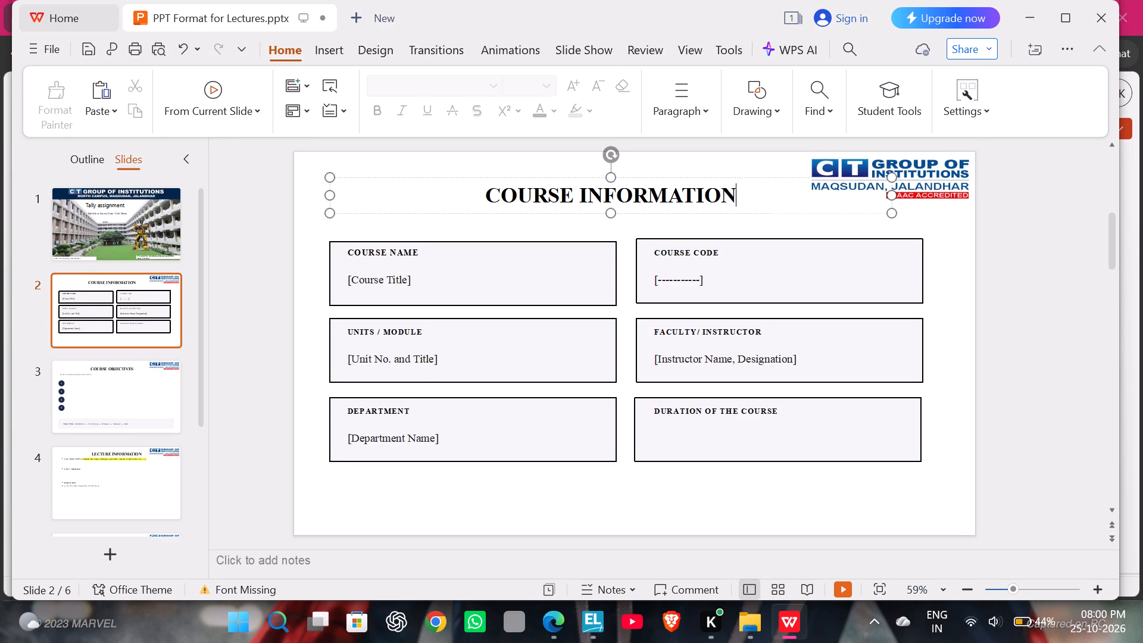
drag(736, 197, 481, 194)
key(BackSpace)
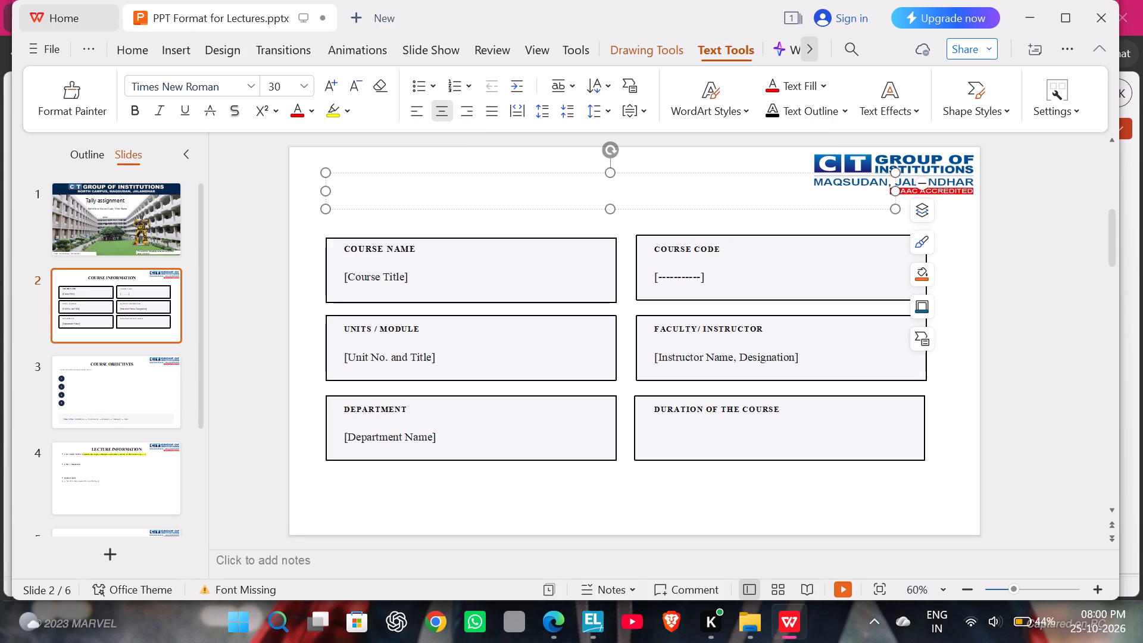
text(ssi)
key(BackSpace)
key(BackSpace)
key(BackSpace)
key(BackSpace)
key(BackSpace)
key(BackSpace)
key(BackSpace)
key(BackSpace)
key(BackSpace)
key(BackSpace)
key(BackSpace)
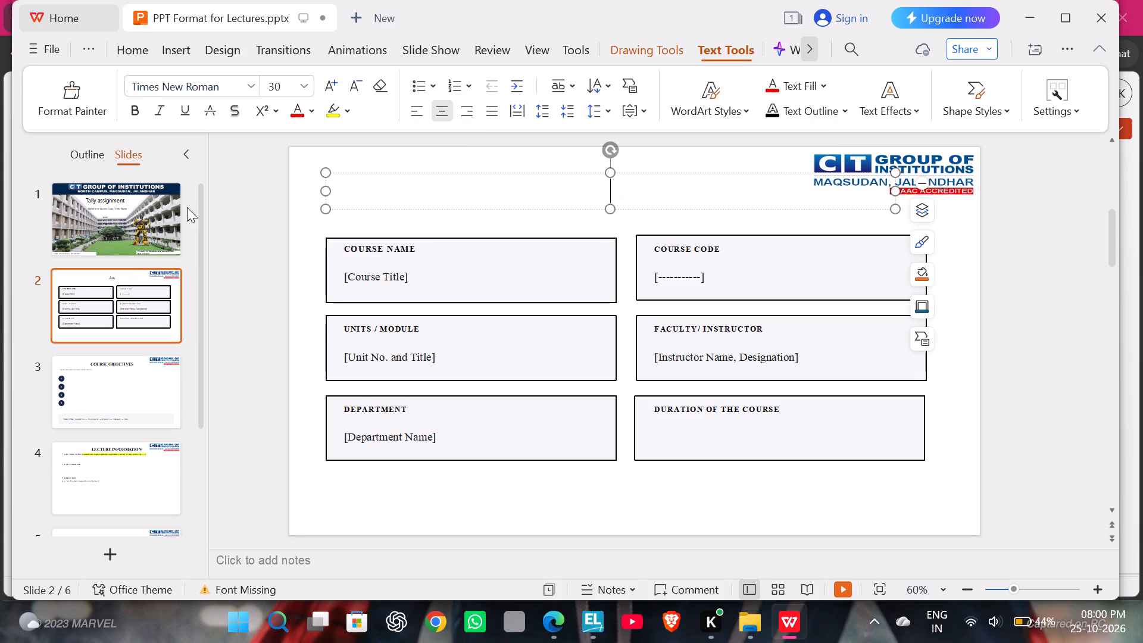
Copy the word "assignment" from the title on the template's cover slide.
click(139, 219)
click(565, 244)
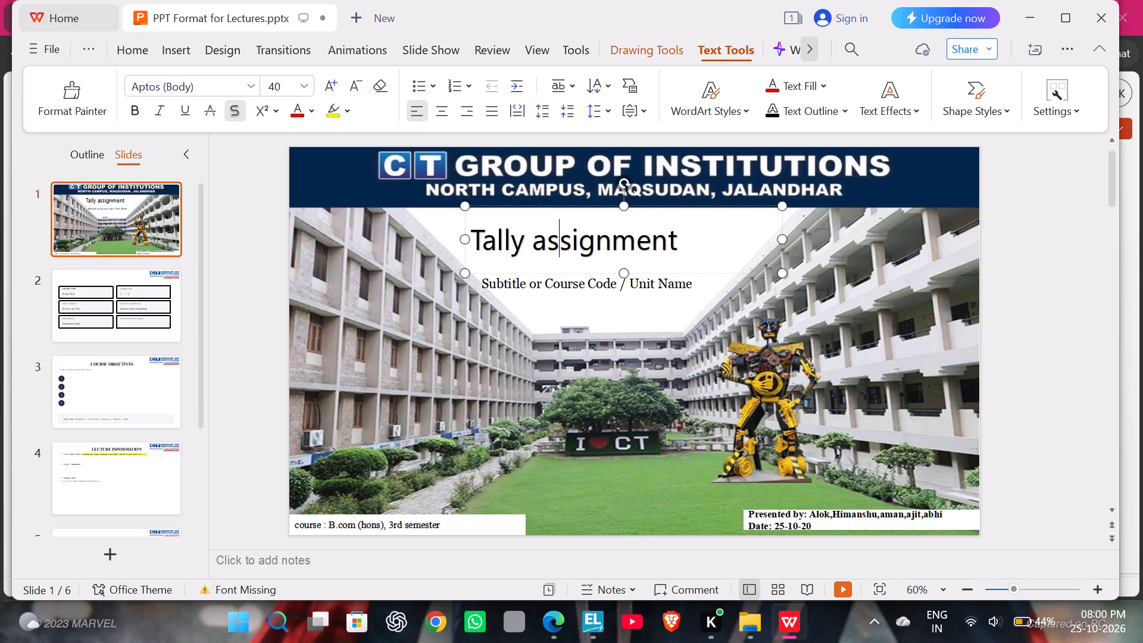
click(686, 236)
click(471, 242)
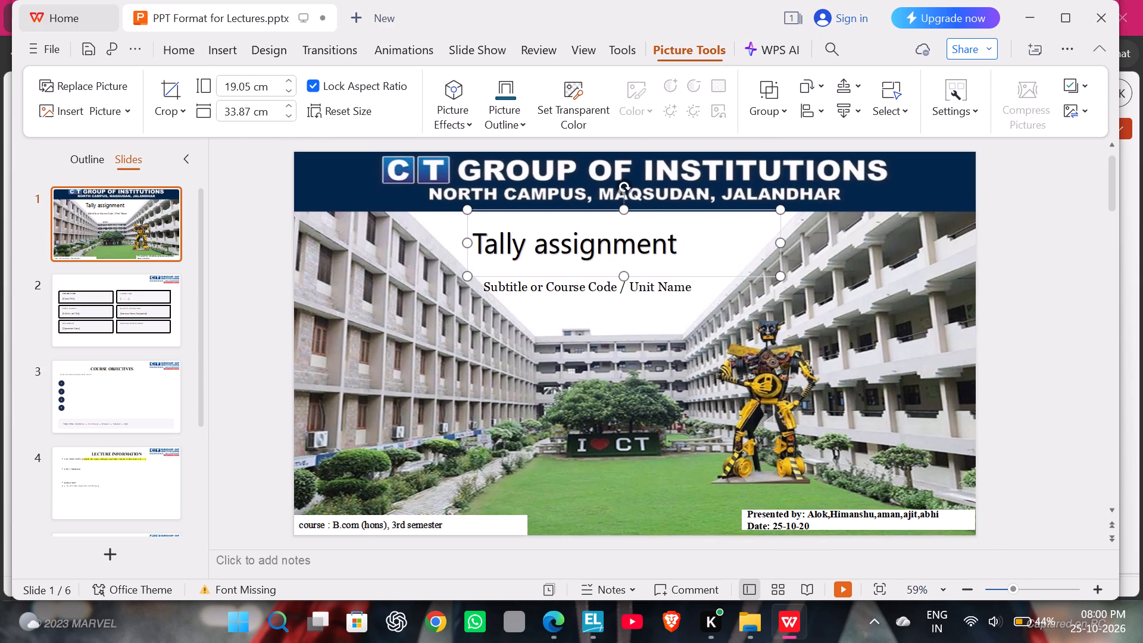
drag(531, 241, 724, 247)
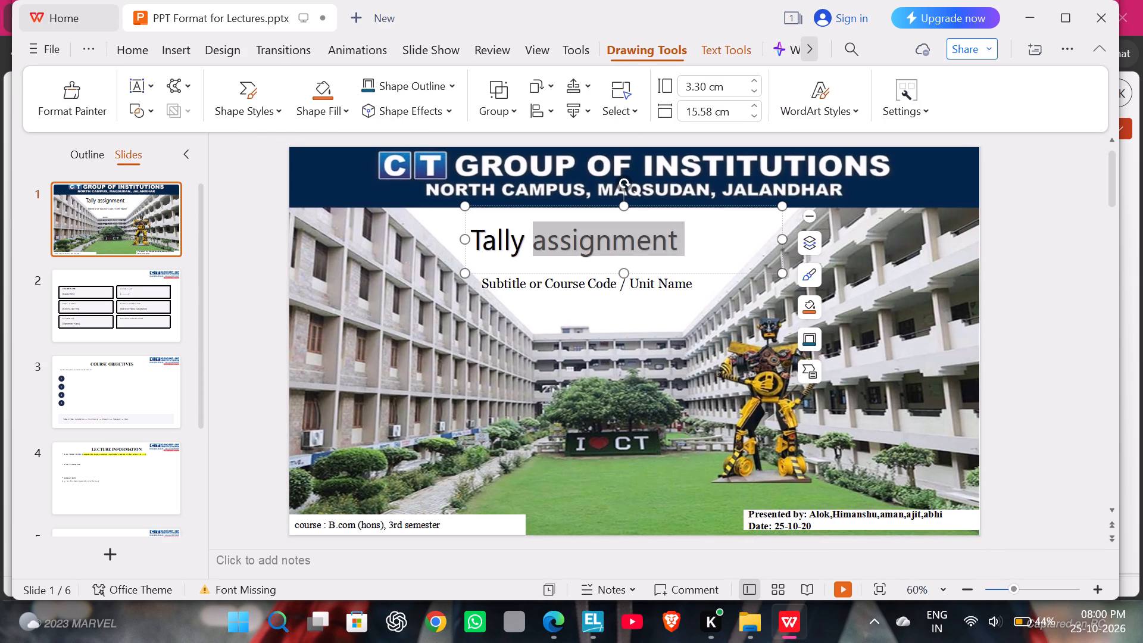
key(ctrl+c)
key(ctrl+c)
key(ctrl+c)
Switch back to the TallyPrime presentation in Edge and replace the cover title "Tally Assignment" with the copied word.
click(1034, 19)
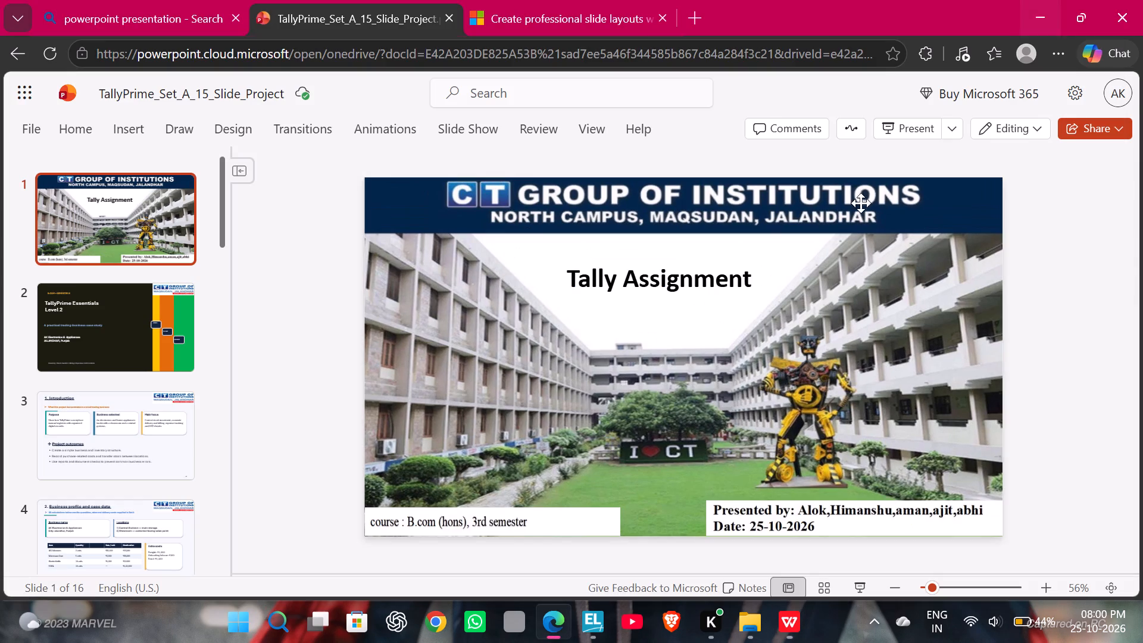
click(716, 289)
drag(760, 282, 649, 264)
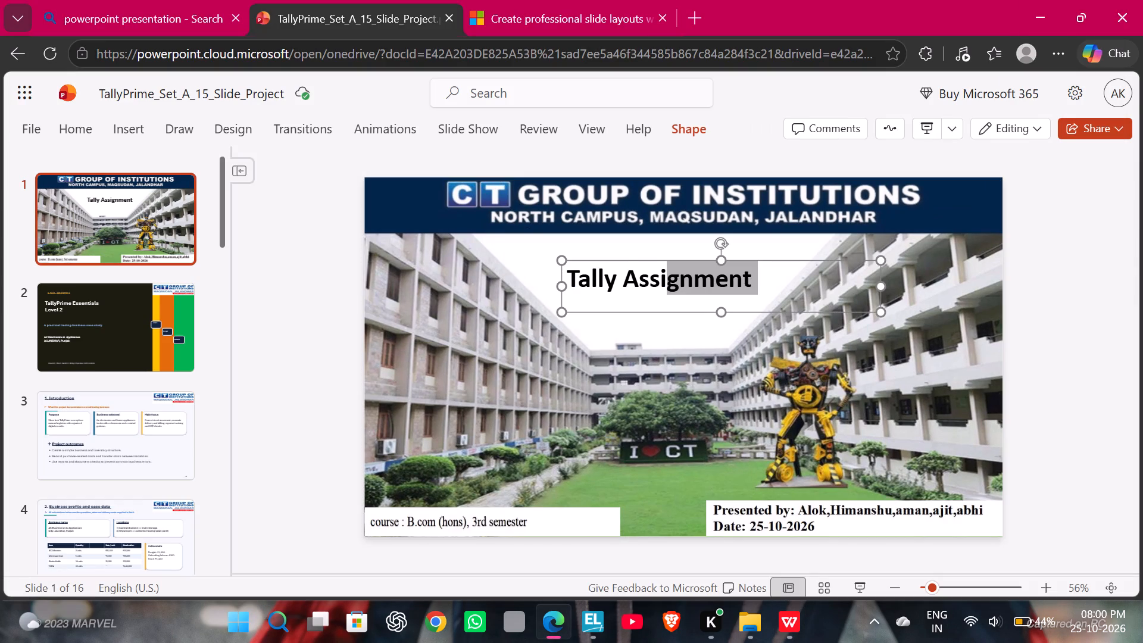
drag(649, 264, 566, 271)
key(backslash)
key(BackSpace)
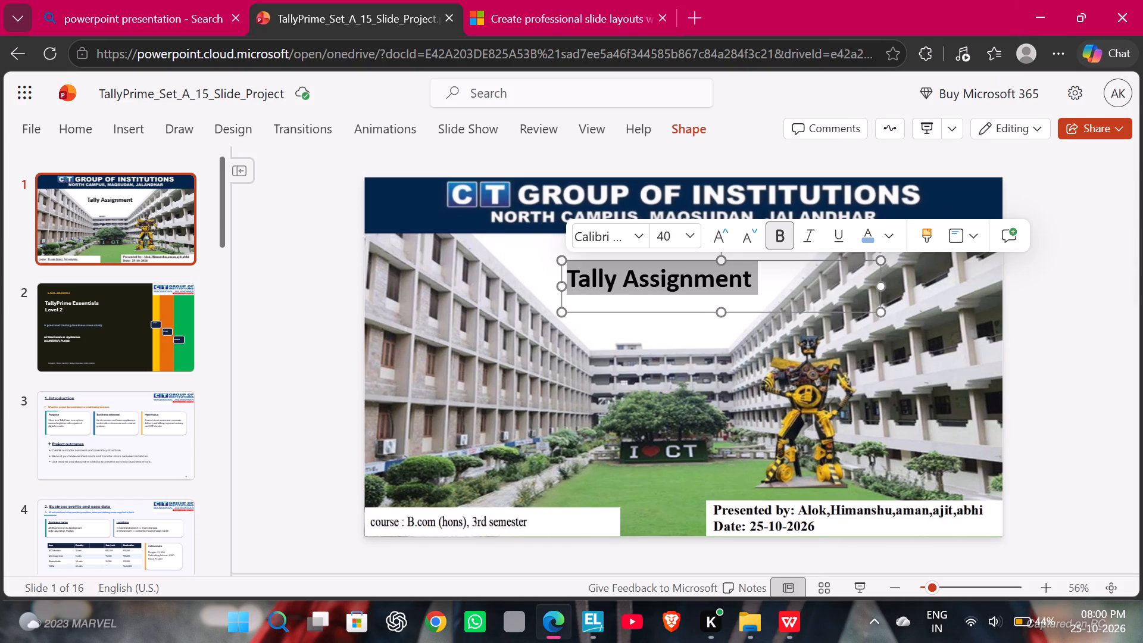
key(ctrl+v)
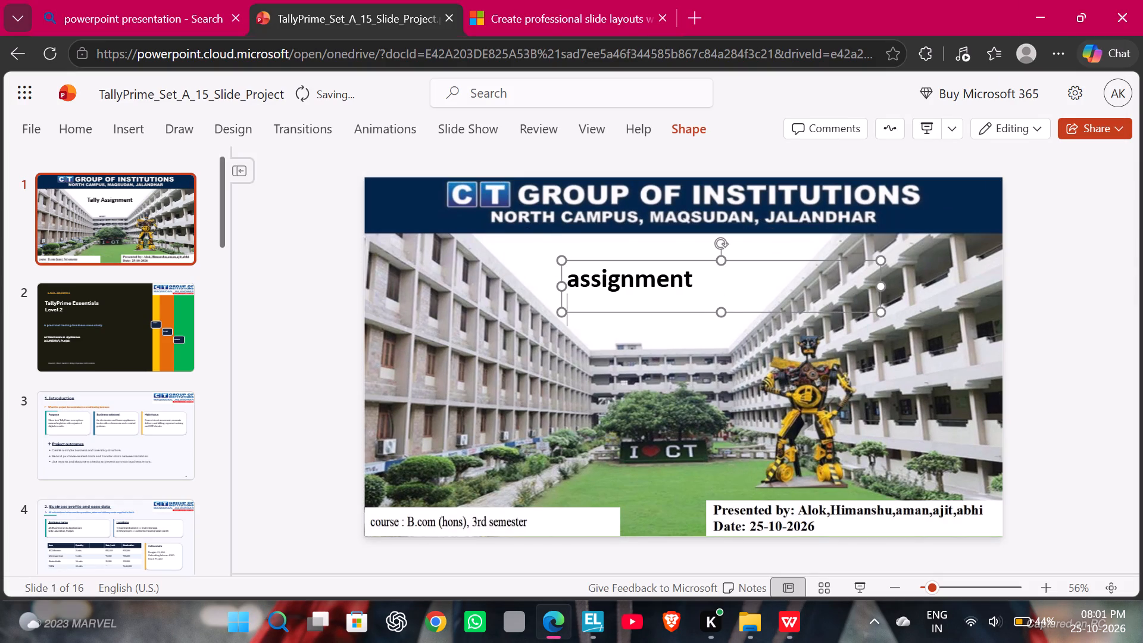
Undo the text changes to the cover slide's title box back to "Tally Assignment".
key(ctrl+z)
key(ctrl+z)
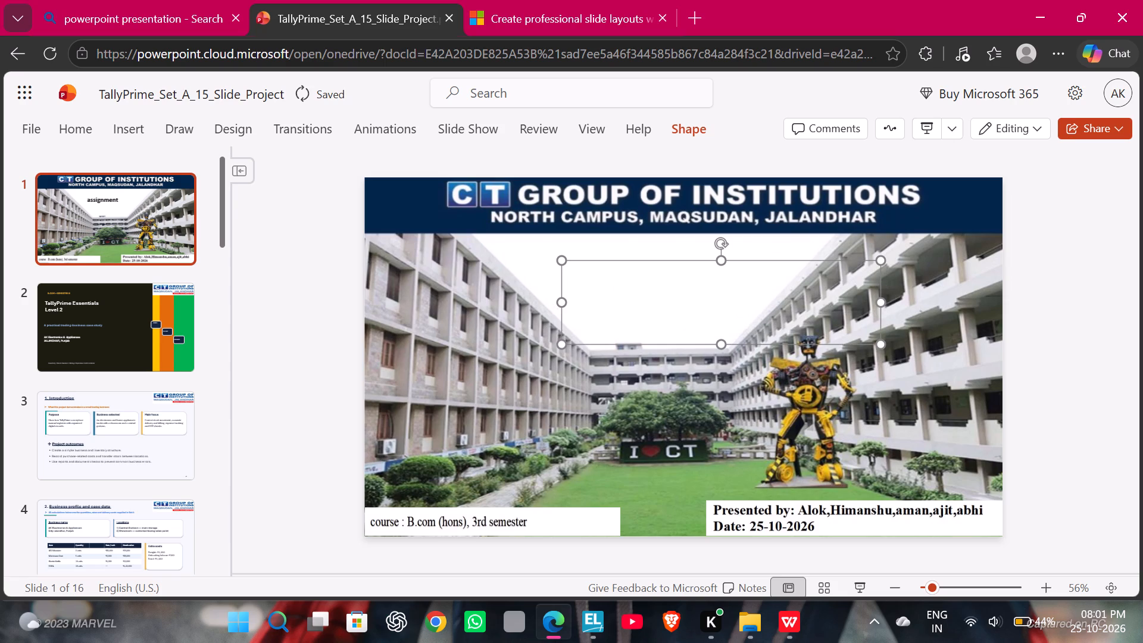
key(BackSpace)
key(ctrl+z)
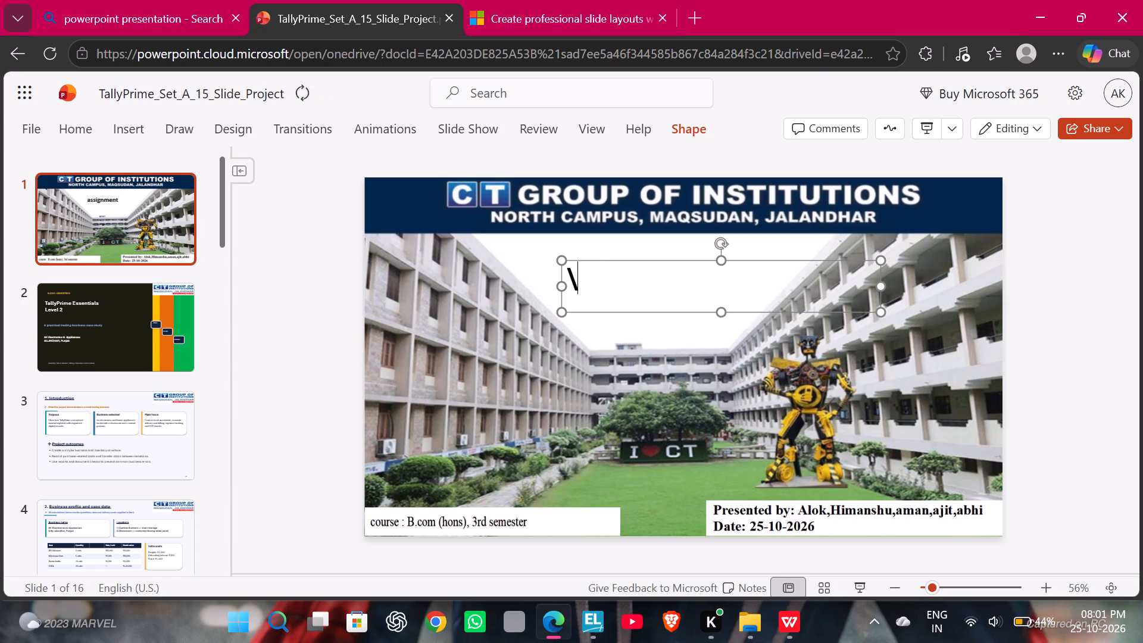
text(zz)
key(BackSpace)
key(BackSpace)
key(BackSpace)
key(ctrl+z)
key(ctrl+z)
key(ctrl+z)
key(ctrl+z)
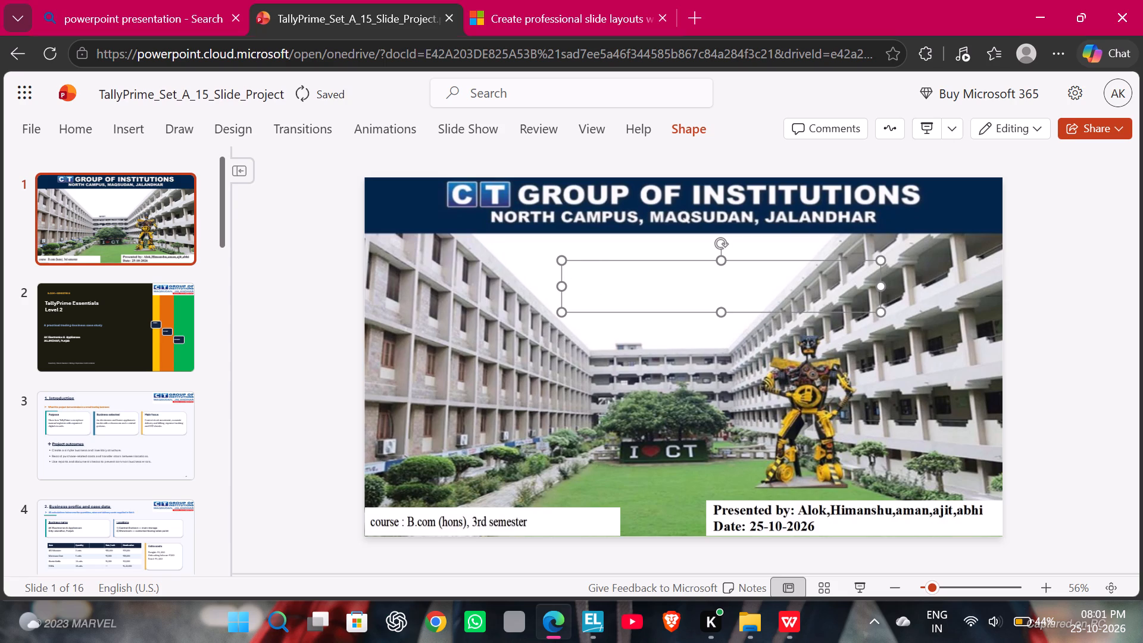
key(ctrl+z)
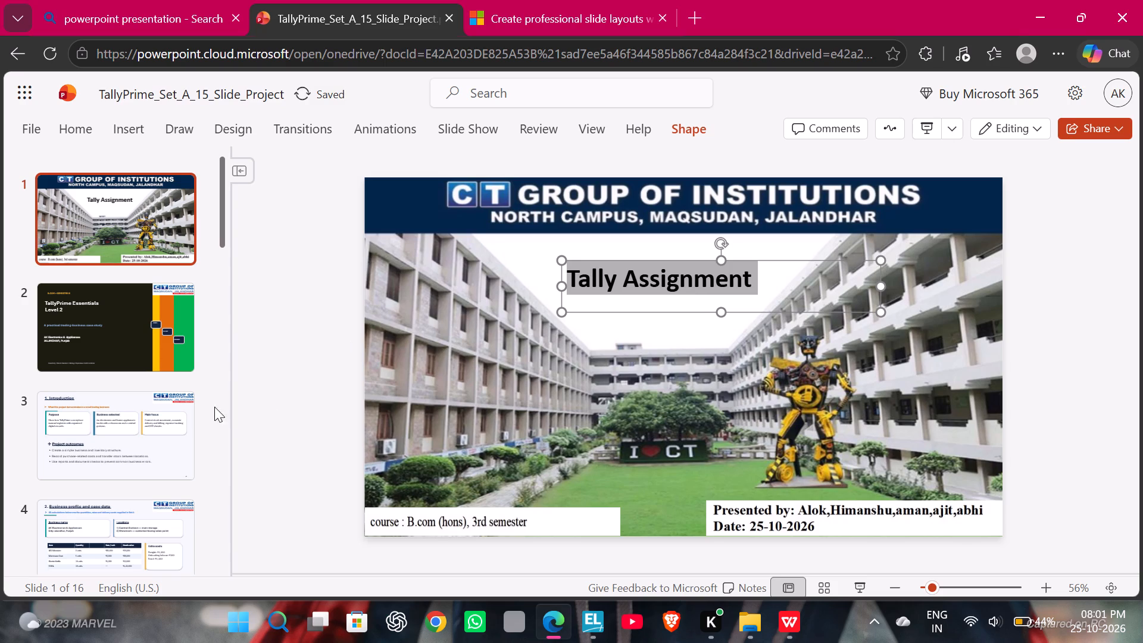
Insert a new blank slide directly after the cover slide.
click(161, 336)
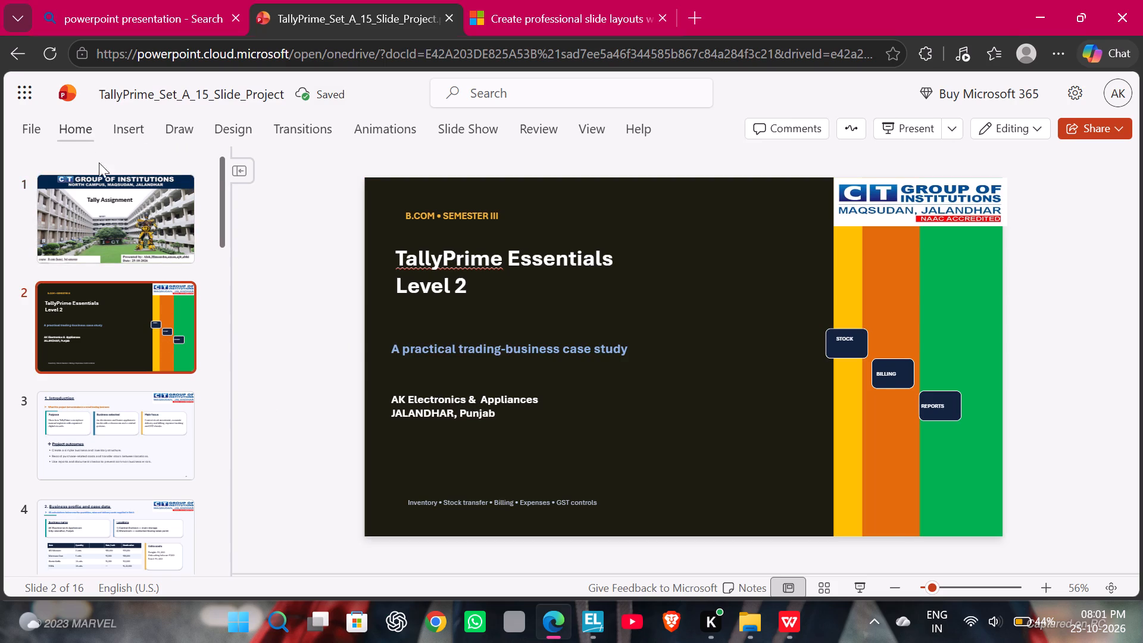
click(117, 193)
click(82, 124)
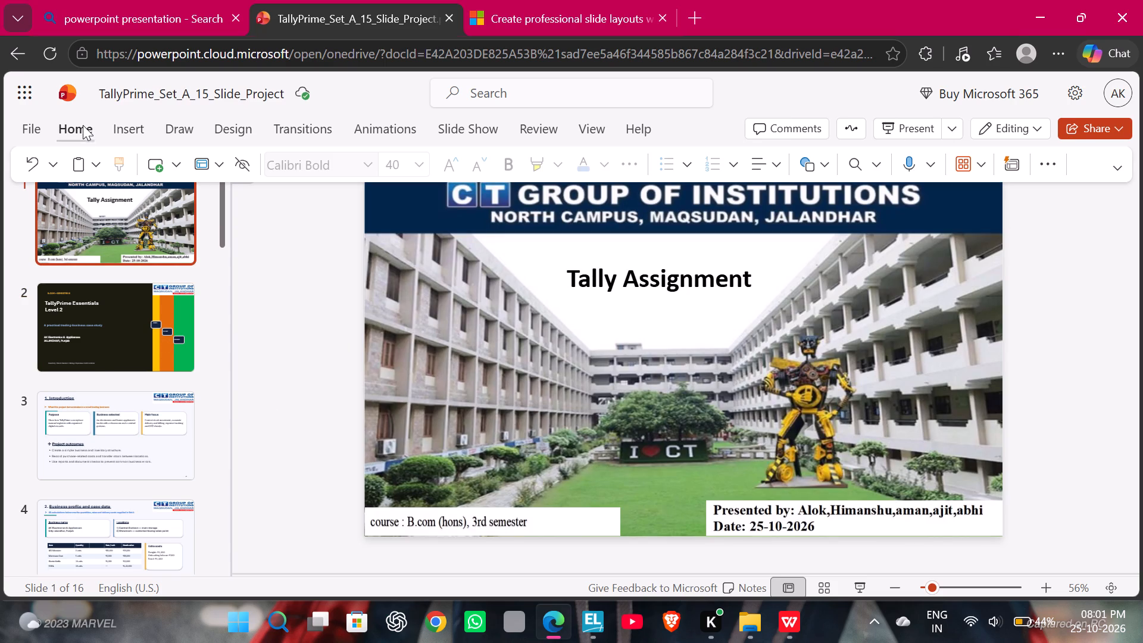
click(160, 165)
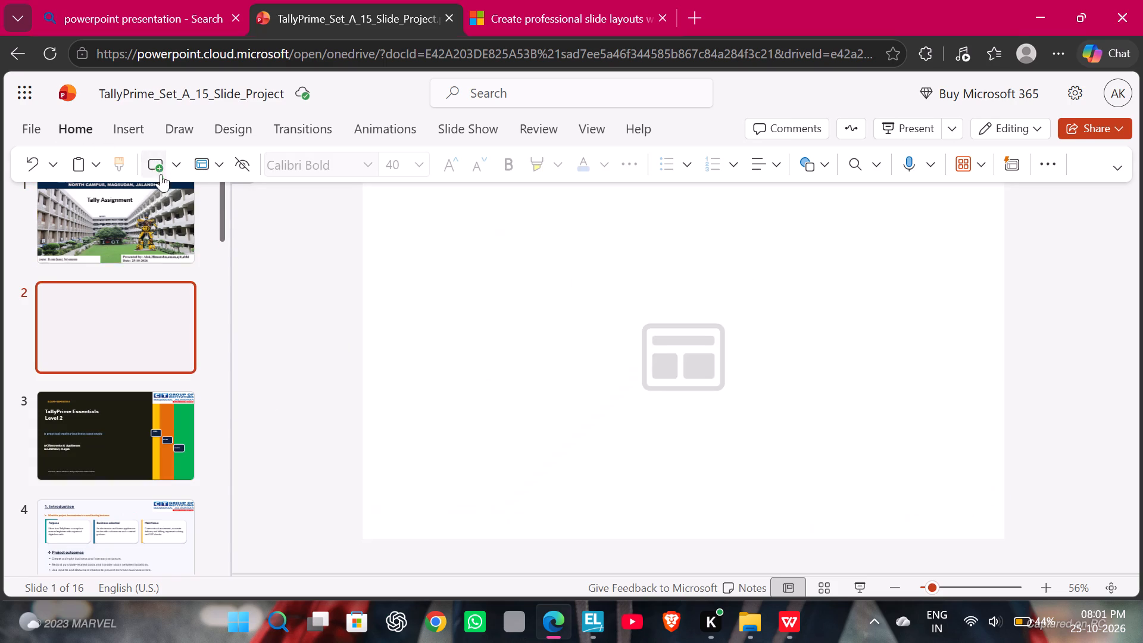
click(136, 349)
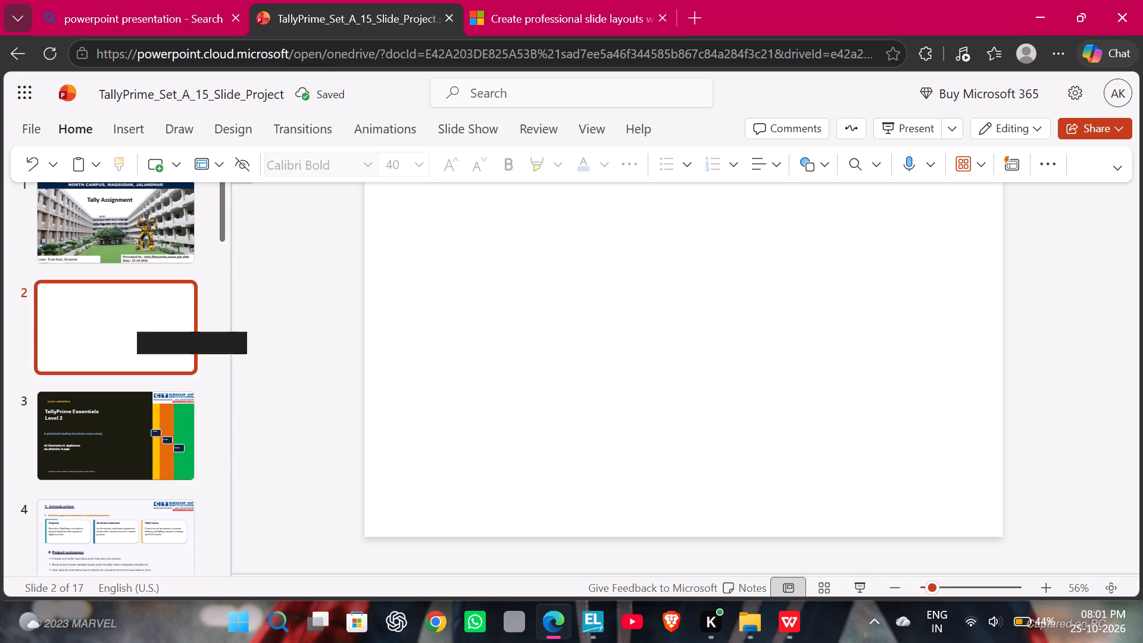
click(755, 345)
Switch to the lecture template in WPS Office and copy the empty title box above the course details on slide 2.
click(778, 615)
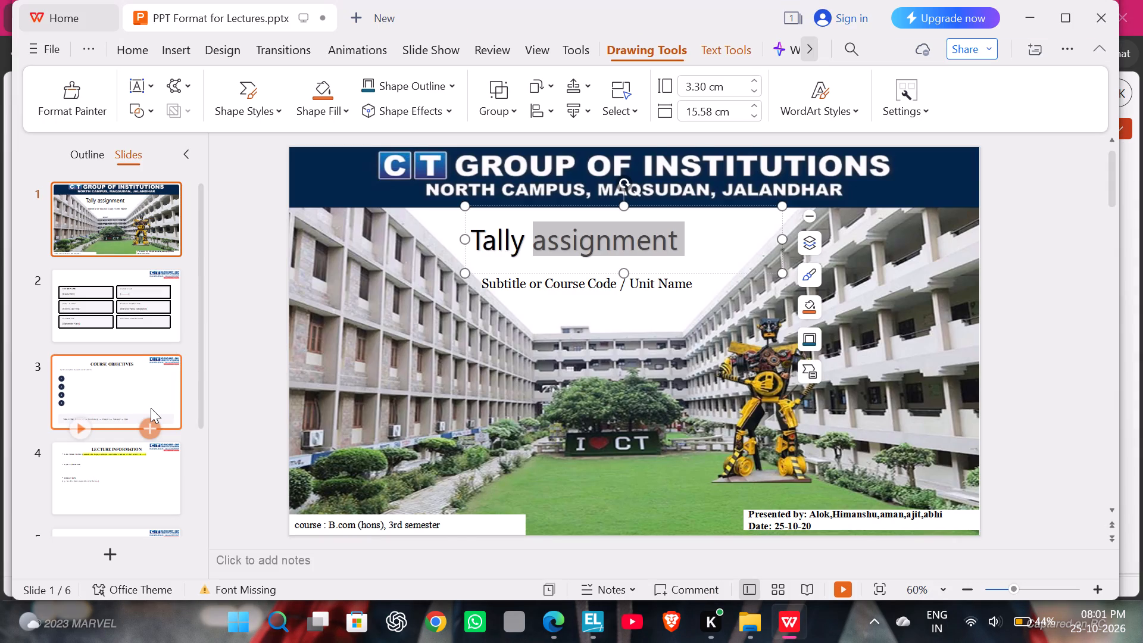
click(151, 408)
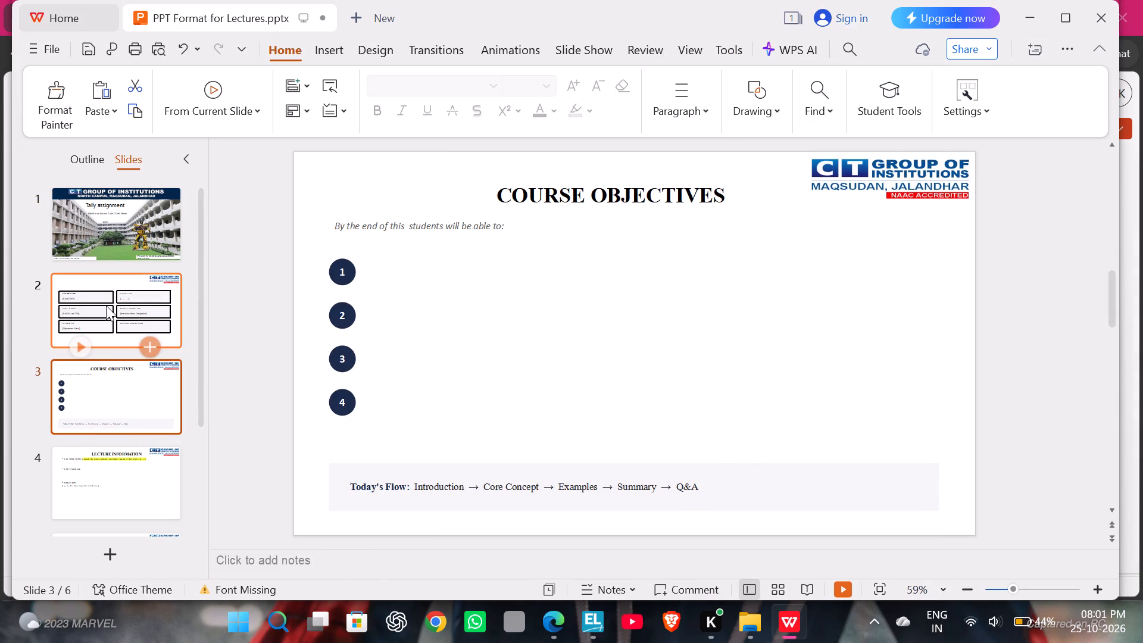
click(106, 305)
right_click(499, 291)
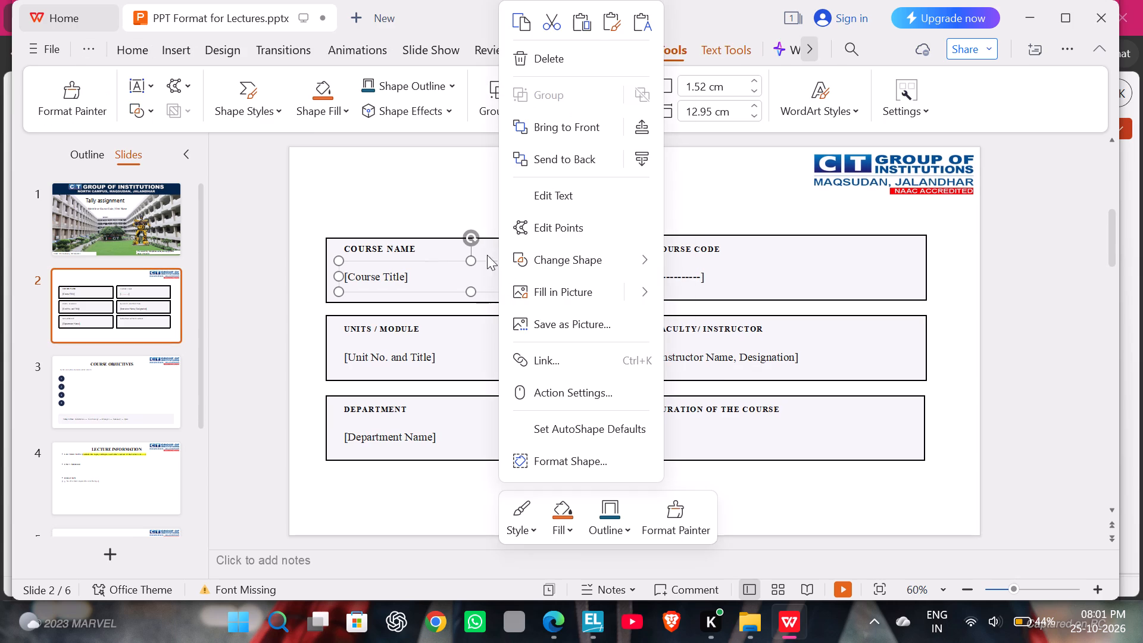
click(427, 246)
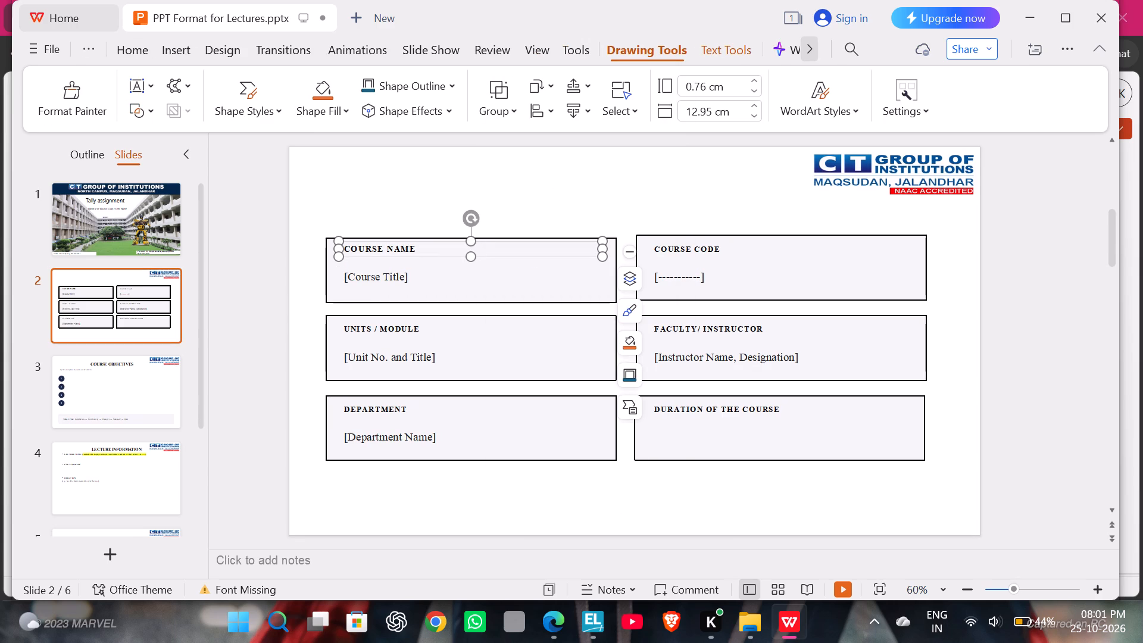
click(329, 277)
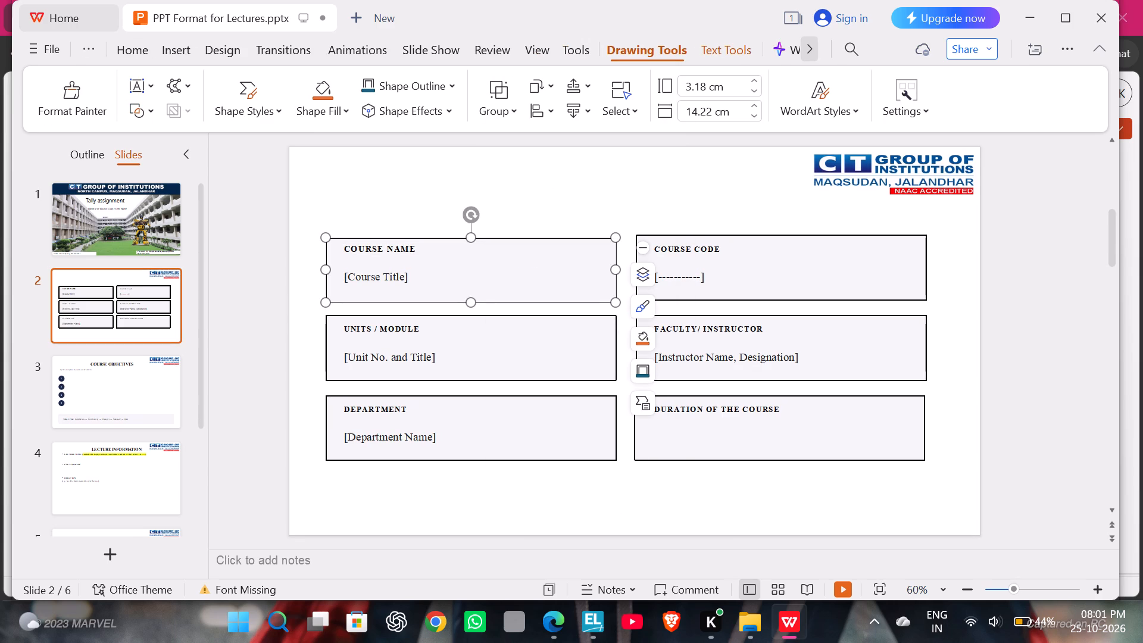
right_click(396, 206)
click(424, 26)
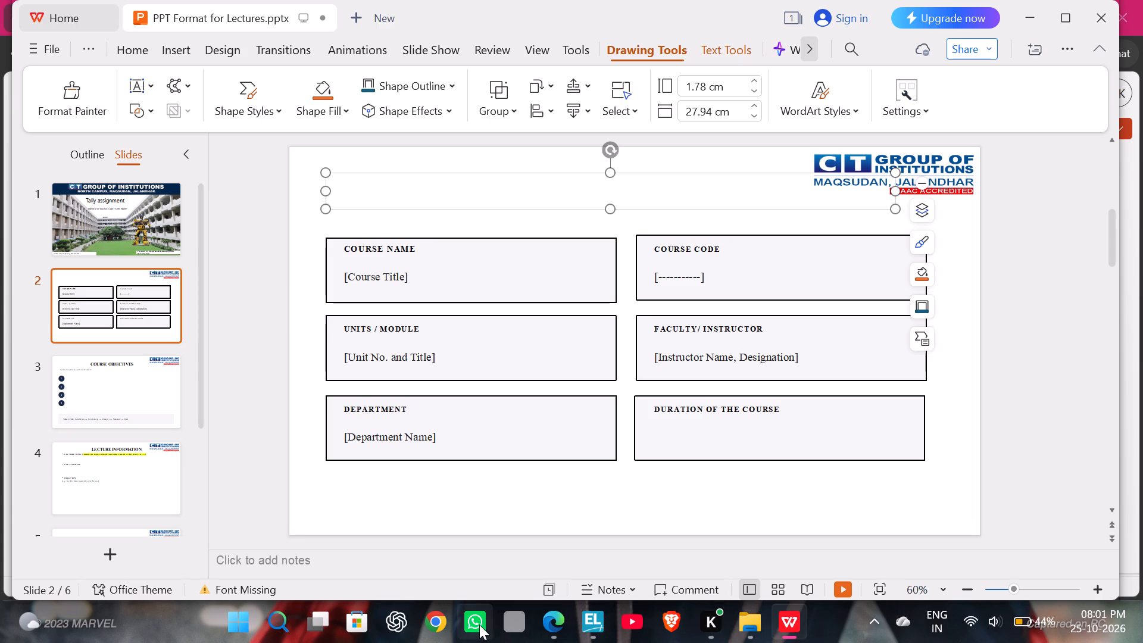
Switch to the TallyPrime presentation in Edge and paste the copied empty title box onto the blank slide 2.
click(558, 627)
click(566, 395)
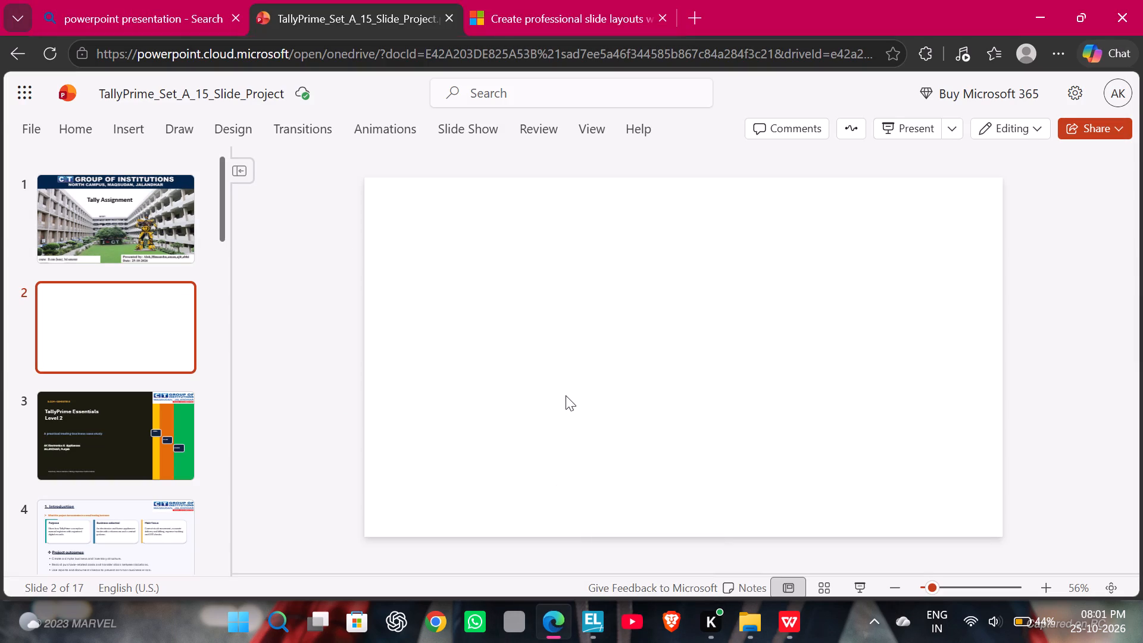
key(ctrl+v)
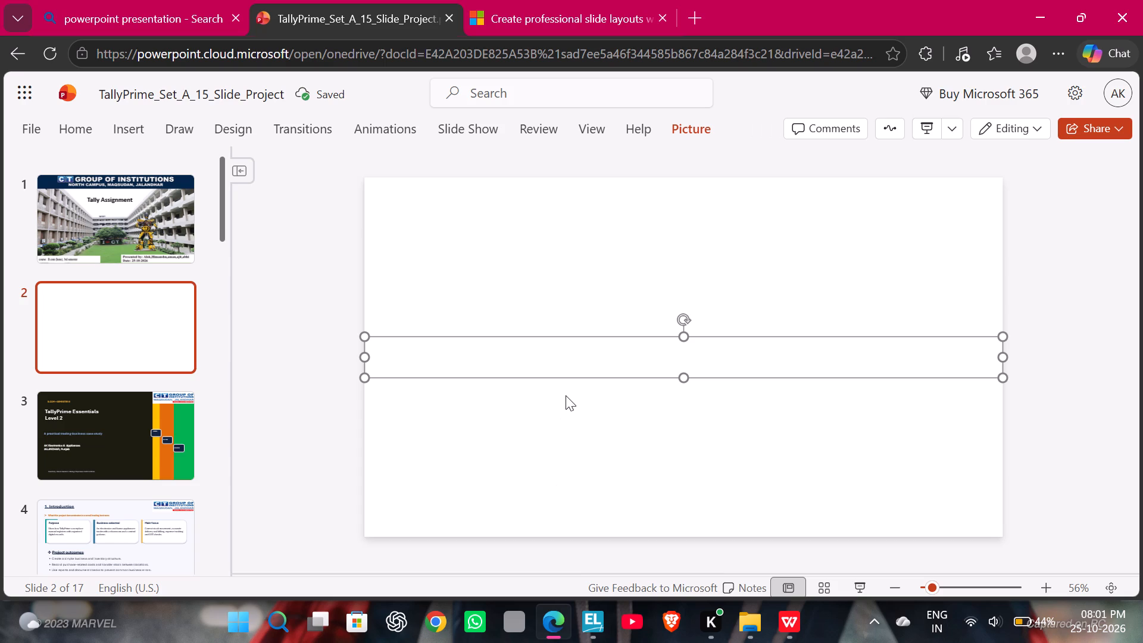
click(571, 305)
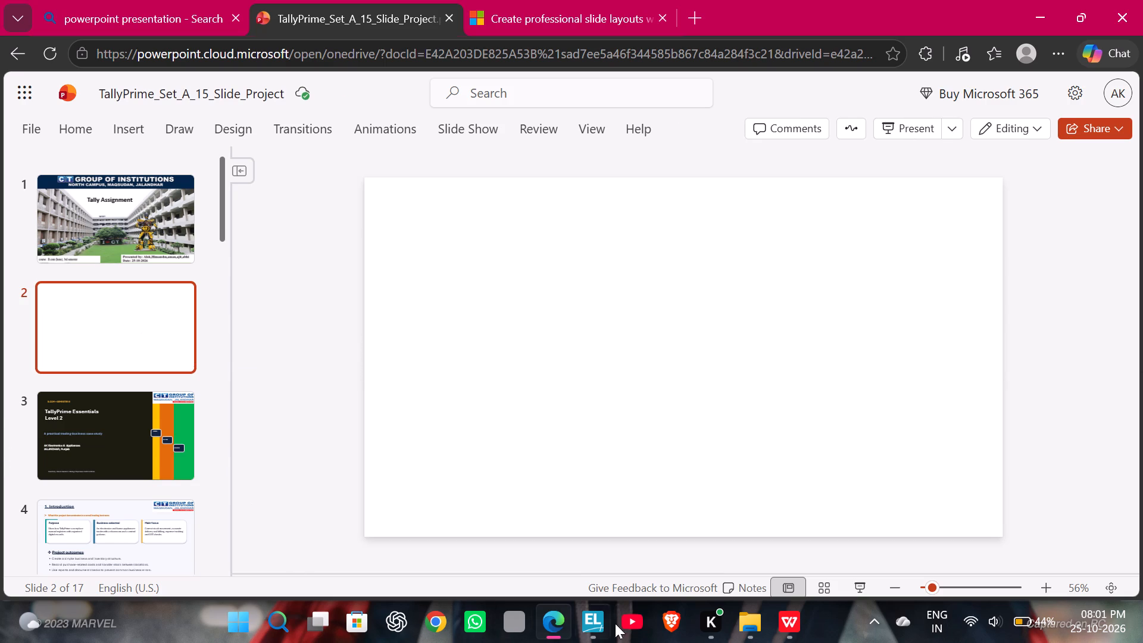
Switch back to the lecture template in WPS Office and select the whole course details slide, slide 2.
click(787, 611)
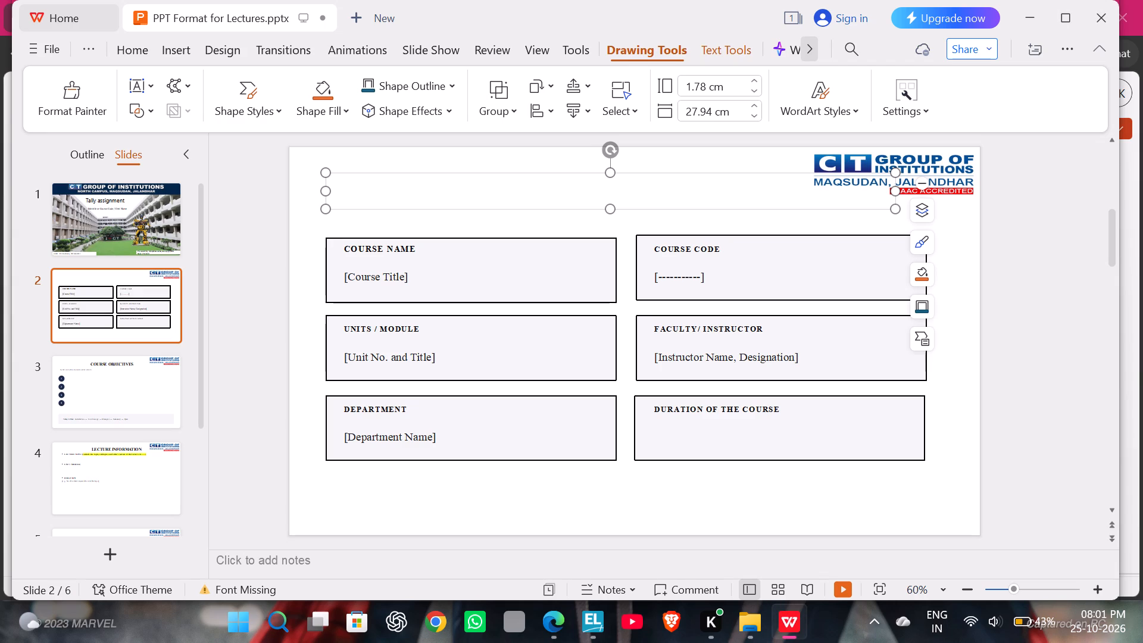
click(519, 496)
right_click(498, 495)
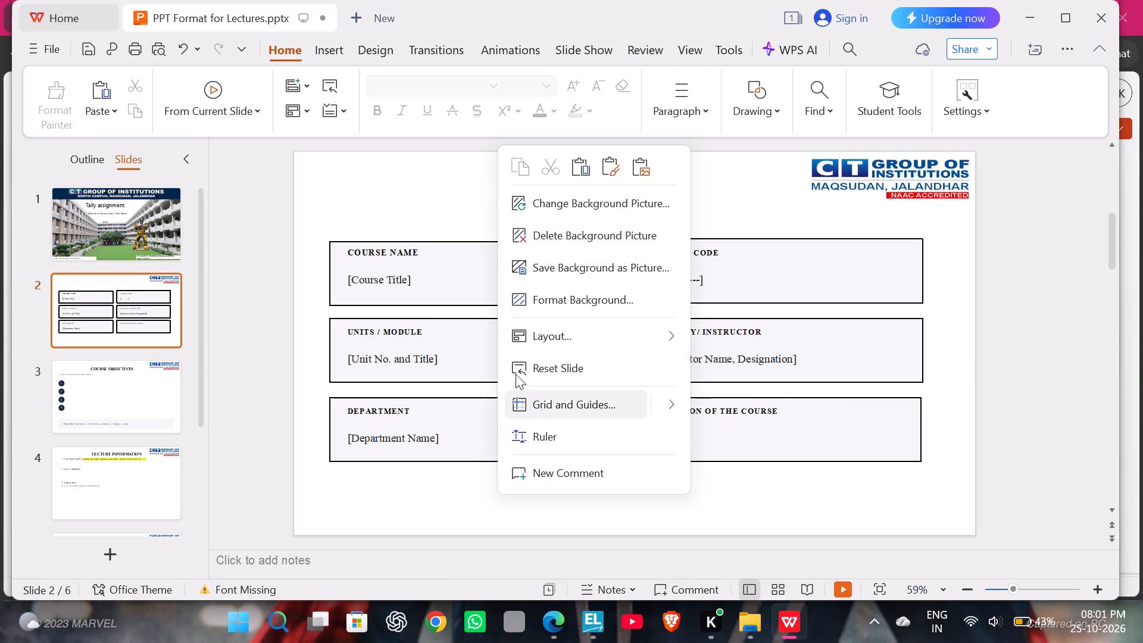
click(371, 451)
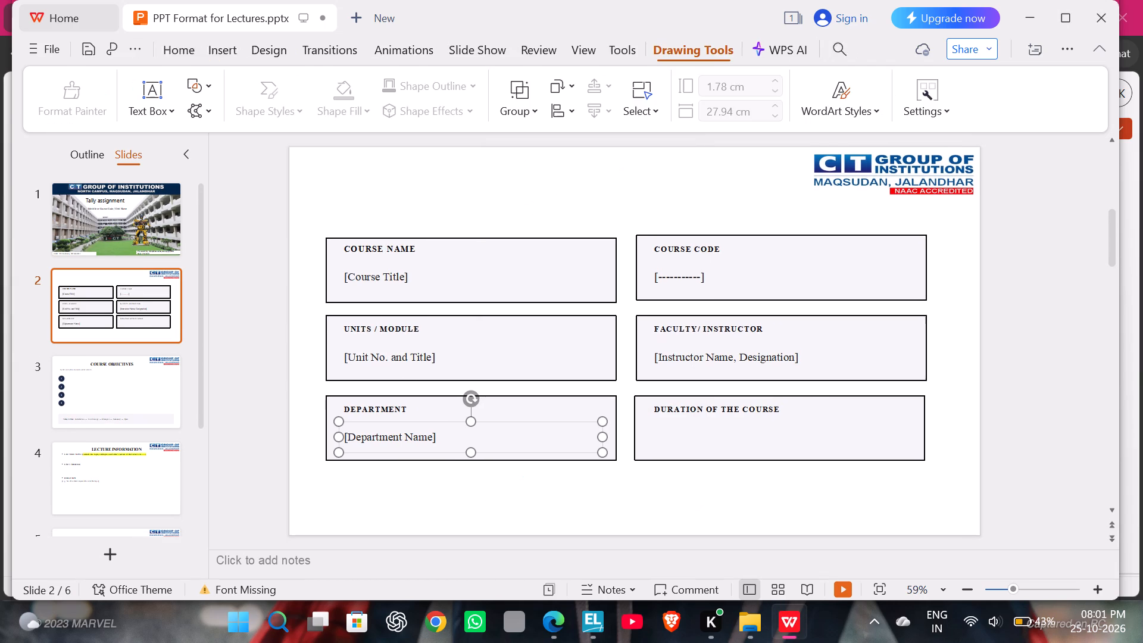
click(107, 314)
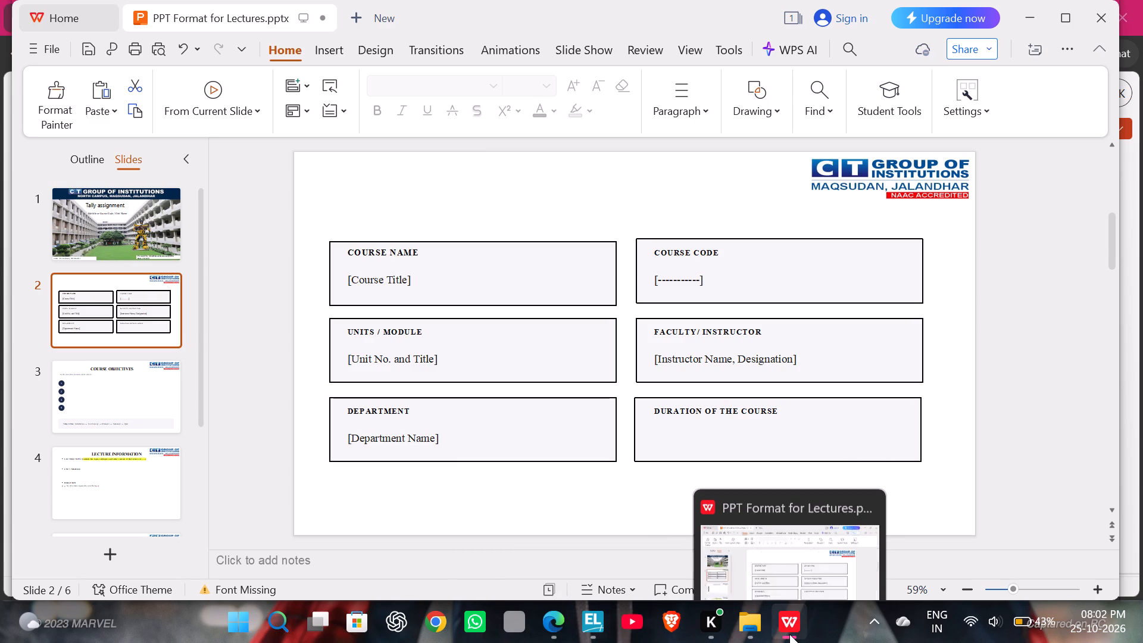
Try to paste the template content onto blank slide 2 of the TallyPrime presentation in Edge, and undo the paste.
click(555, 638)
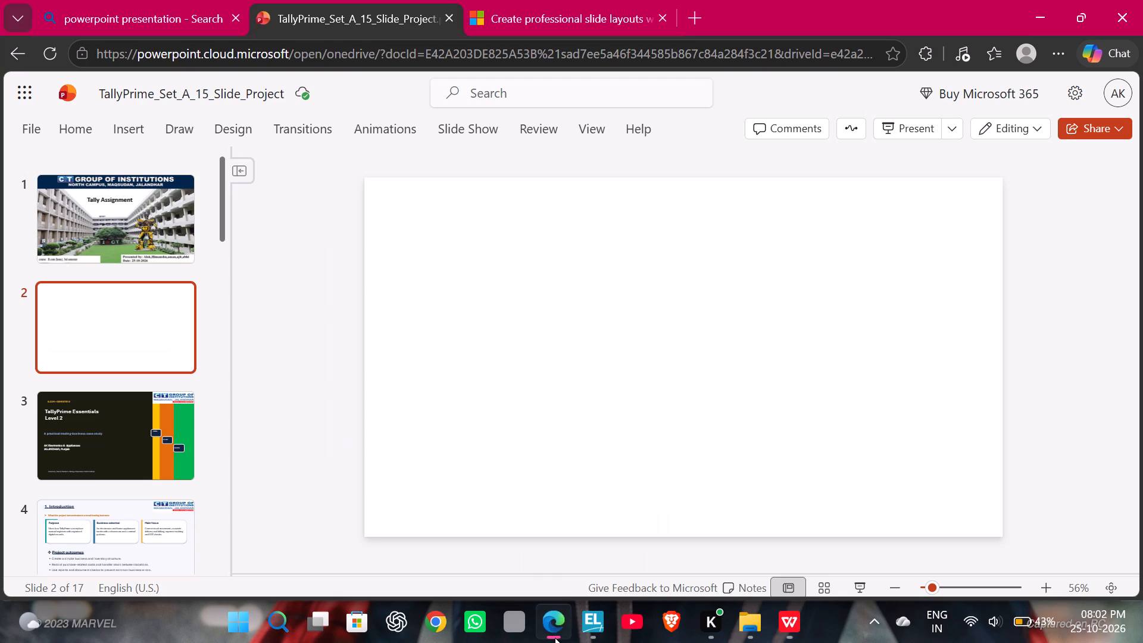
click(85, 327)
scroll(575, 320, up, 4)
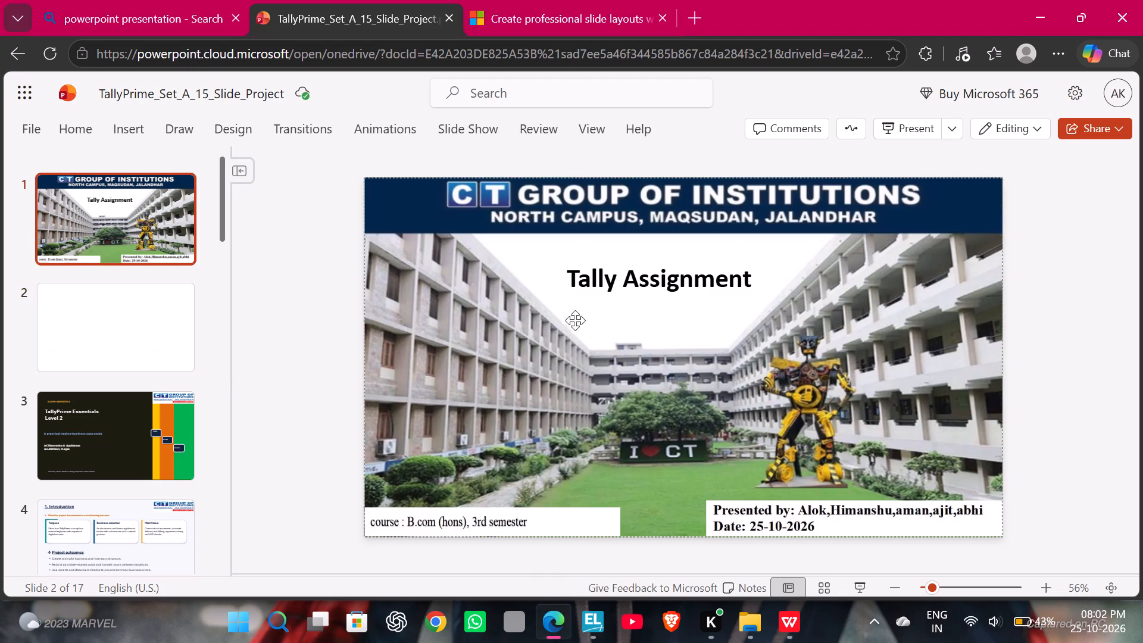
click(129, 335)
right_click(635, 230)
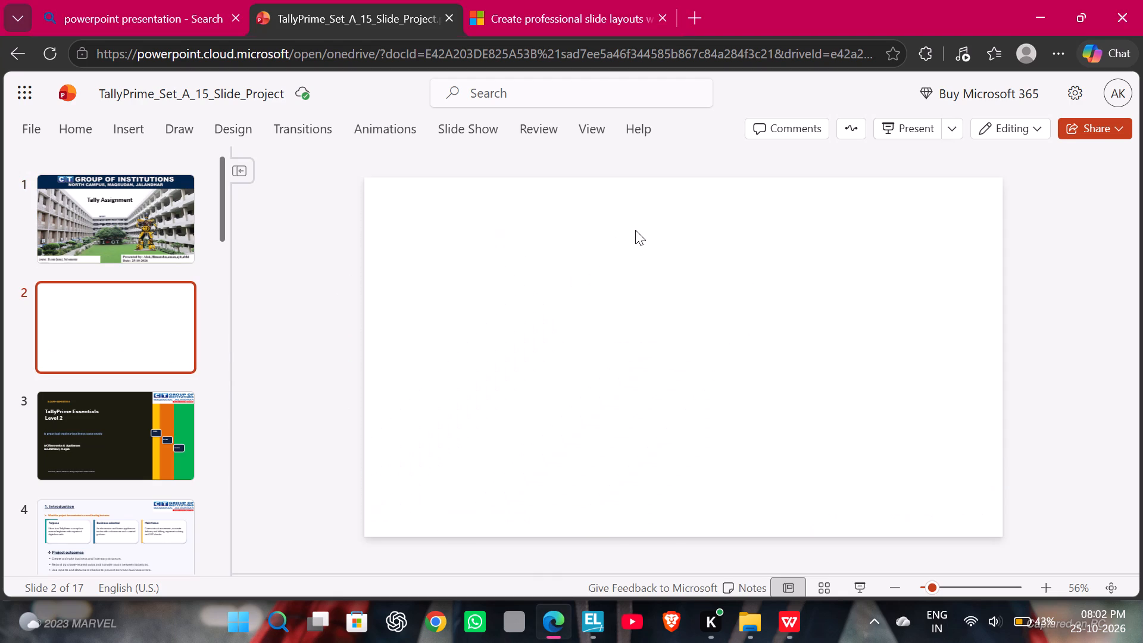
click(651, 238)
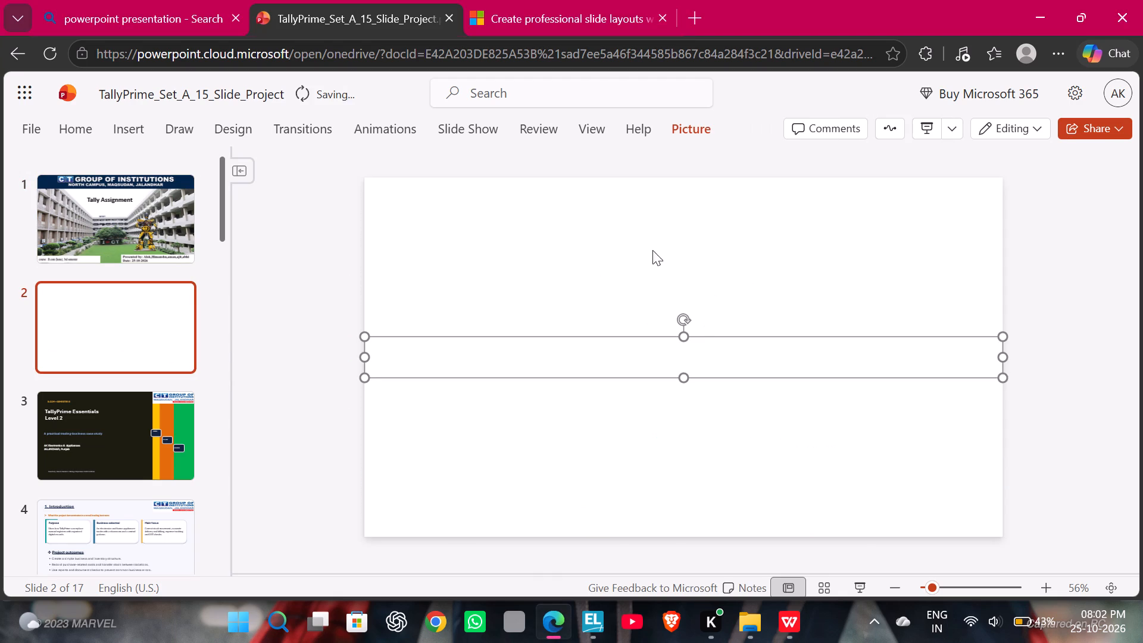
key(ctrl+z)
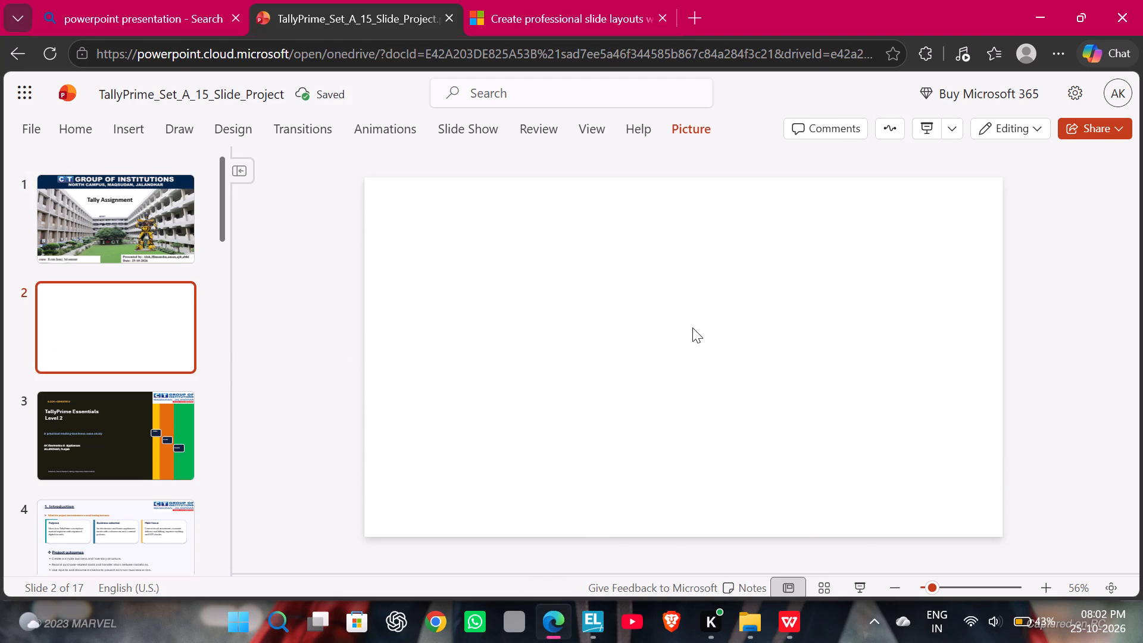
Switch to the lecture template in WPS Office and copy the bordered rectangle behind "COURSE NAME" on slide 2.
click(791, 626)
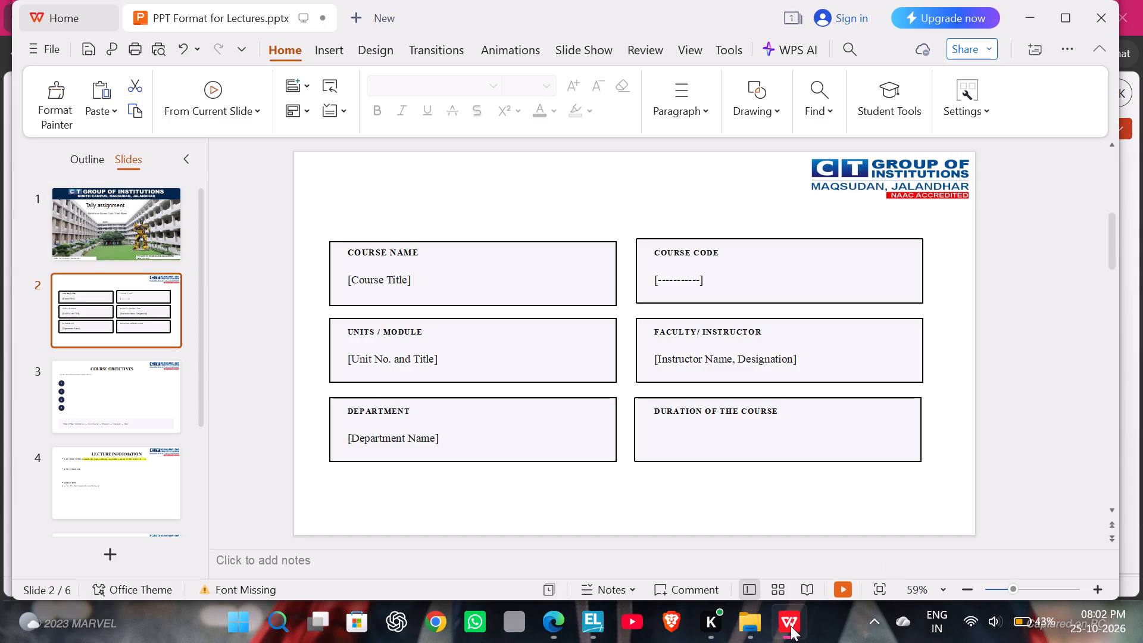
right_click(490, 196)
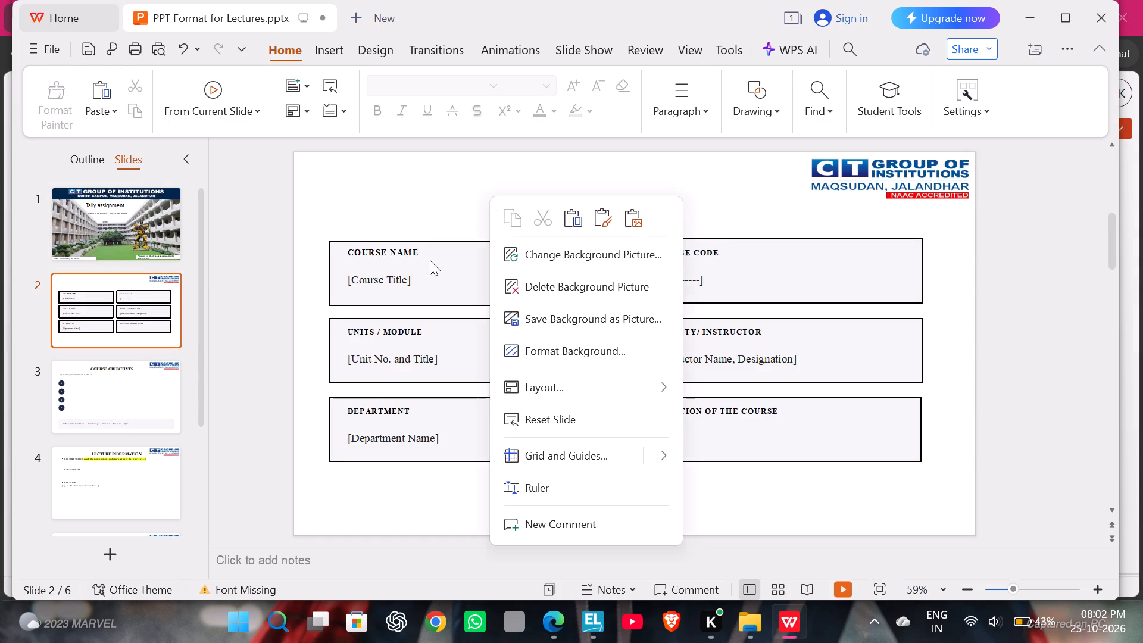
click(430, 260)
right_click(538, 247)
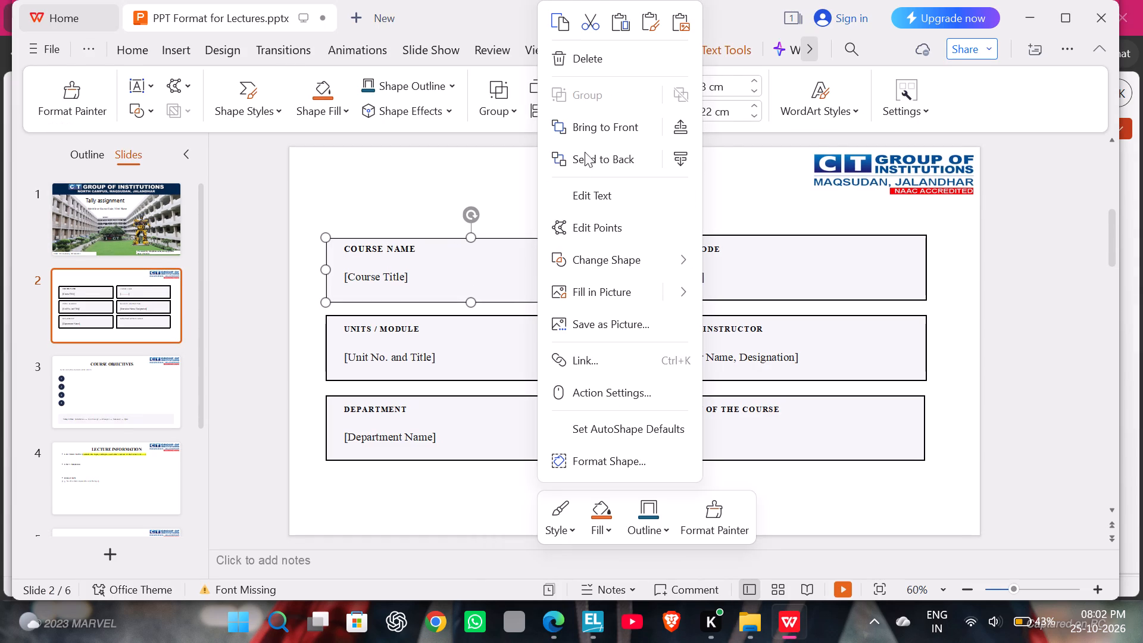
click(562, 21)
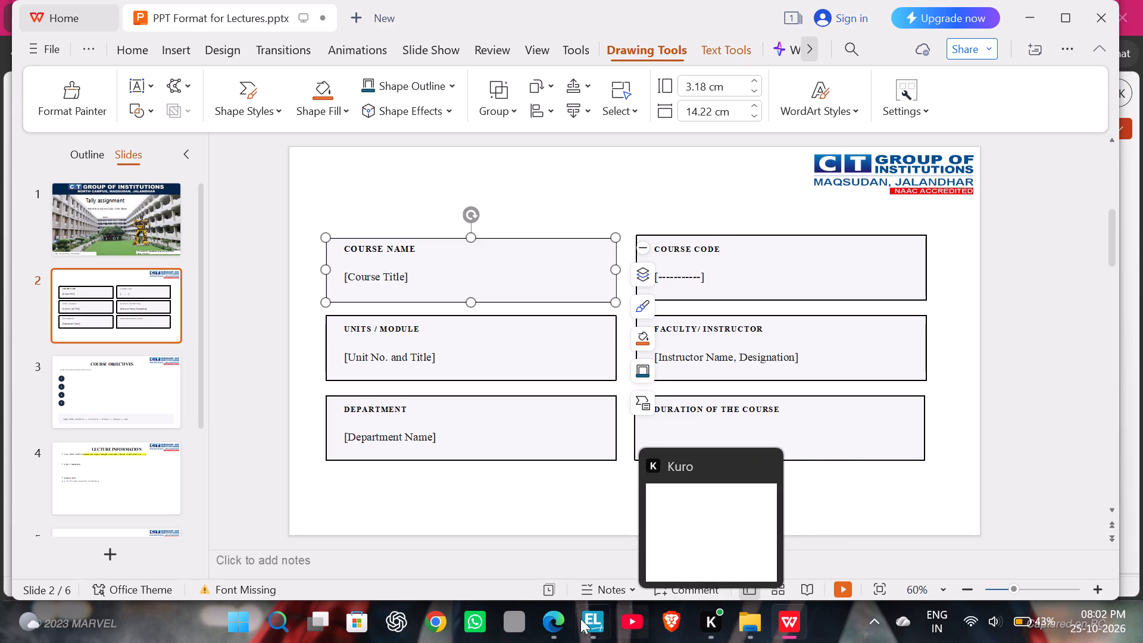
Switch to Edge and paste the copied rectangle onto slide 2 of the TallyPrime presentation, scaled down in the slide's upper-left area.
click(551, 620)
click(455, 245)
key(ctrl+v)
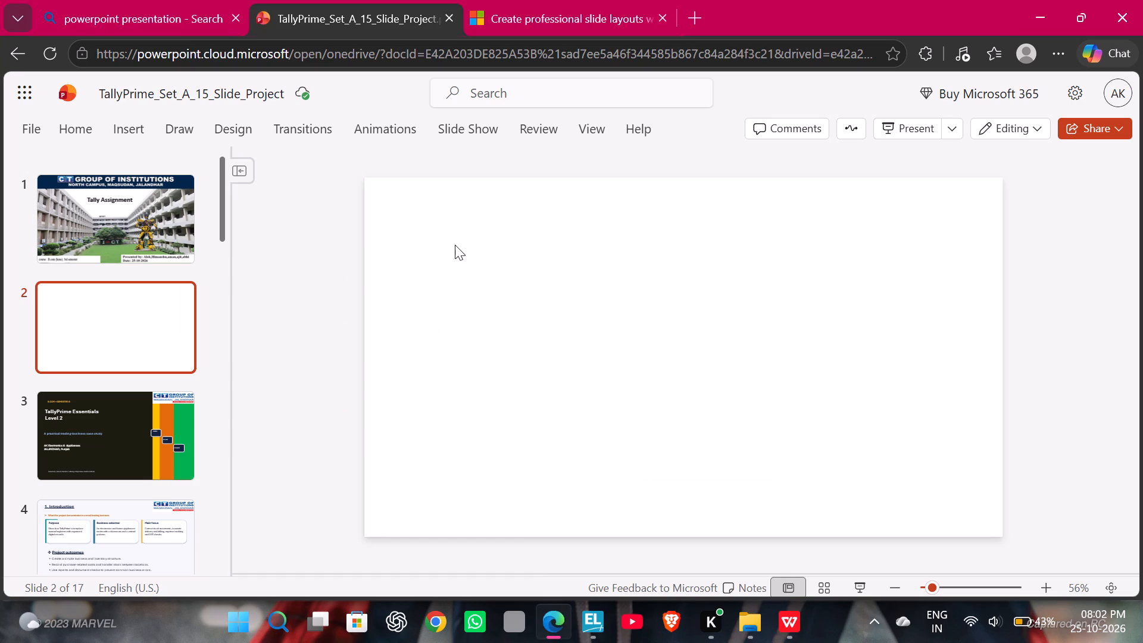
drag(704, 332, 696, 329)
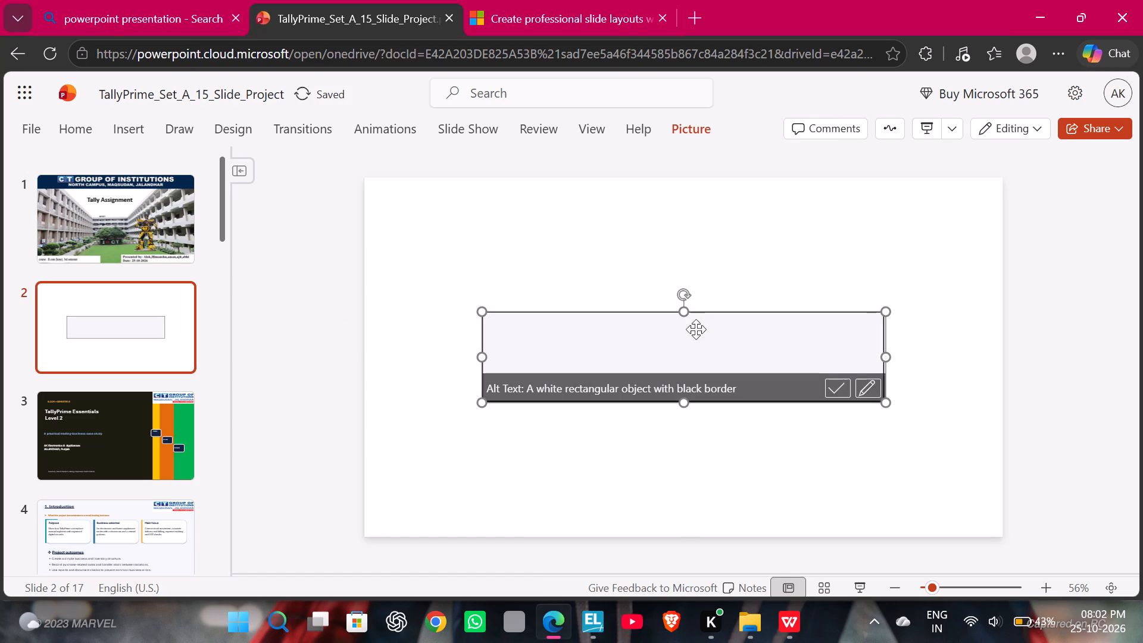
drag(696, 329, 635, 275)
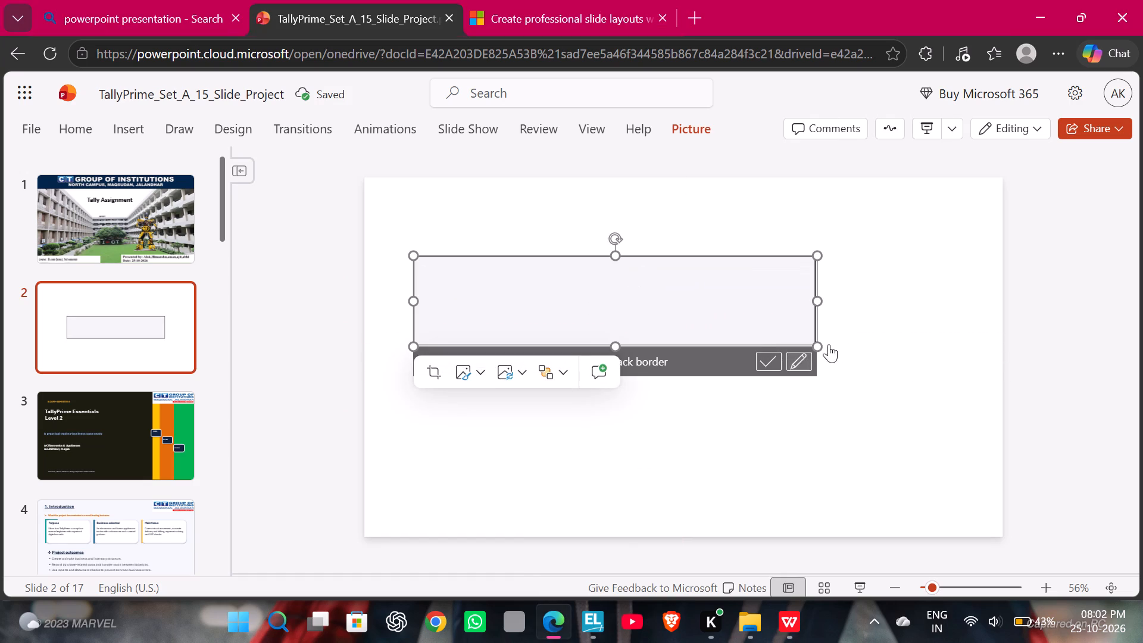
drag(819, 345, 659, 309)
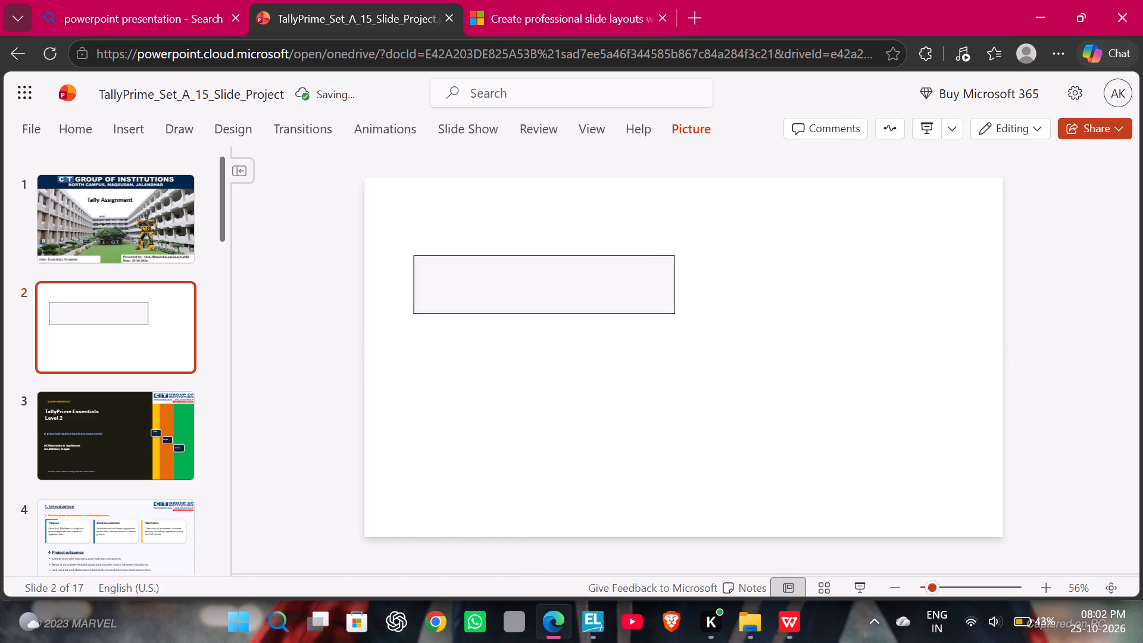
drag(659, 309, 661, 326)
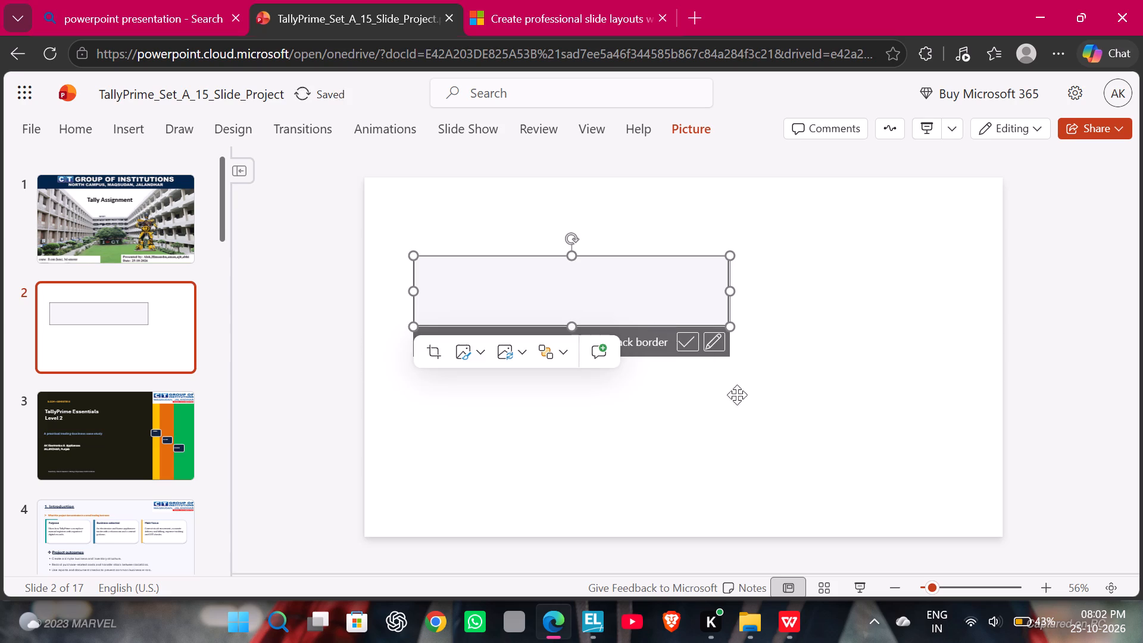
Paste a second copy of the rectangle onto slide 2 and look through the suggested Designer layouts.
click(739, 413)
key(ctrl+v)
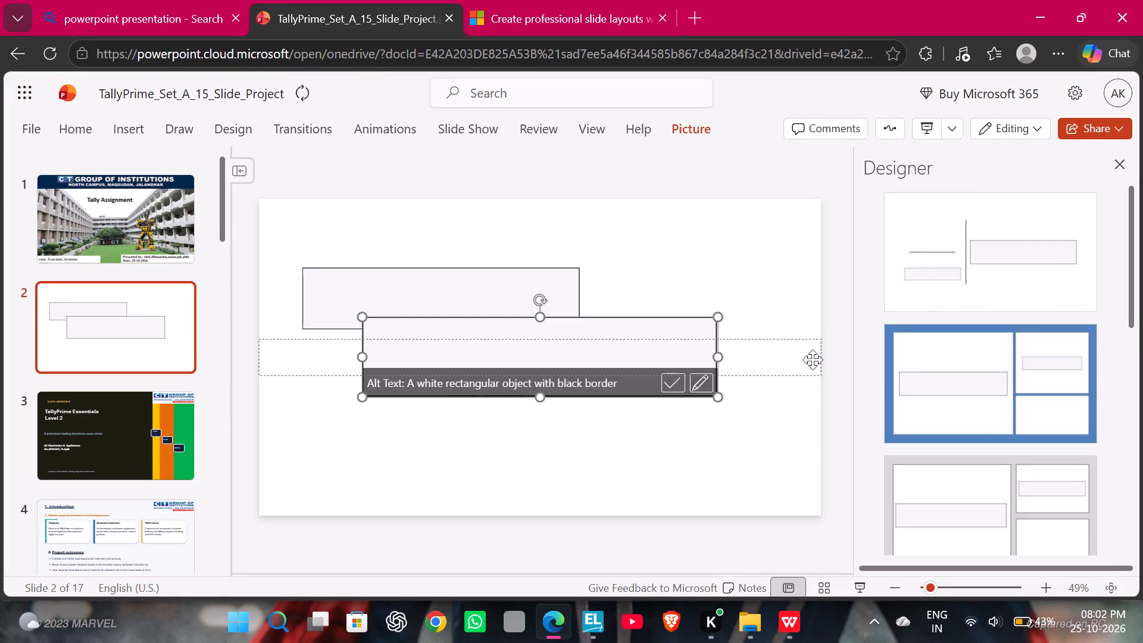
scroll(931, 426, down, 3)
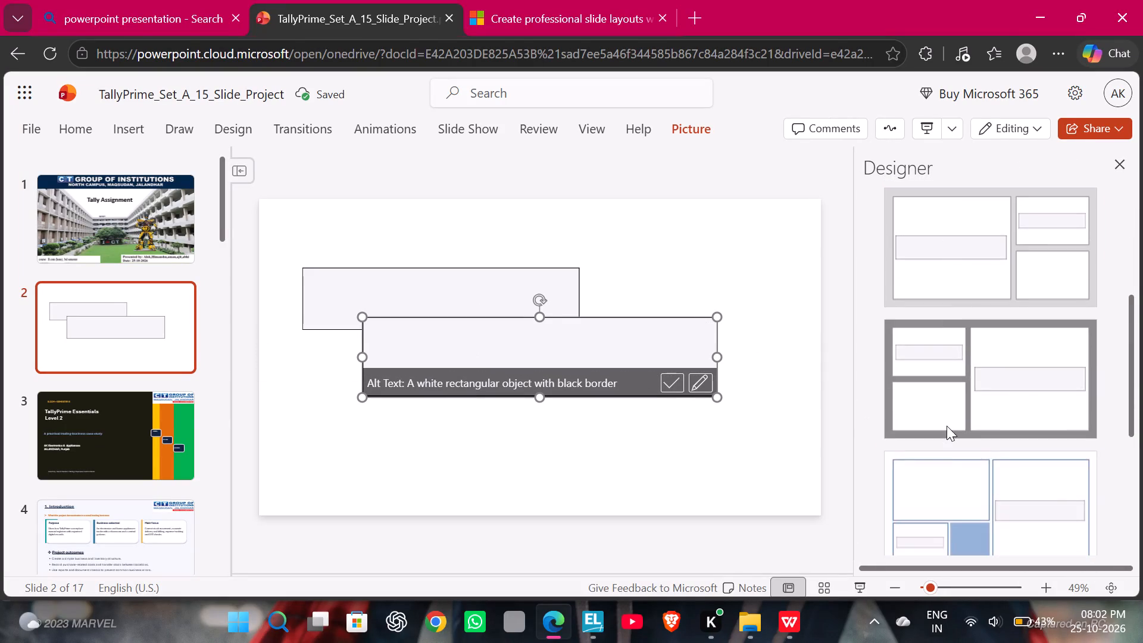
scroll(947, 426, down, 7)
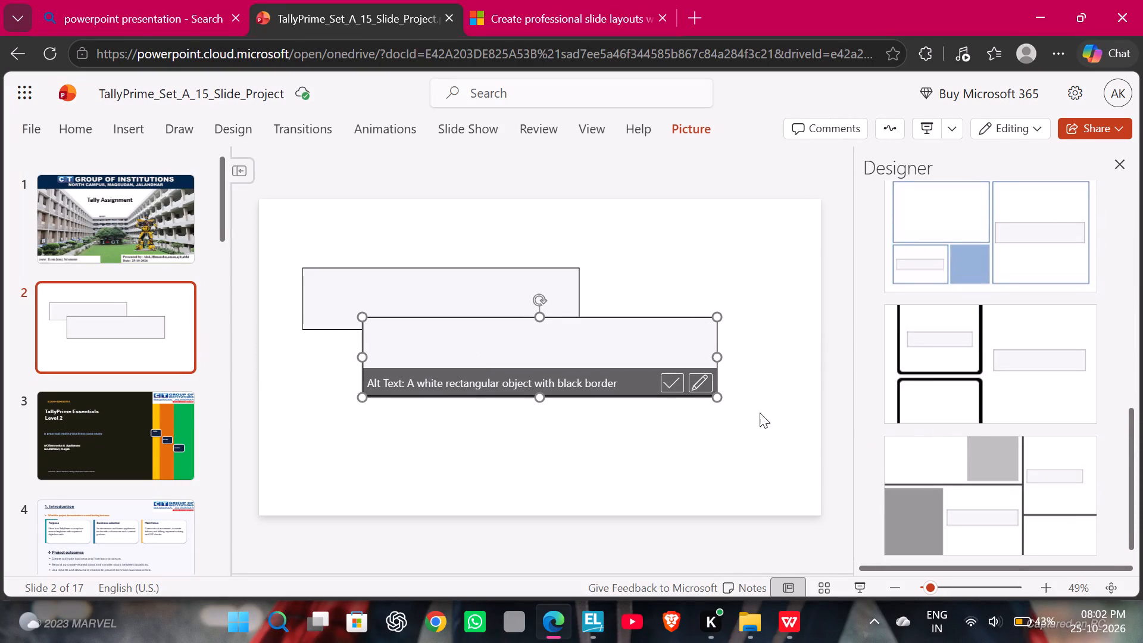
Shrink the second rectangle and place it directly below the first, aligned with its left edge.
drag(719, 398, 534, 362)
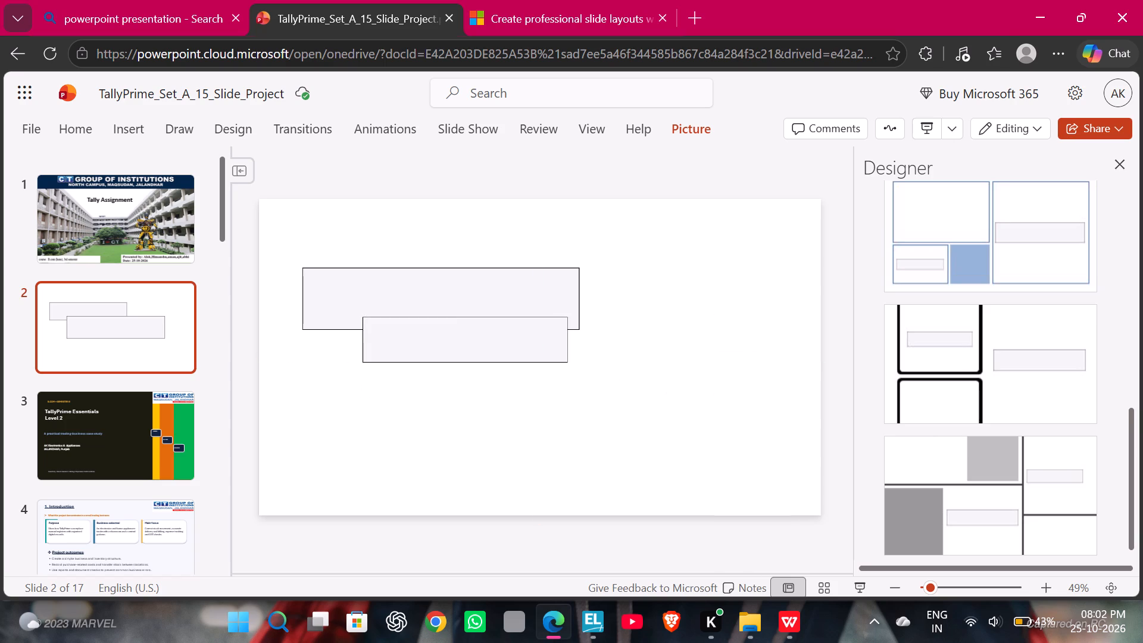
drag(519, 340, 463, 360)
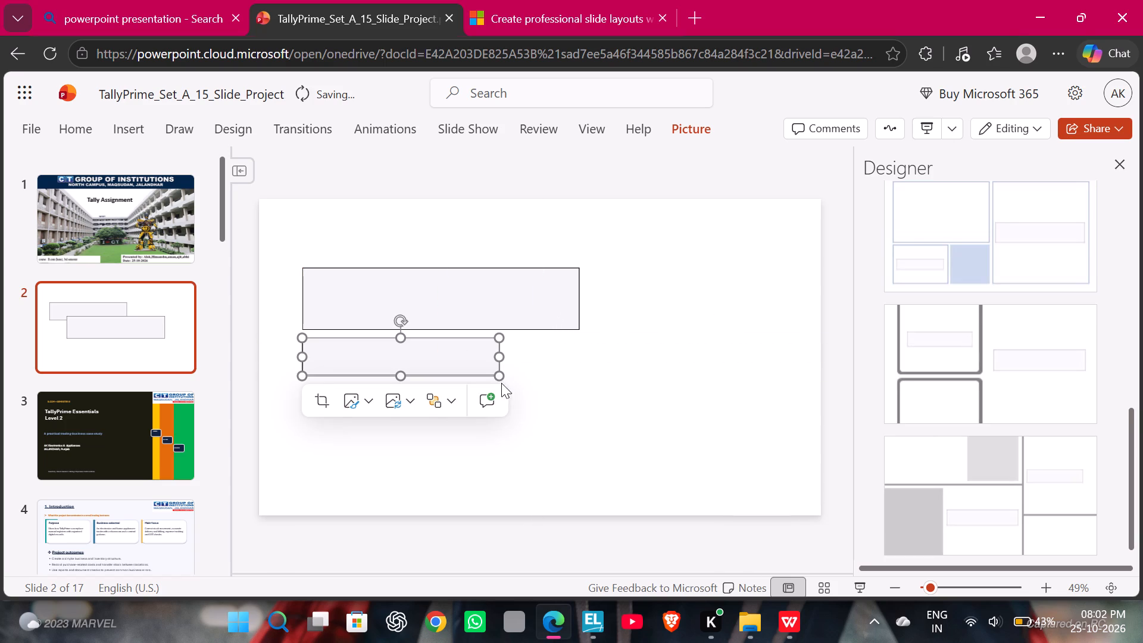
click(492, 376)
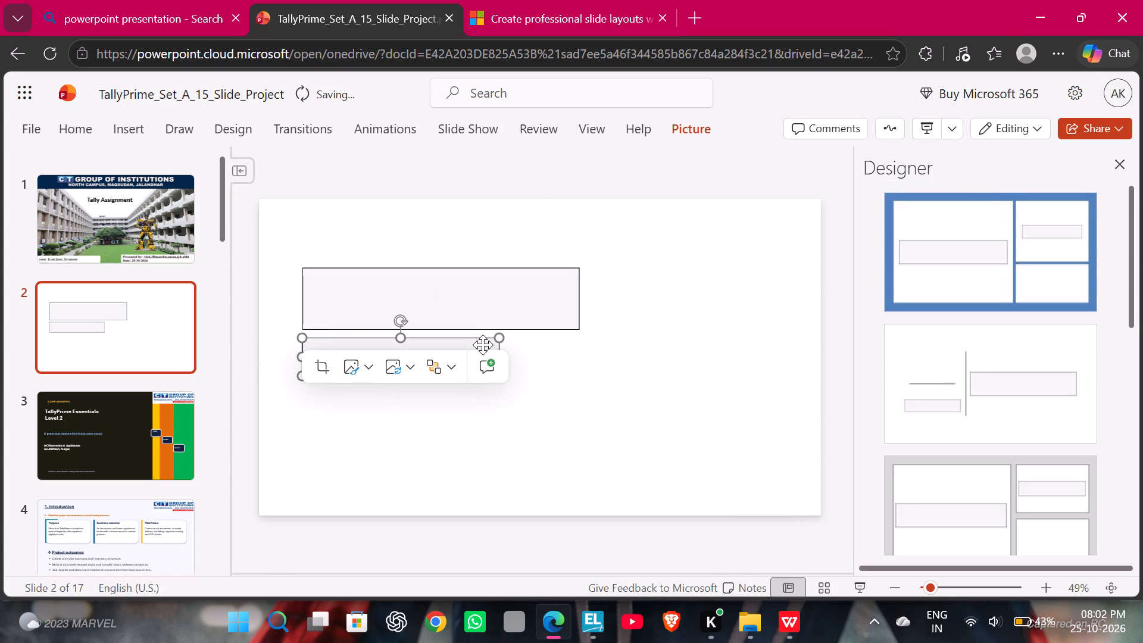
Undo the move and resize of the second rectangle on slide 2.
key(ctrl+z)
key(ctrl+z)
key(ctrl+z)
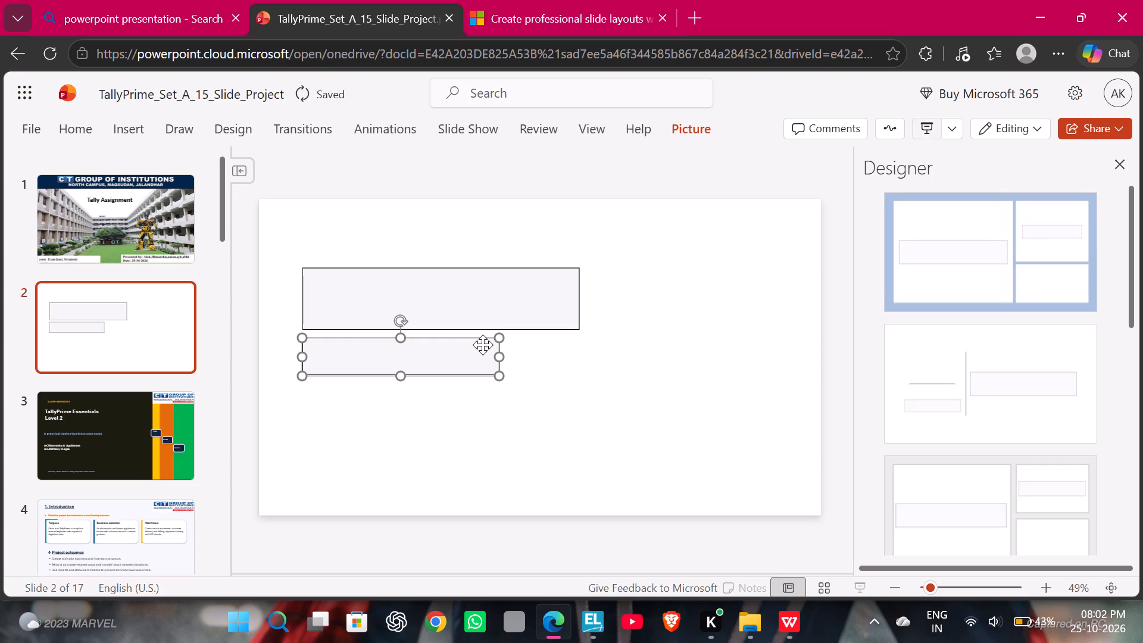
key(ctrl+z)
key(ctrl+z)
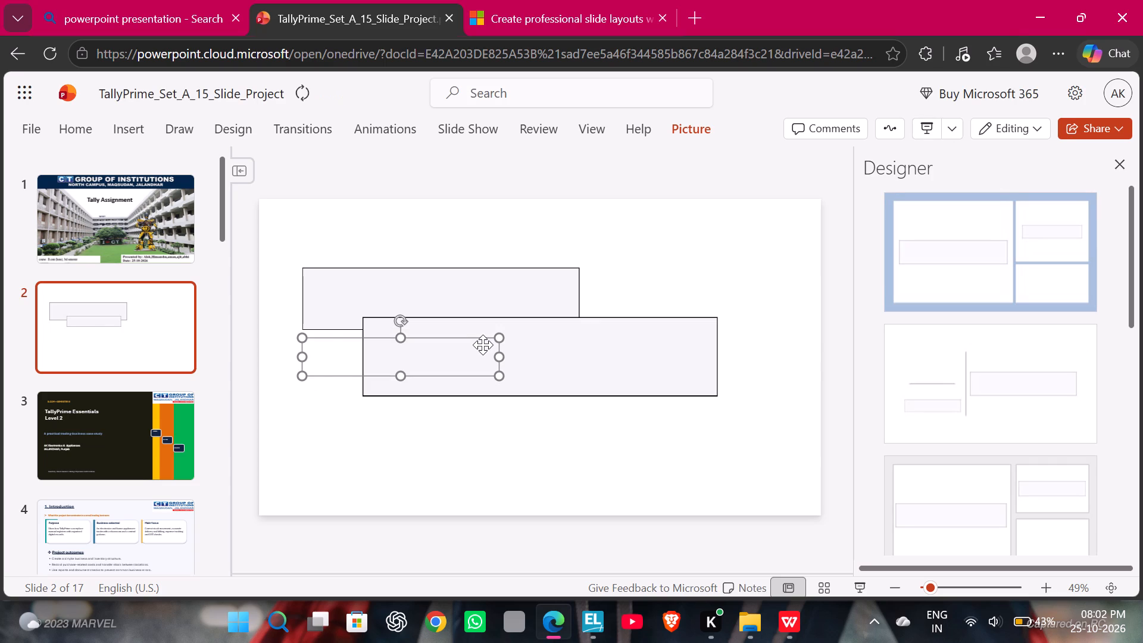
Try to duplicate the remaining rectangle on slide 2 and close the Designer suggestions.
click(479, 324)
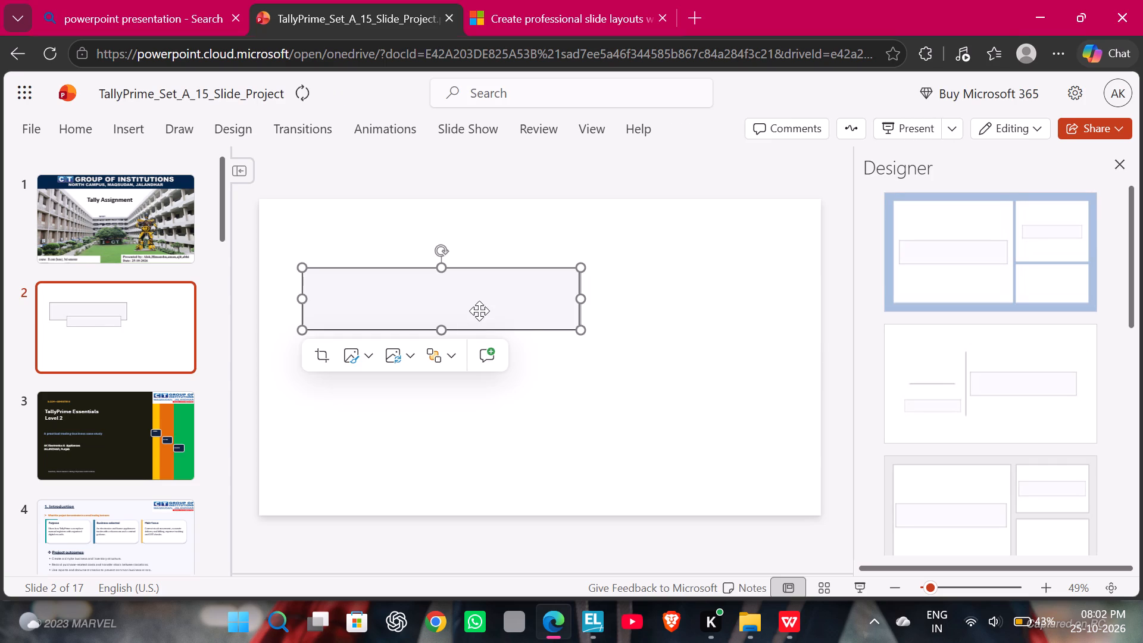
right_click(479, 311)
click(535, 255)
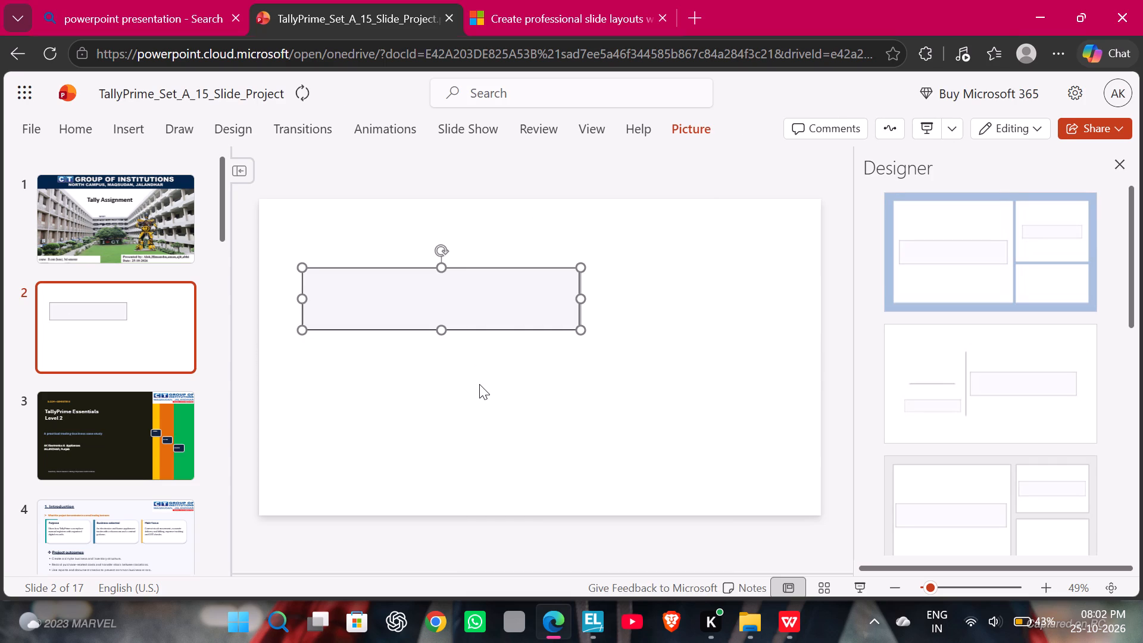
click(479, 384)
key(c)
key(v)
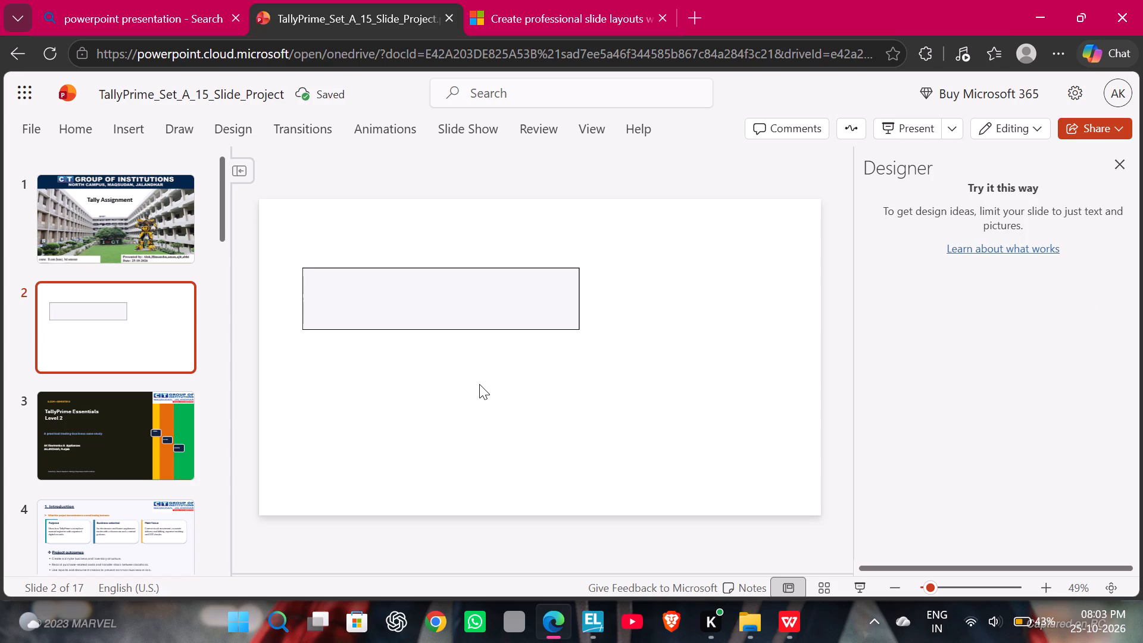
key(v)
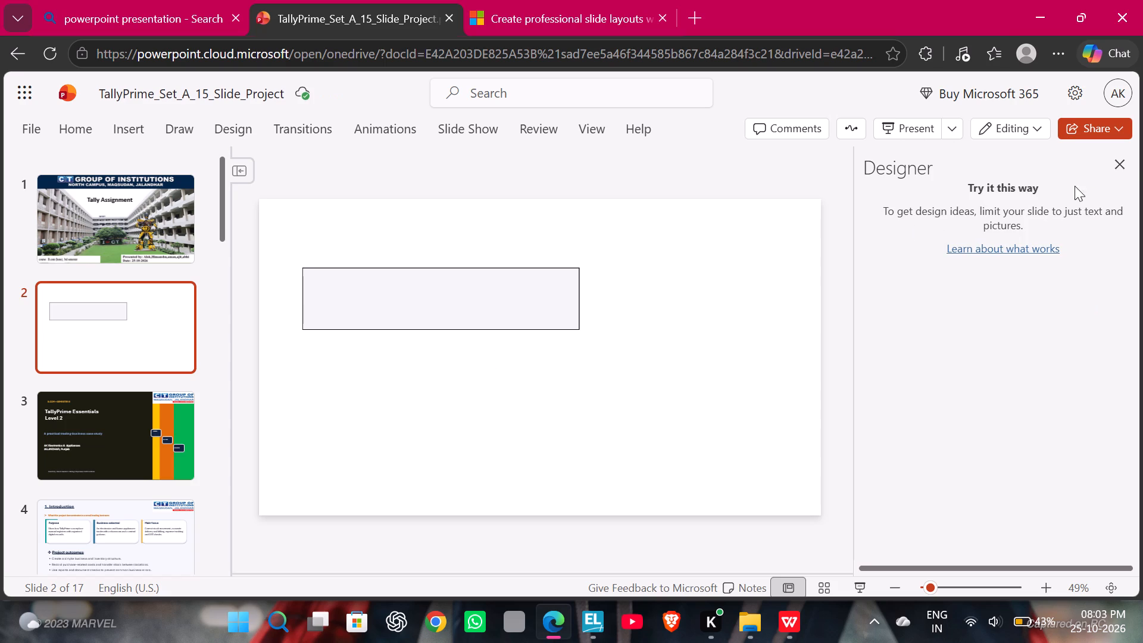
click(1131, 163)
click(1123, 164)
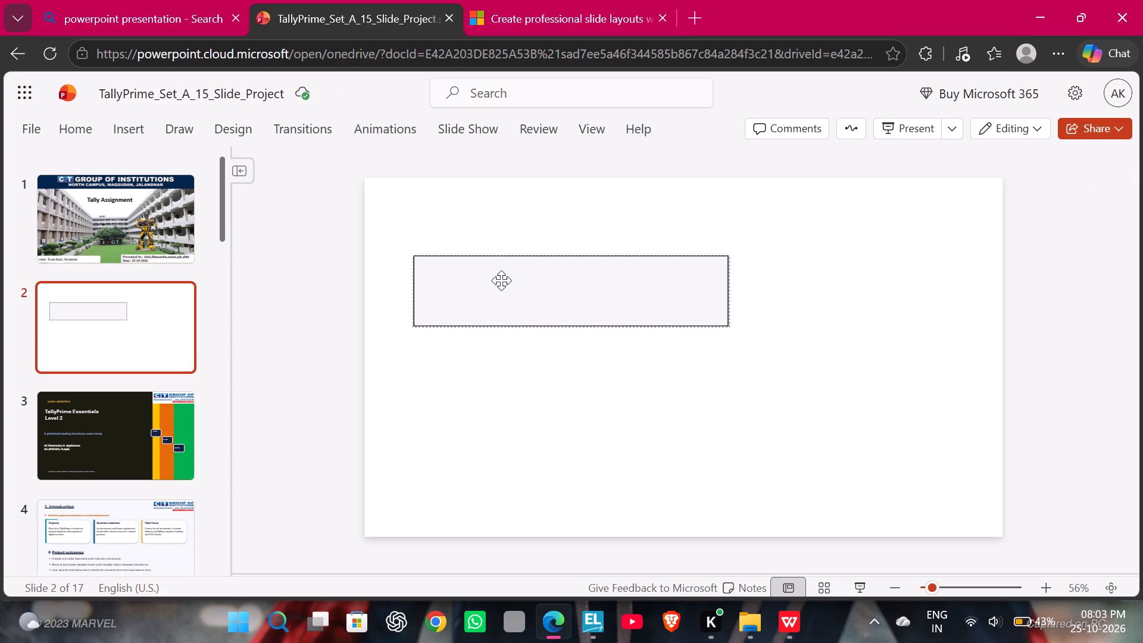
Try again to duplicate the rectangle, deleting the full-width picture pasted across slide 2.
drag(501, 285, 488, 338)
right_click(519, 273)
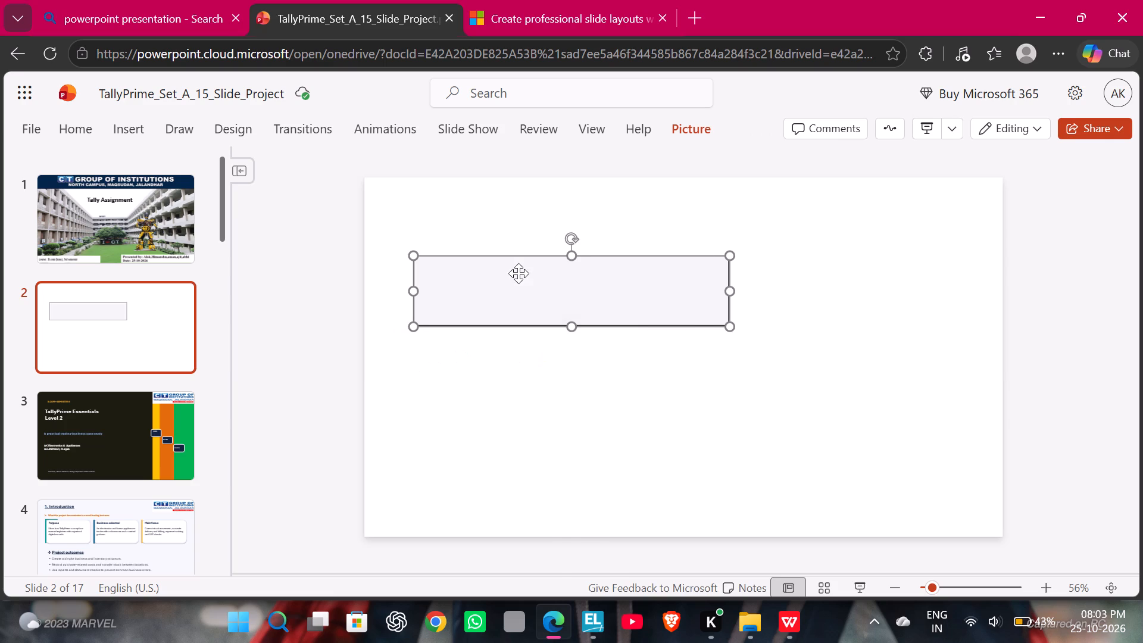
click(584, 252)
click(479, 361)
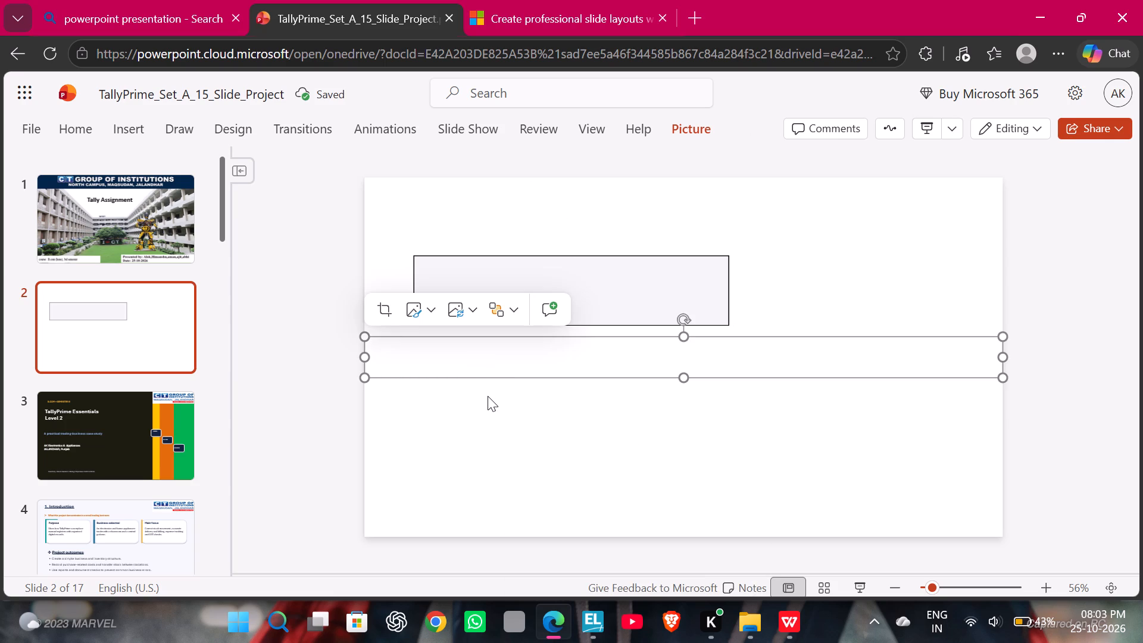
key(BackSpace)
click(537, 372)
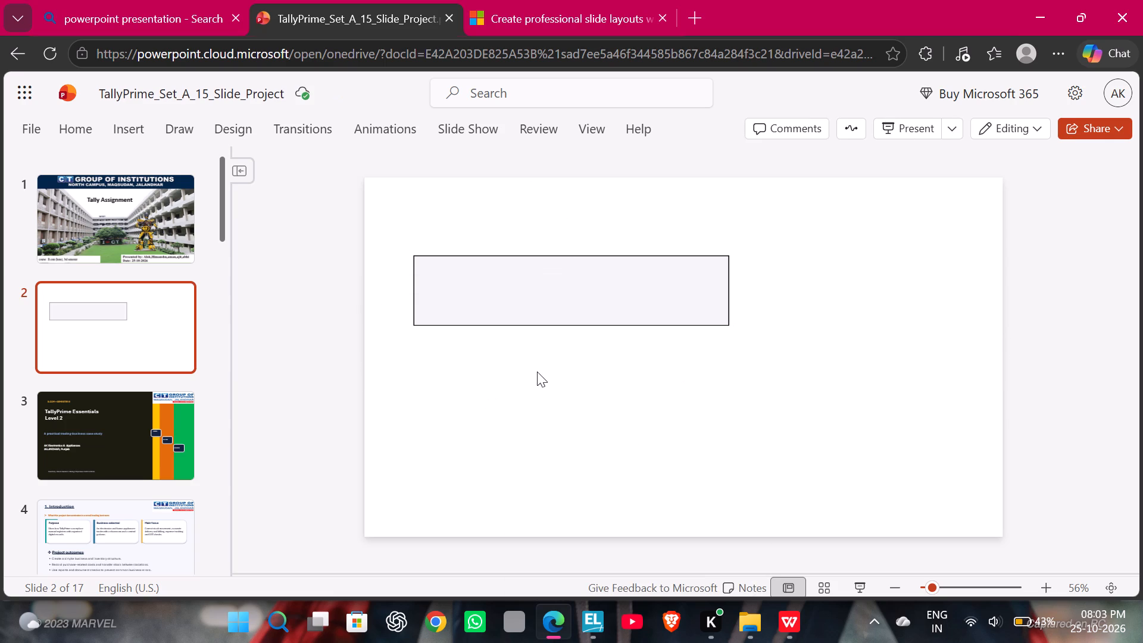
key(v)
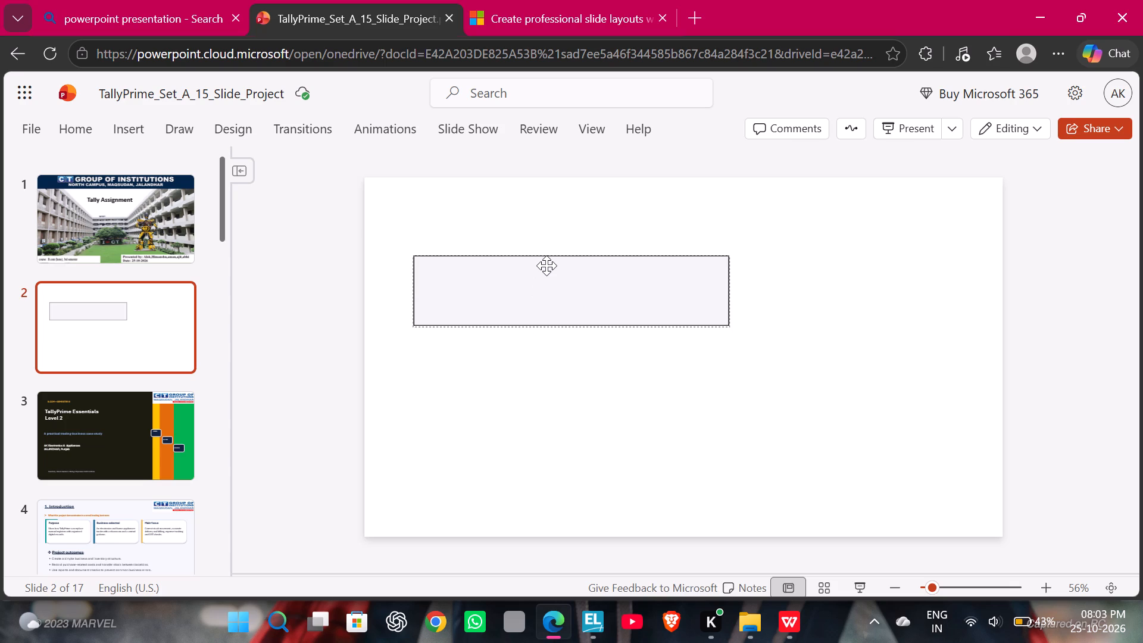
Copy and paste the rectangle on slide 2, placing the duplicate below the original and slightly further left.
right_click(546, 266)
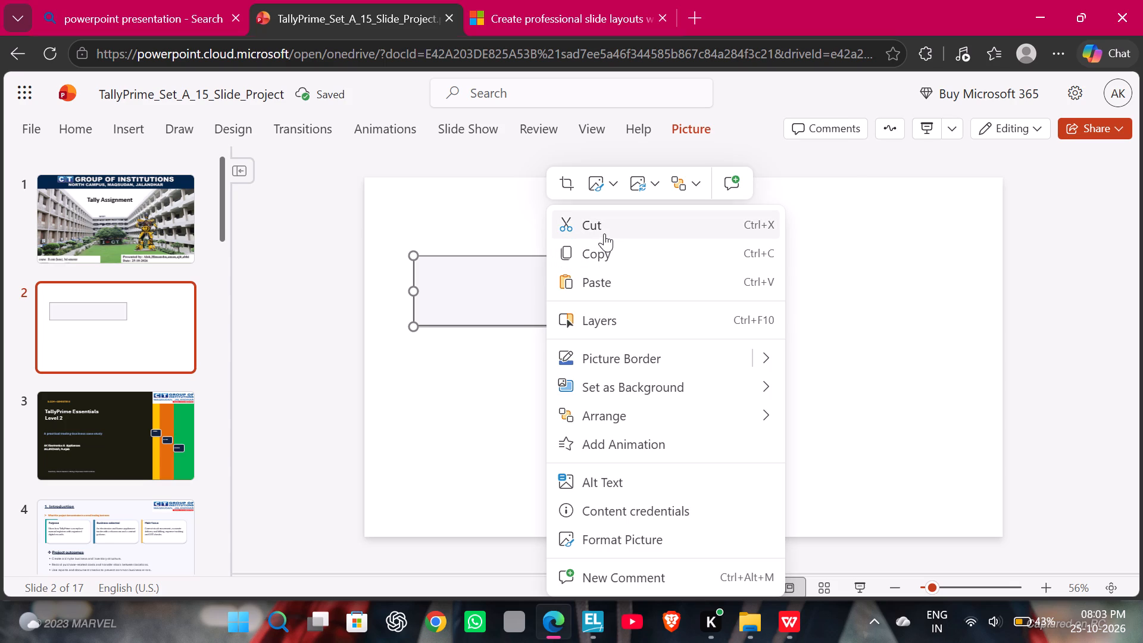
click(600, 252)
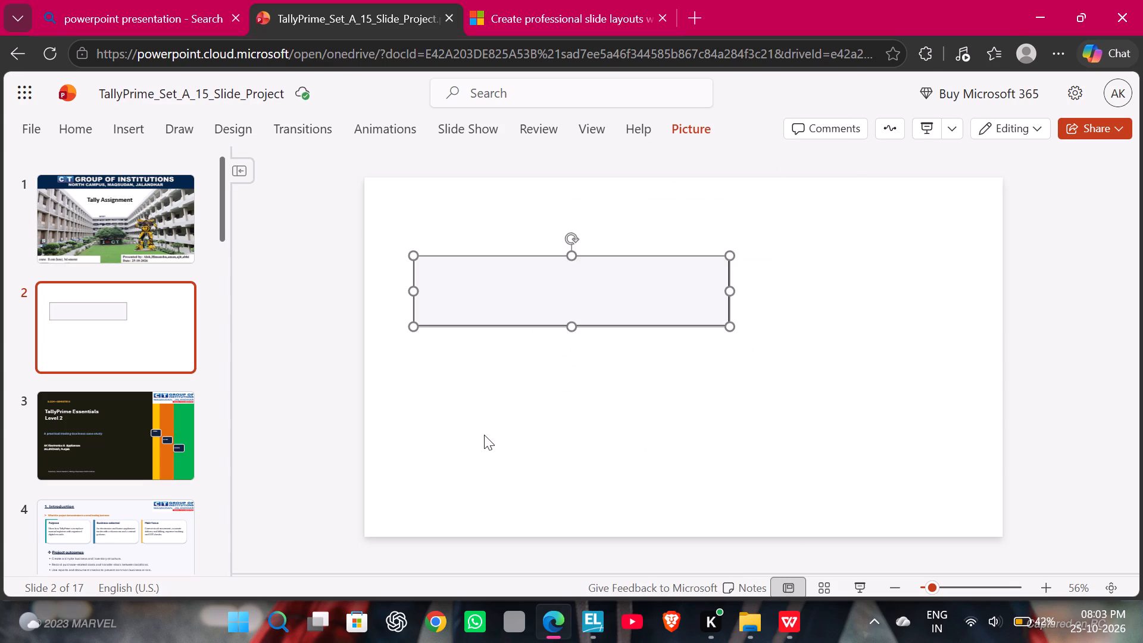
right_click(484, 435)
click(545, 217)
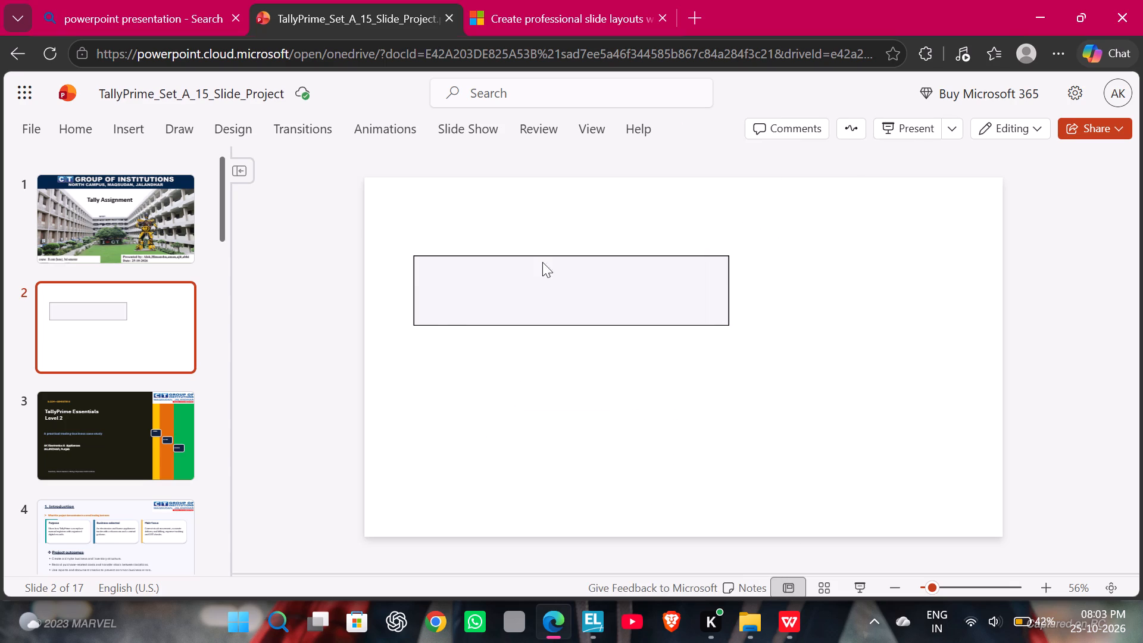
drag(590, 291, 602, 330)
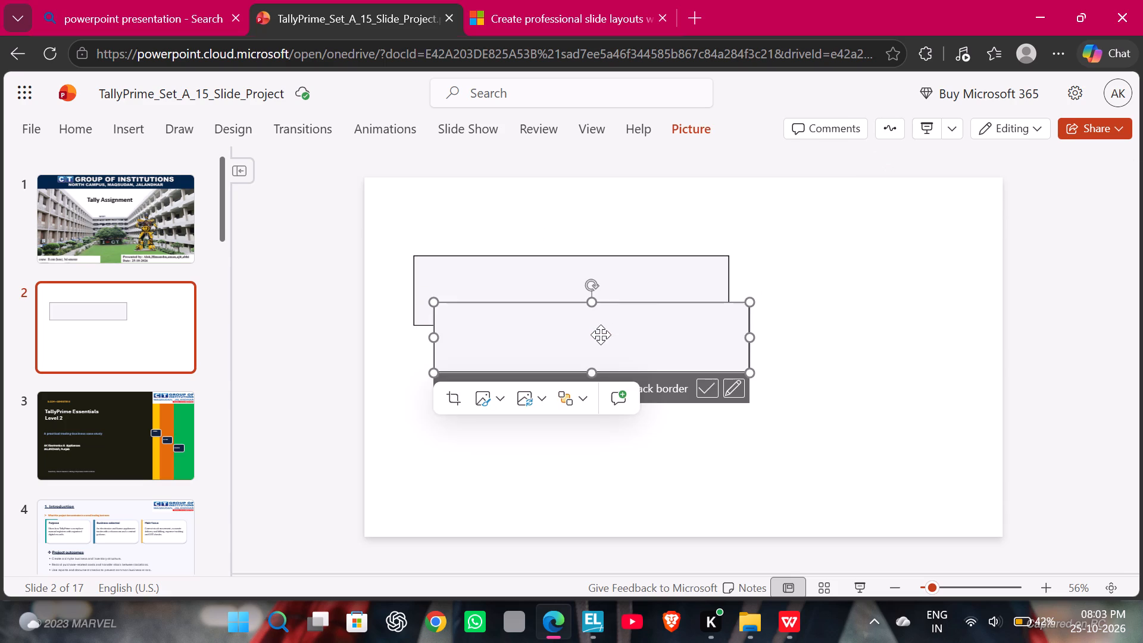
drag(601, 331, 563, 379)
Paste two more rectangle copies and place them one above the other on the right half of slide 2.
right_click(678, 299)
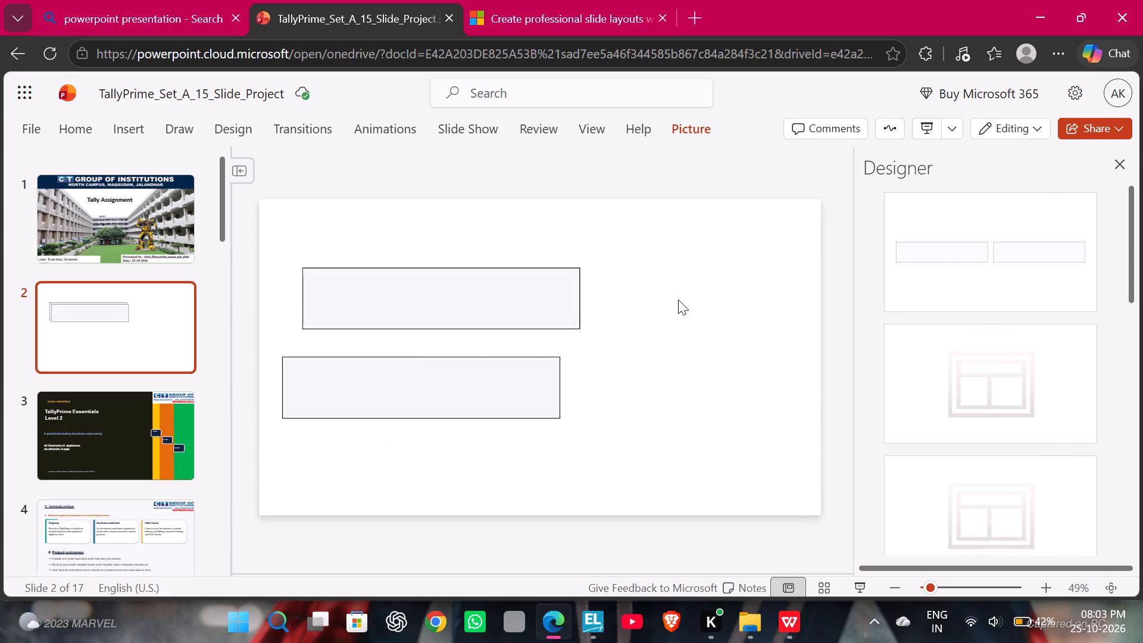
click(742, 324)
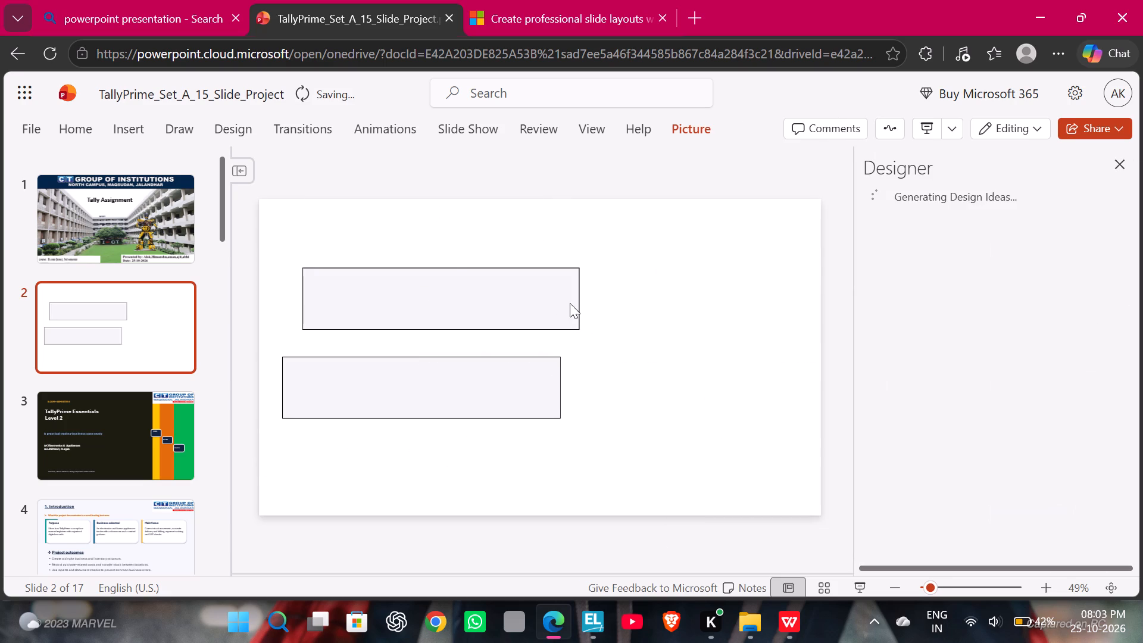
drag(510, 291, 685, 266)
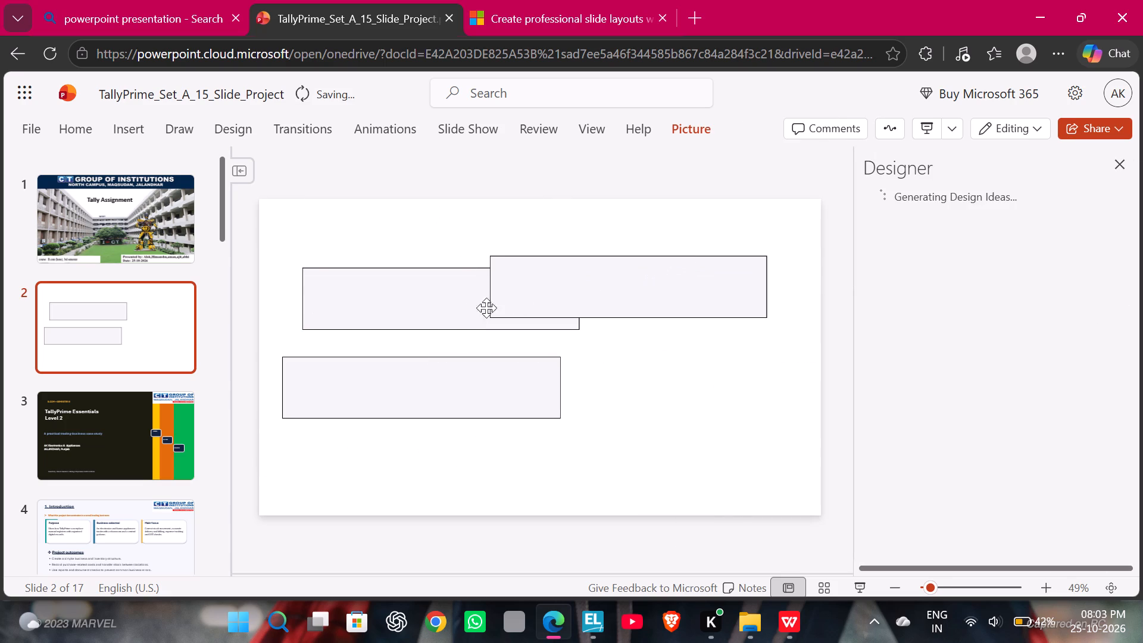
right_click(455, 306)
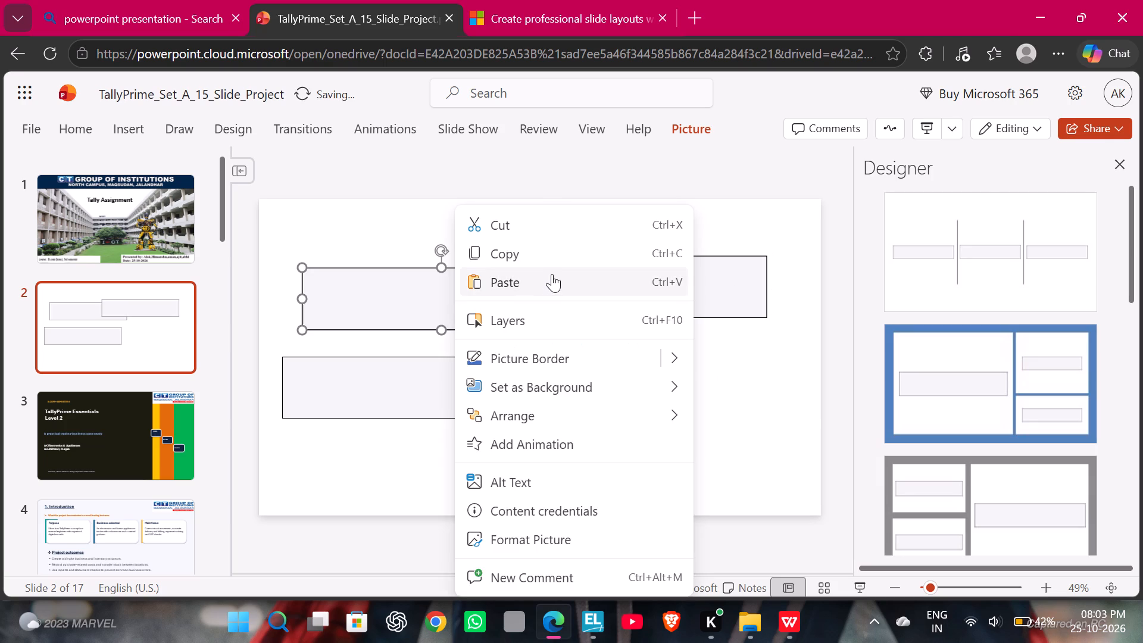
click(550, 276)
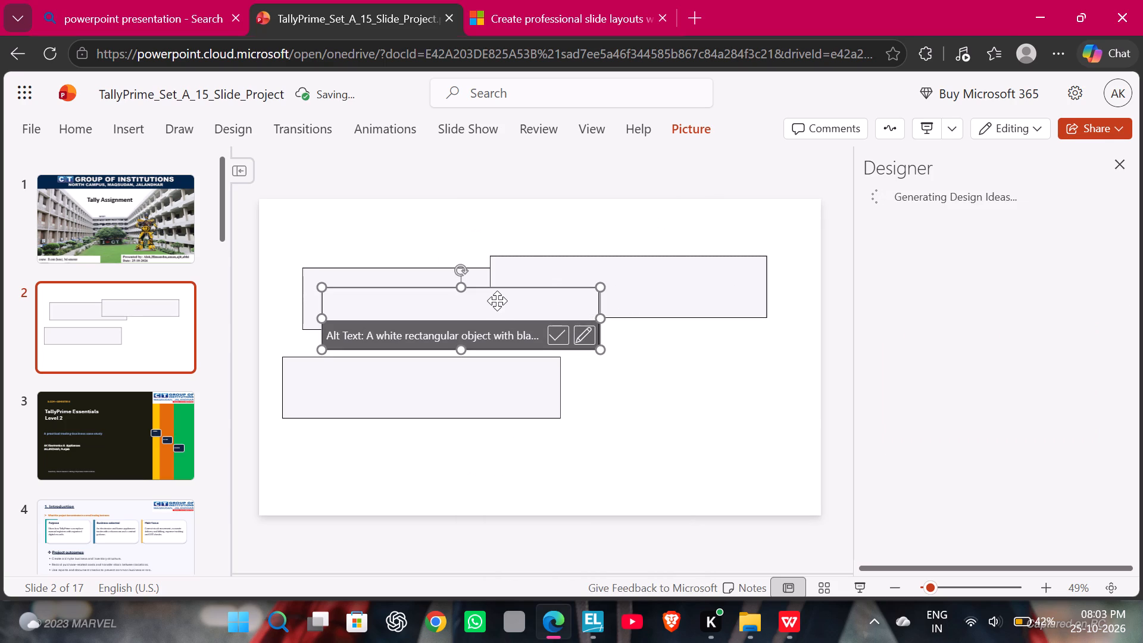
drag(451, 308, 644, 370)
Paste a fifth rectangle near the bottom of slide 2 and raise the first rectangle level with the upper-right copy.
right_click(383, 291)
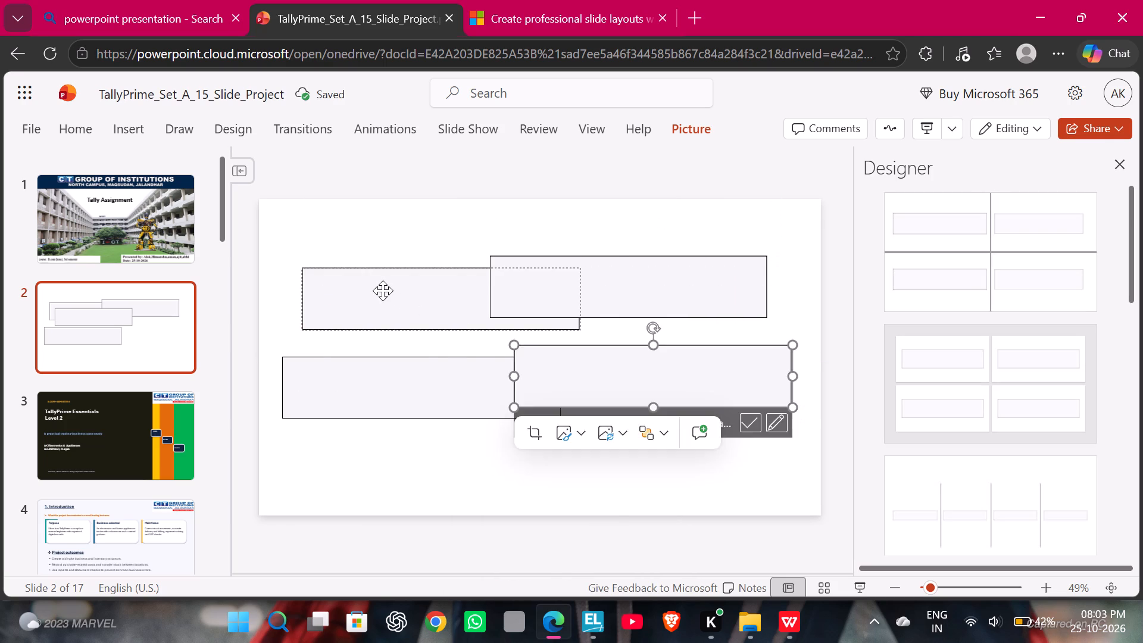
click(475, 292)
drag(417, 308, 417, 308)
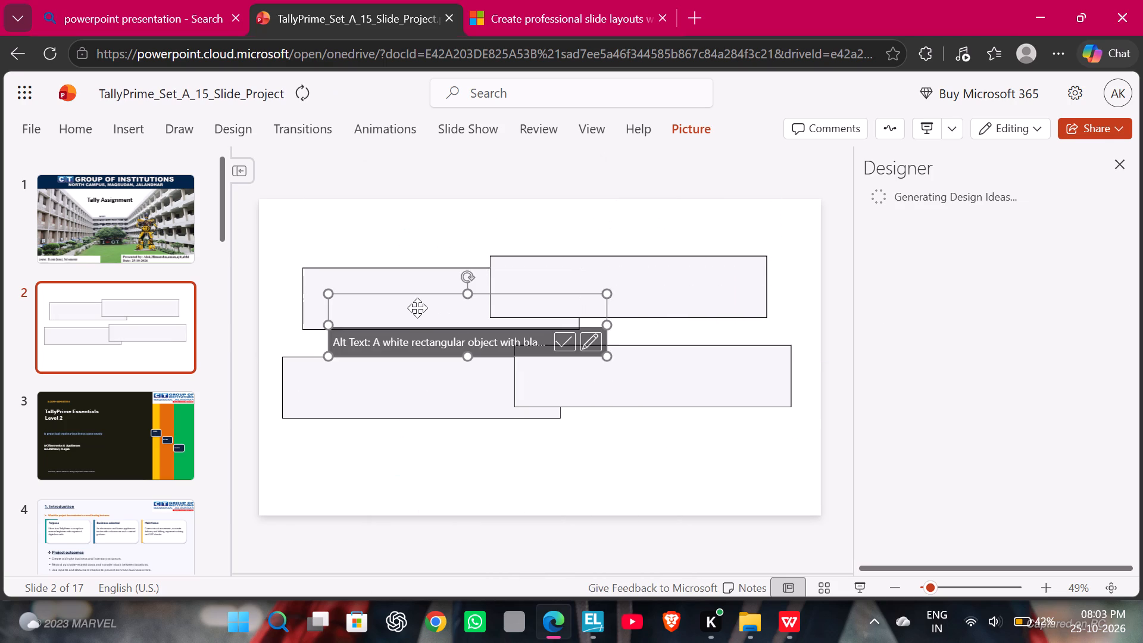
drag(417, 308, 563, 427)
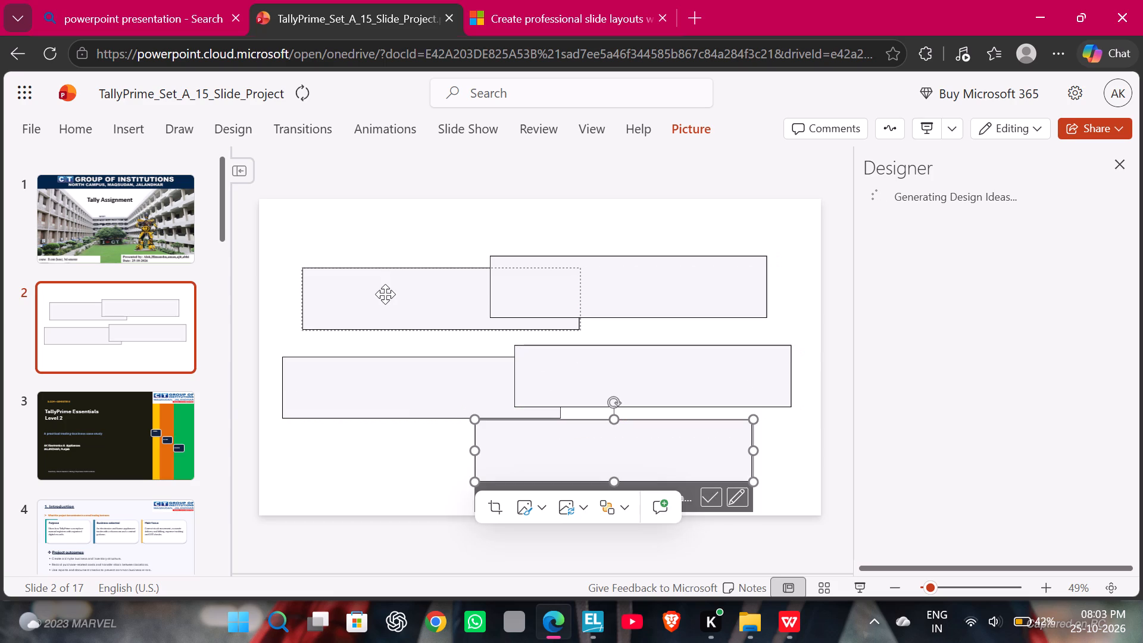
drag(385, 294, 380, 285)
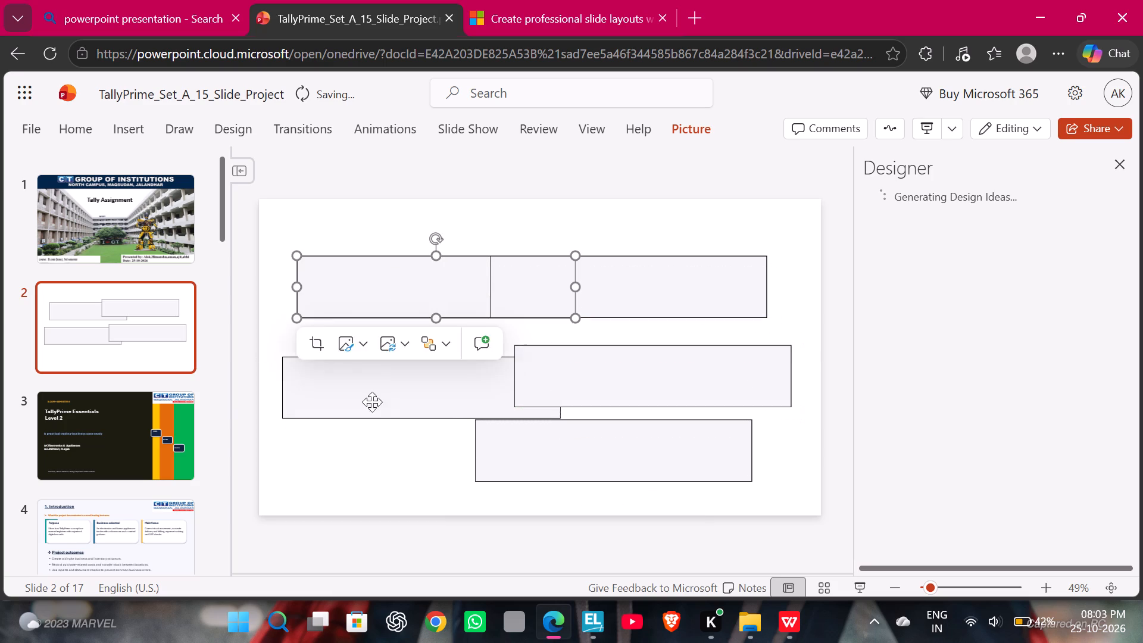
Paste a sixth copy of the rectangle onto slide 2.
click(363, 453)
right_click(363, 452)
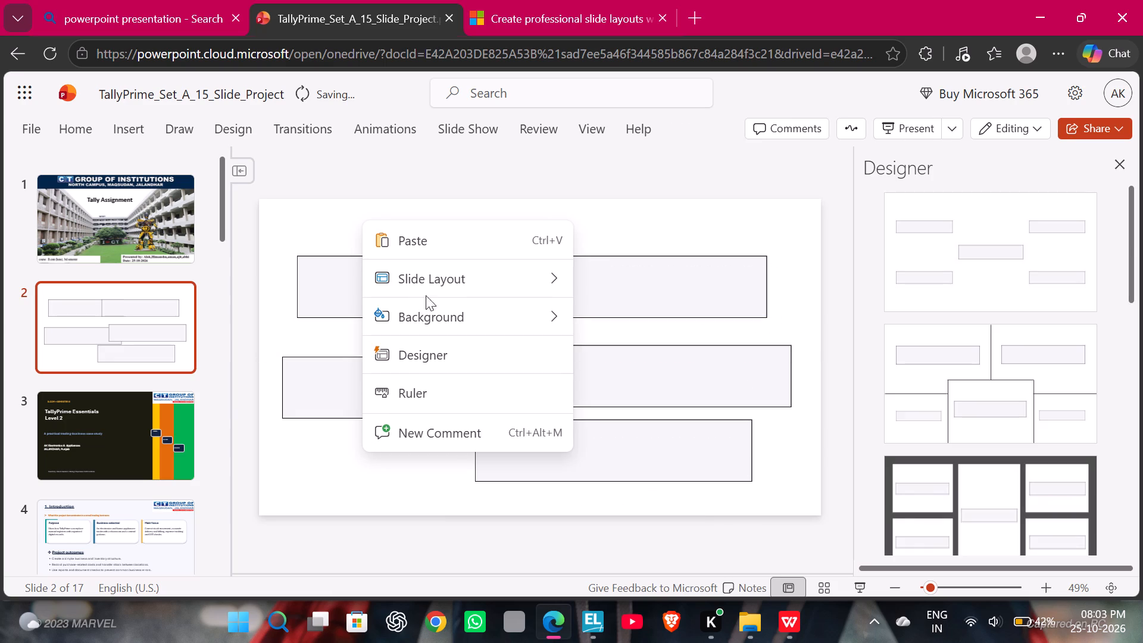
click(427, 248)
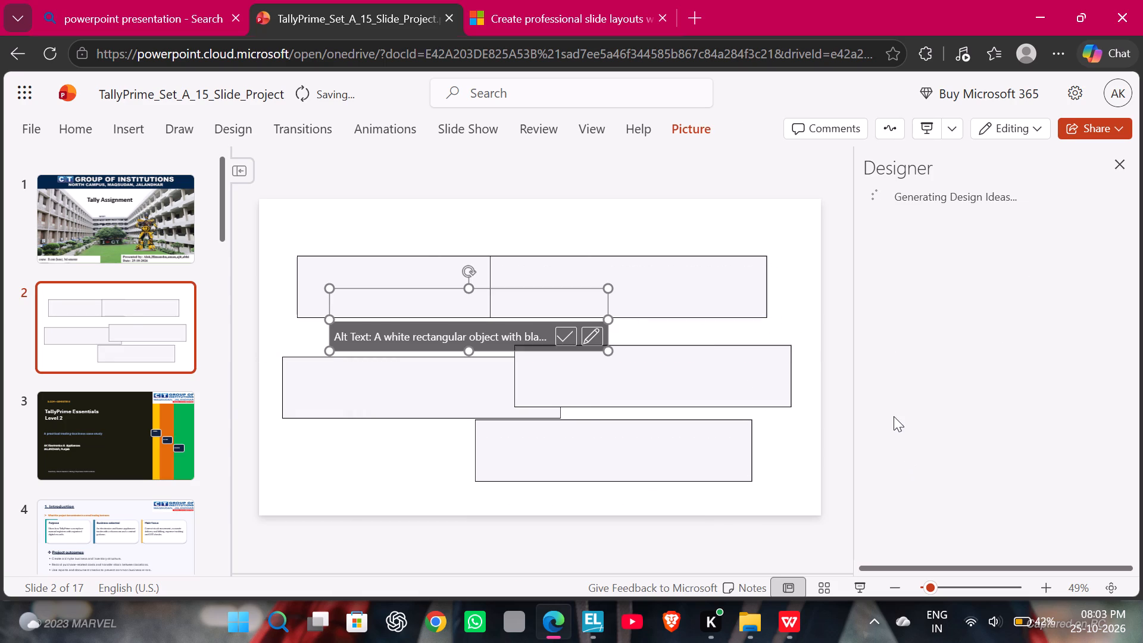
Look through the suggested Designer layouts for the six rectangles.
scroll(953, 414, down, 1)
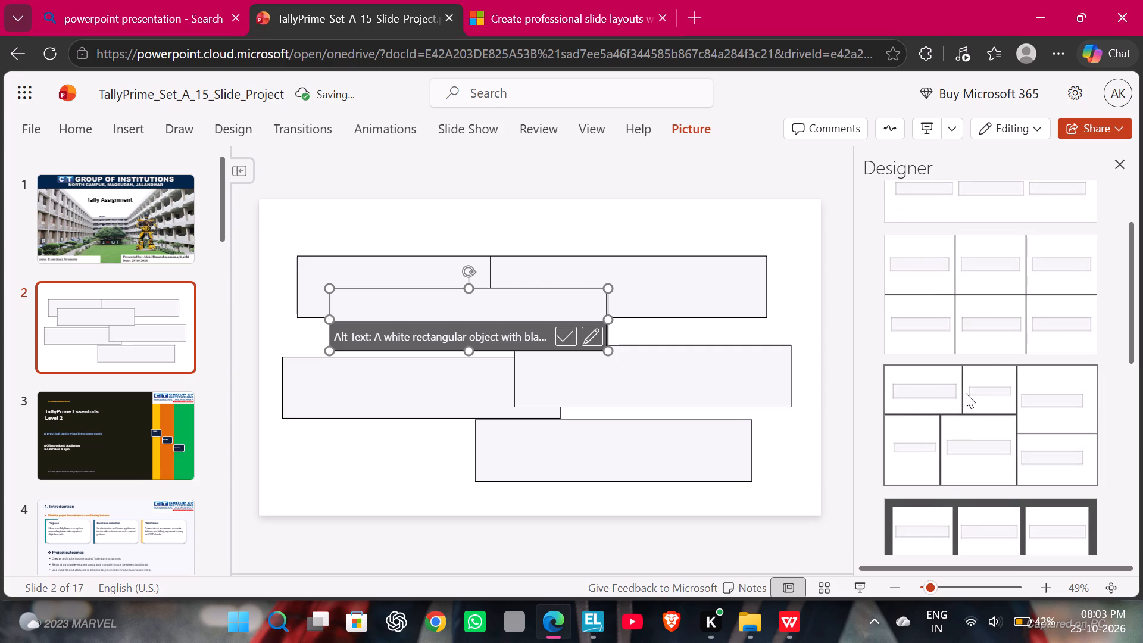
scroll(992, 366, down, 8)
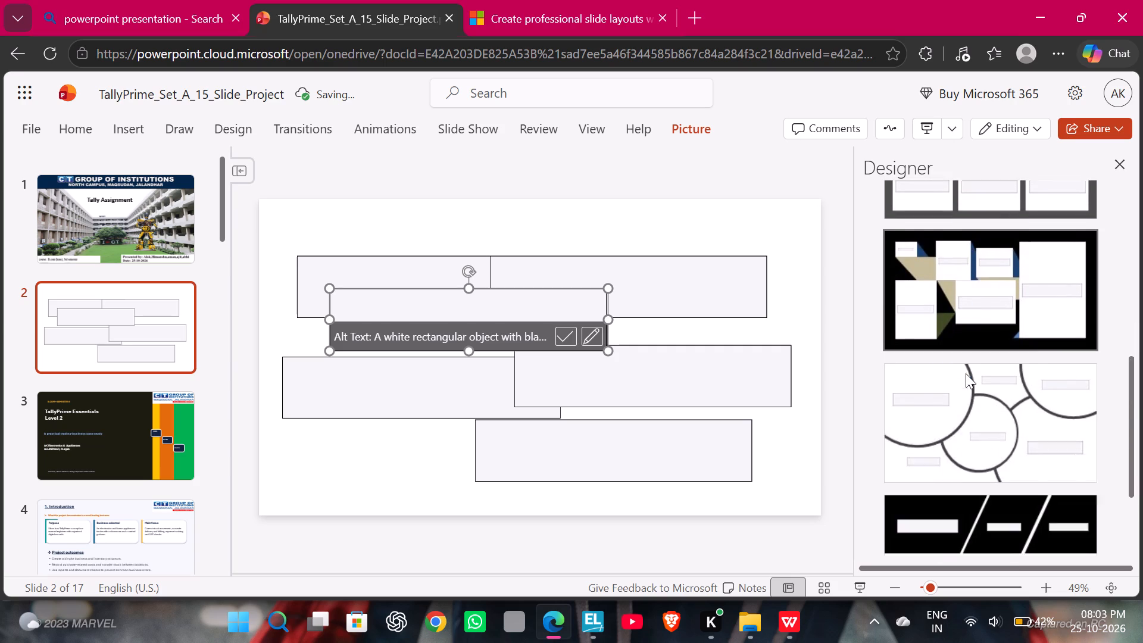
scroll(966, 373, down, 10)
scroll(966, 373, up, 9)
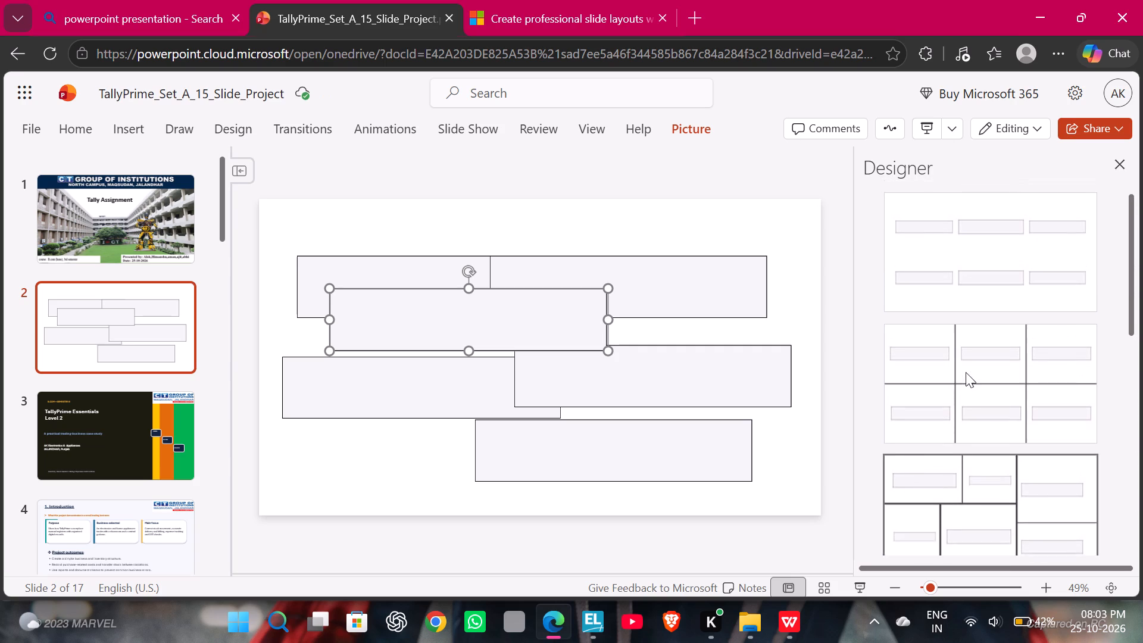
scroll(966, 372, up, 3)
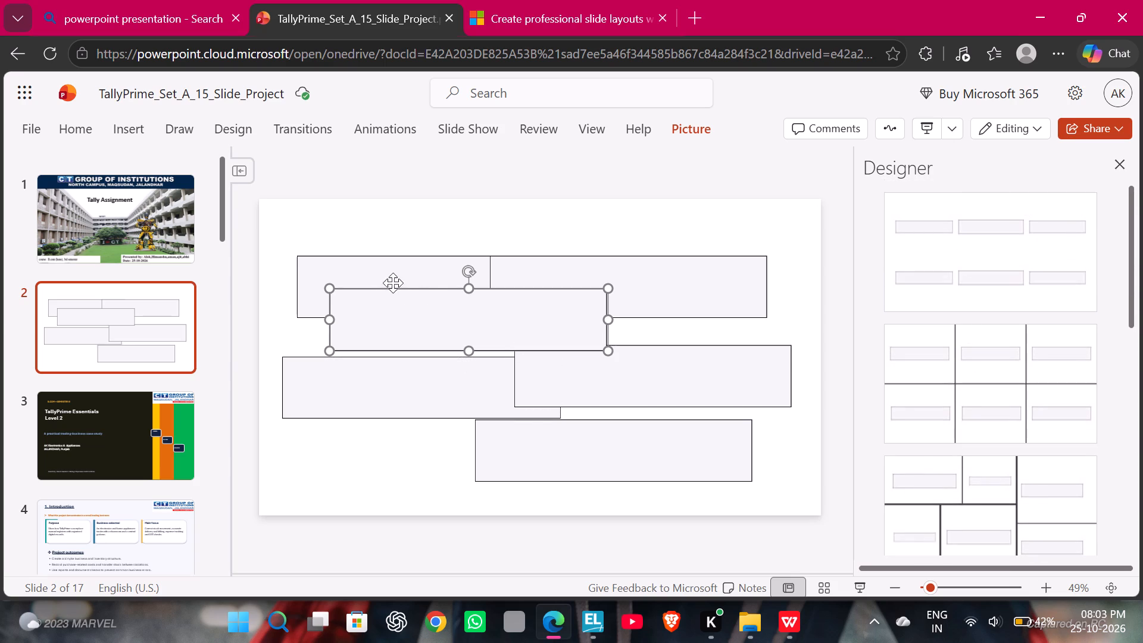
Switch to WPS Office to check the box arrangement on the lecture template's course details slide, then return to Edge.
click(795, 617)
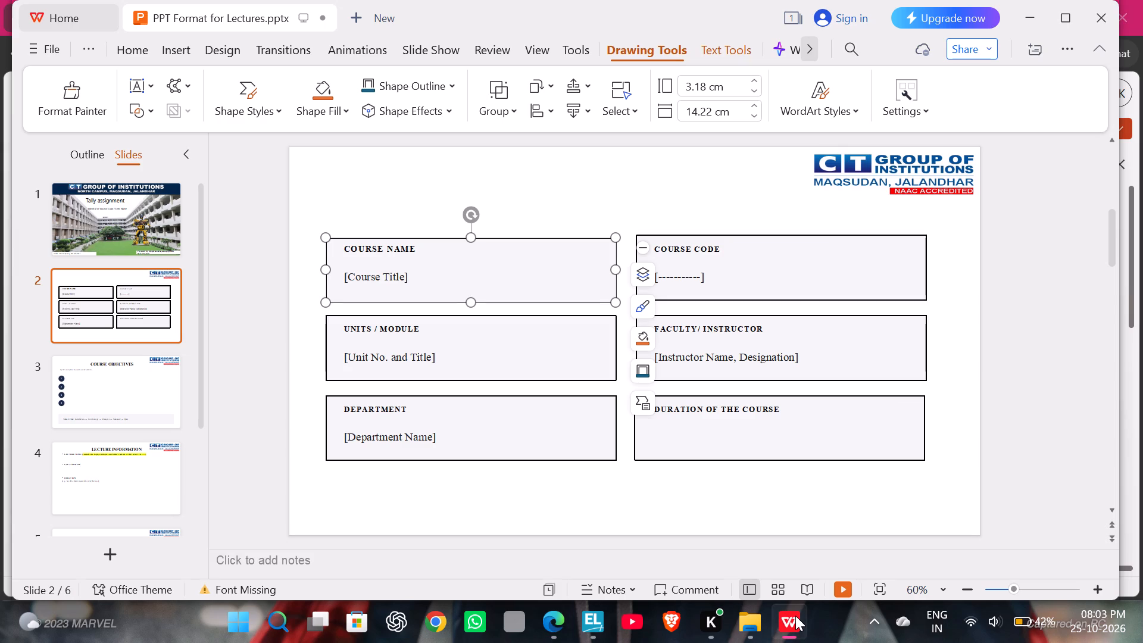
click(795, 616)
Shrink the first rectangle on slide 2 and move it to the slide's upper-left area, clear of the upper-right copy.
click(391, 267)
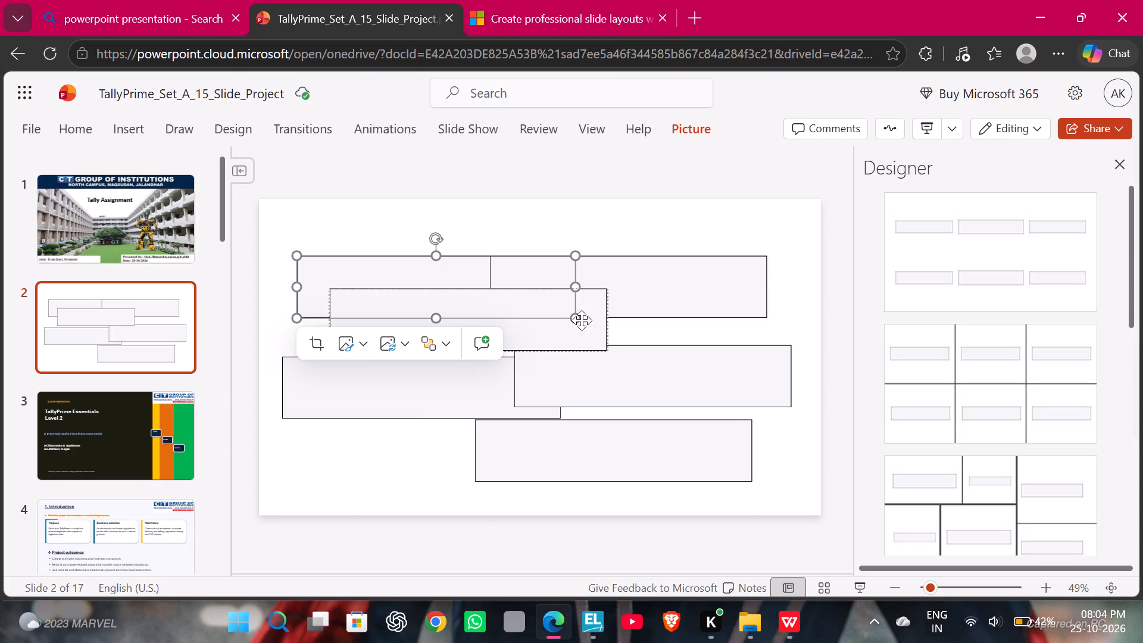
drag(576, 320, 496, 292)
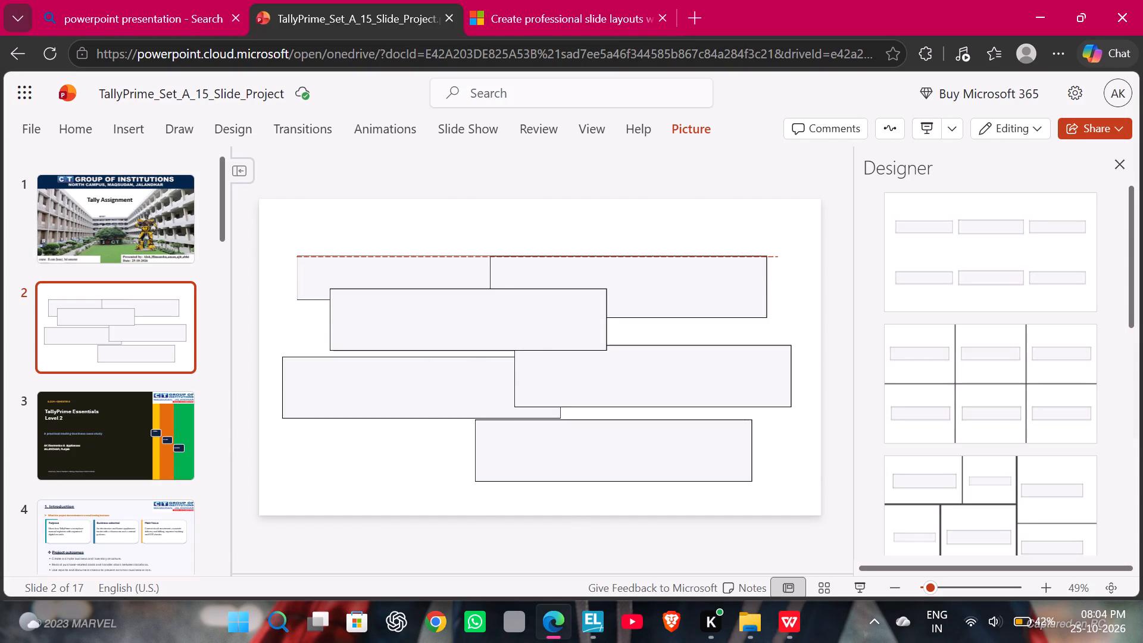
drag(496, 292, 477, 289)
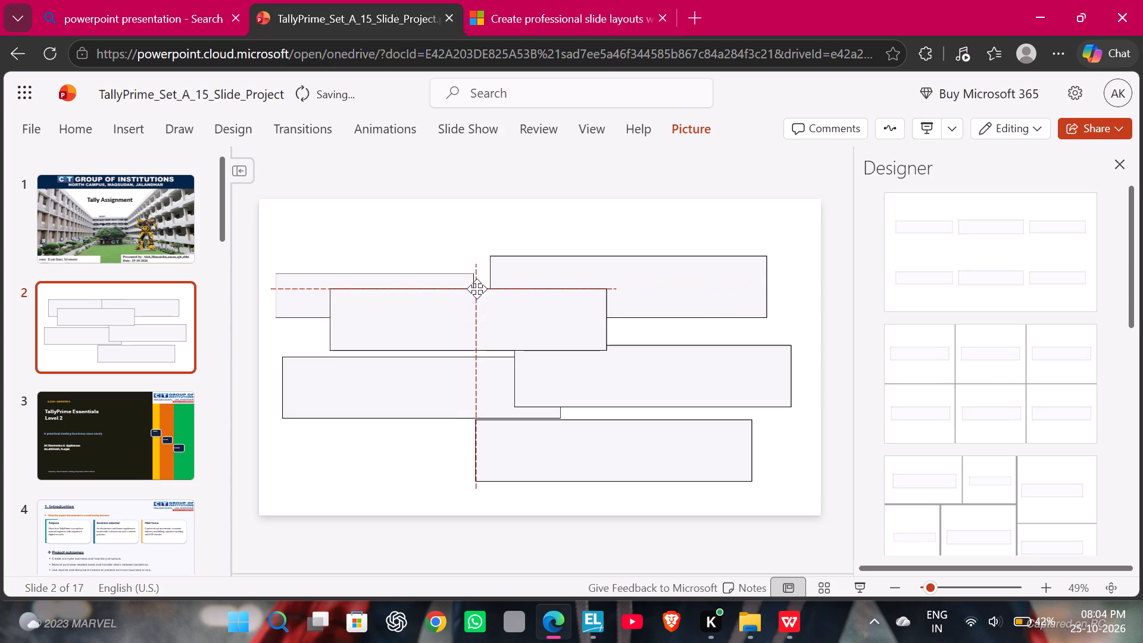
drag(477, 289, 477, 283)
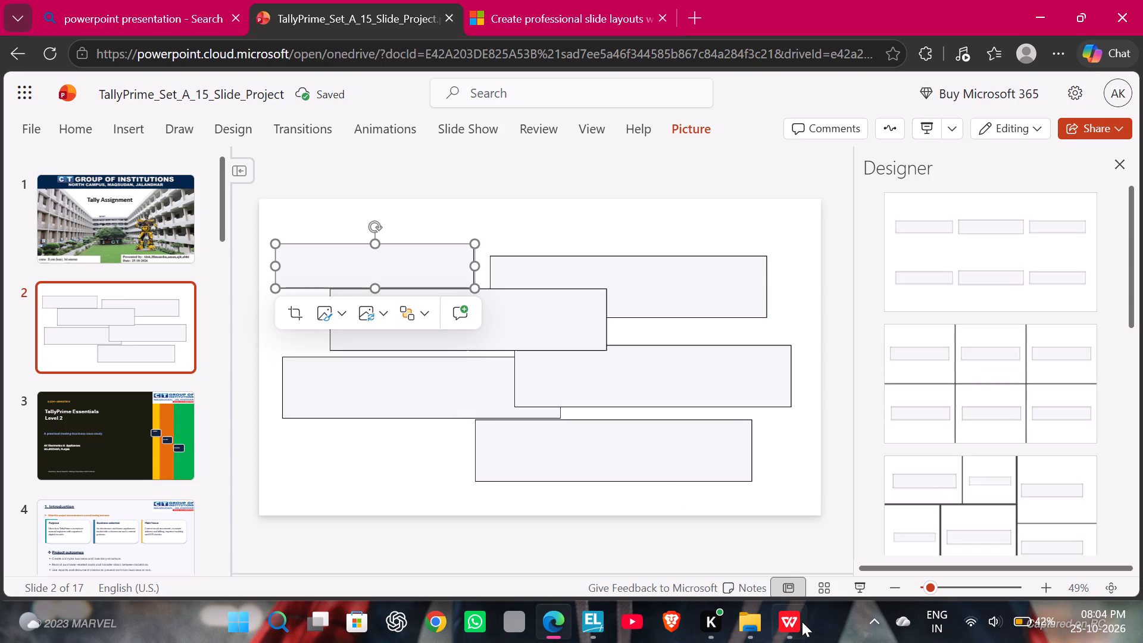
Switch to WPS Office to recheck the lecture template's six-box arrangement, then return to the presentation in Edge.
click(801, 622)
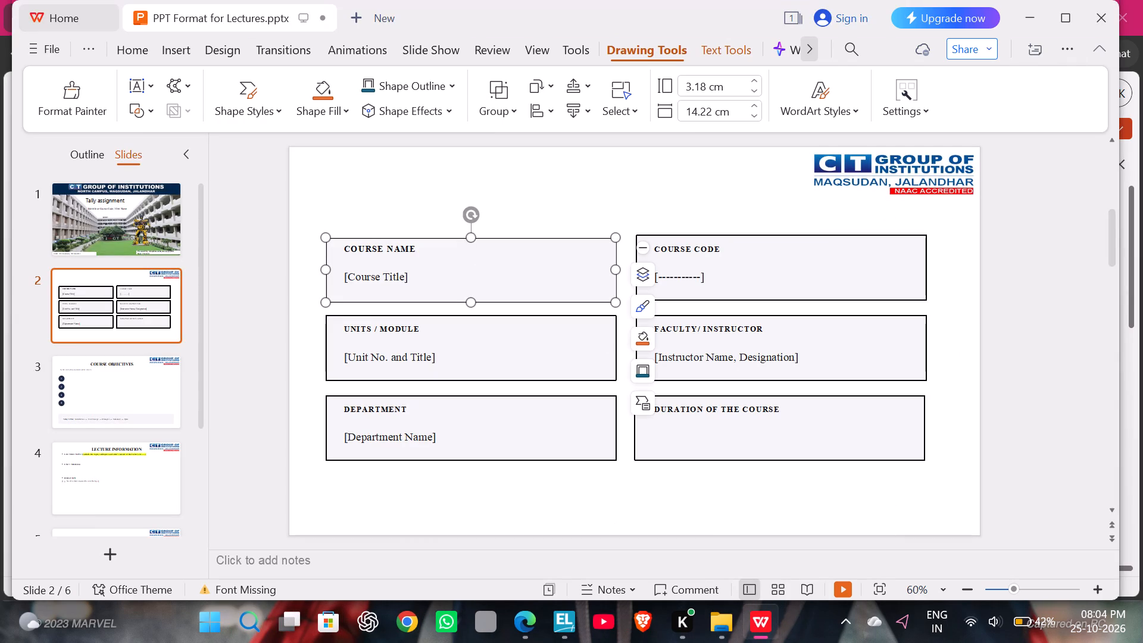
click(733, 620)
click(733, 620)
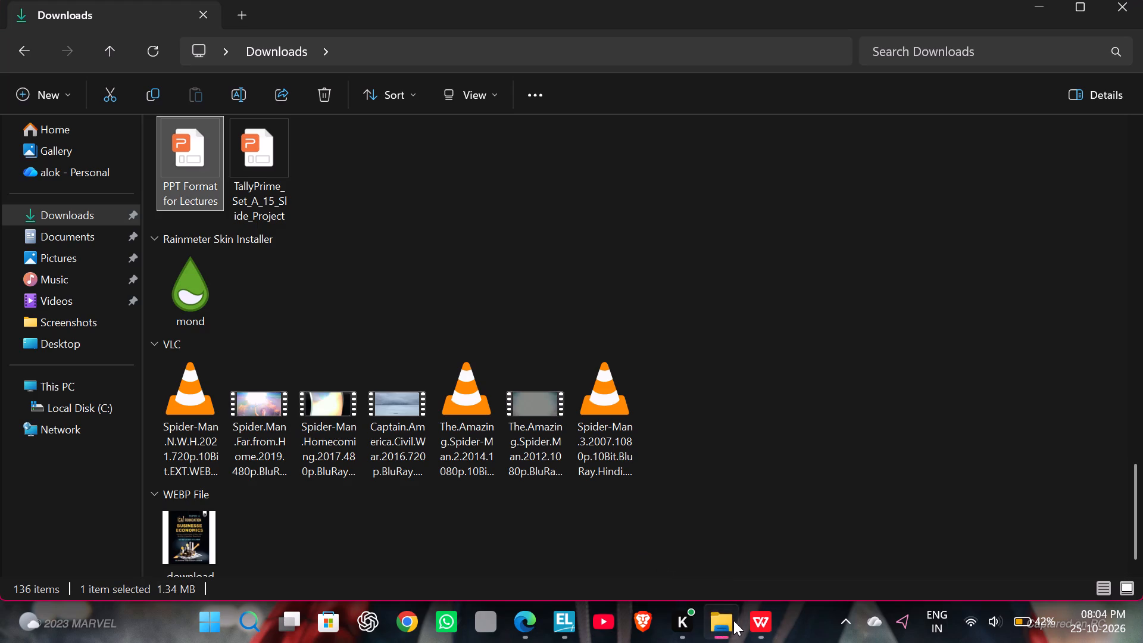
click(525, 614)
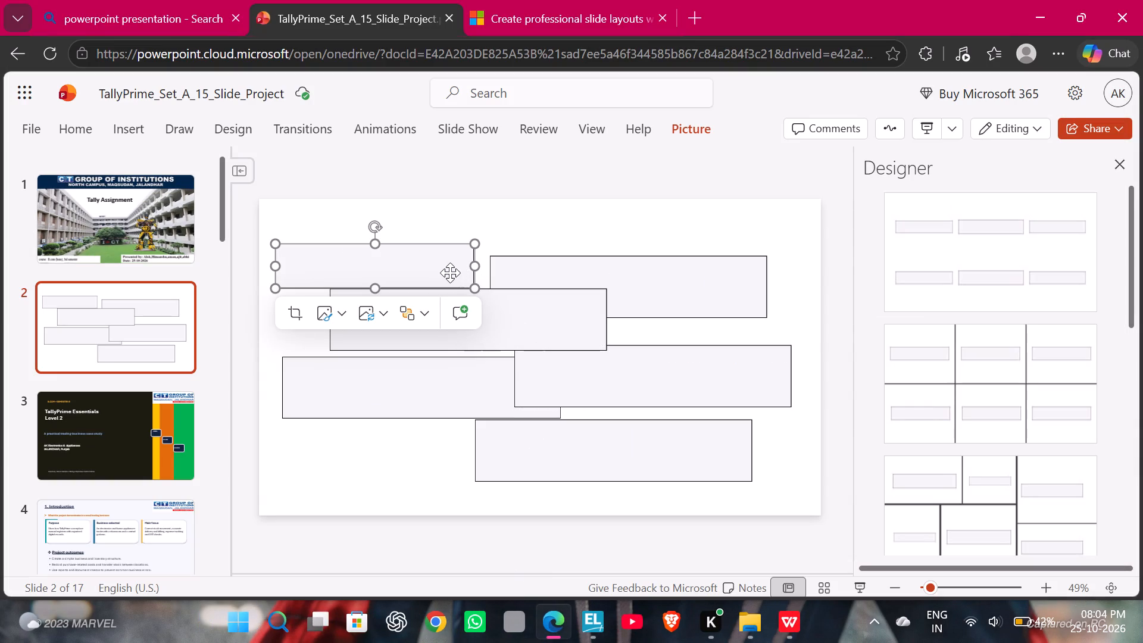
Nudge slide 2's first rectangle slightly right, then shrink the overlapping second rectangle and place it beneath the first in the left column.
drag(441, 273, 455, 275)
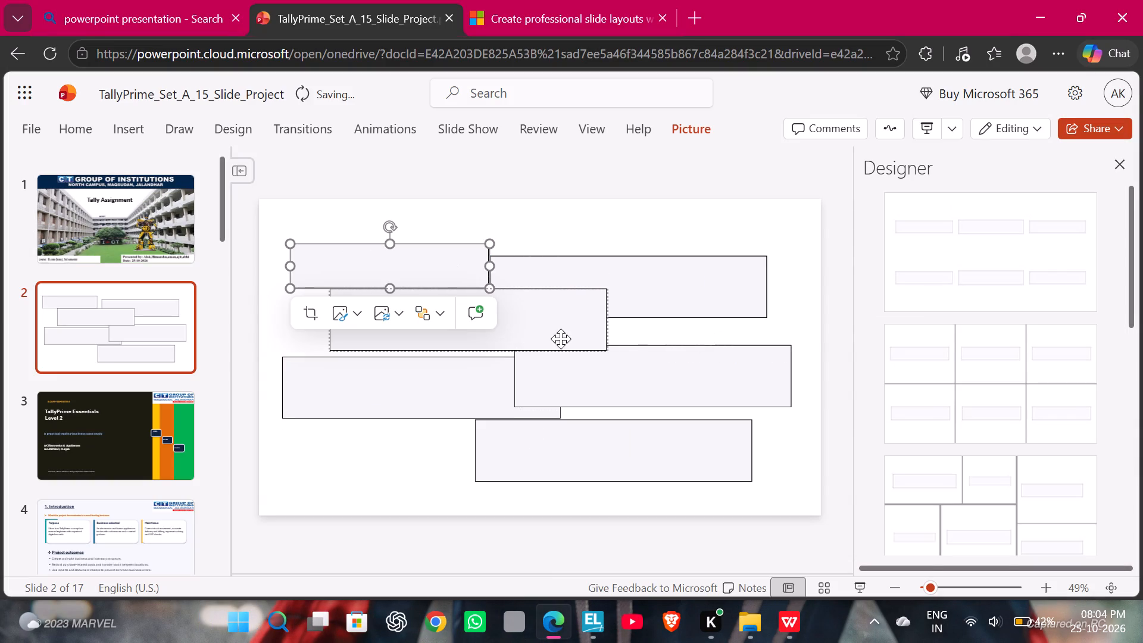
click(561, 336)
drag(611, 352, 579, 339)
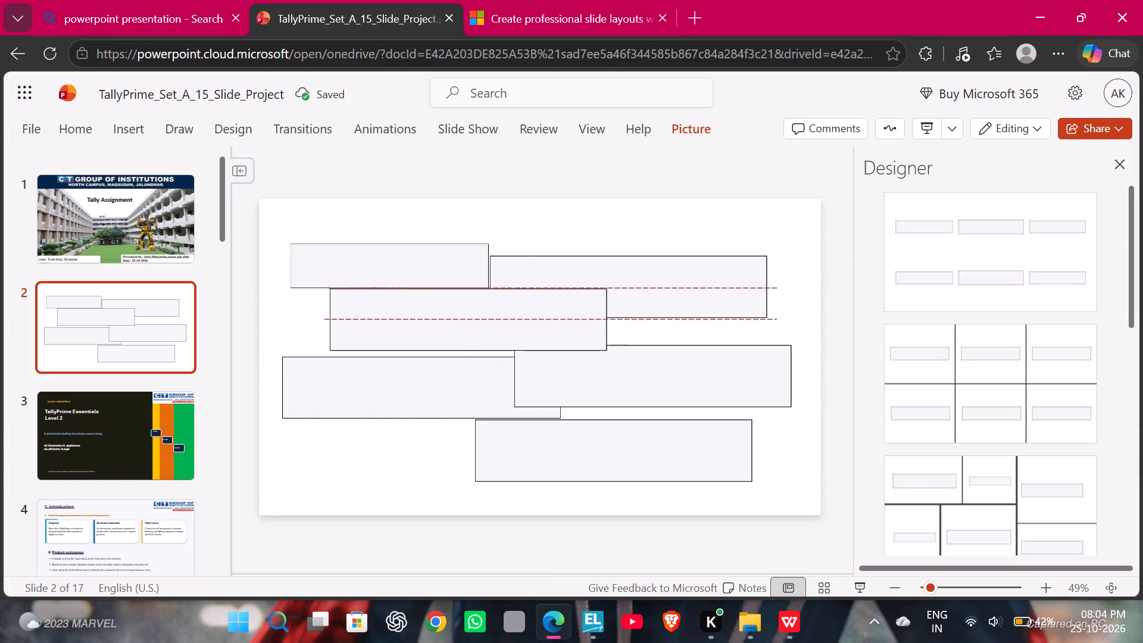
drag(579, 339, 565, 334)
drag(490, 310, 428, 328)
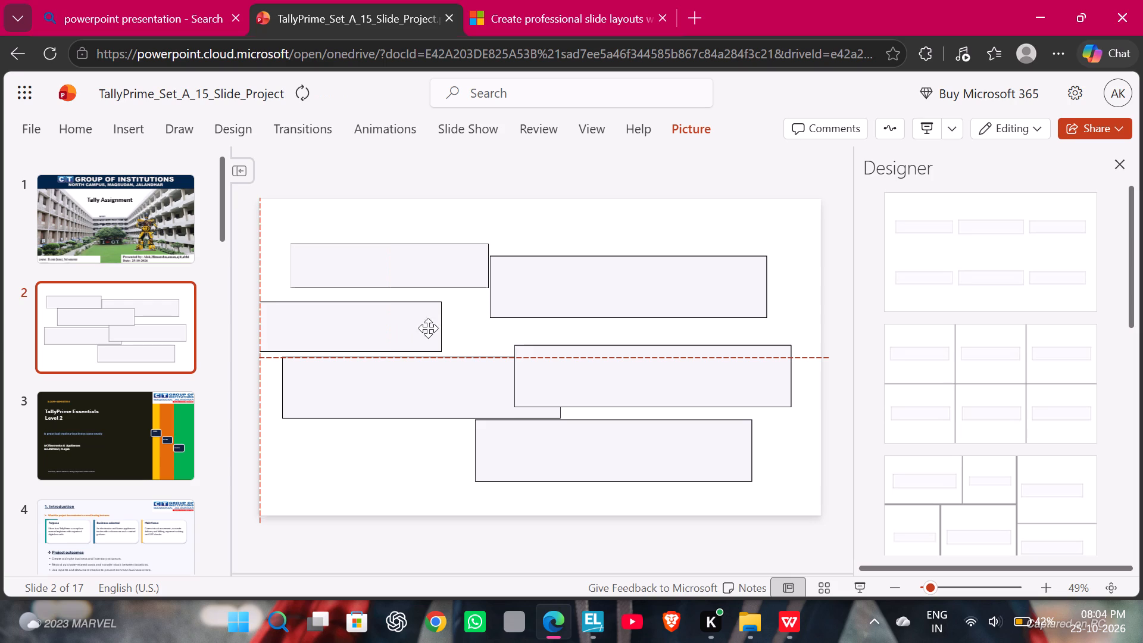
drag(428, 328, 451, 328)
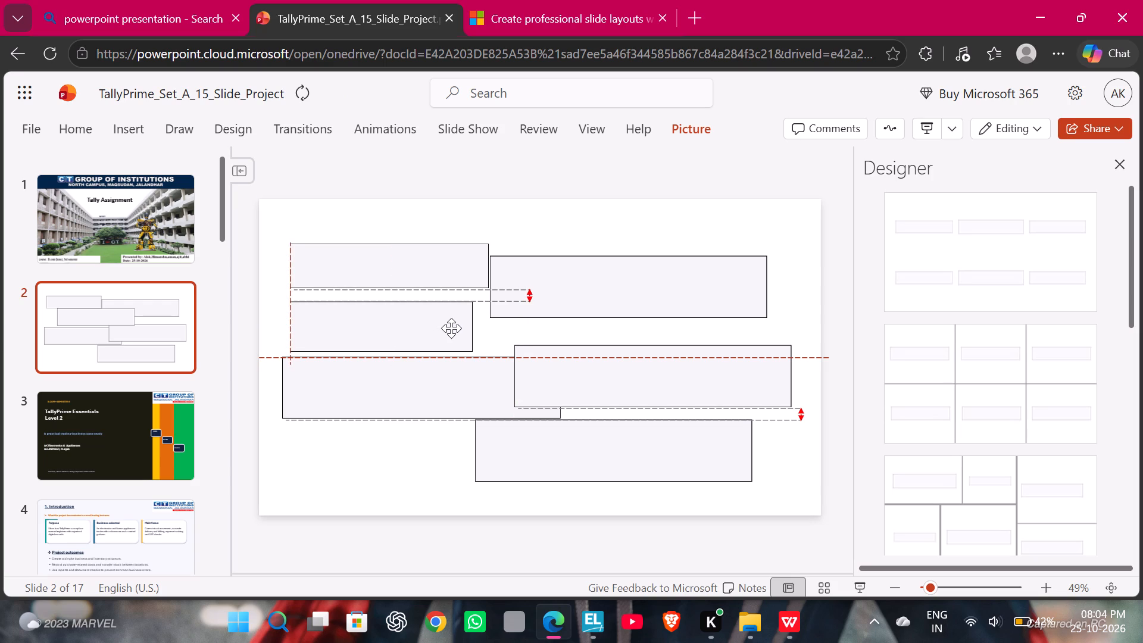
drag(451, 328, 457, 328)
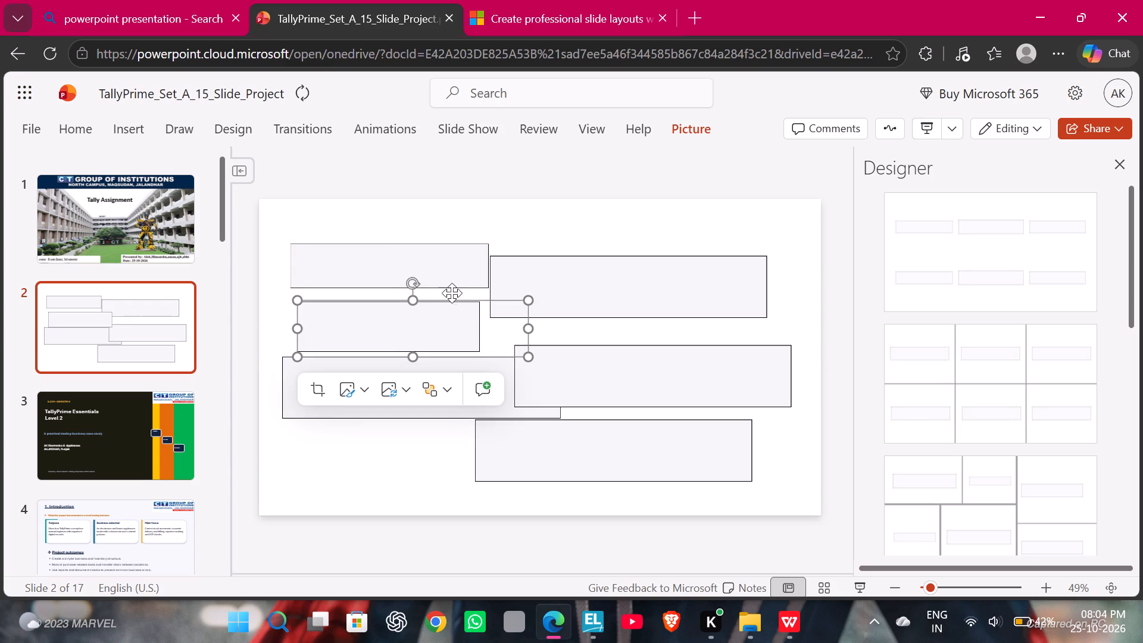
Shrink the third rectangle in slide 2's left column and move it down to form the bottom-left box.
click(394, 416)
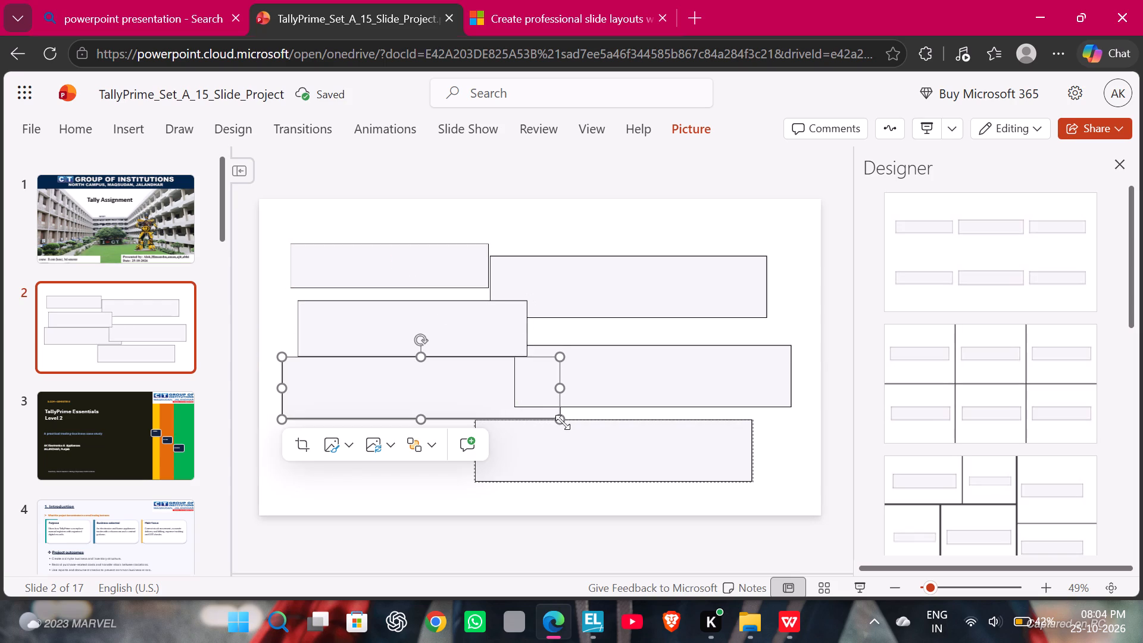
drag(563, 422, 493, 411)
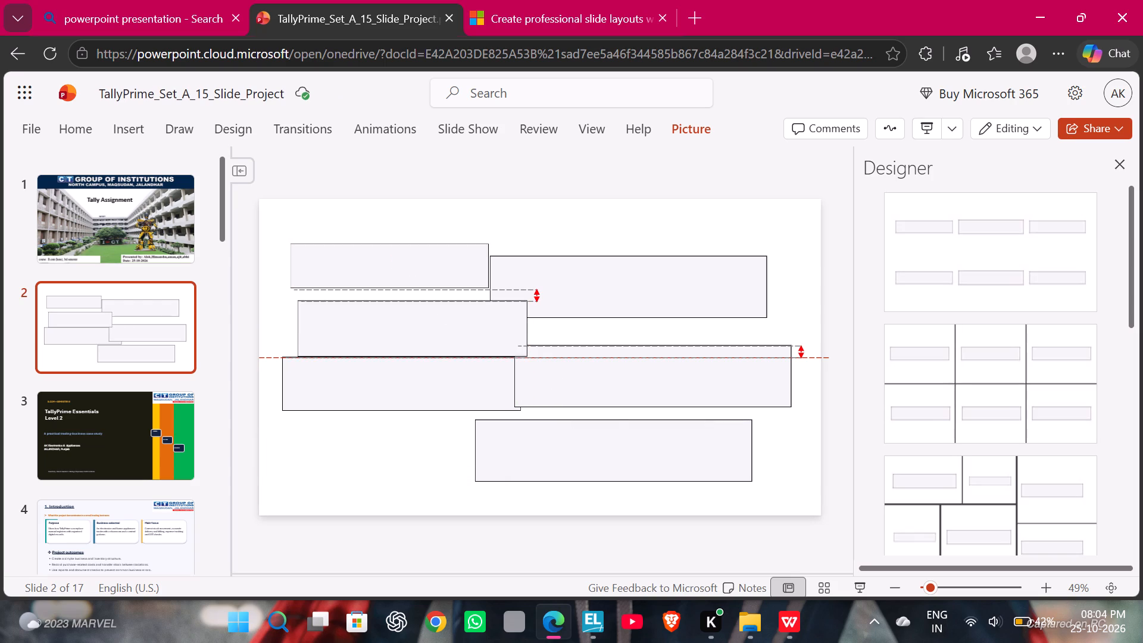
drag(493, 411, 490, 409)
drag(453, 386, 450, 422)
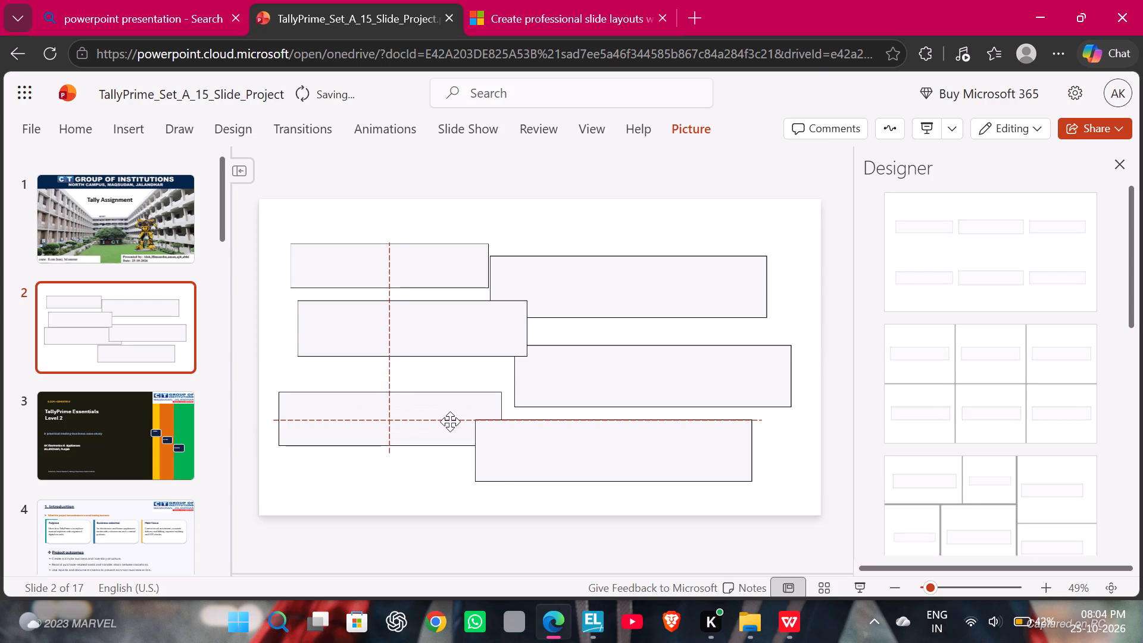
drag(450, 422, 456, 425)
Move the lowest rectangle beside the bottom-left box, level with its top edge, and shrink it slightly.
drag(648, 457, 660, 449)
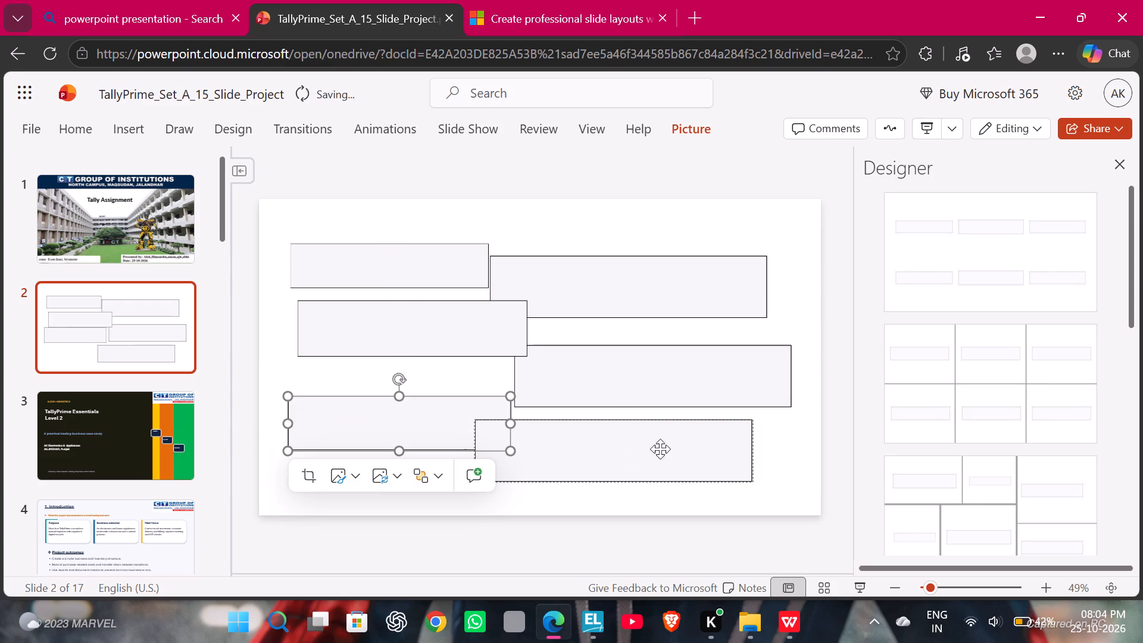
drag(660, 449, 698, 436)
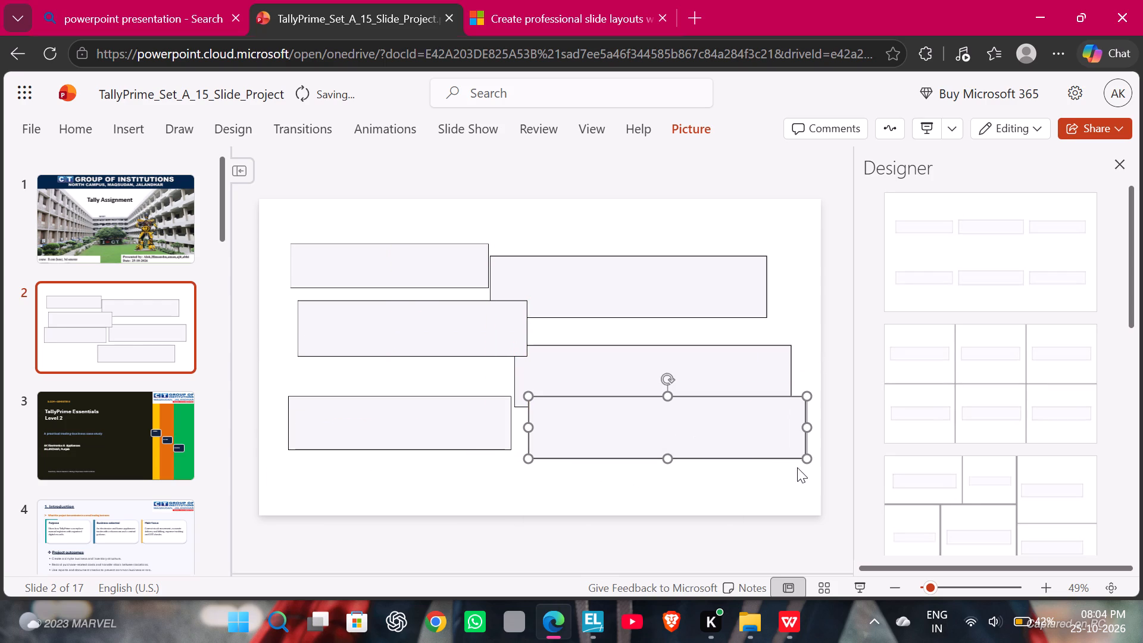
drag(804, 459, 788, 442)
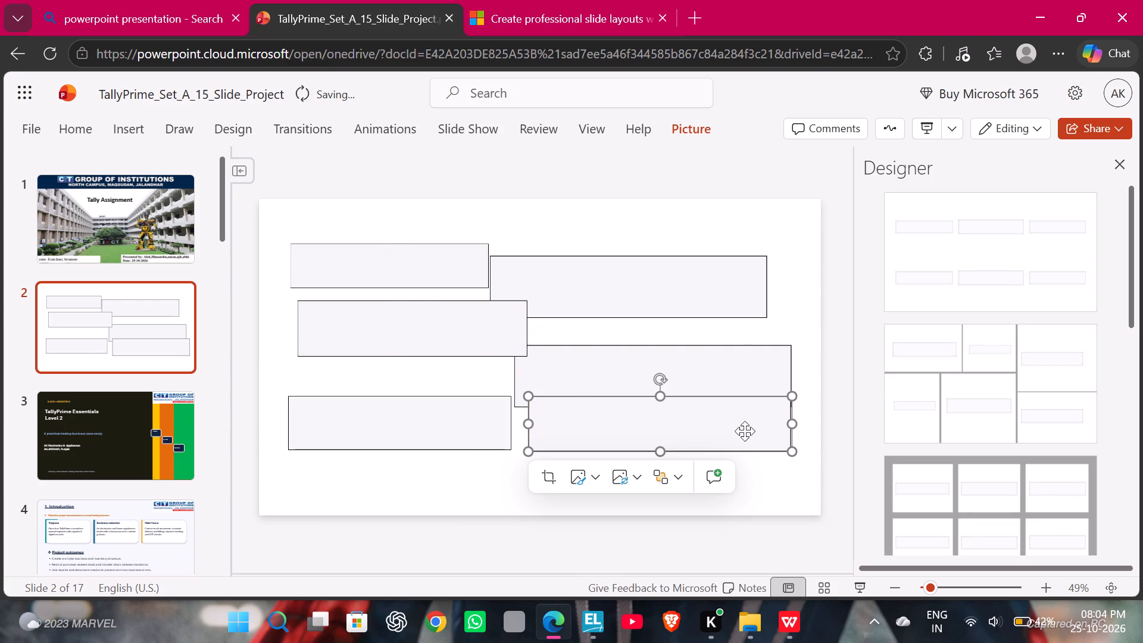
Move the upper-right and middle-right rectangles into a right column, aligning their left edges with the bottom-right rectangle.
click(697, 372)
click(682, 294)
drag(682, 294, 713, 282)
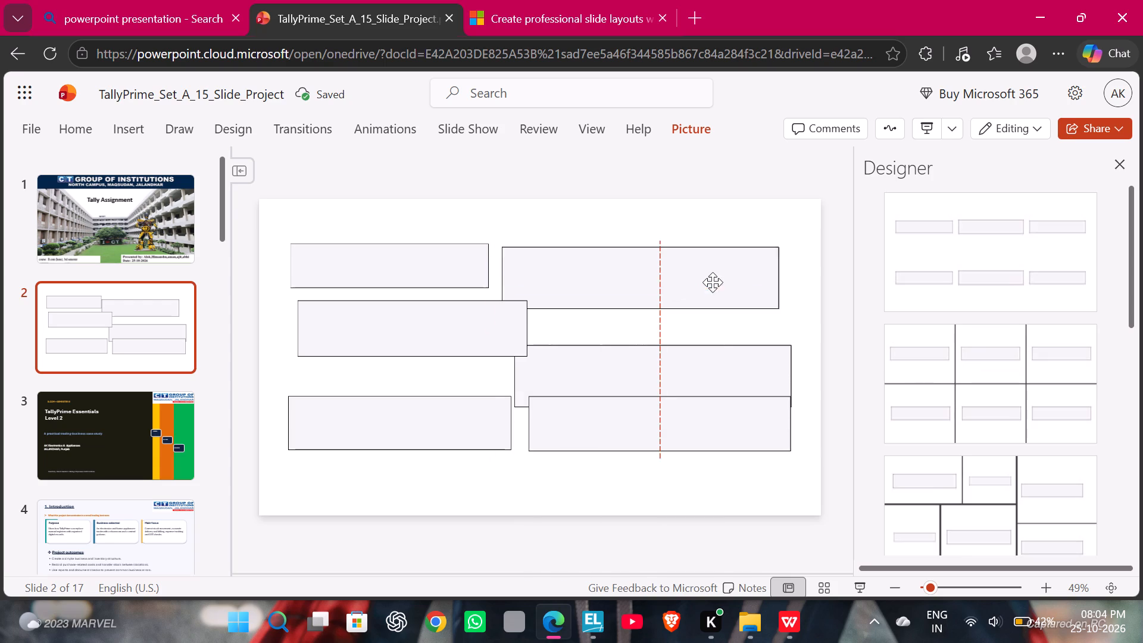
drag(713, 282, 724, 274)
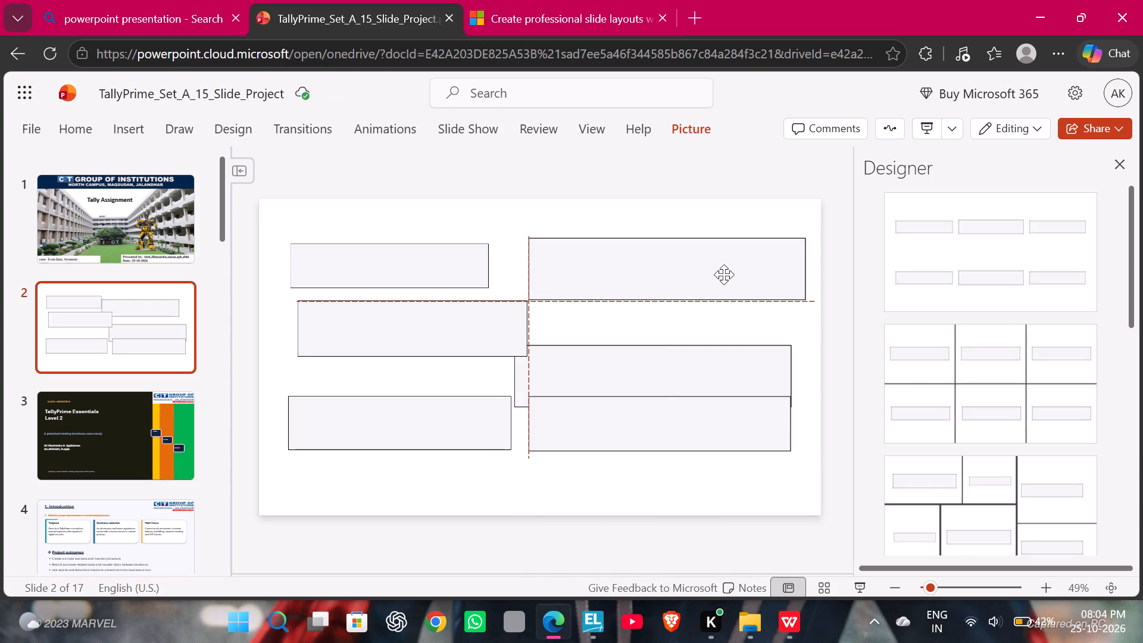
drag(724, 274, 726, 272)
drag(719, 373, 736, 345)
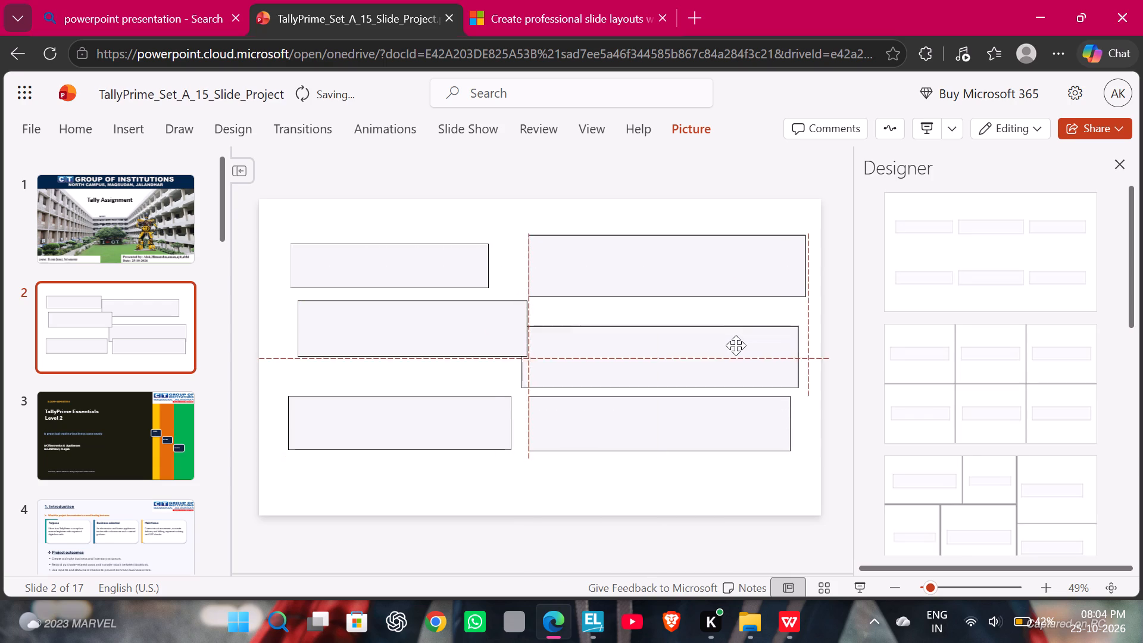
drag(736, 345, 739, 344)
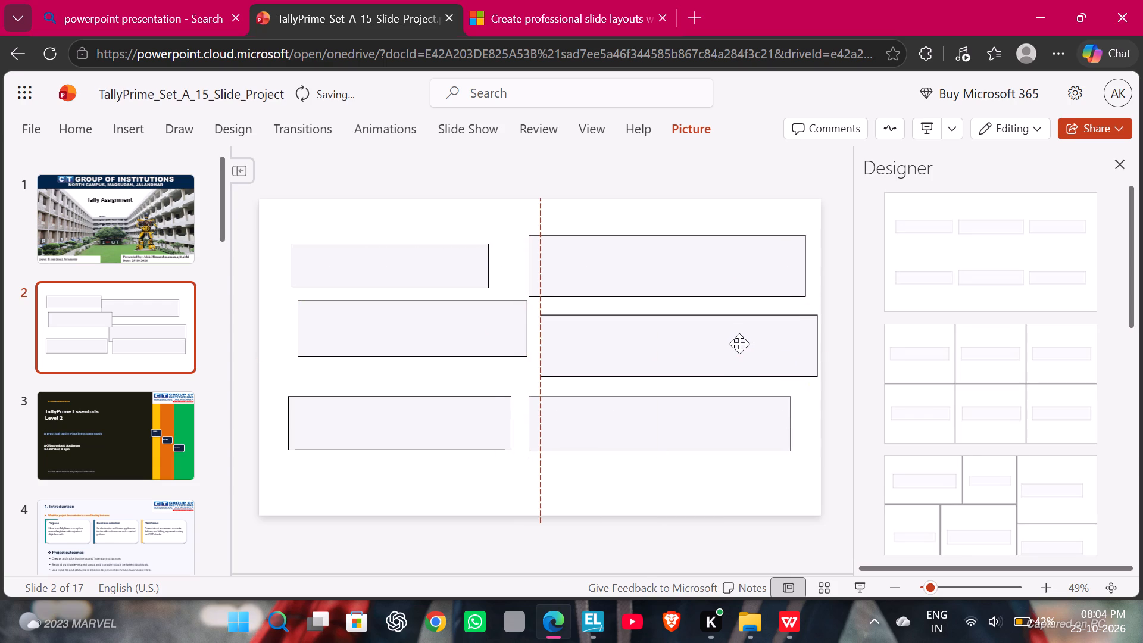
drag(739, 344, 733, 344)
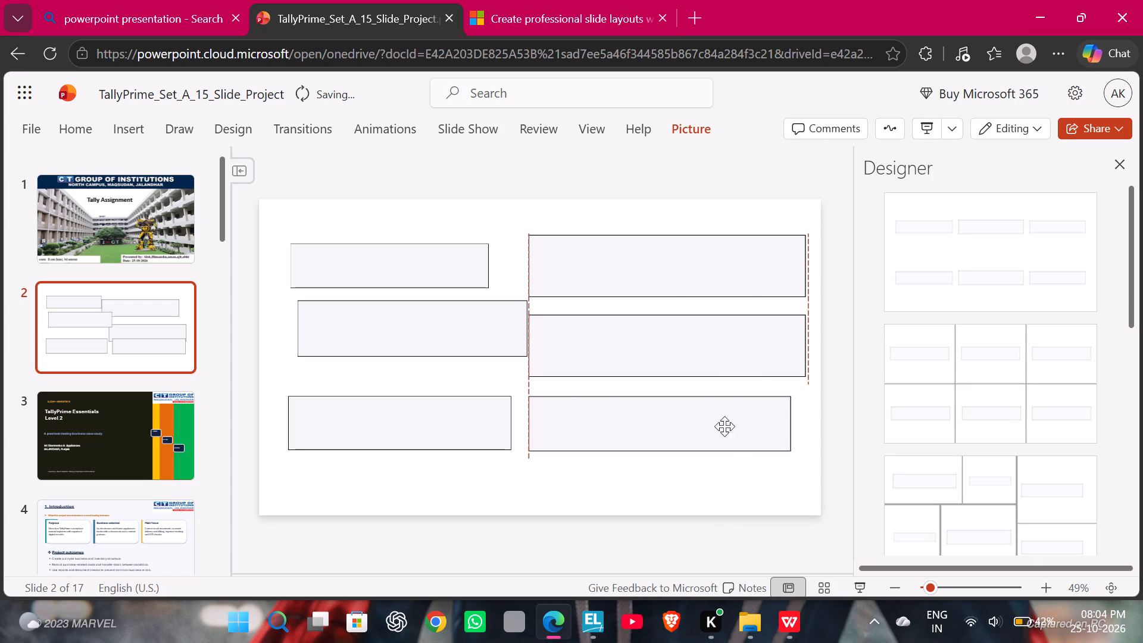
Align the bottom-right rectangle with the column's right edge, move it lower, and lower the middle-right rectangle for wider row gaps.
click(726, 433)
drag(726, 433, 745, 426)
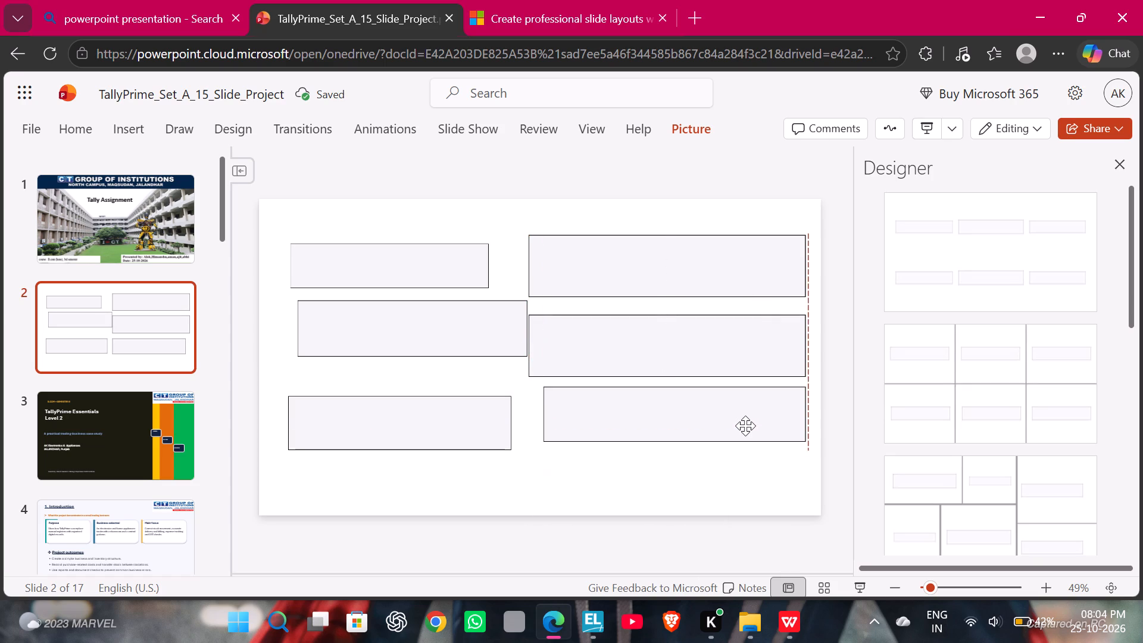
drag(745, 426, 745, 452)
drag(719, 344, 722, 369)
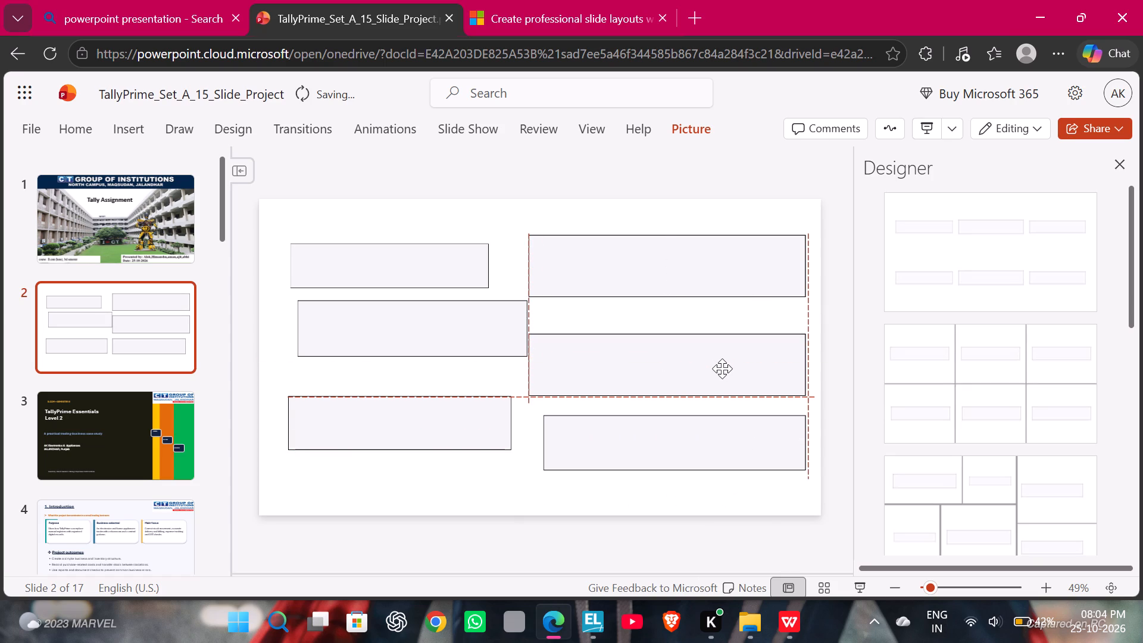
drag(722, 369, 722, 372)
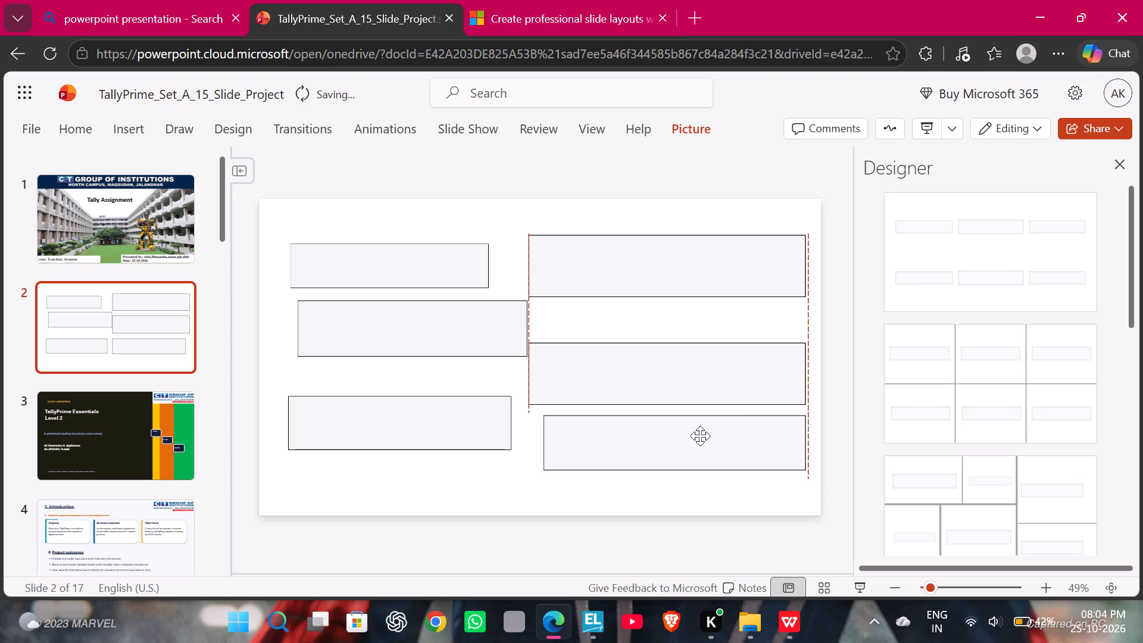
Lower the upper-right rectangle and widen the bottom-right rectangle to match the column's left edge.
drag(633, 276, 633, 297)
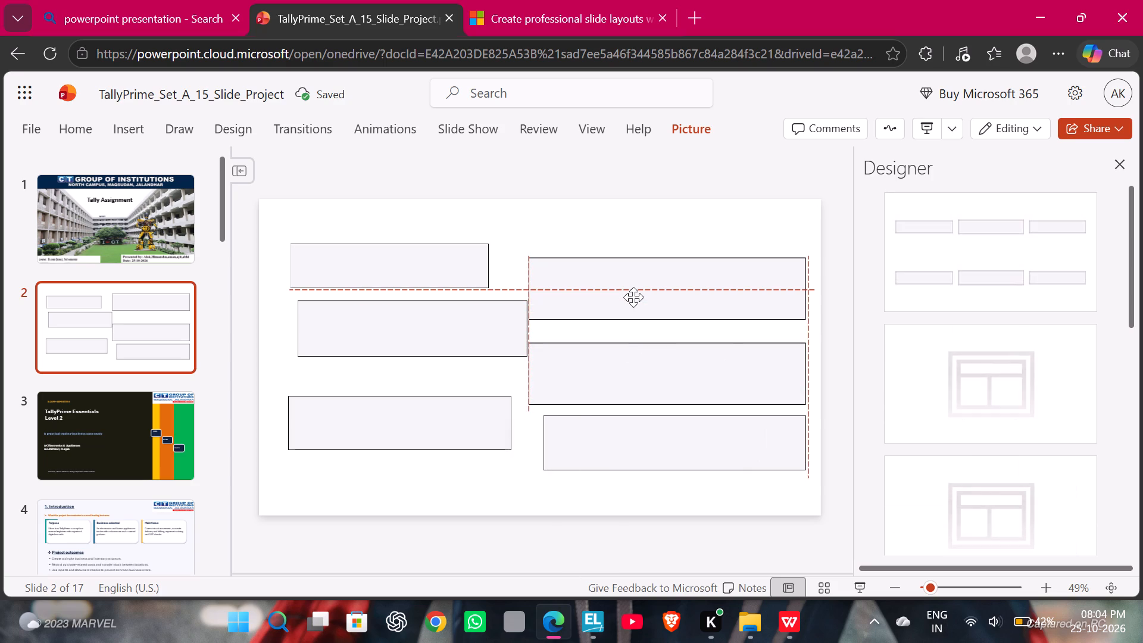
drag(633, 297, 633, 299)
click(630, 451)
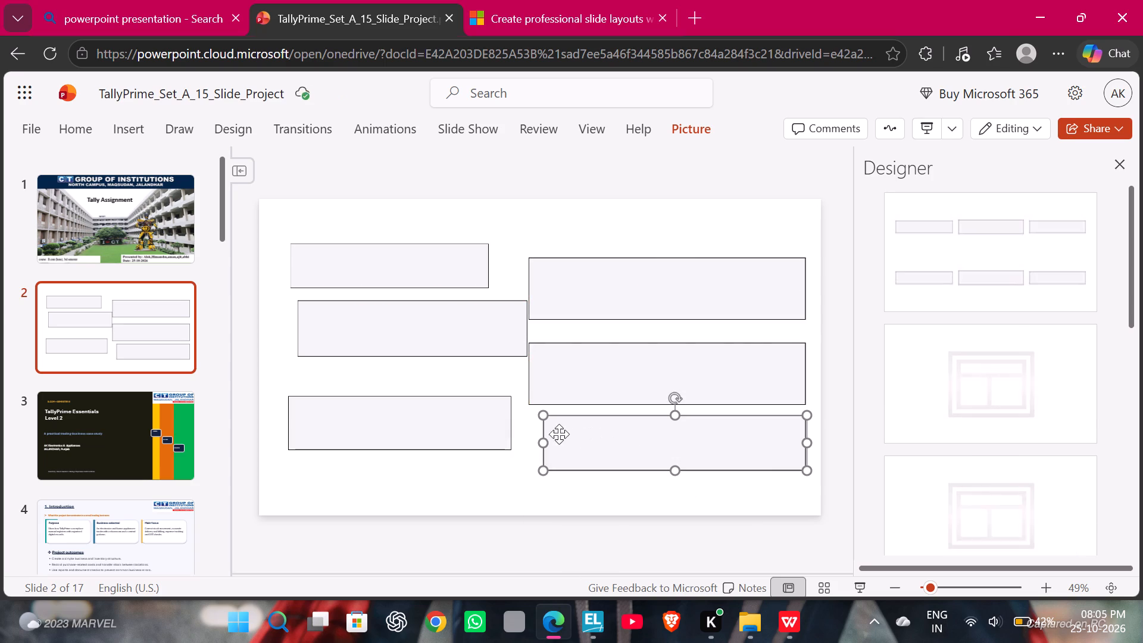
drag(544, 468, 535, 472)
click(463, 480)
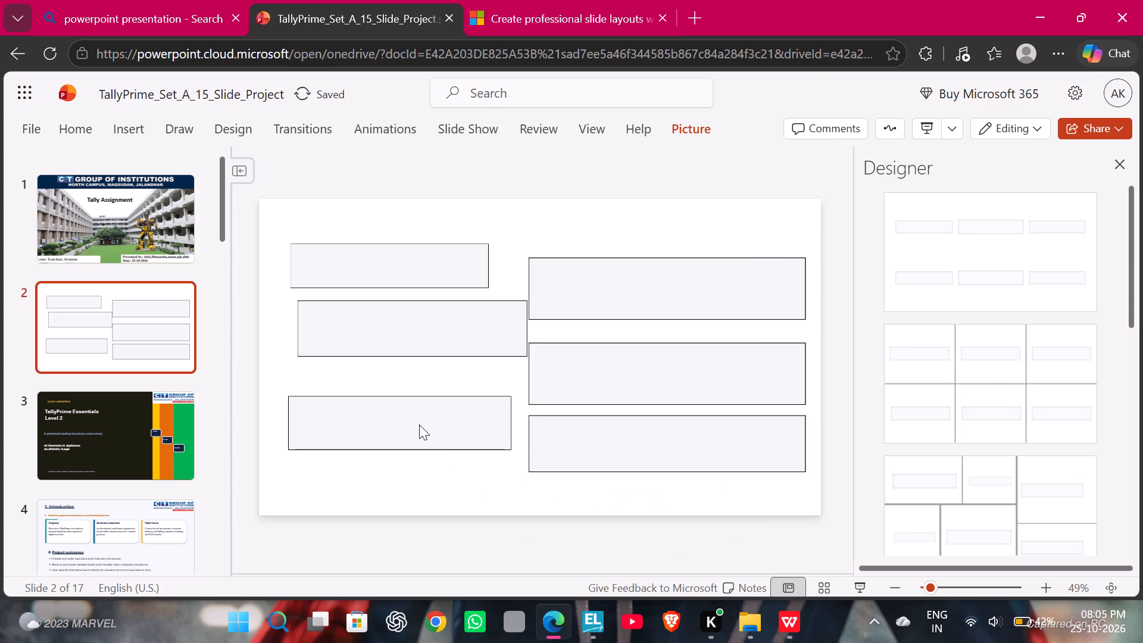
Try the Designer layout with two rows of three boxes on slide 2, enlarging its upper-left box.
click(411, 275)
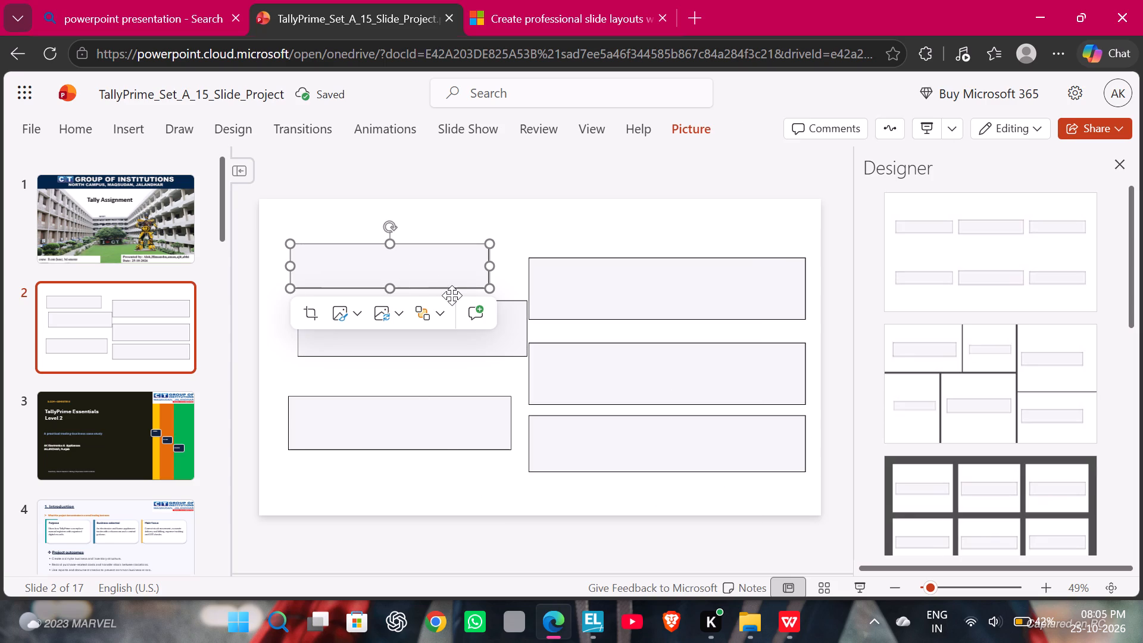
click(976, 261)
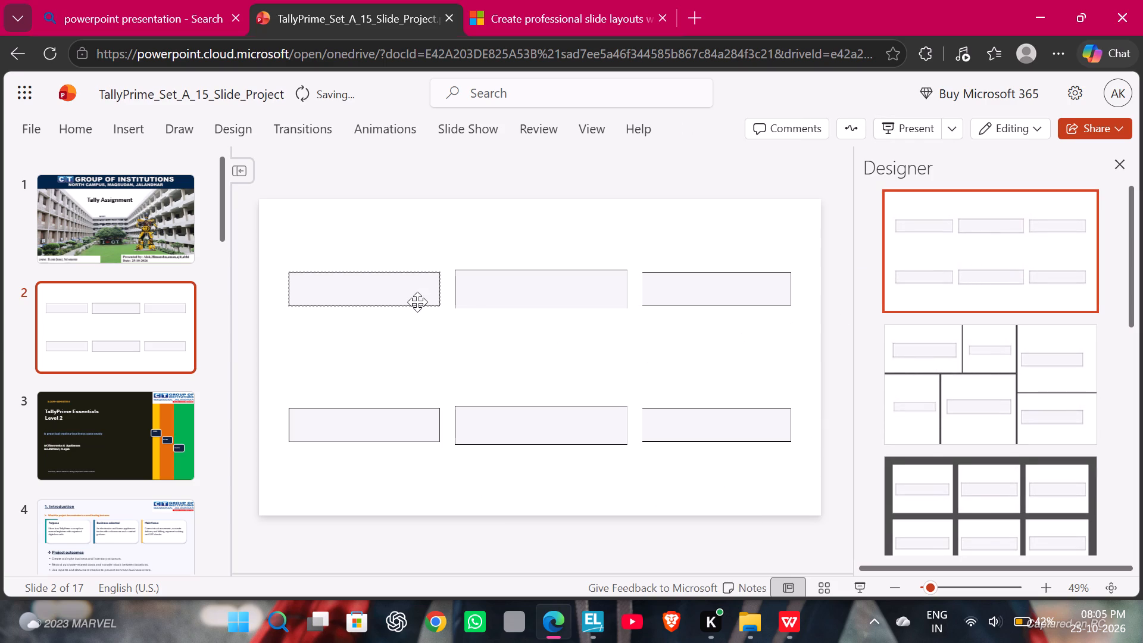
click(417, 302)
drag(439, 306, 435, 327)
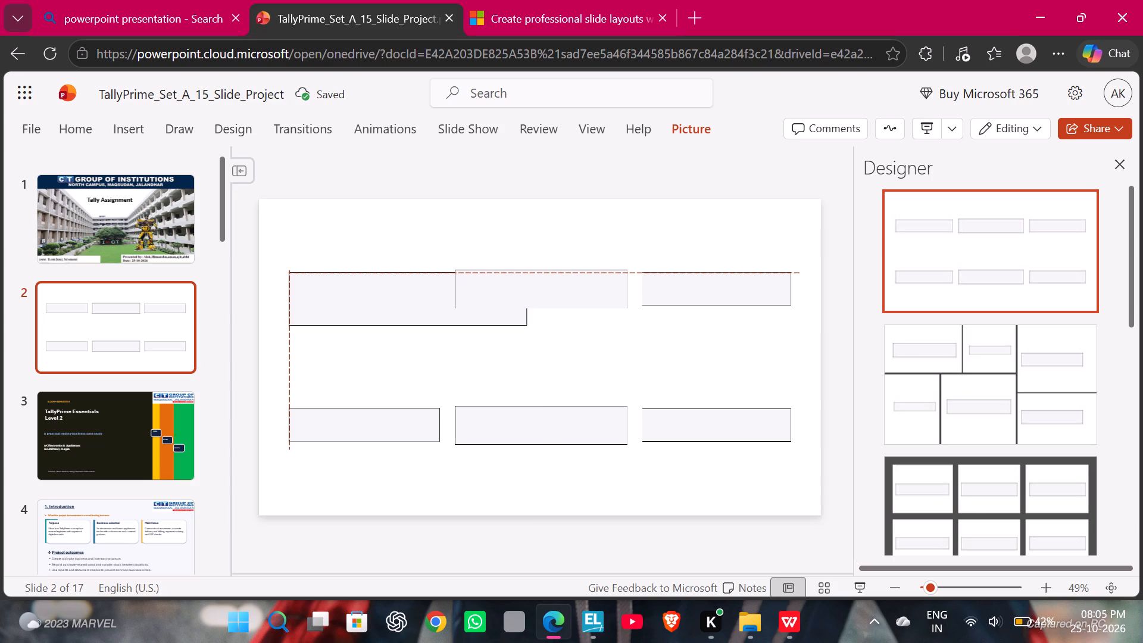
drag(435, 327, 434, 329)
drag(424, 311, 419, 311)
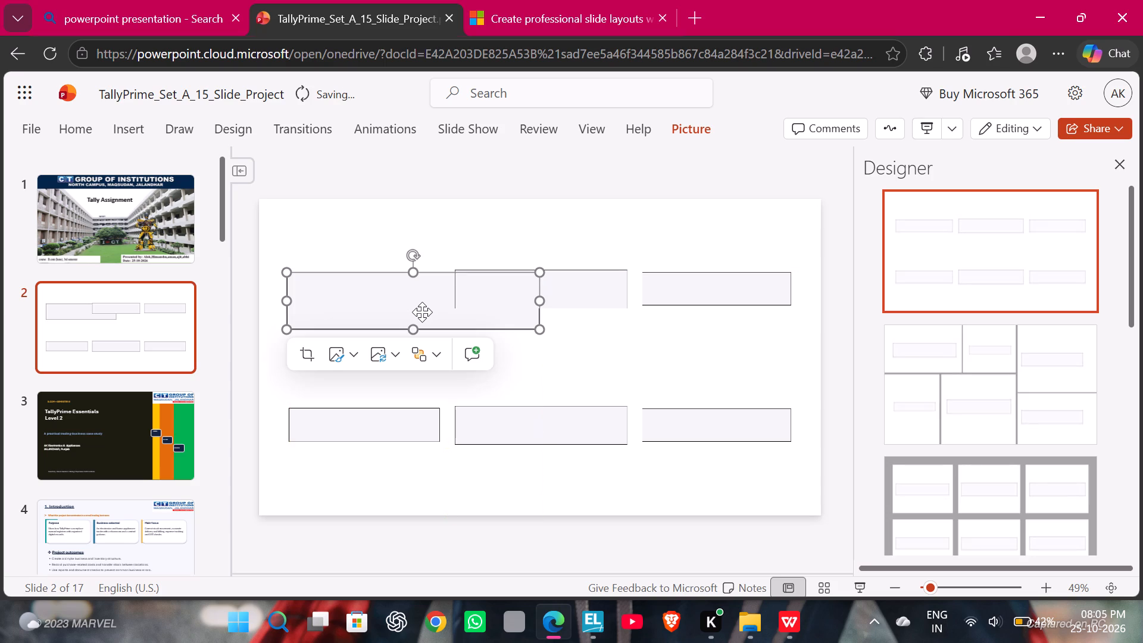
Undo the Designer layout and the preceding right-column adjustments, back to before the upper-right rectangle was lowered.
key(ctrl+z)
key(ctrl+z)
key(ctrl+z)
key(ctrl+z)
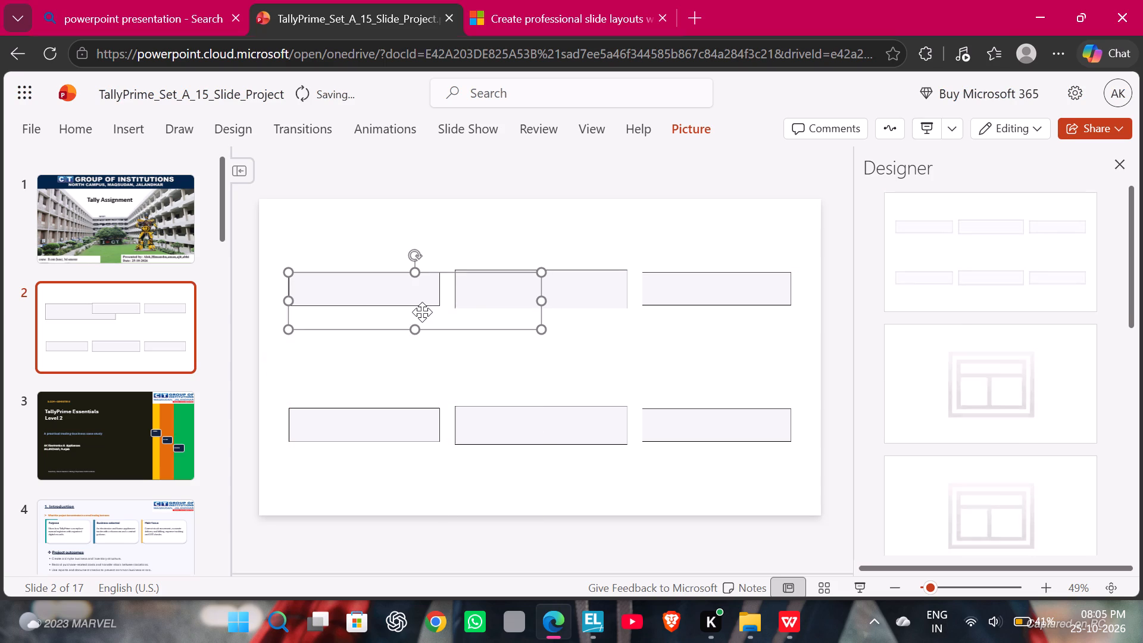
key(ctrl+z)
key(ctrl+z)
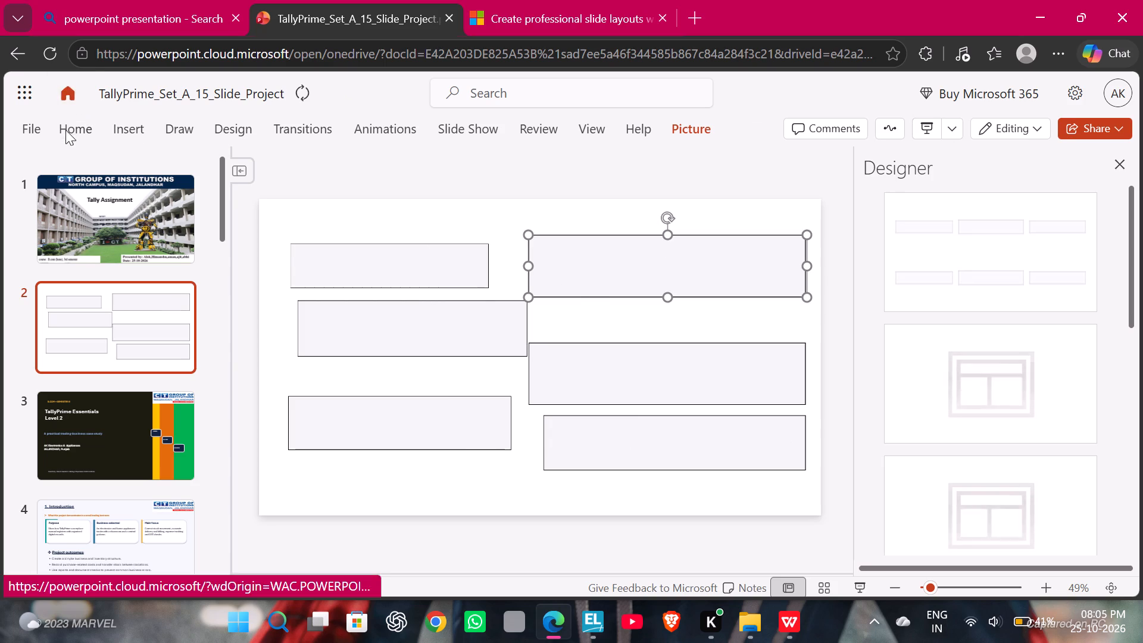
Nudge the upper-right rectangle down and right, then lower the bottom-right rectangle and widen it to the middle-right rectangle's left edge.
drag(673, 279, 676, 285)
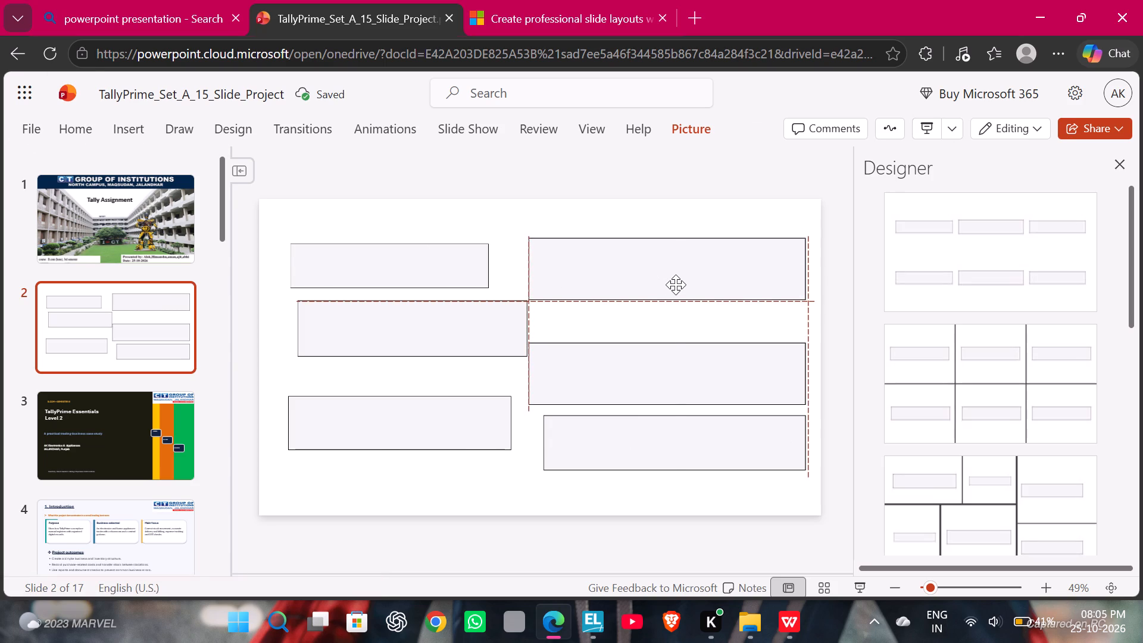
drag(676, 285, 677, 285)
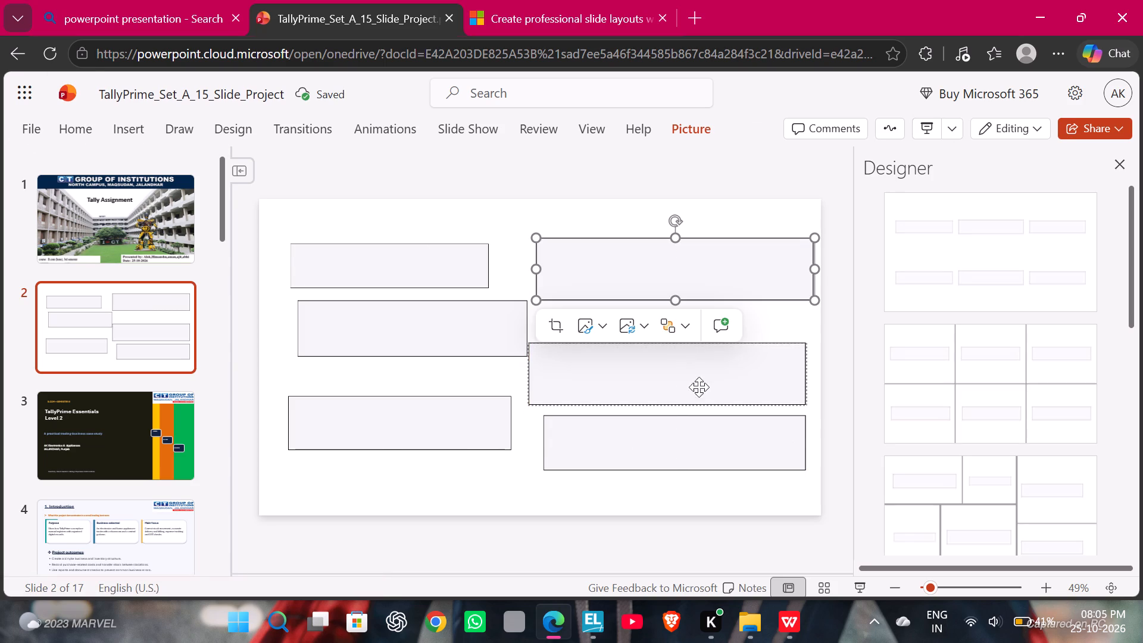
drag(711, 442, 712, 461)
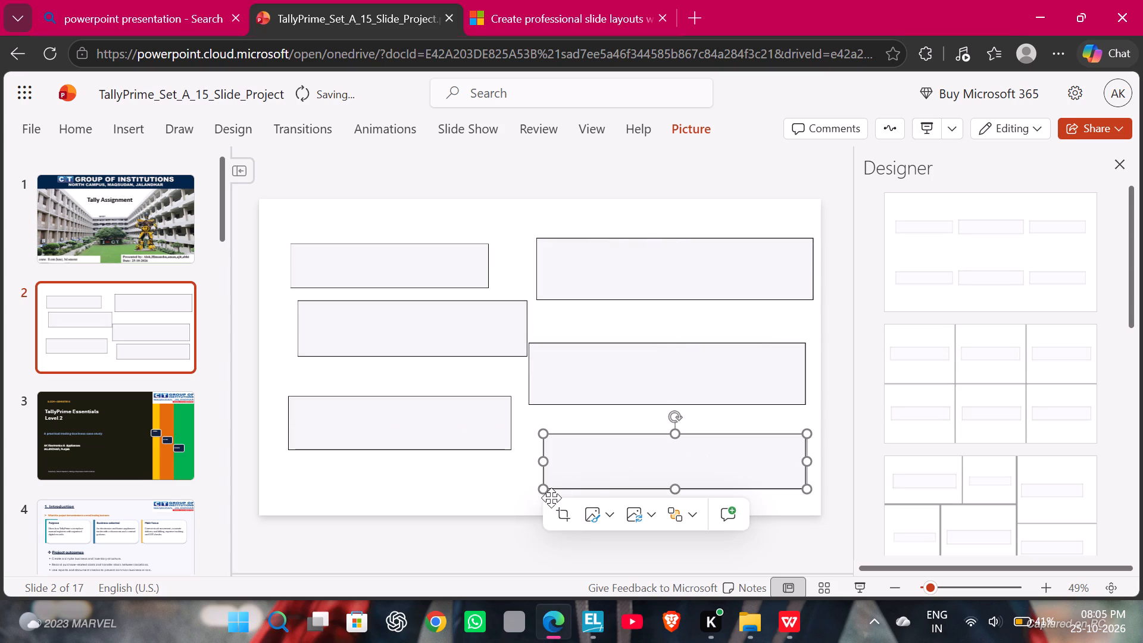
click(543, 489)
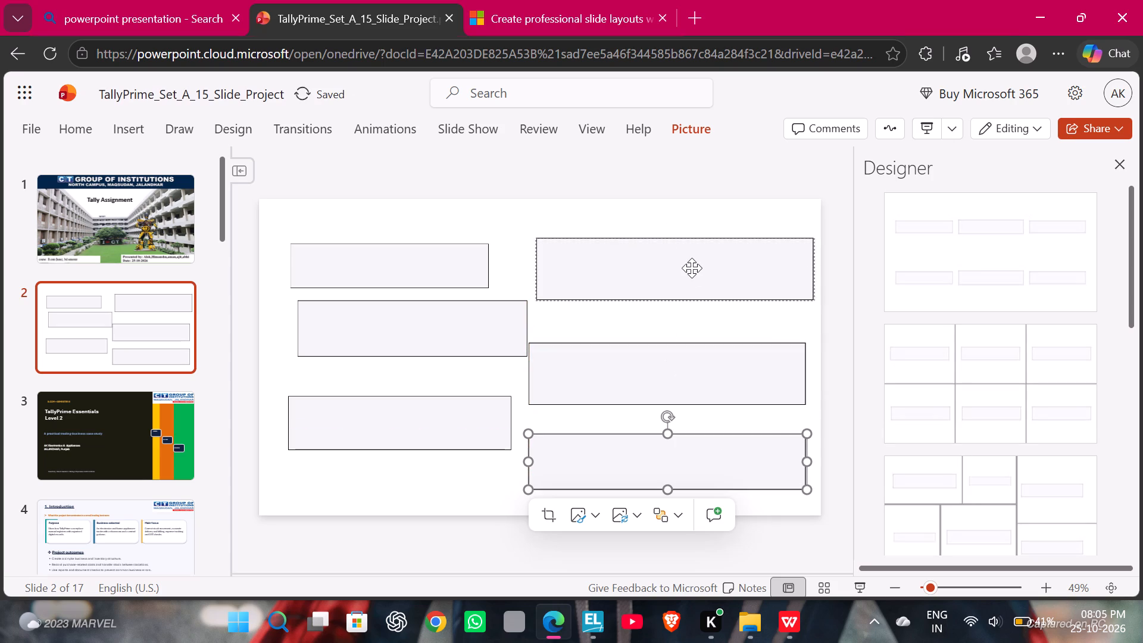
Lower the upper-right rectangle on slide 2 and align its left and right edges with the two rectangles below it.
drag(692, 268, 686, 292)
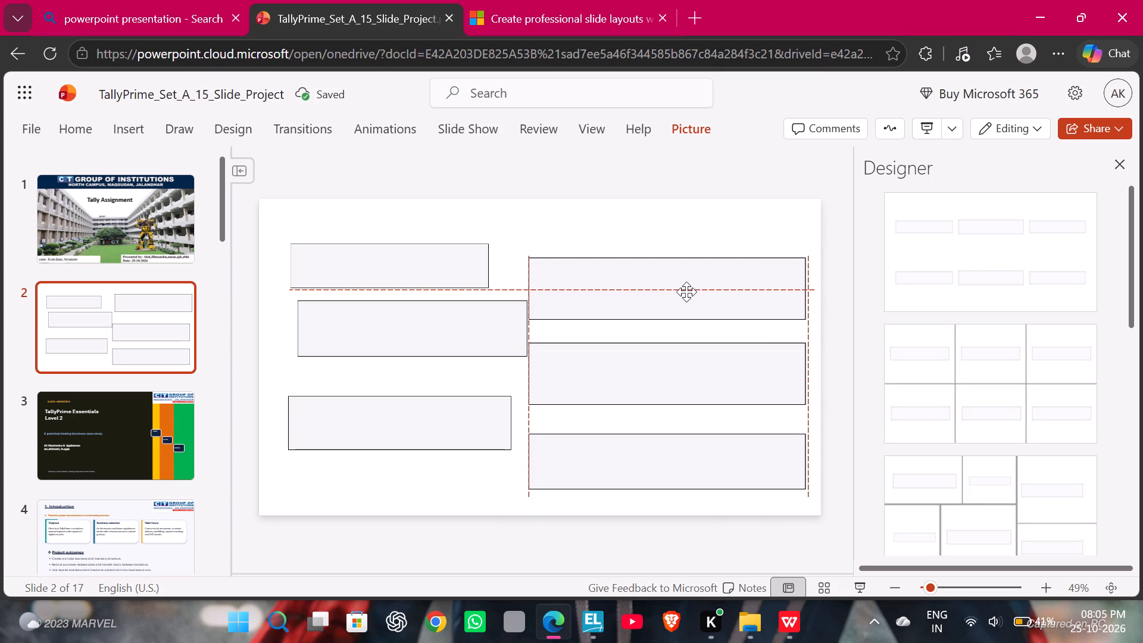
drag(686, 292, 686, 291)
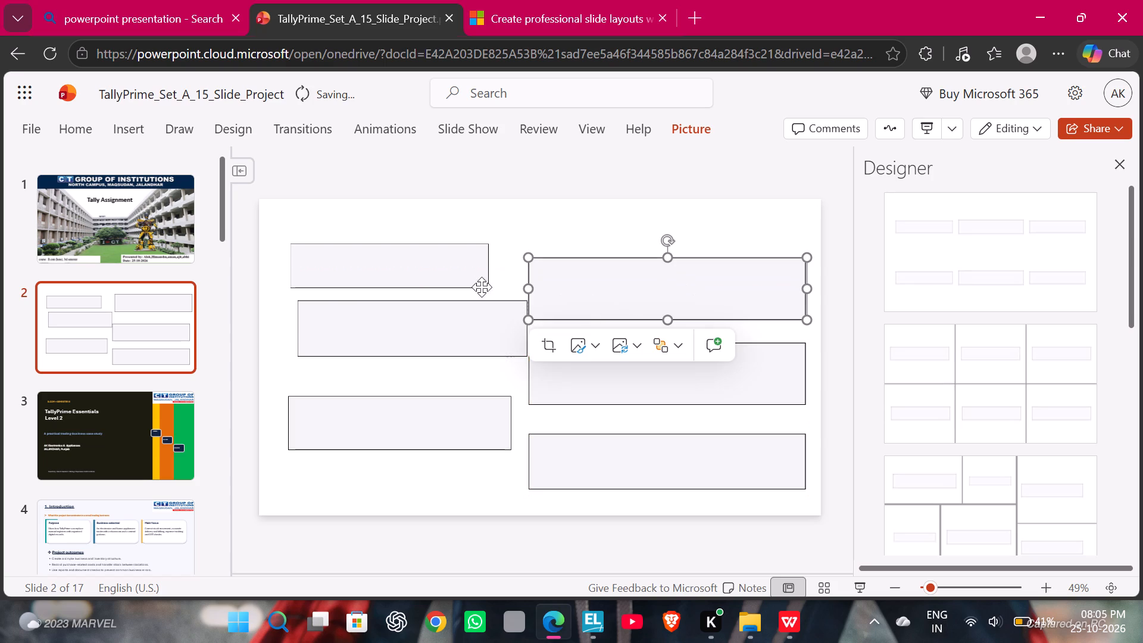
Cut the three rectangles in the left column from slide 2.
click(470, 276)
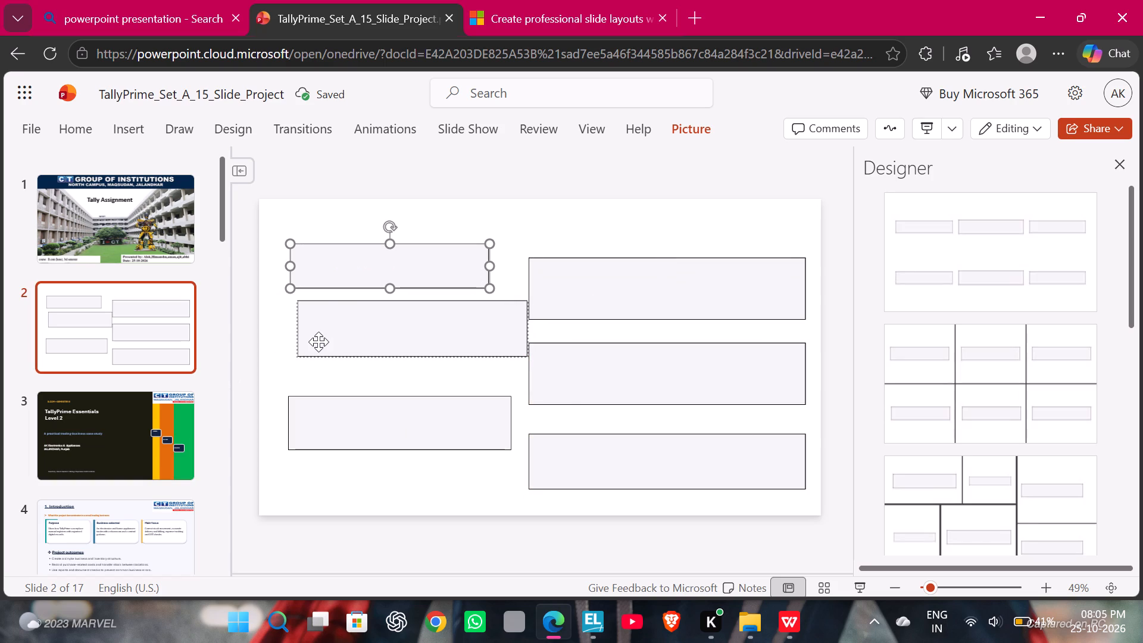
right_click(318, 342)
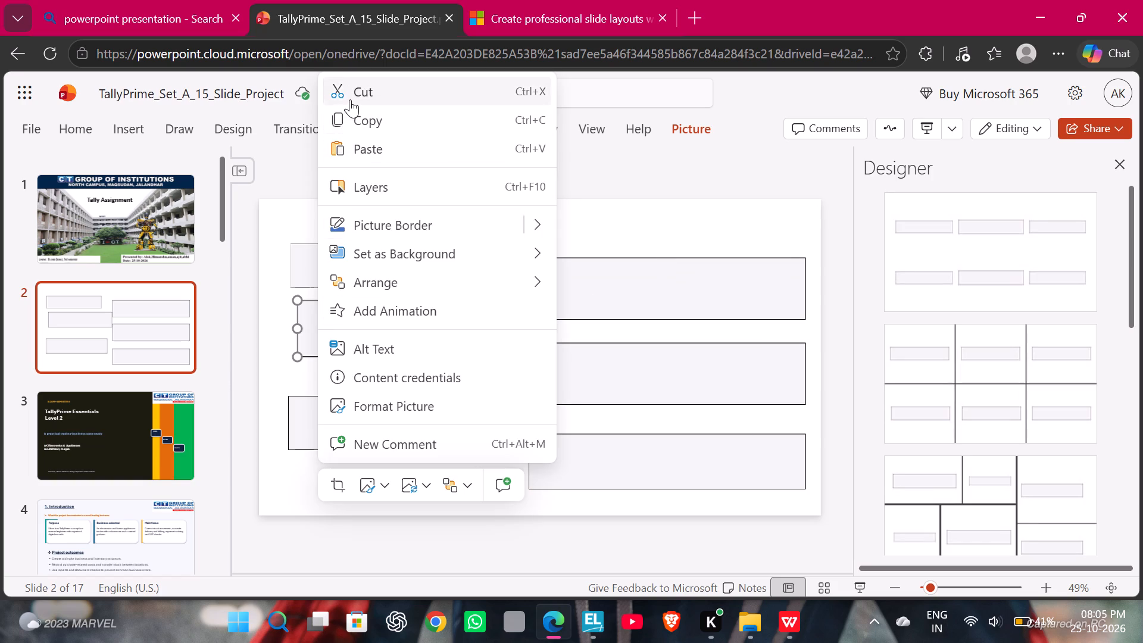
click(350, 99)
right_click(338, 413)
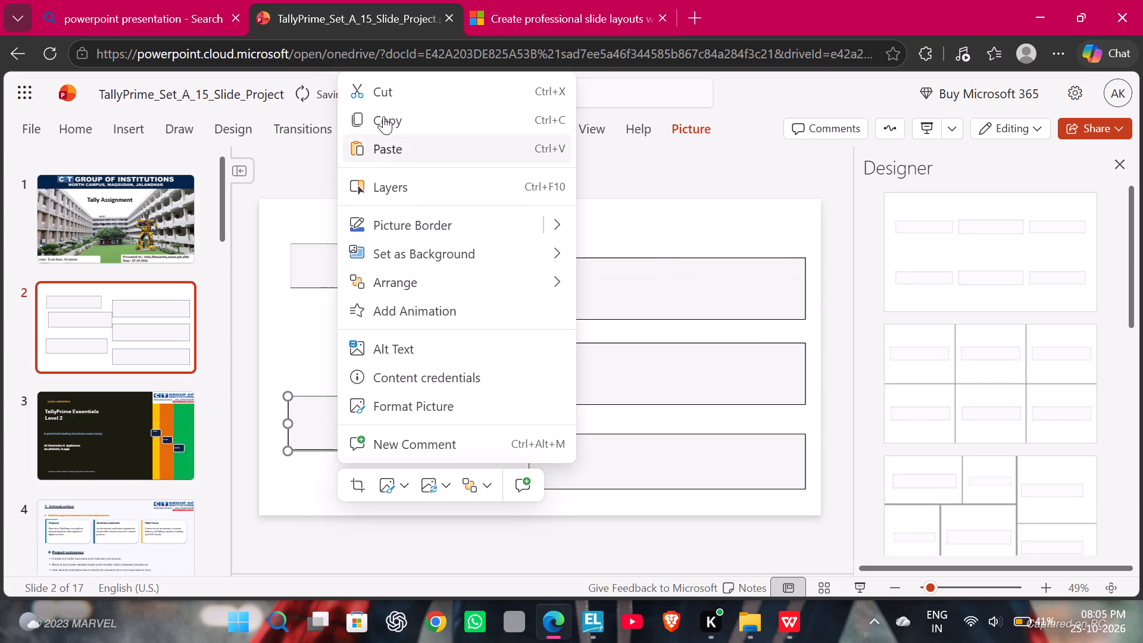
click(384, 97)
right_click(363, 287)
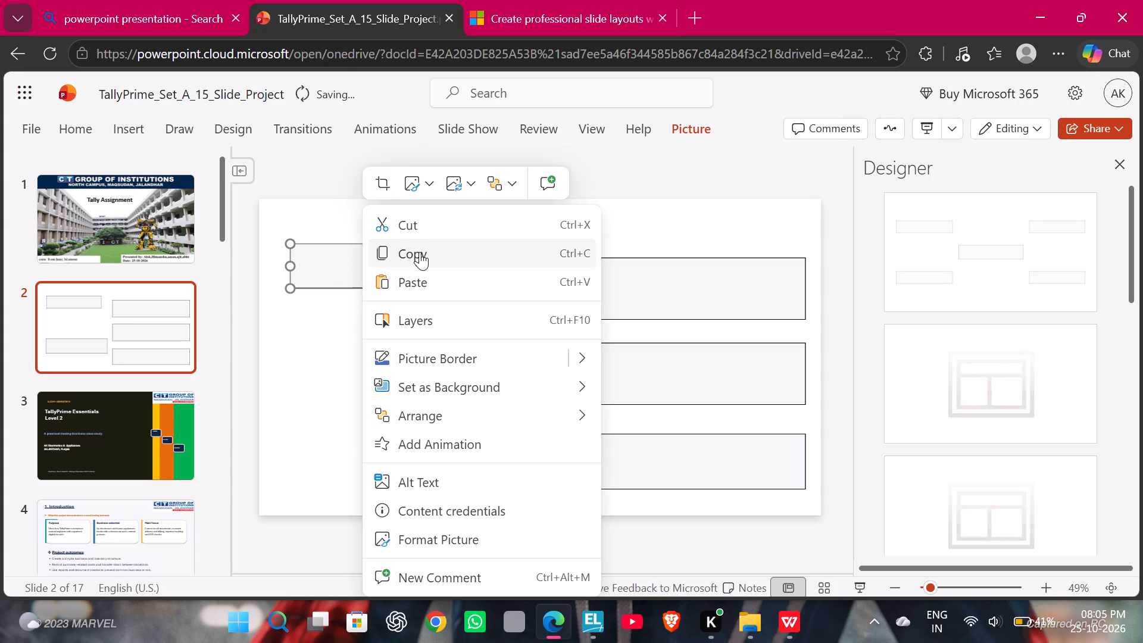
click(418, 230)
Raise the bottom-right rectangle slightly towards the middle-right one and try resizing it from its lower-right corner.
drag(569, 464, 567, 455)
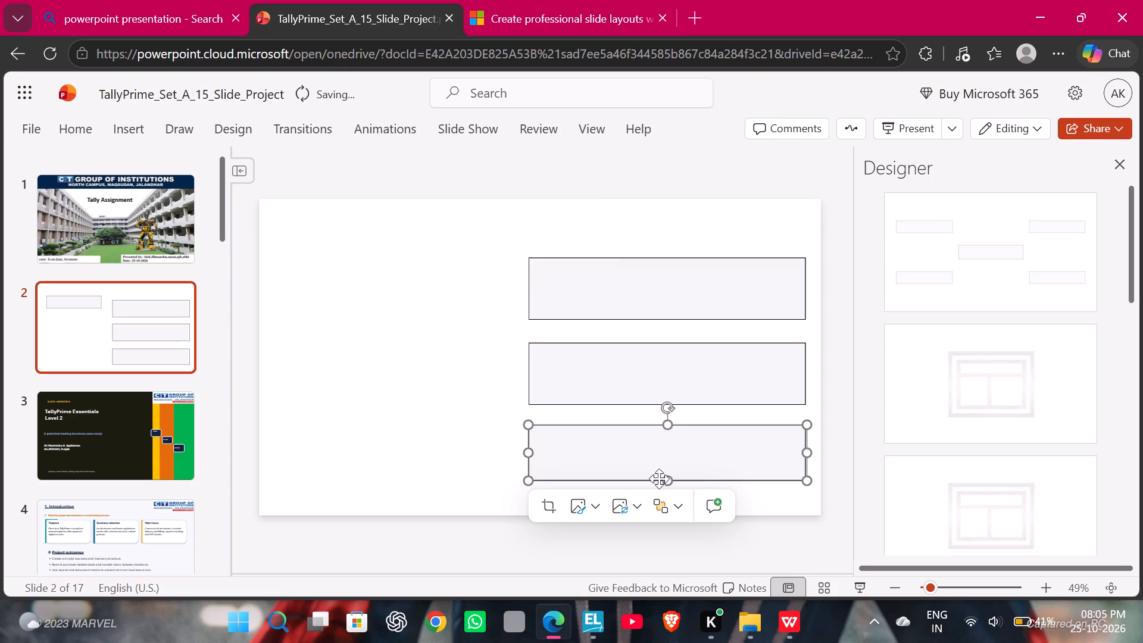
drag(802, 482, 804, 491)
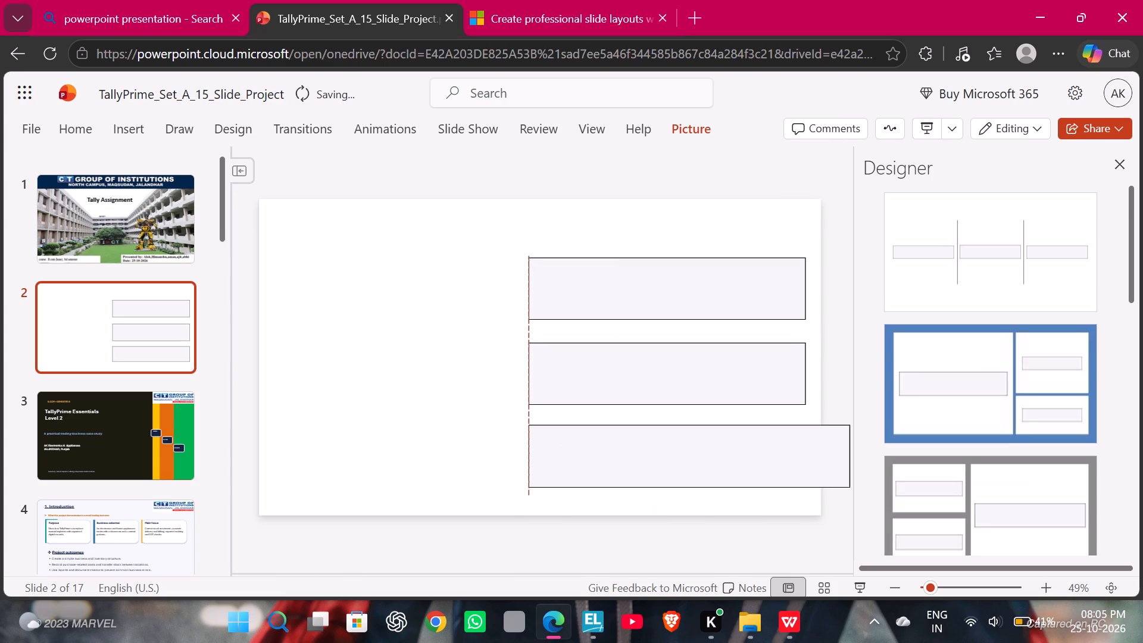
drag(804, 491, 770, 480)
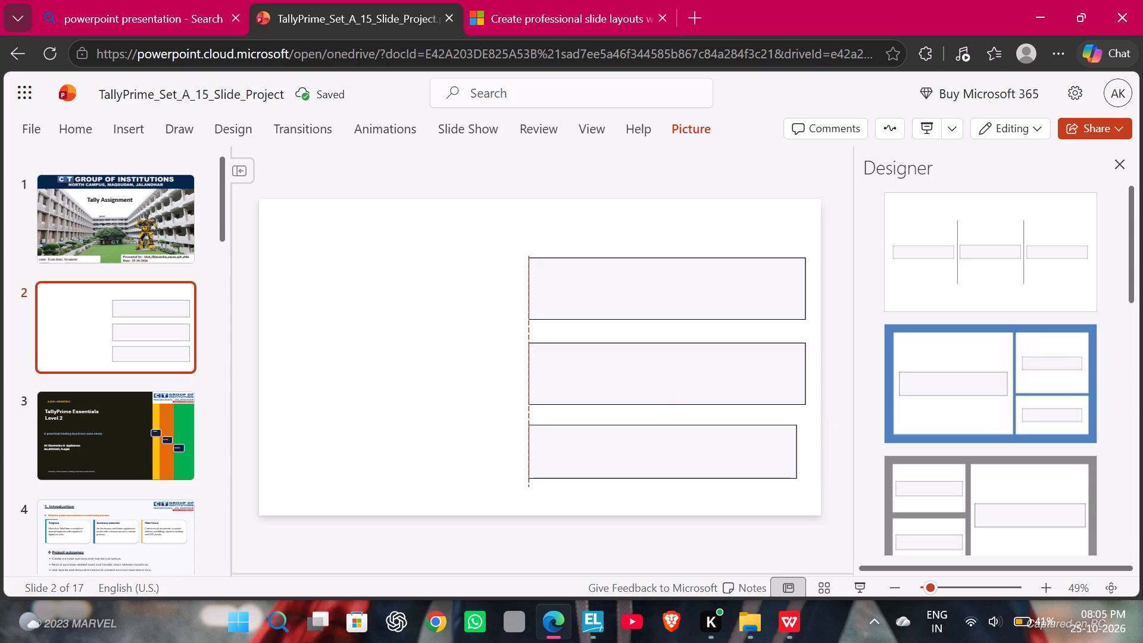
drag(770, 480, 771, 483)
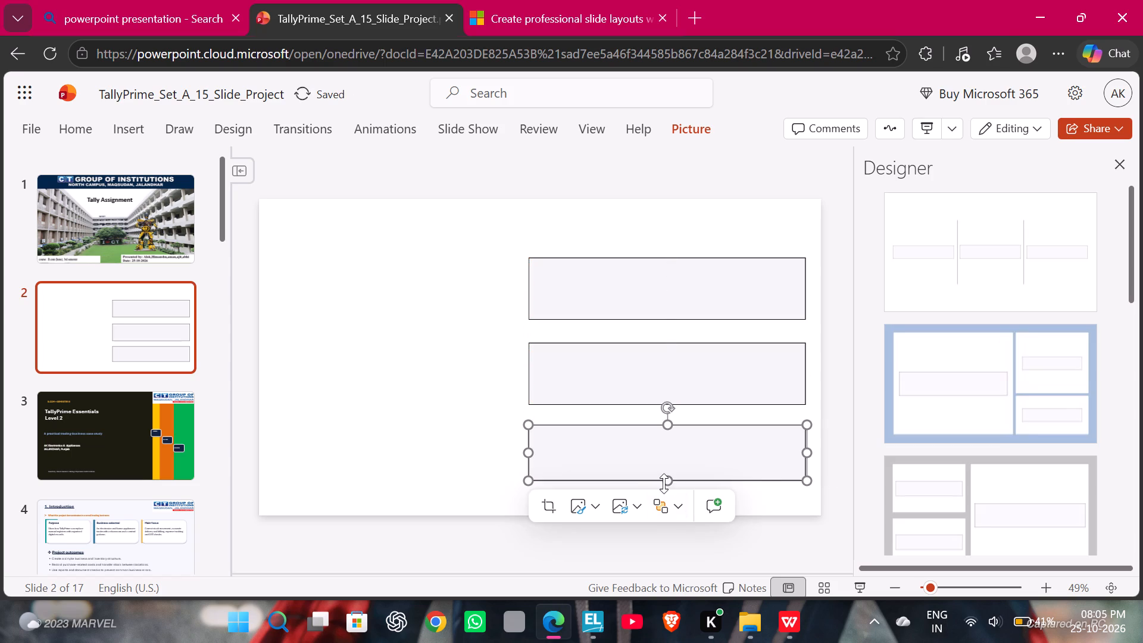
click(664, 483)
Copy the upper-right rectangle, paste it on slide 2 and move the copy into the left column.
click(329, 325)
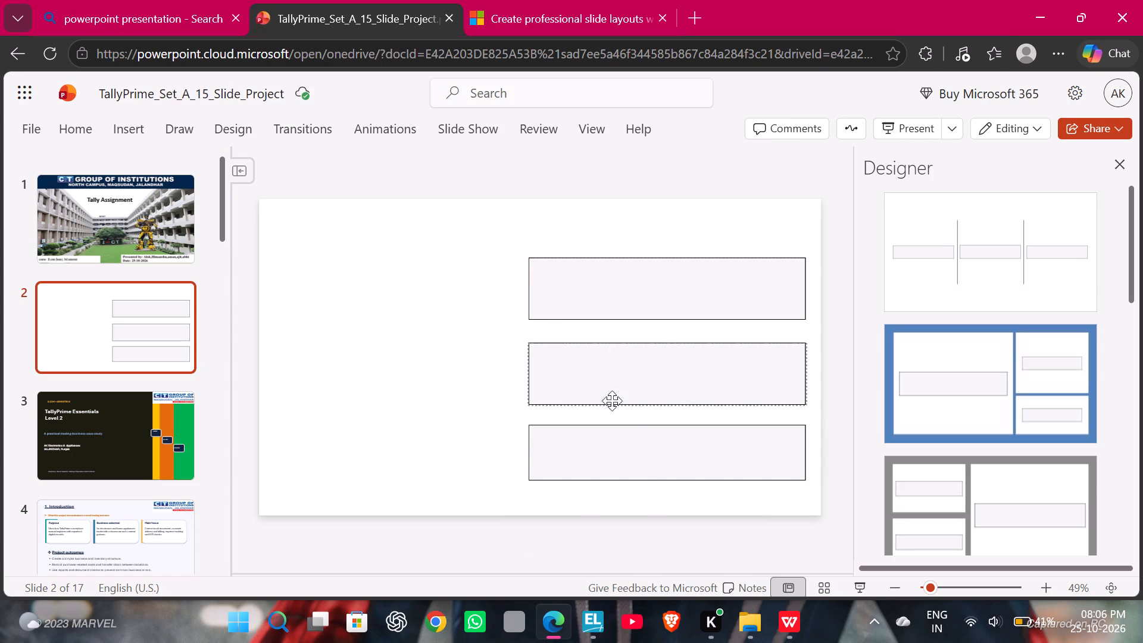
right_click(395, 307)
right_click(582, 273)
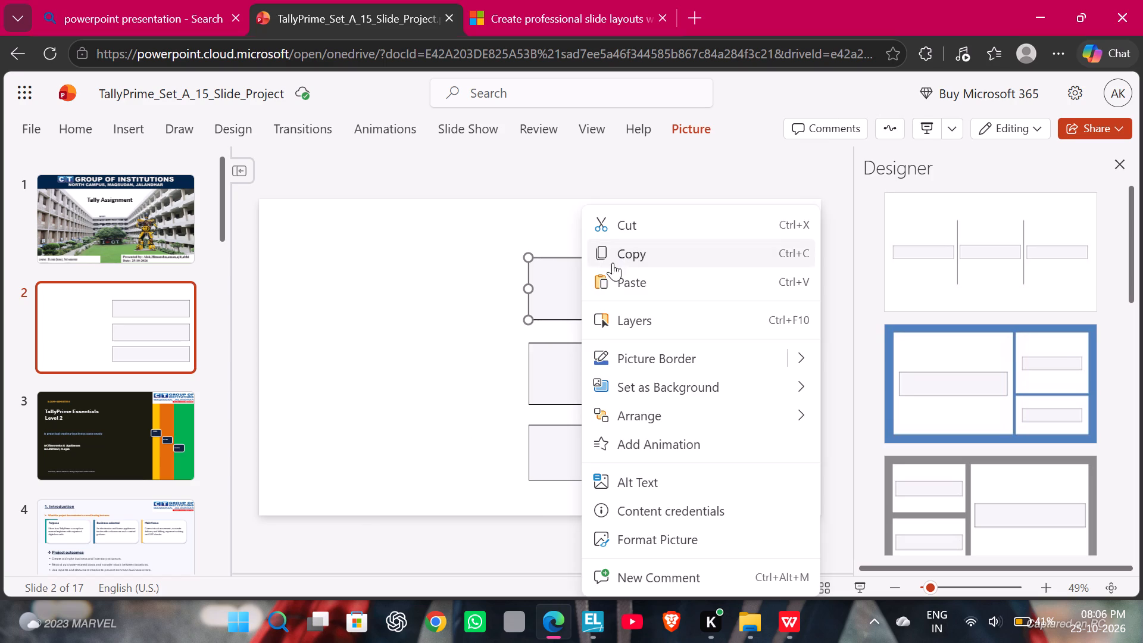
click(625, 257)
right_click(319, 304)
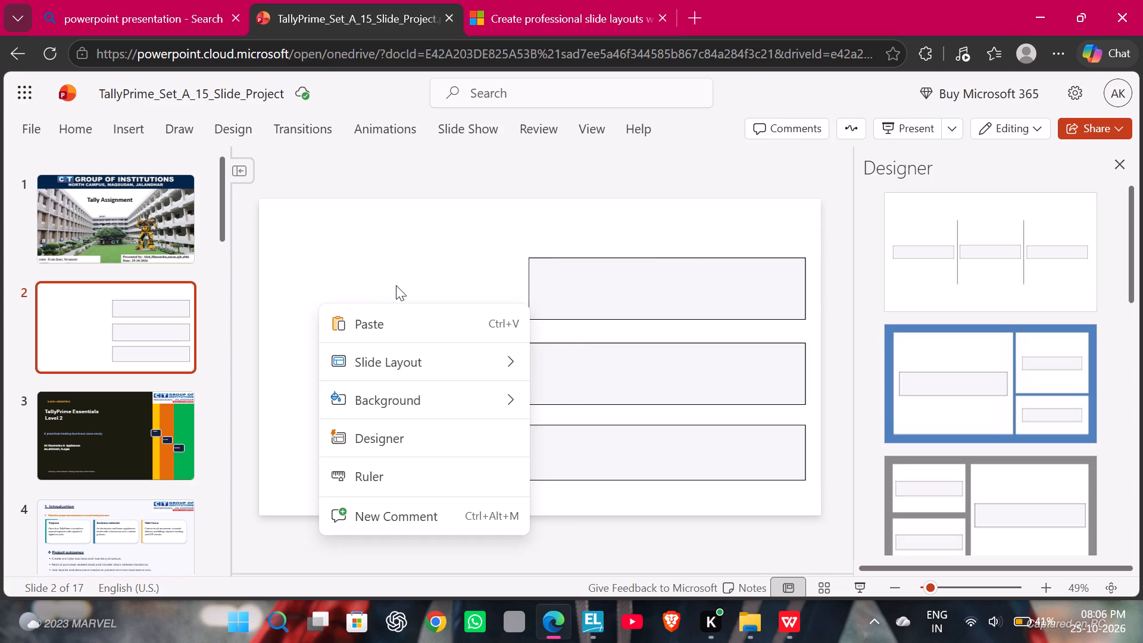
click(376, 324)
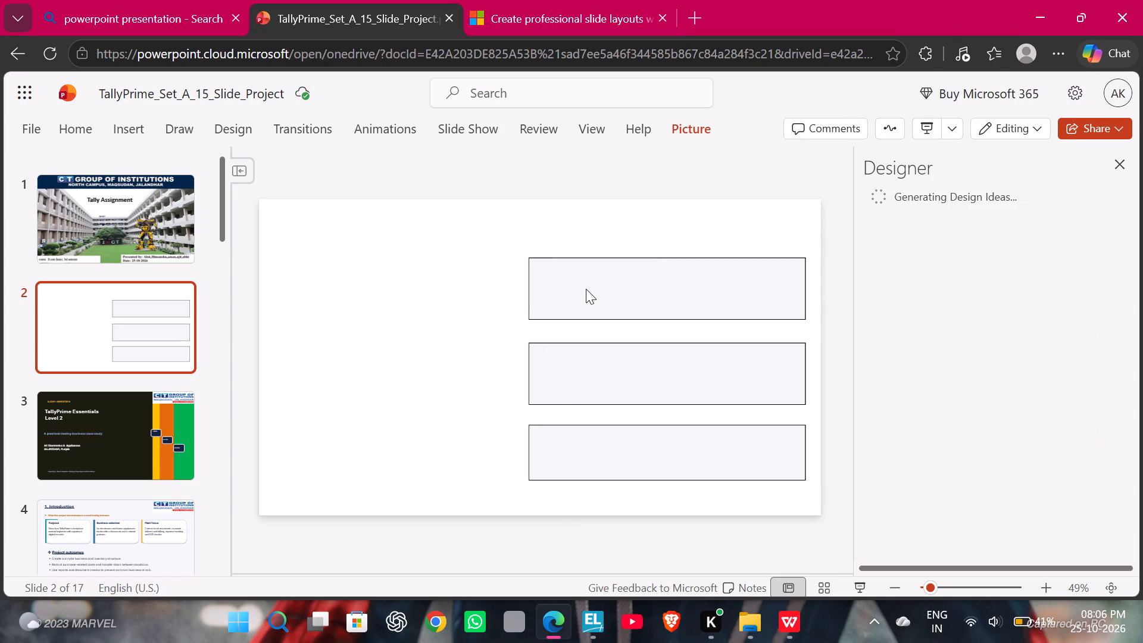
drag(586, 290, 480, 294)
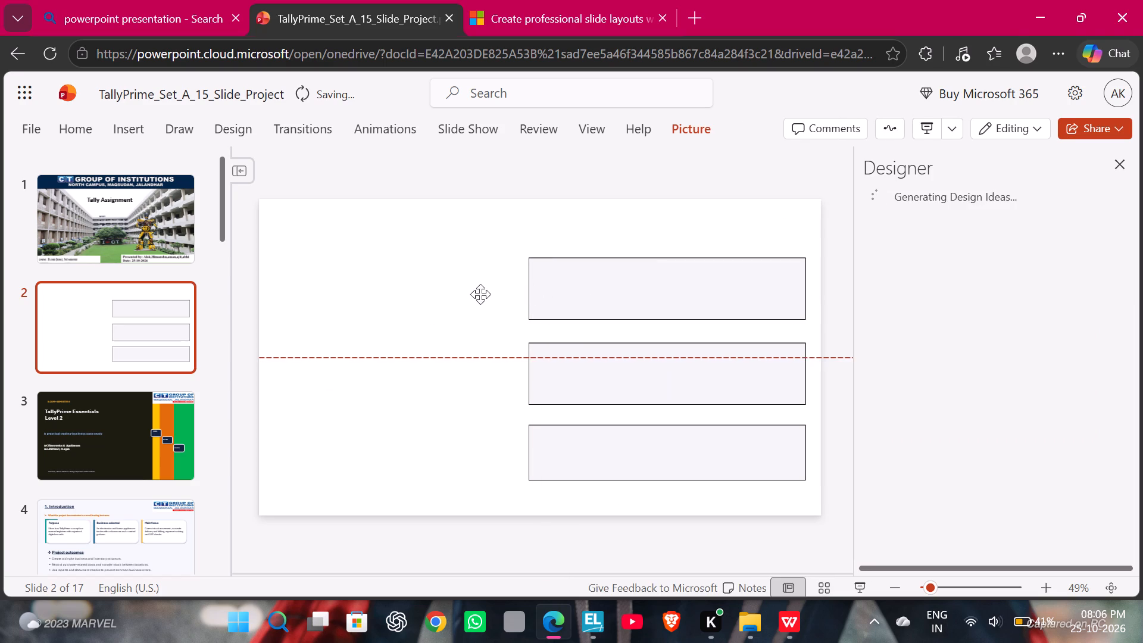
drag(480, 294, 349, 294)
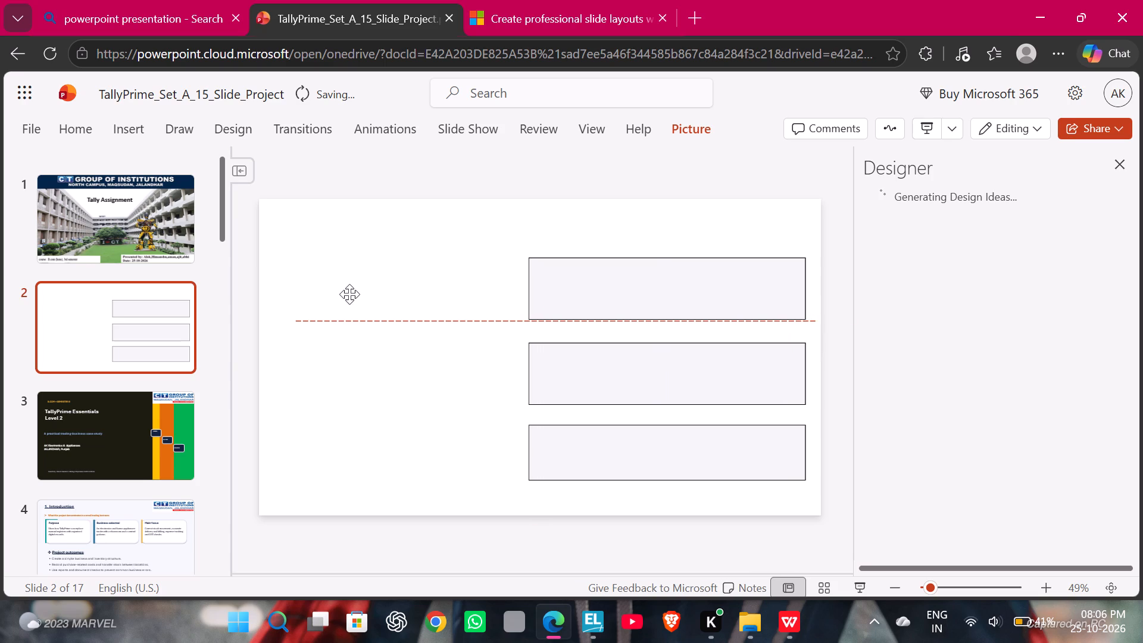
drag(349, 294, 320, 295)
Shrink the copied left rectangle and place it beside the upper-right one with their bottom edges aligned.
drag(378, 298, 376, 289)
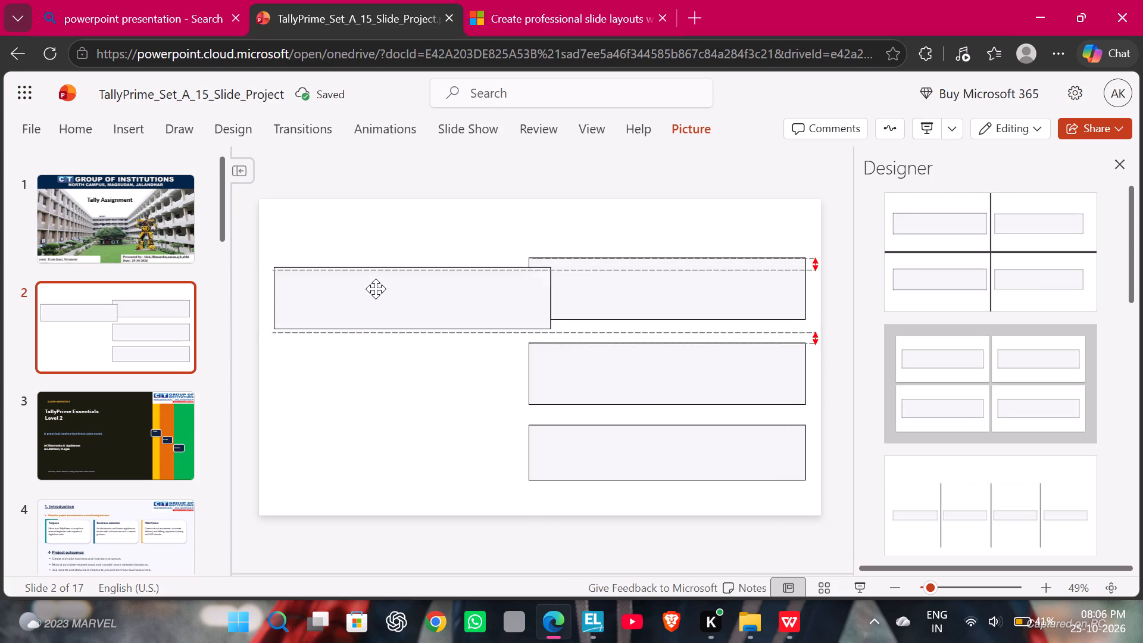
drag(376, 289, 371, 289)
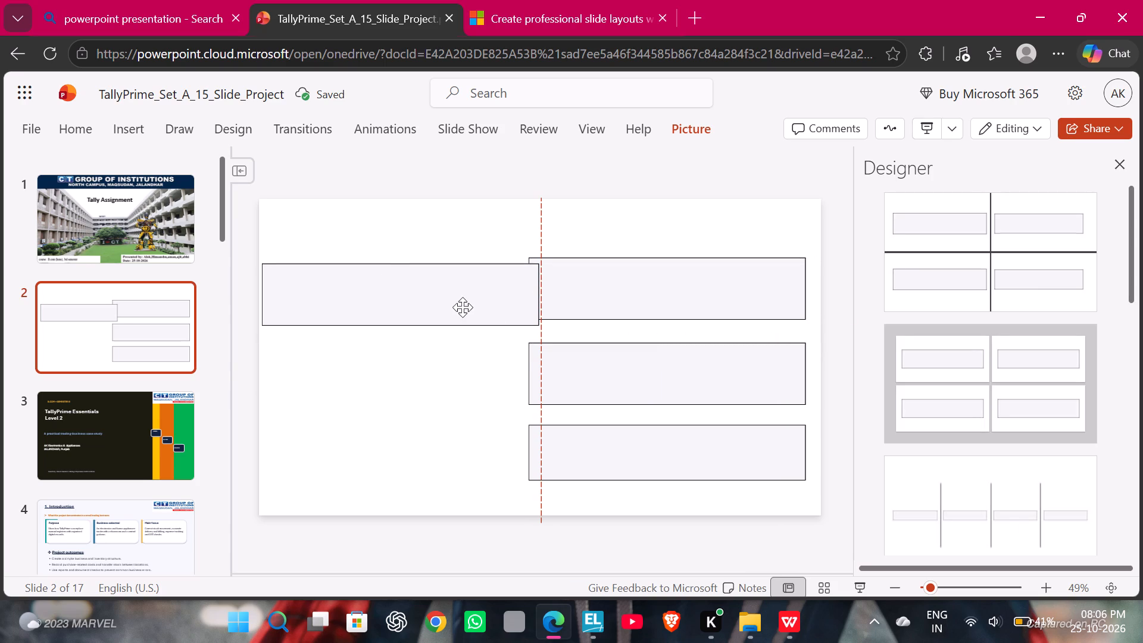
drag(539, 325, 512, 318)
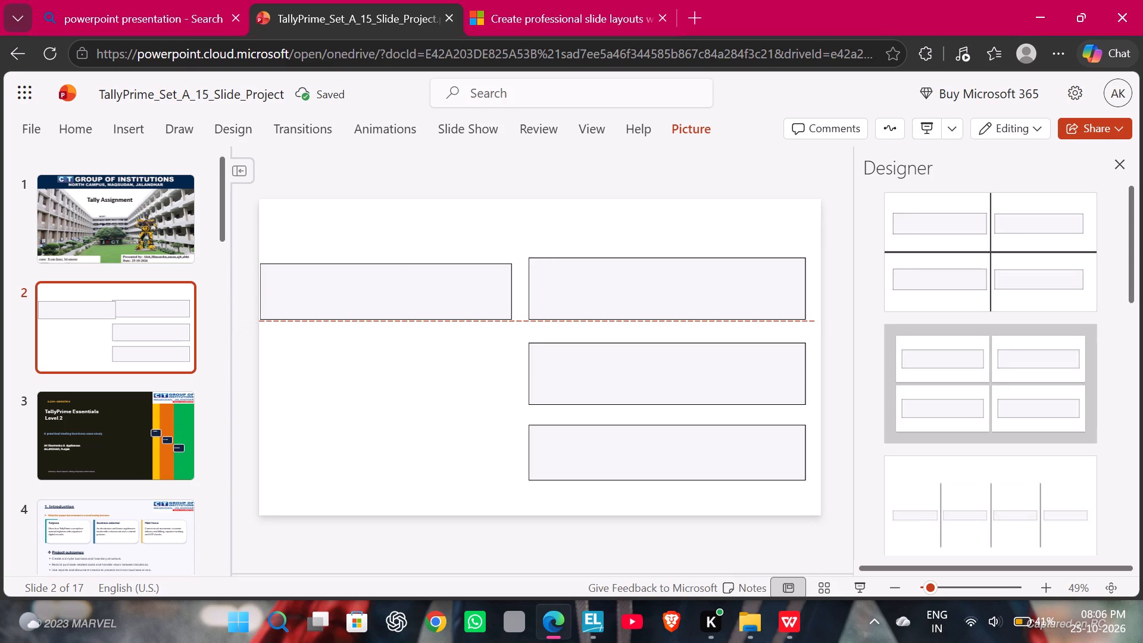
drag(512, 318, 511, 318)
drag(425, 290, 434, 289)
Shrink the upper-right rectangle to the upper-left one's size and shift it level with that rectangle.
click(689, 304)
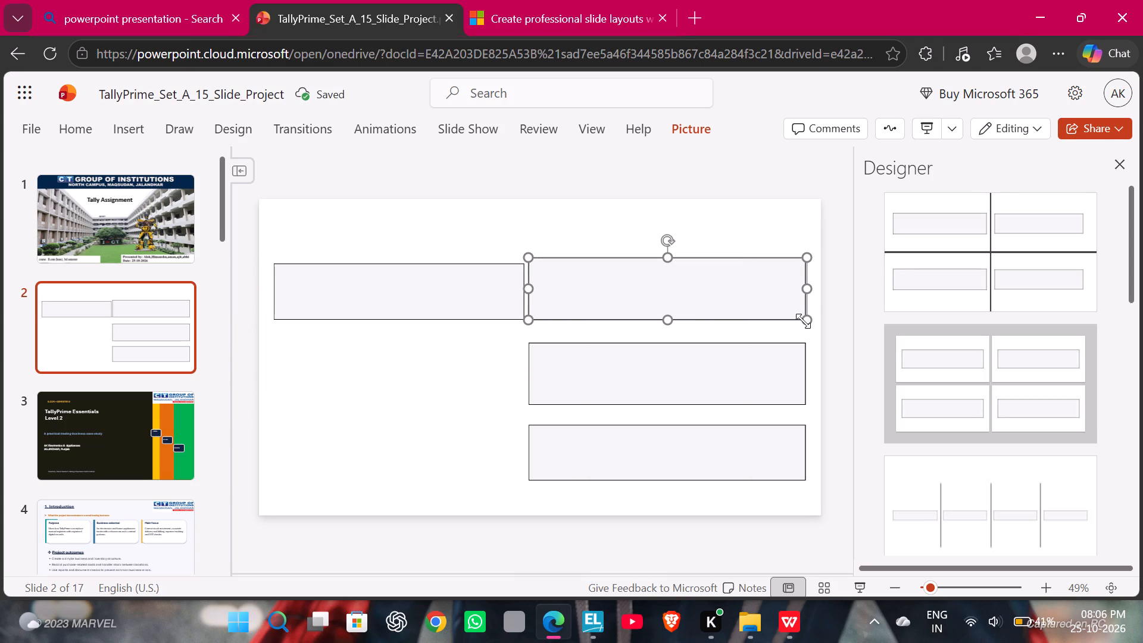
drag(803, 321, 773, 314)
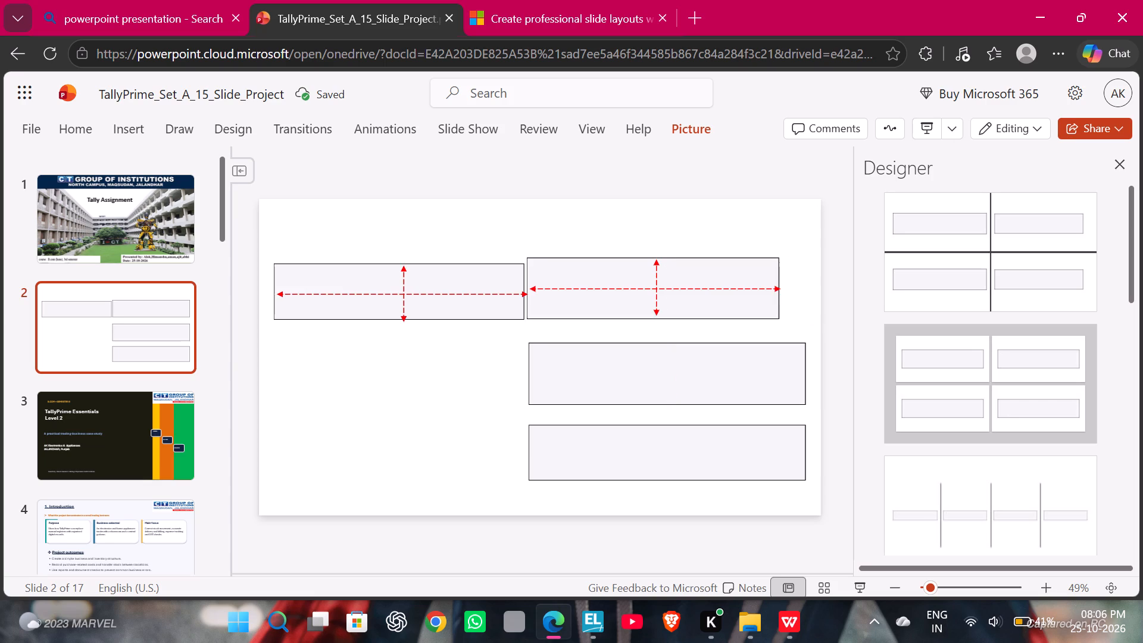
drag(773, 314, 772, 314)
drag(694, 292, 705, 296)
Replace the upper-right rectangle with a copy of the upper-left one, placed level beside it with a small gap.
right_click(705, 296)
click(741, 232)
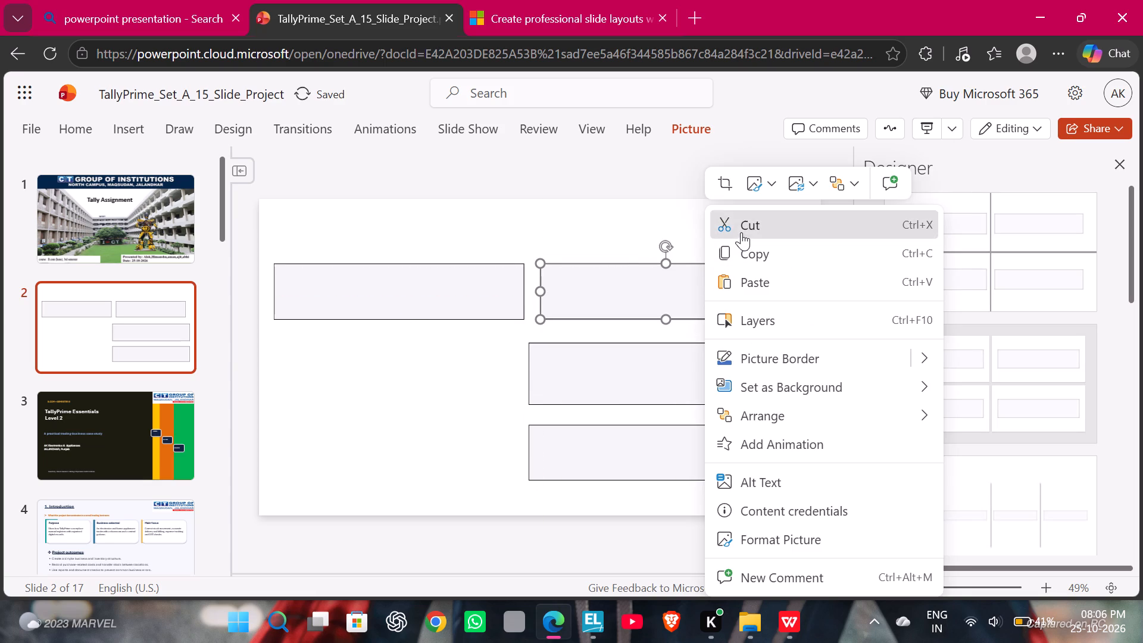
right_click(399, 305)
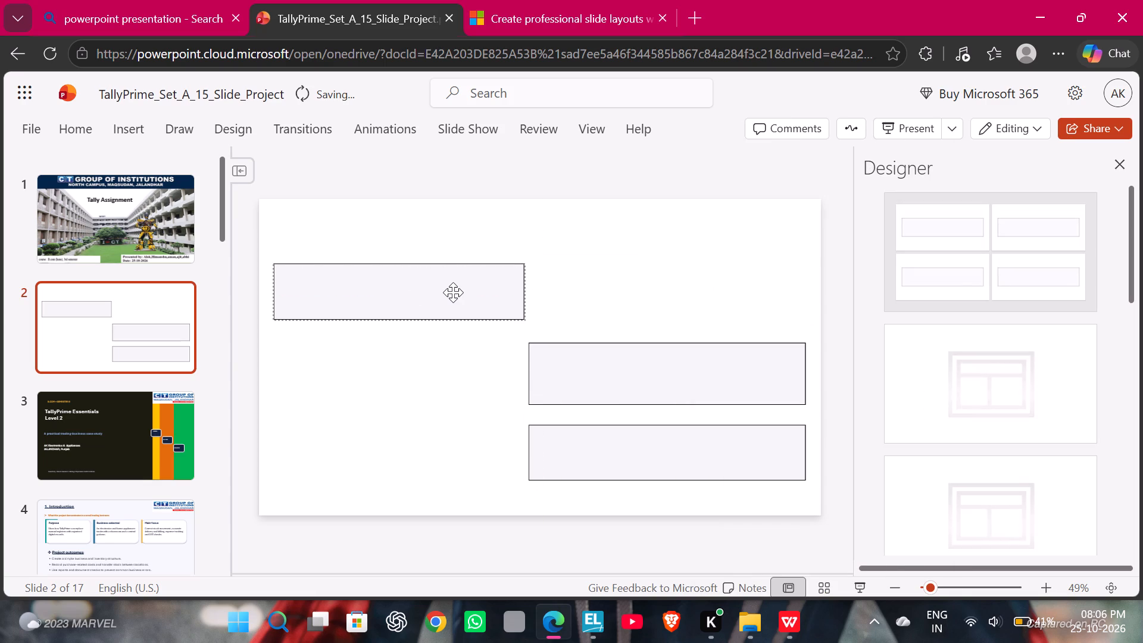
right_click(453, 292)
click(488, 252)
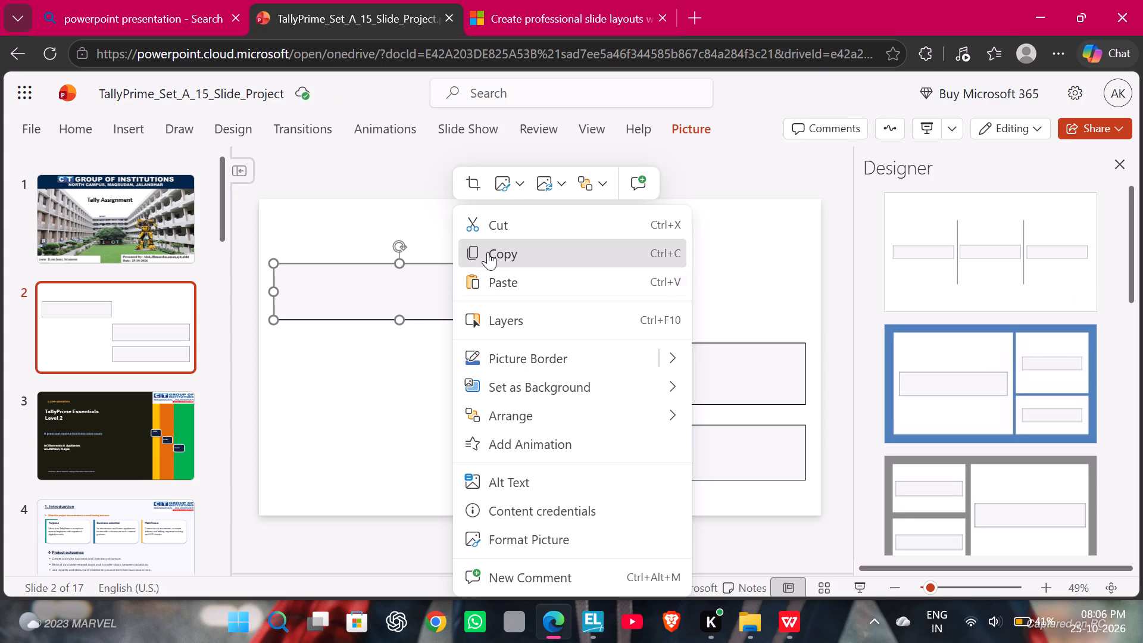
right_click(461, 292)
right_click(709, 276)
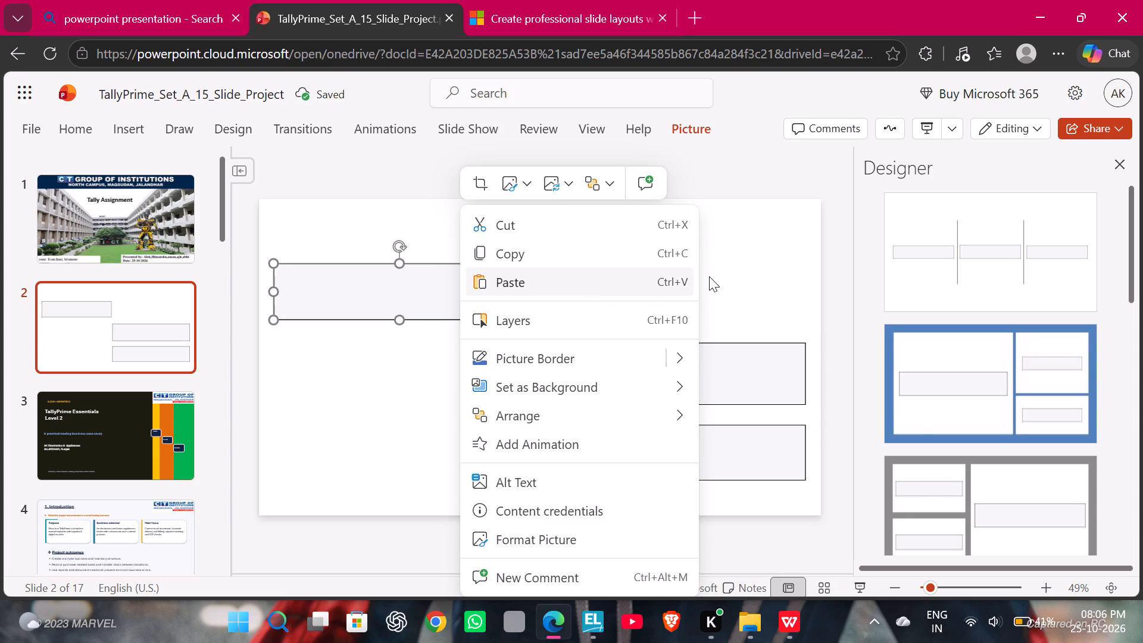
click(733, 297)
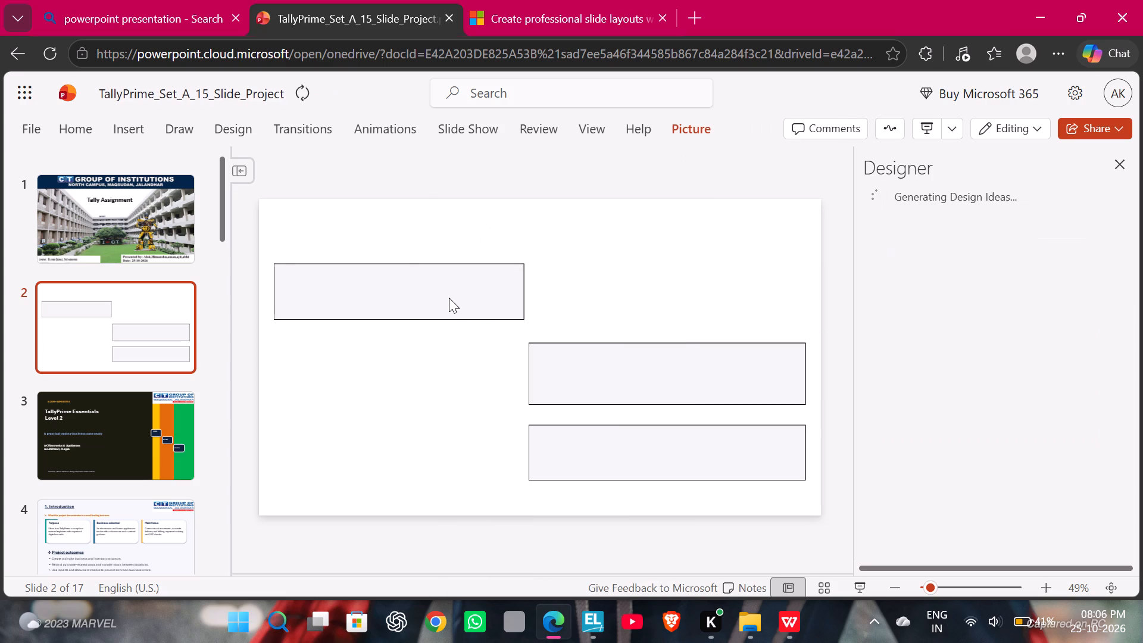
drag(449, 298, 729, 292)
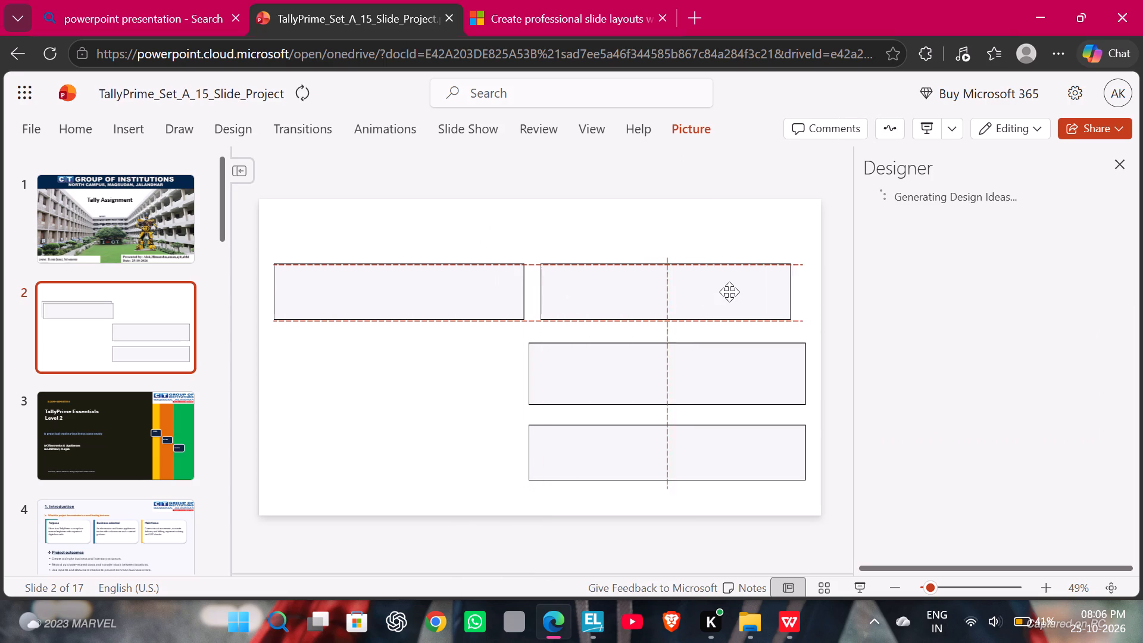
drag(729, 292, 714, 291)
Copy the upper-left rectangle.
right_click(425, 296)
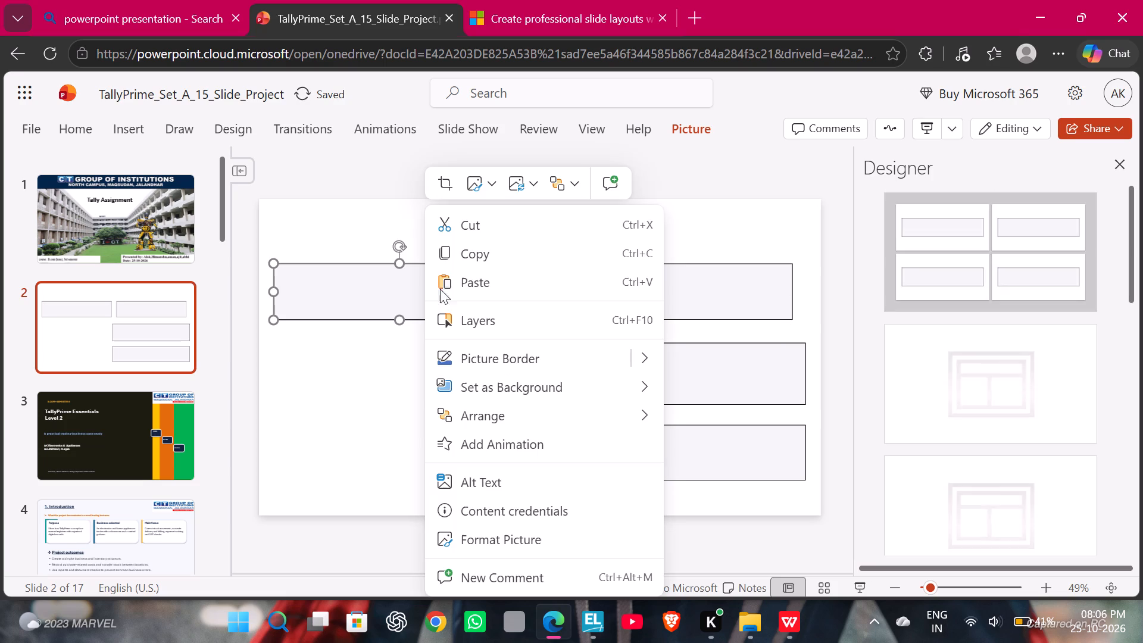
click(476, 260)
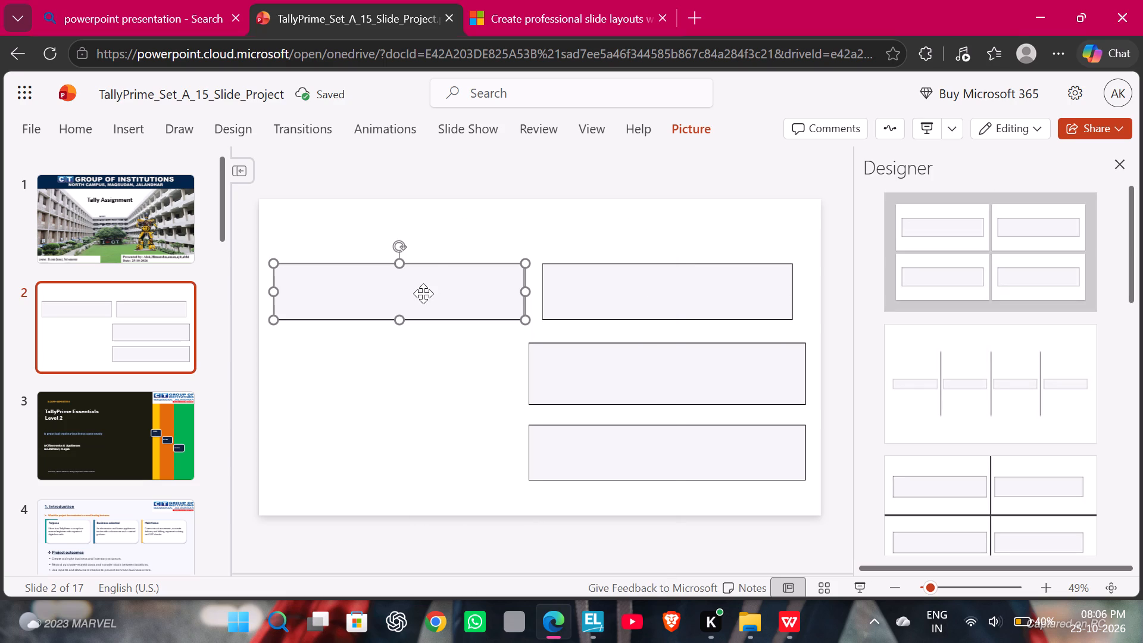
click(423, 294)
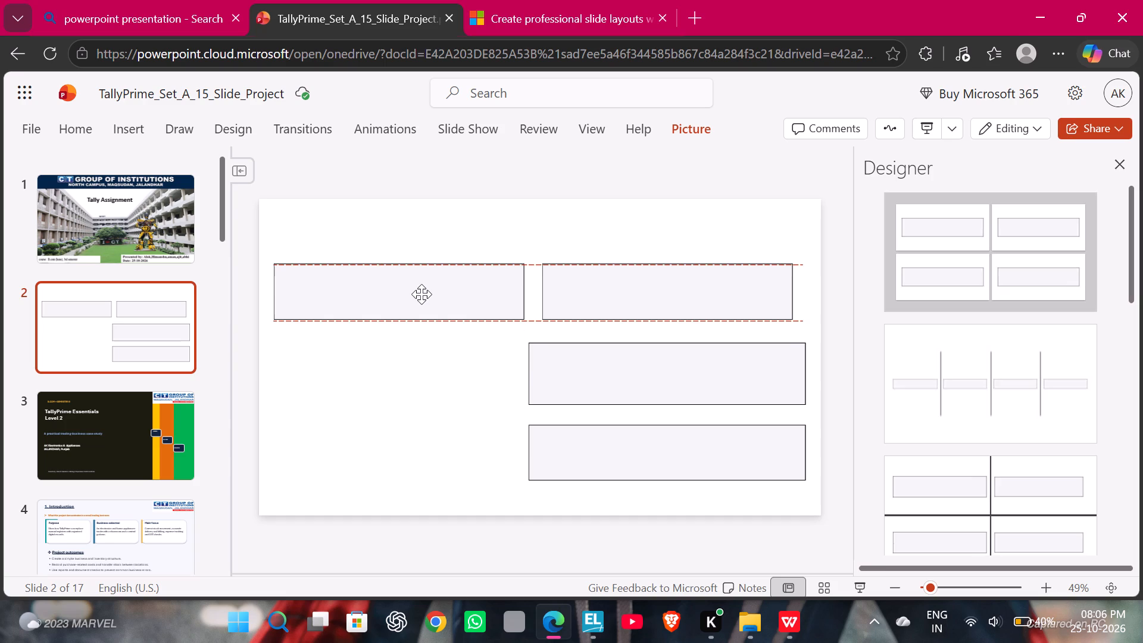
Cut the middle-right and bottom-right rectangles from slide 2.
right_click(621, 377)
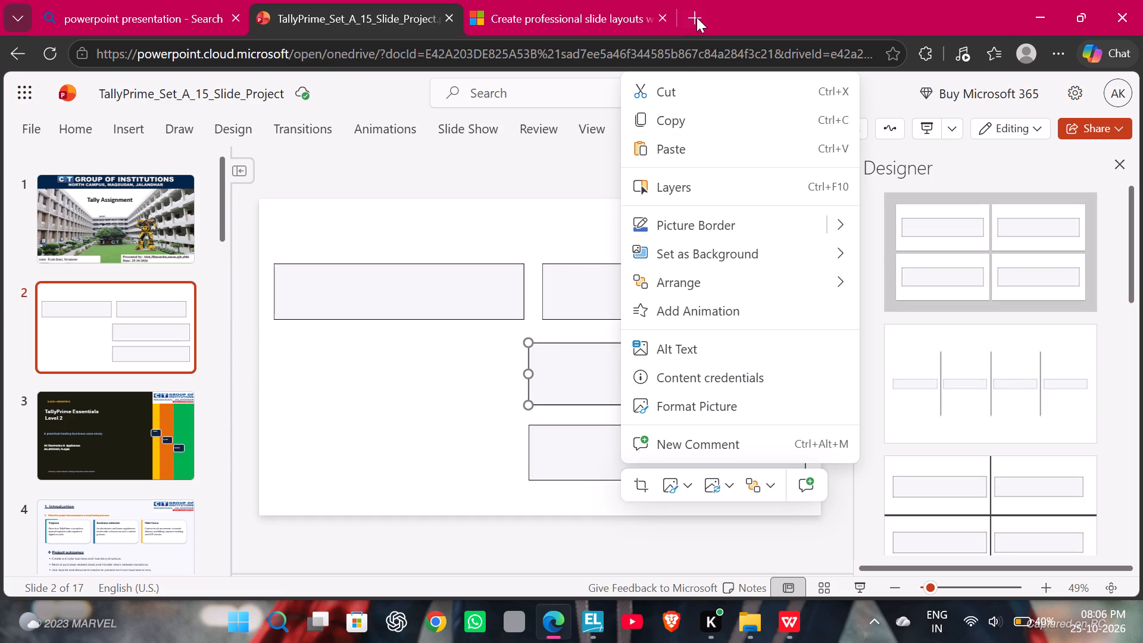
click(689, 83)
click(669, 452)
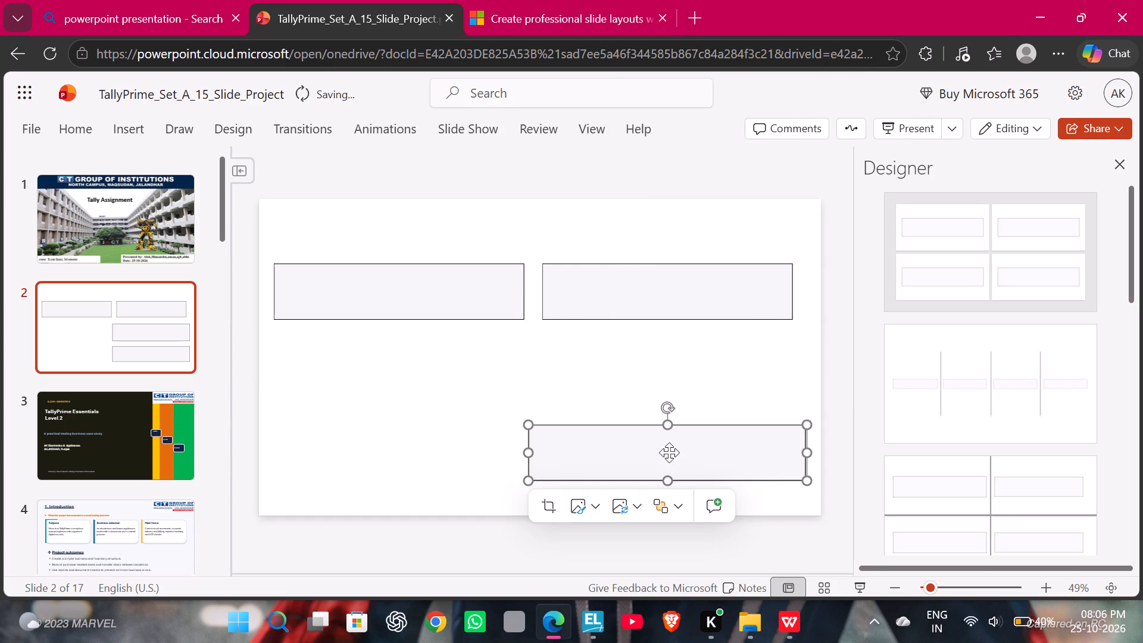
right_click(669, 452)
click(703, 91)
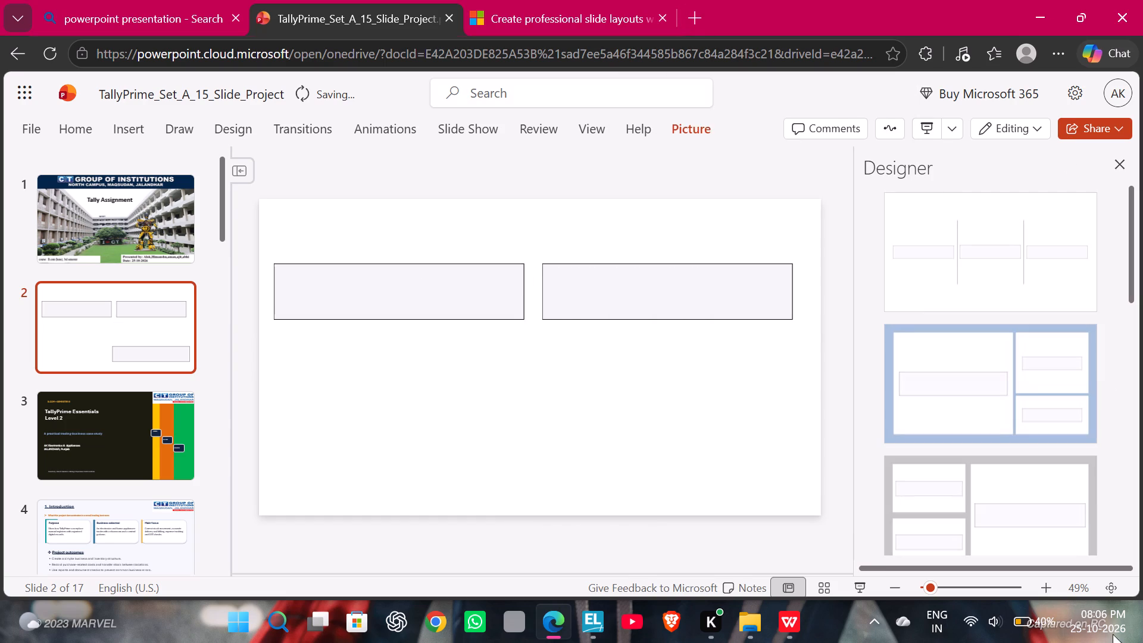
Reposition the two upper rectangles on slide 2 level with each other, with roughly equal margins on each half of the slide.
drag(716, 295, 752, 311)
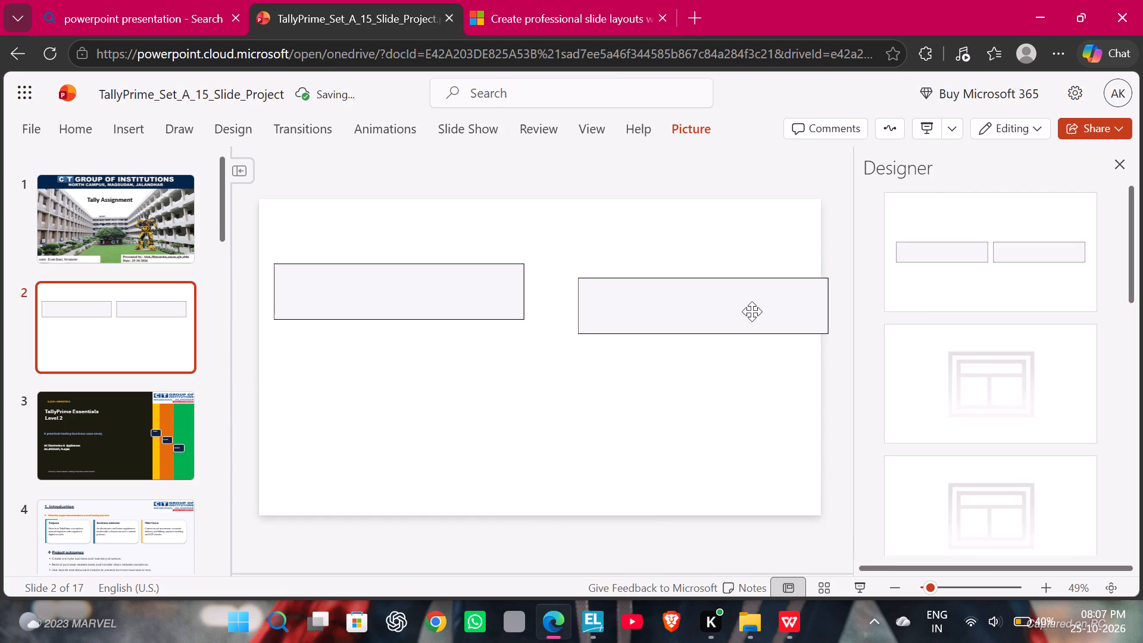
drag(752, 311, 724, 303)
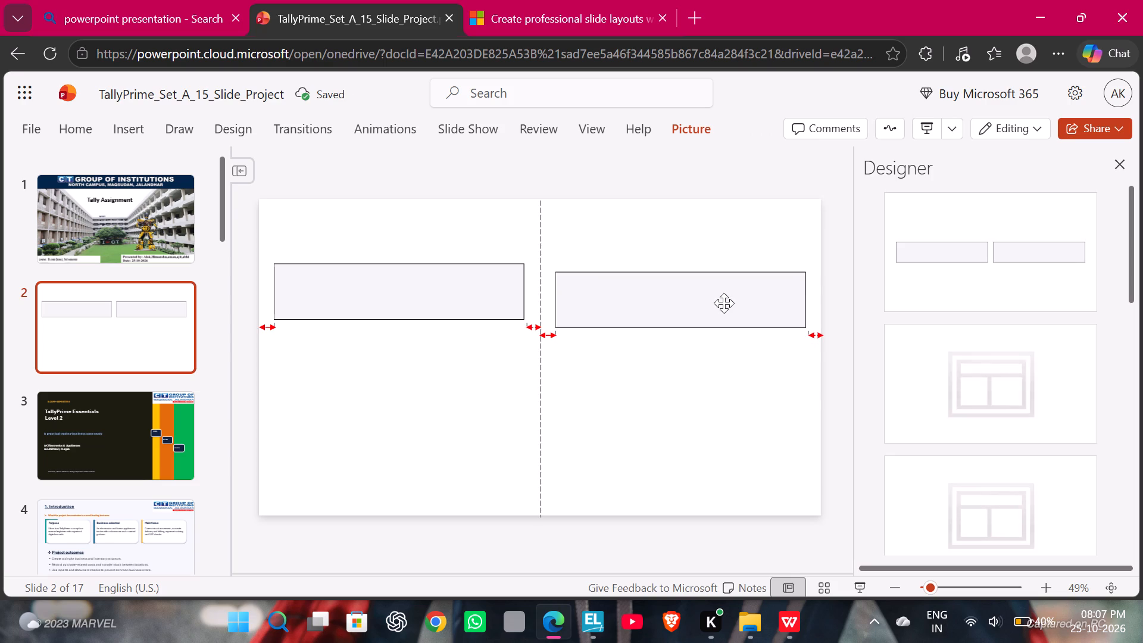
drag(724, 303, 723, 303)
click(425, 289)
drag(425, 289, 425, 299)
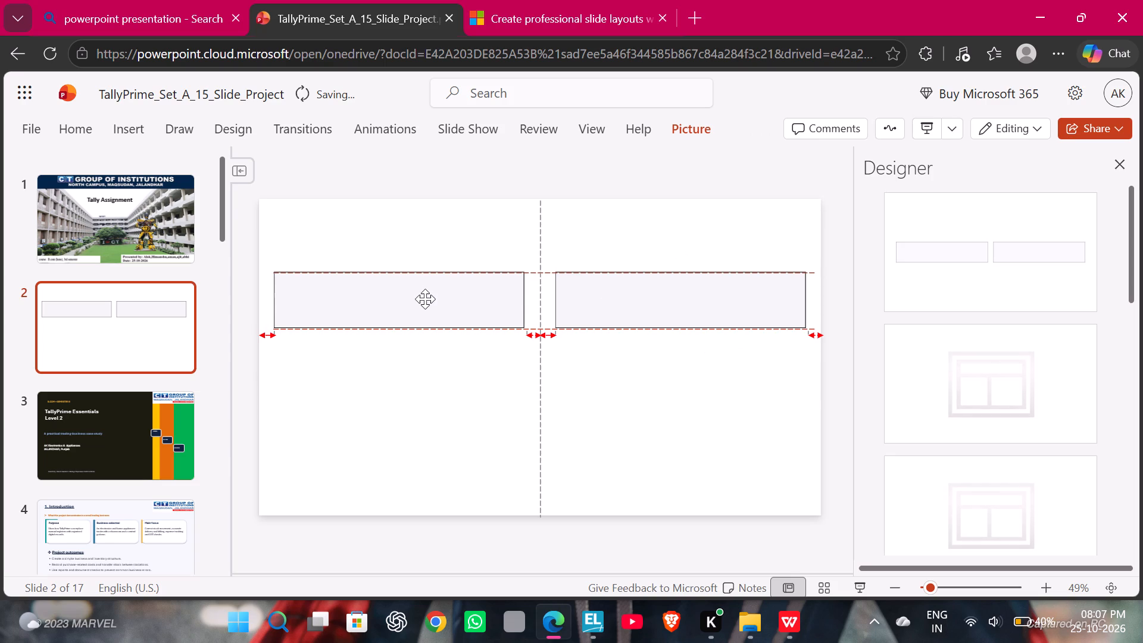
drag(425, 299, 425, 300)
Duplicate the upper-left rectangle and place the copy directly below it, aligned with its side edges.
right_click(392, 275)
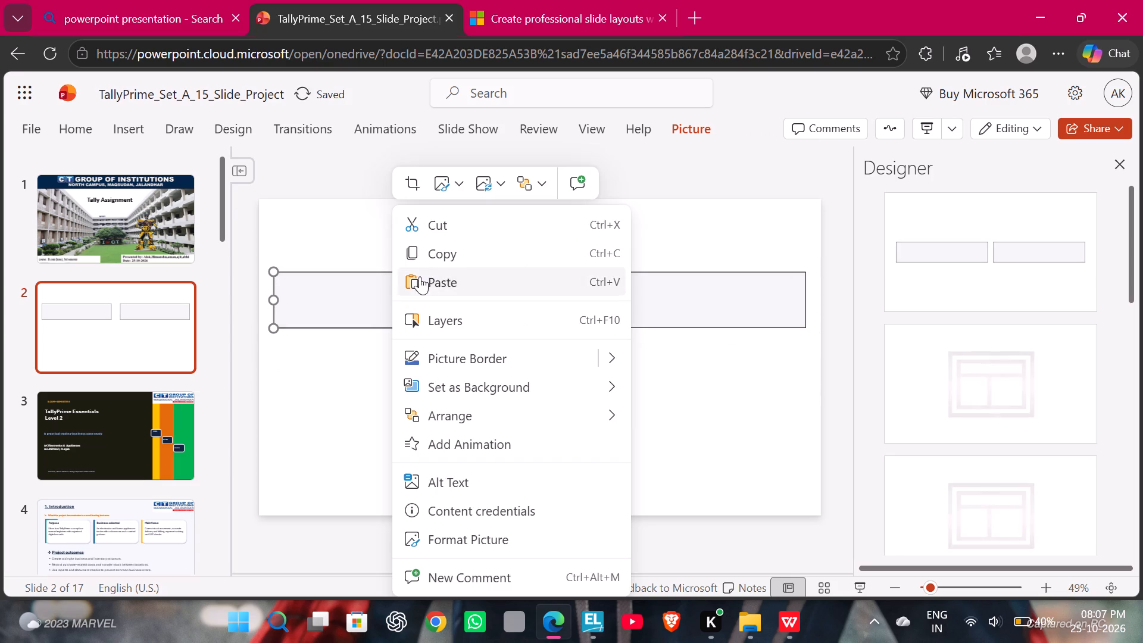
click(471, 255)
right_click(405, 362)
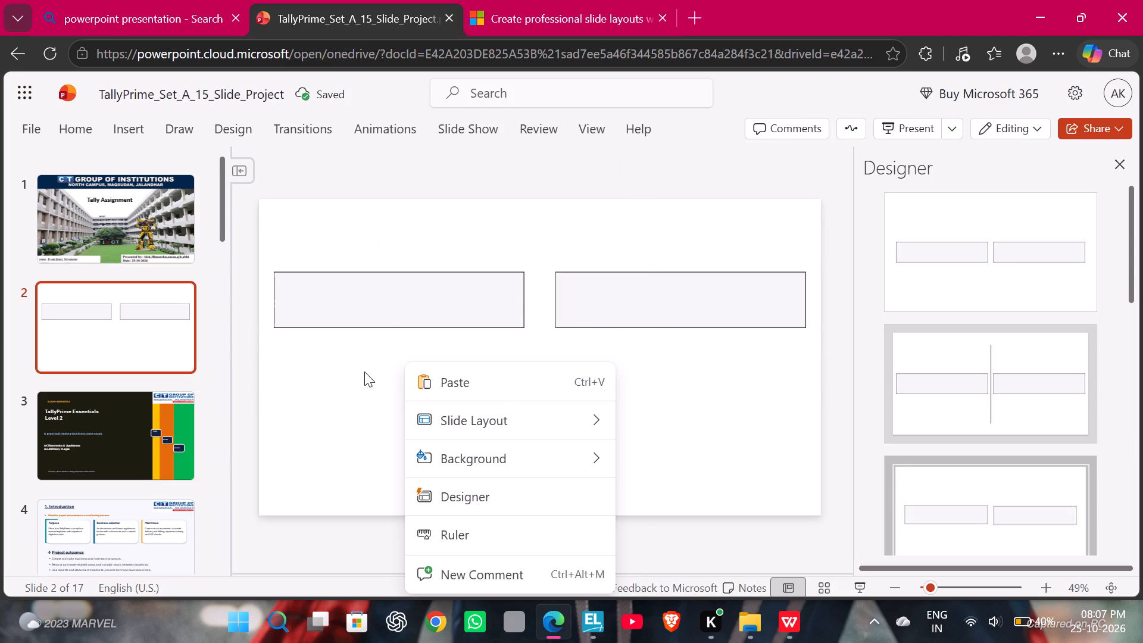
click(496, 385)
drag(430, 305, 412, 370)
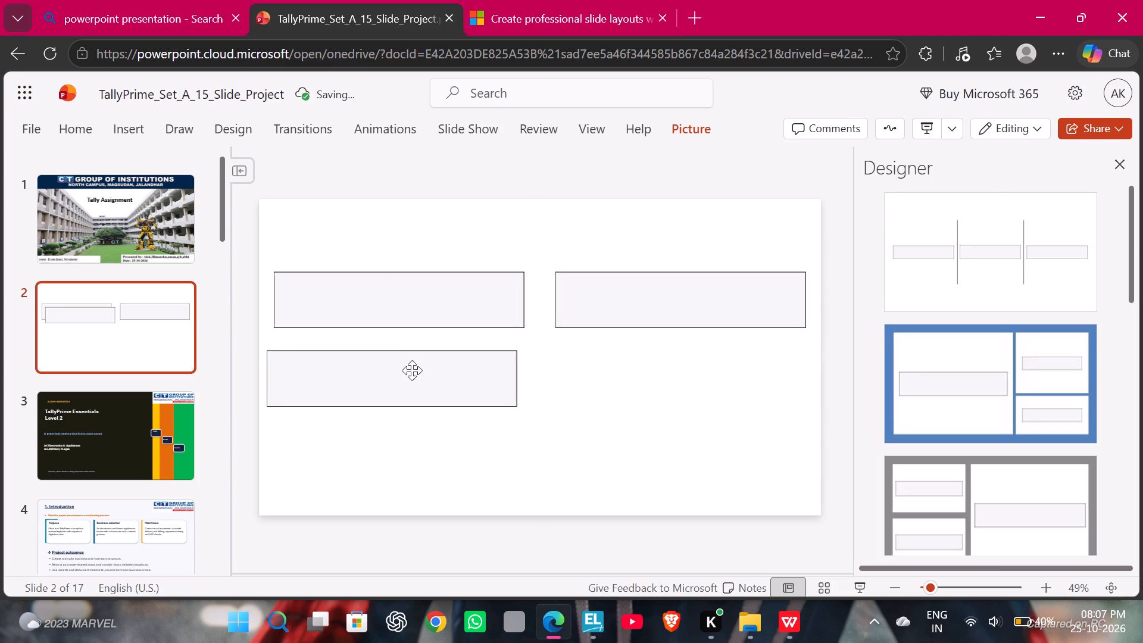
drag(412, 370, 416, 369)
Duplicate the middle-left rectangle and place the copy directly below it as the bottom-left box.
right_click(416, 369)
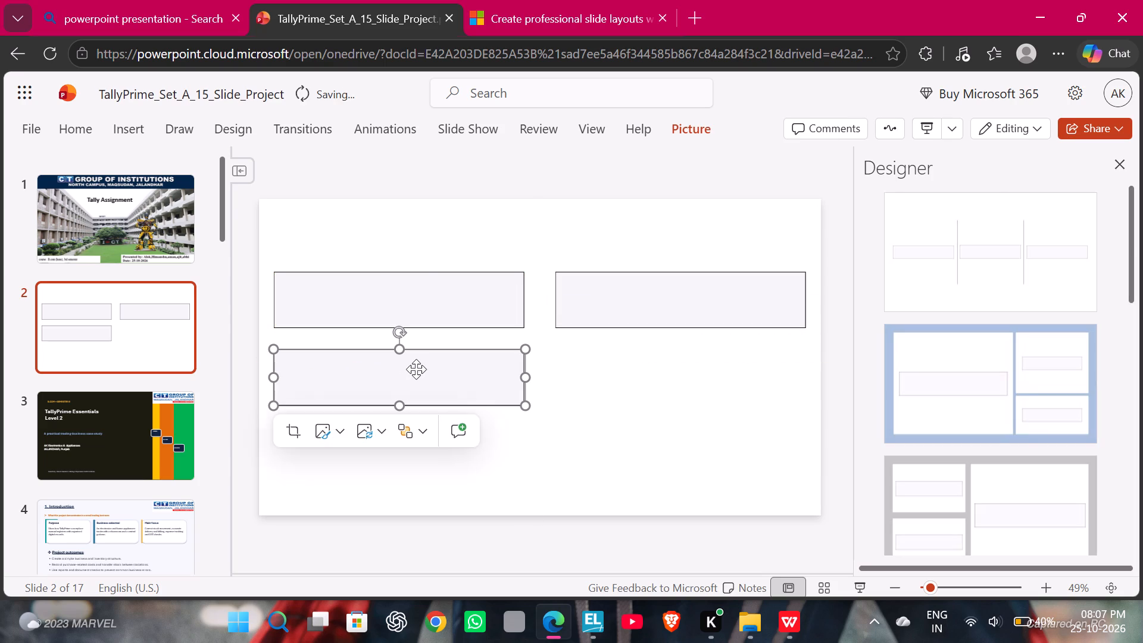
click(445, 127)
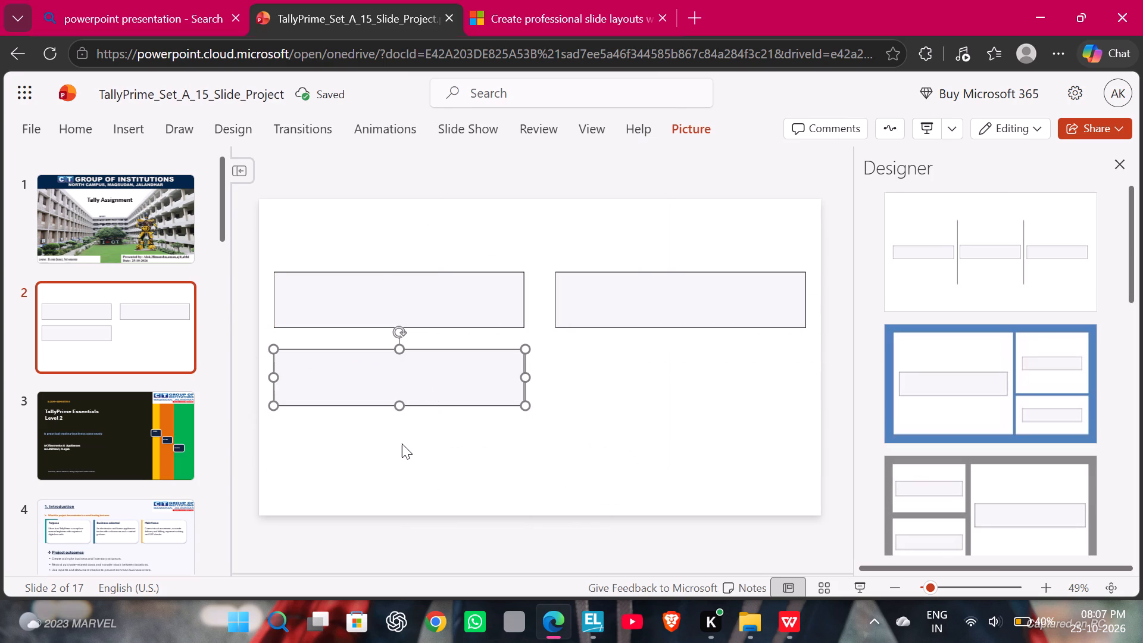
right_click(402, 444)
click(465, 241)
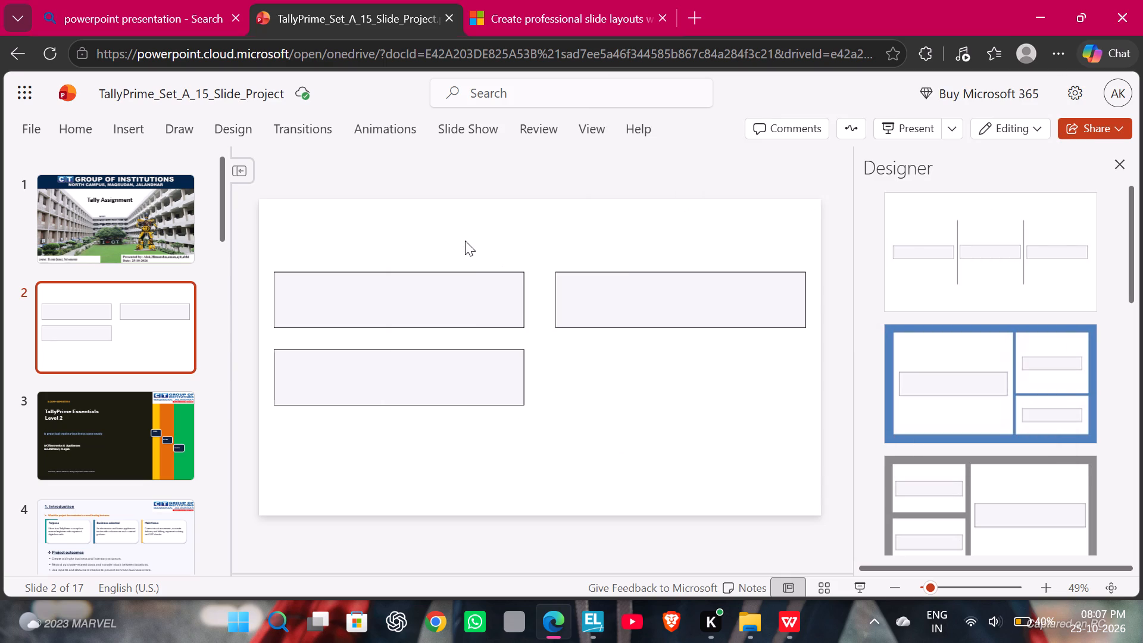
drag(436, 388, 435, 425)
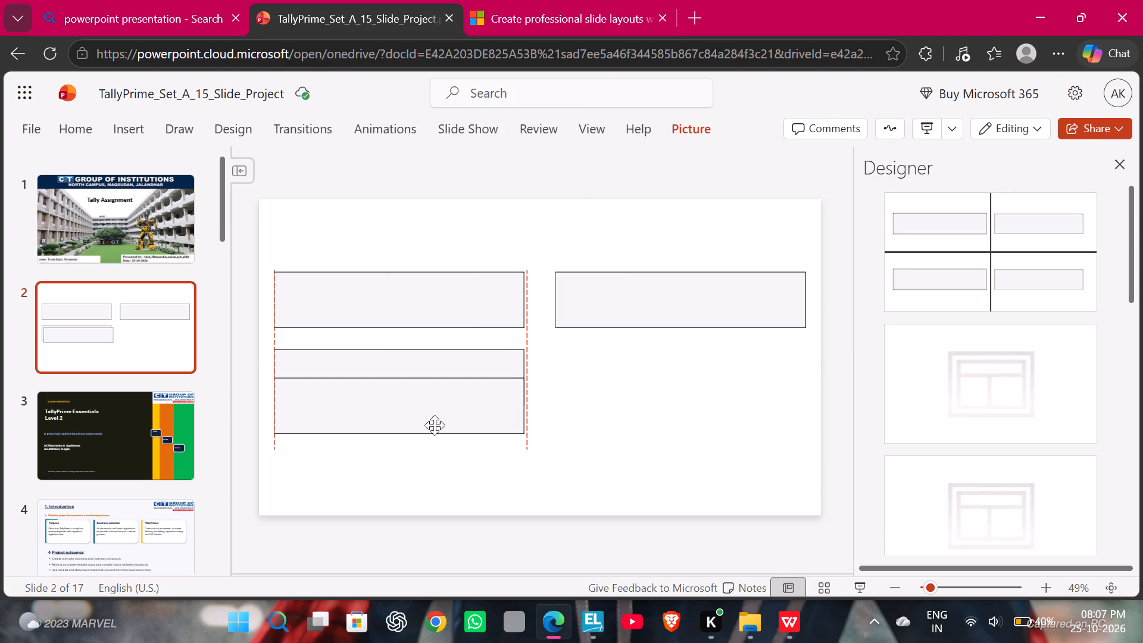
drag(435, 425, 435, 450)
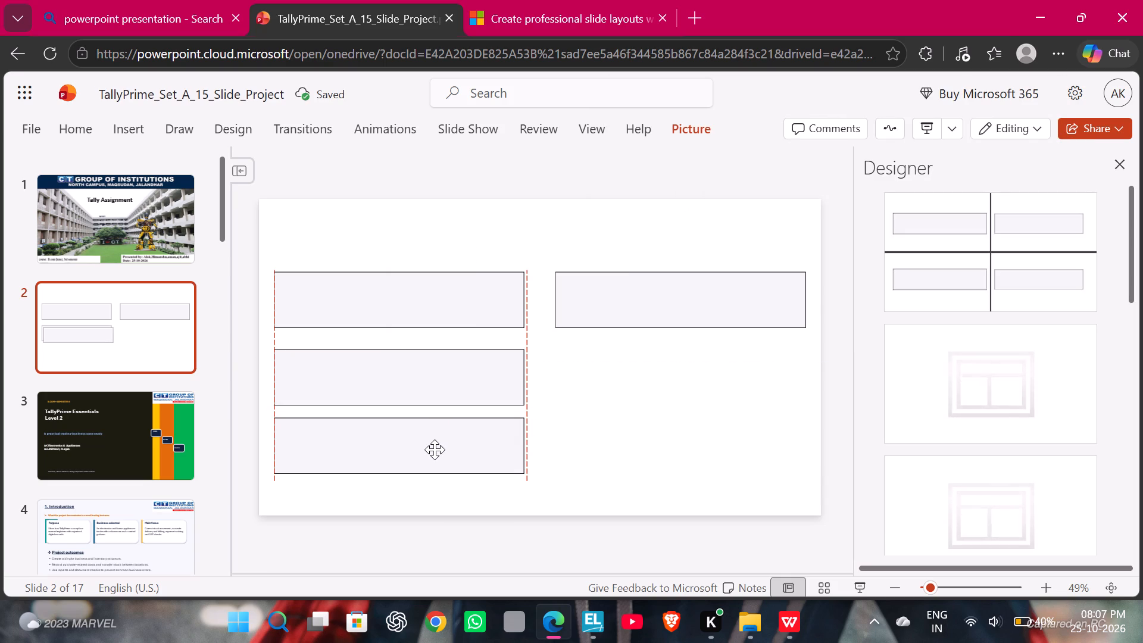
drag(435, 450, 435, 452)
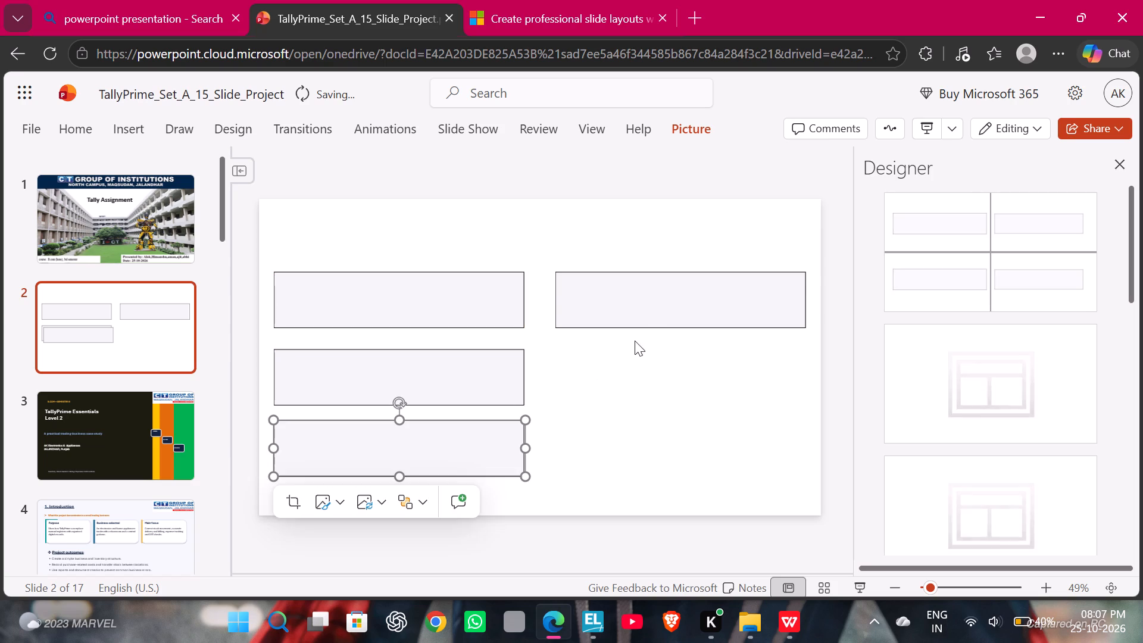
Shift the upper-right rectangle slightly left, then place a copy below it, level with the middle-left box.
right_click(635, 319)
click(686, 261)
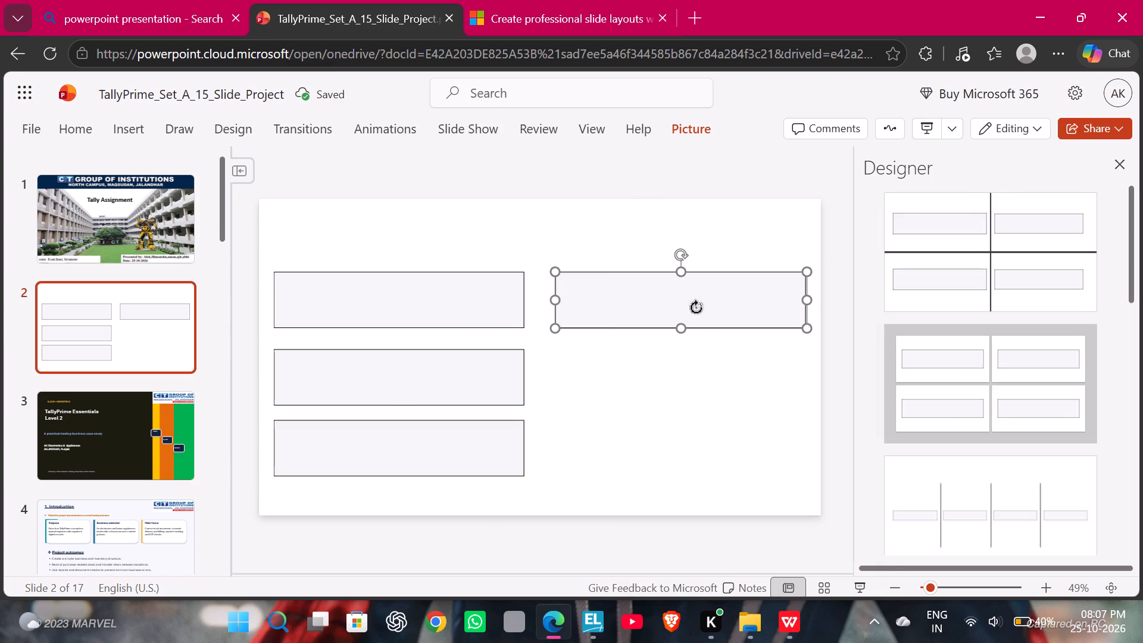
click(672, 311)
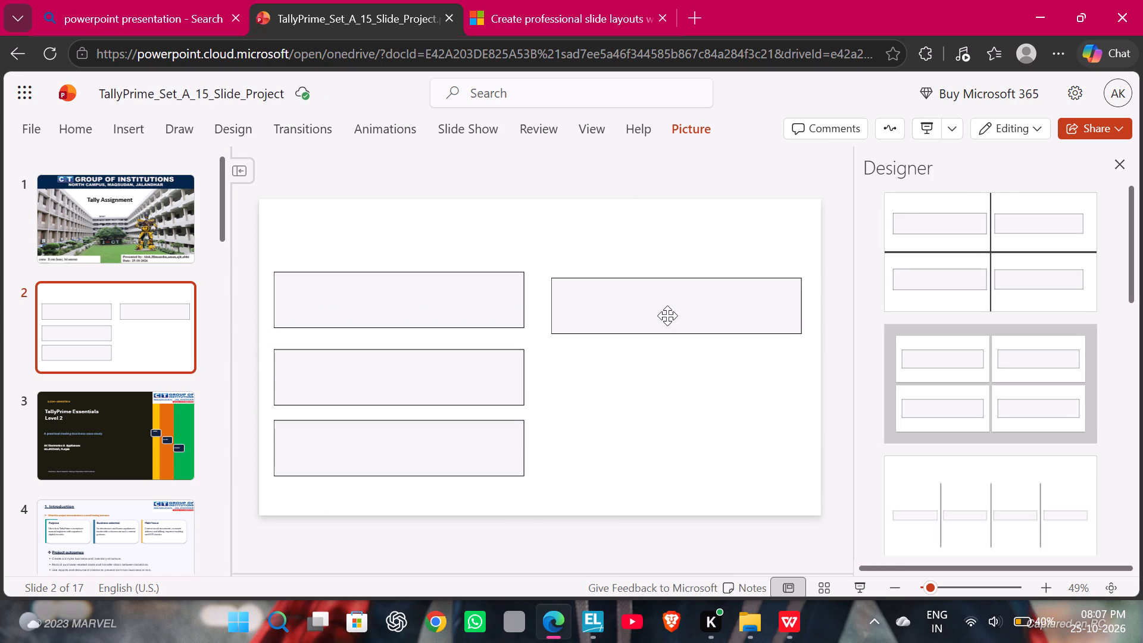
right_click(682, 307)
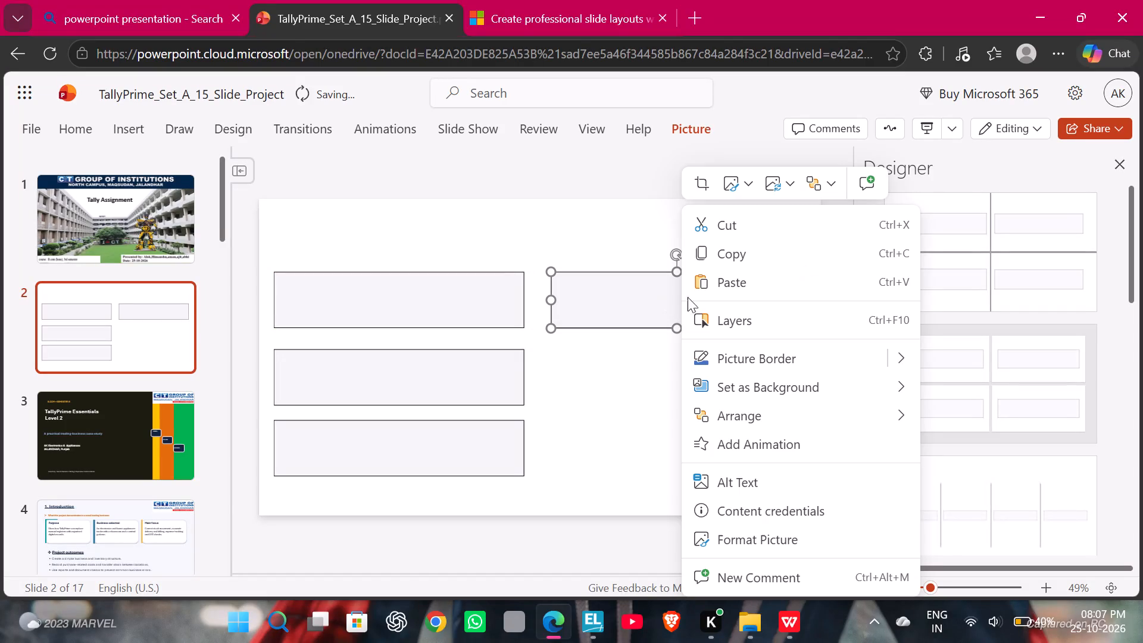
click(726, 263)
right_click(673, 380)
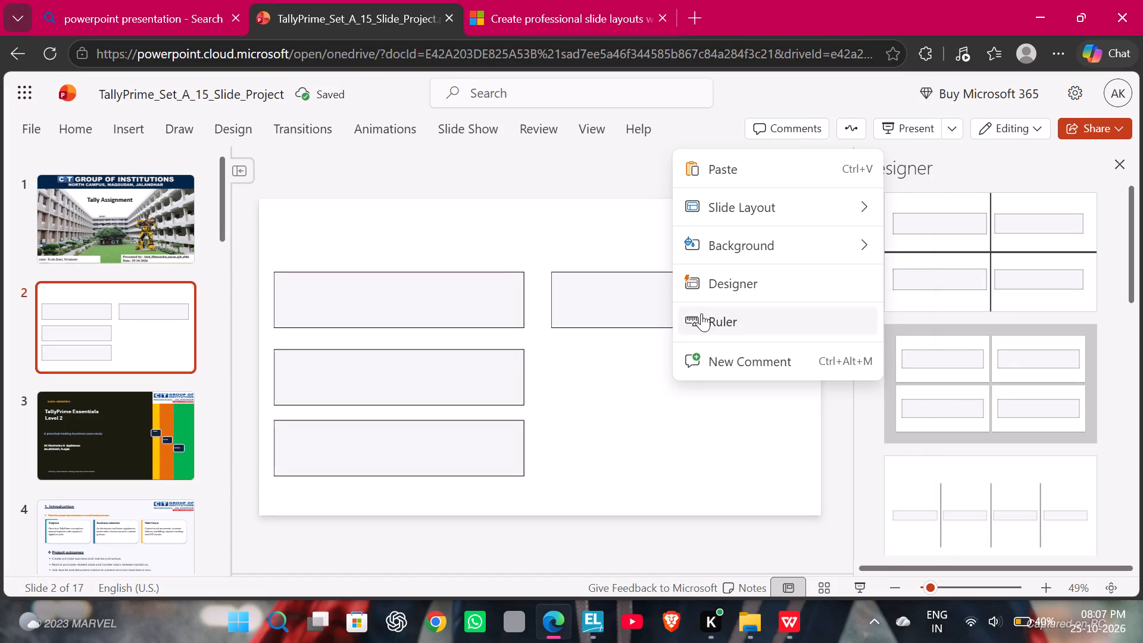
click(719, 173)
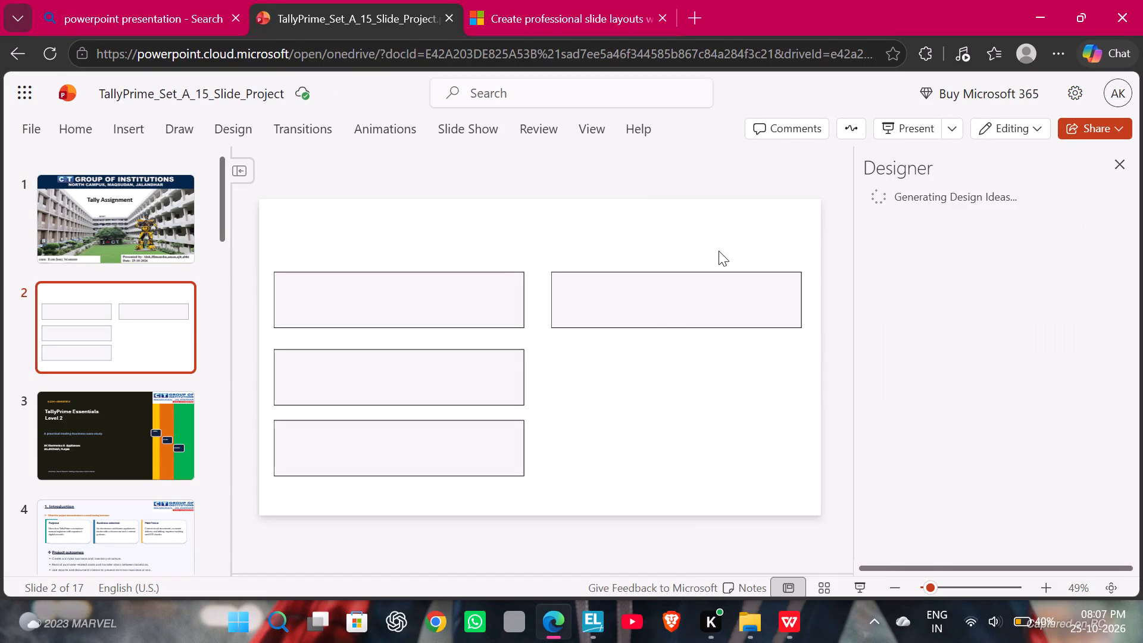
drag(676, 318, 671, 370)
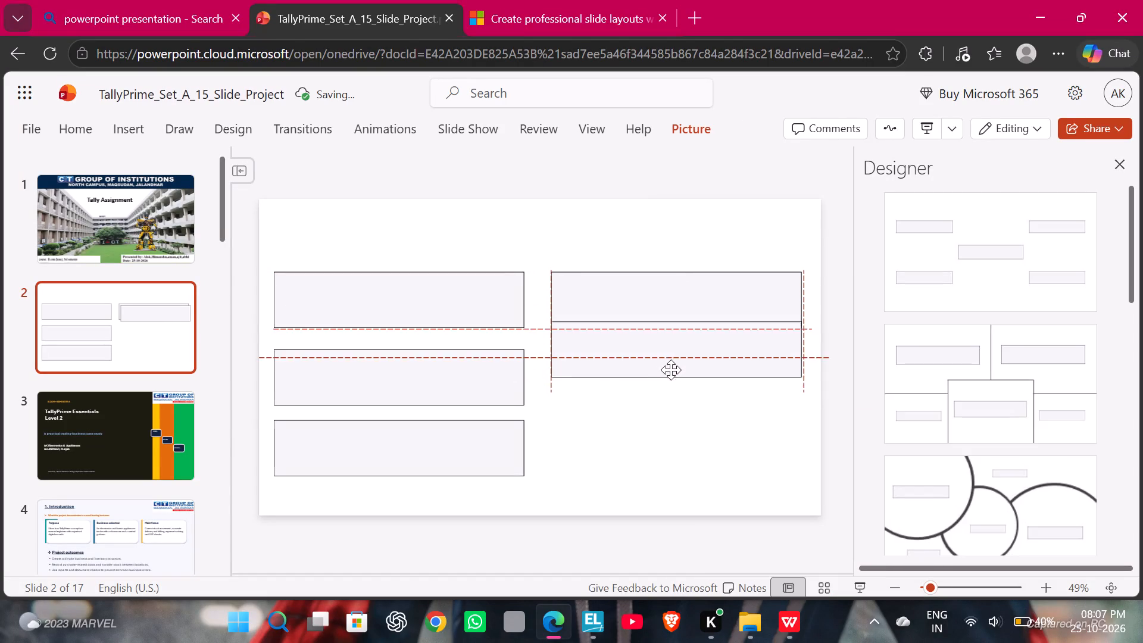
drag(671, 370, 671, 391)
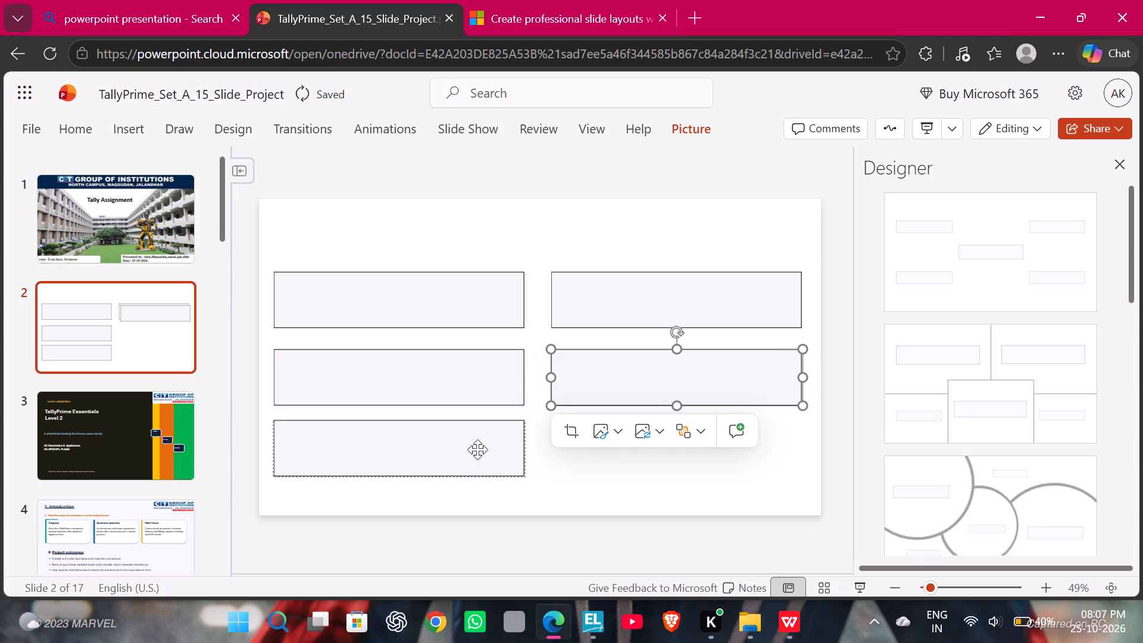
Duplicate the bottom-left rectangle and place the copy in the bottom-right spot, aligned under the right-hand column.
right_click(477, 450)
click(522, 125)
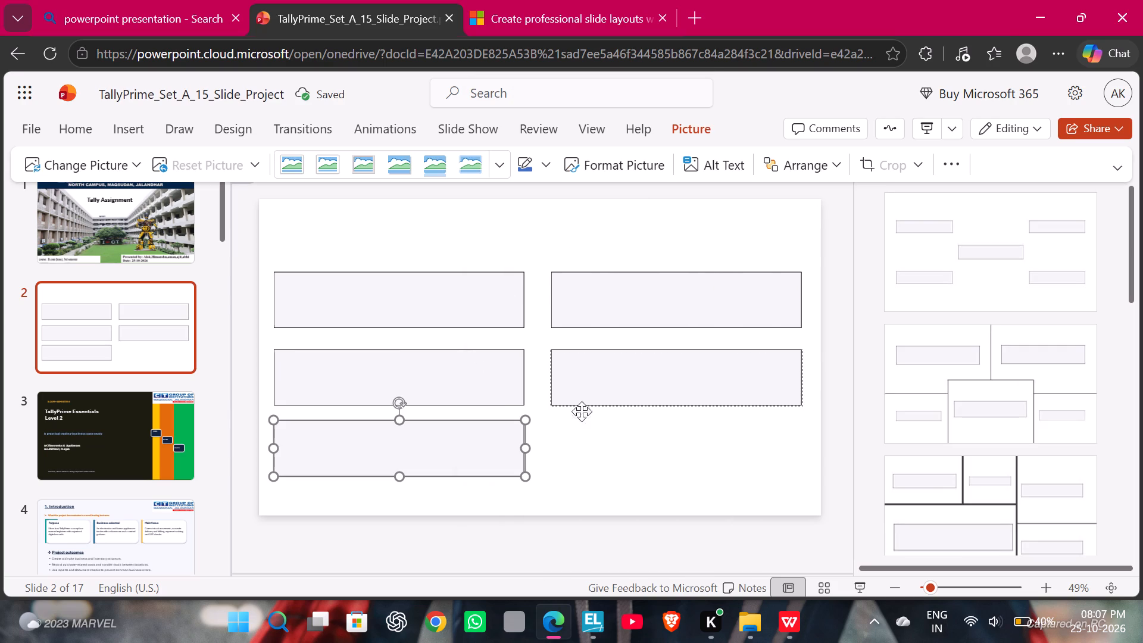
right_click(589, 431)
click(622, 227)
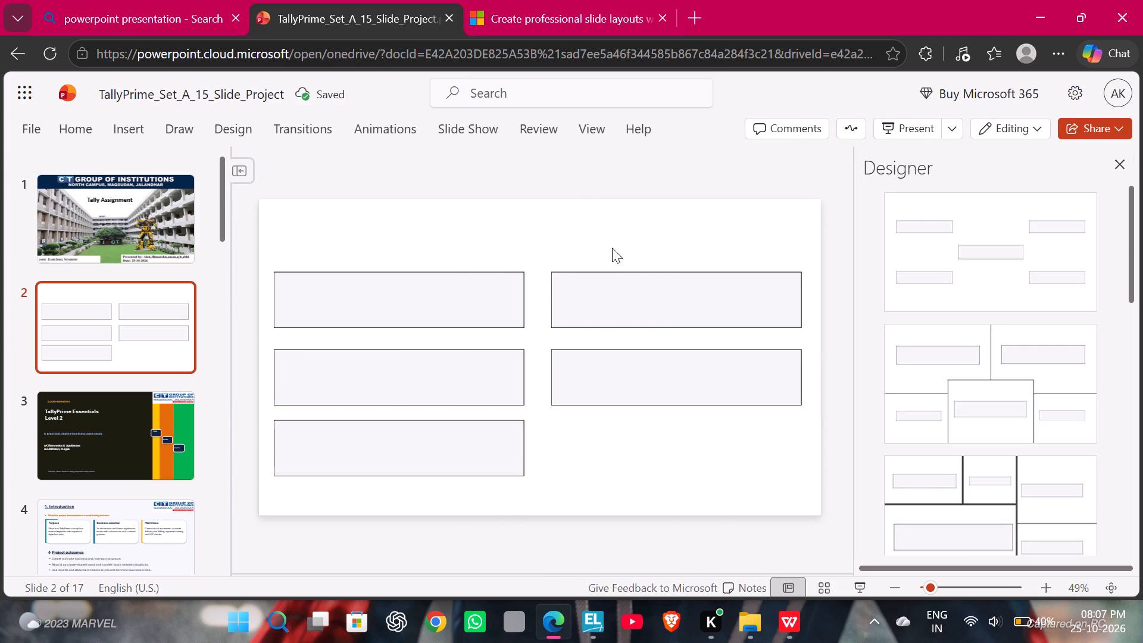
drag(448, 444, 489, 442)
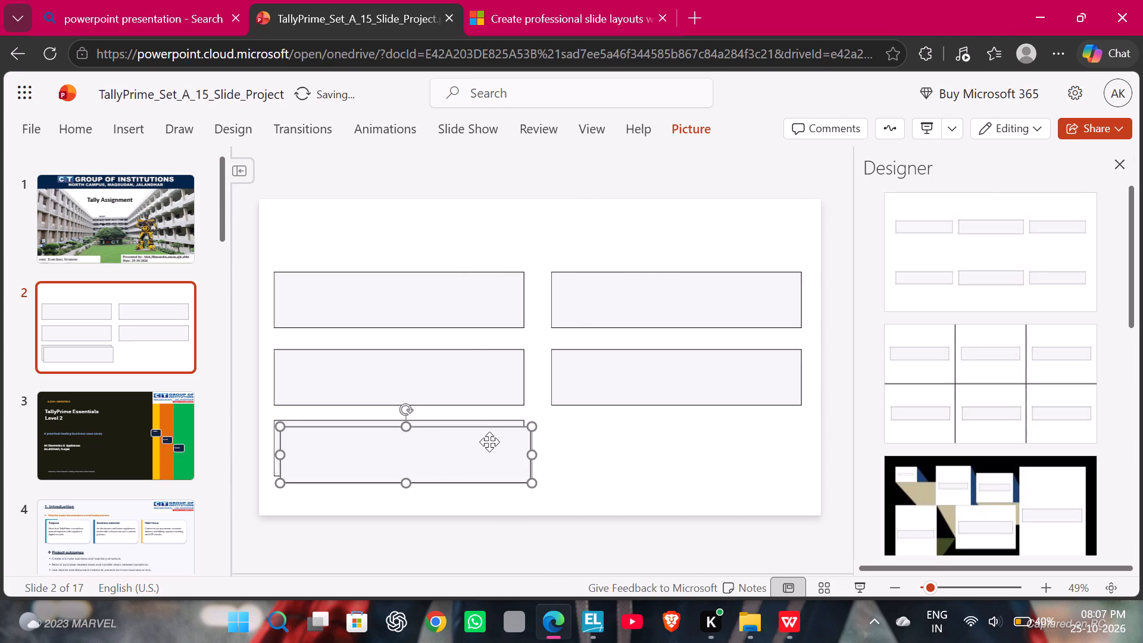
drag(489, 442, 702, 444)
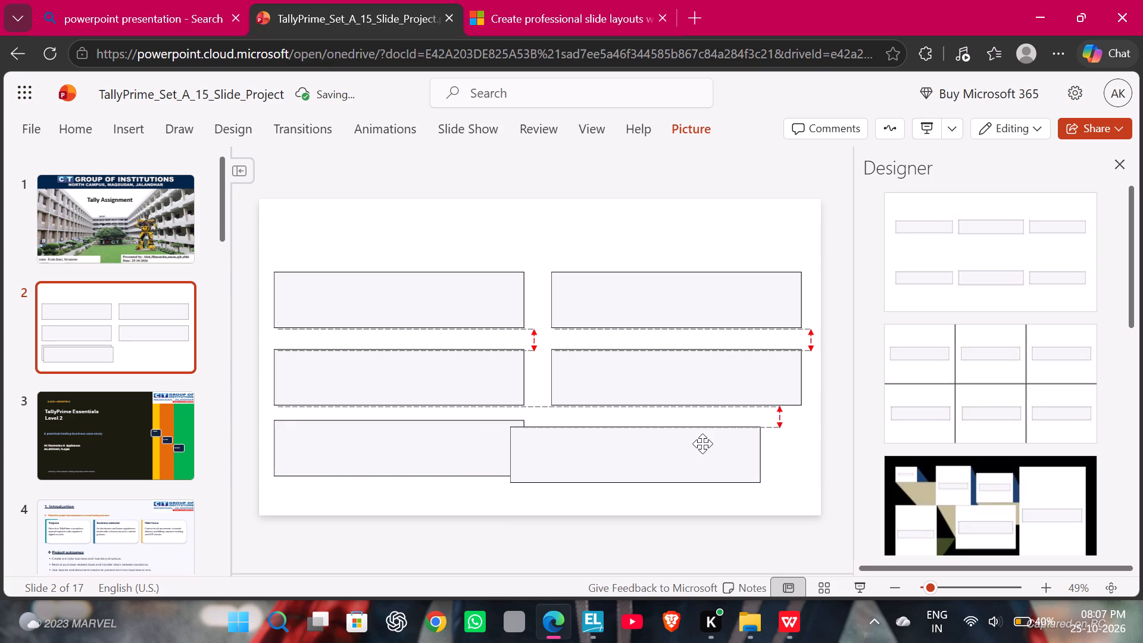
drag(702, 444, 718, 444)
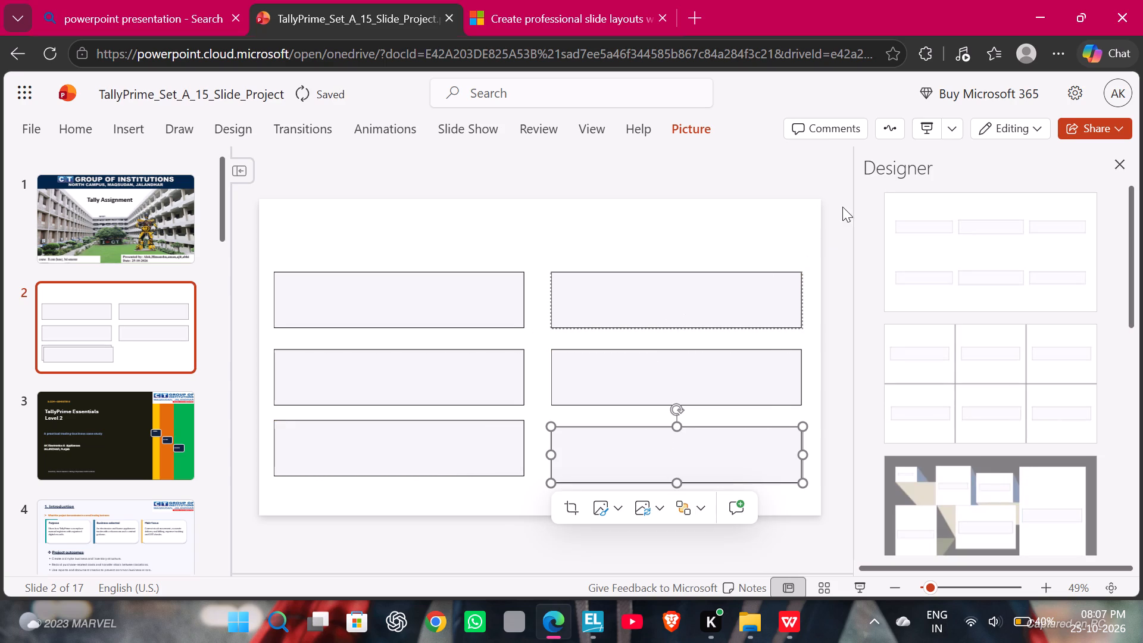
Deselect the rectangle and close the Designer pane.
click(832, 198)
click(1123, 155)
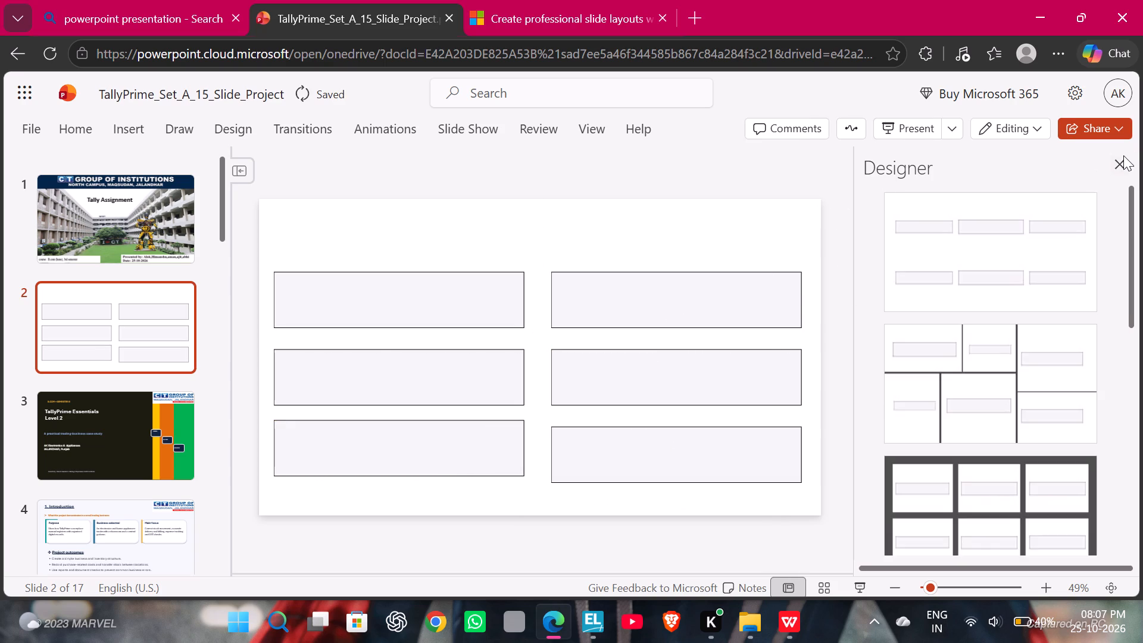
Switch to the lecture template in WPS Office and undo the removal of slide 2's heading.
click(799, 622)
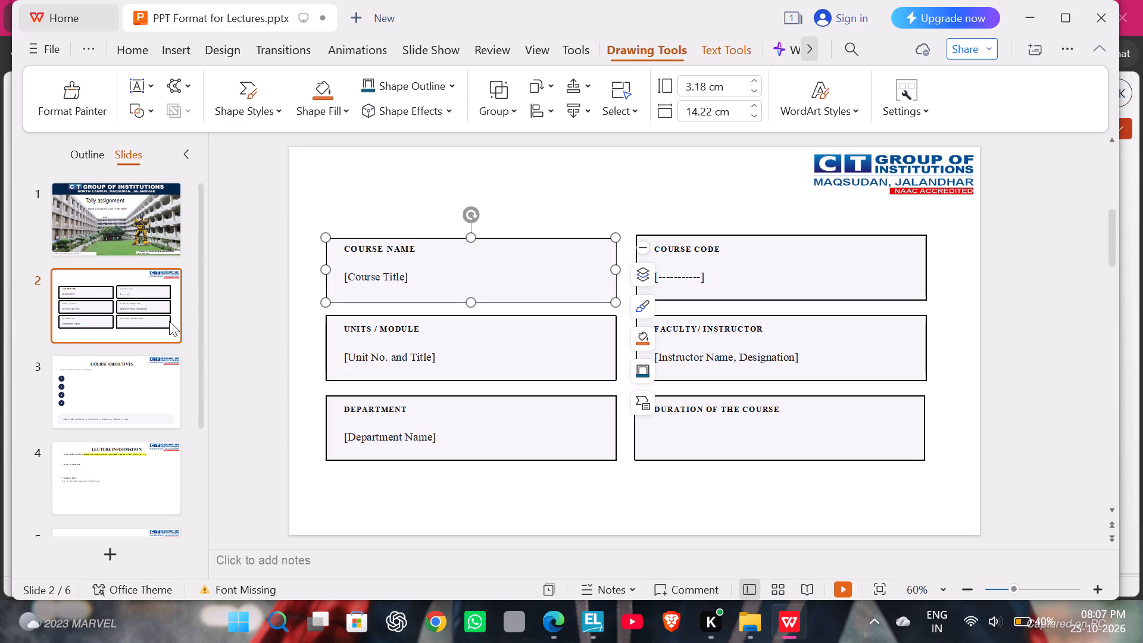
click(600, 199)
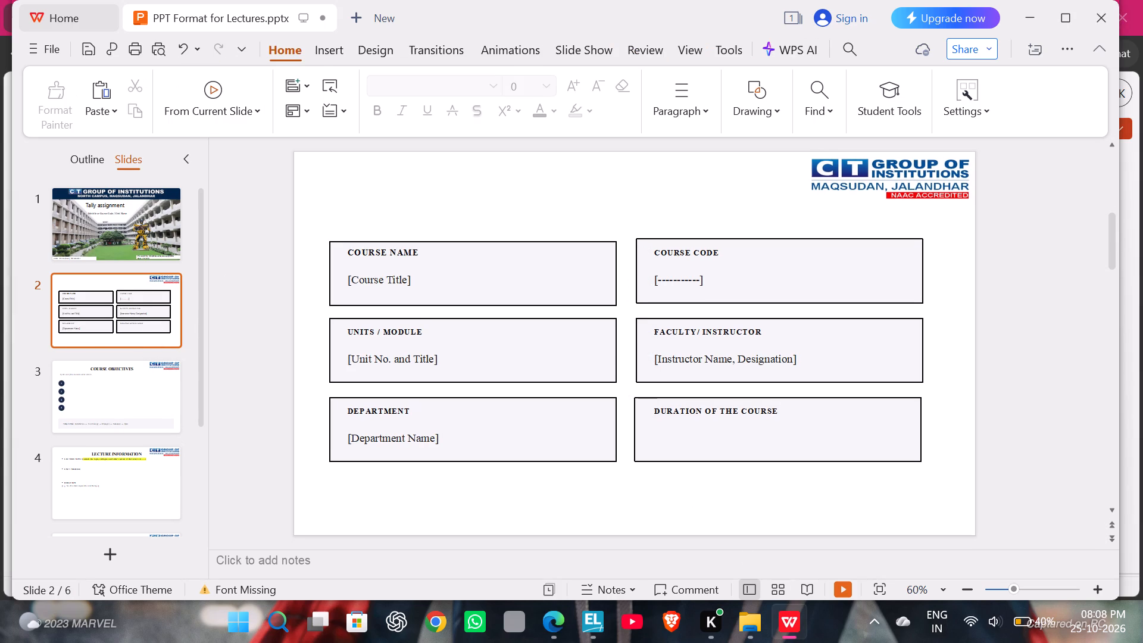
key(ctrl+z)
key(ctrl+z)
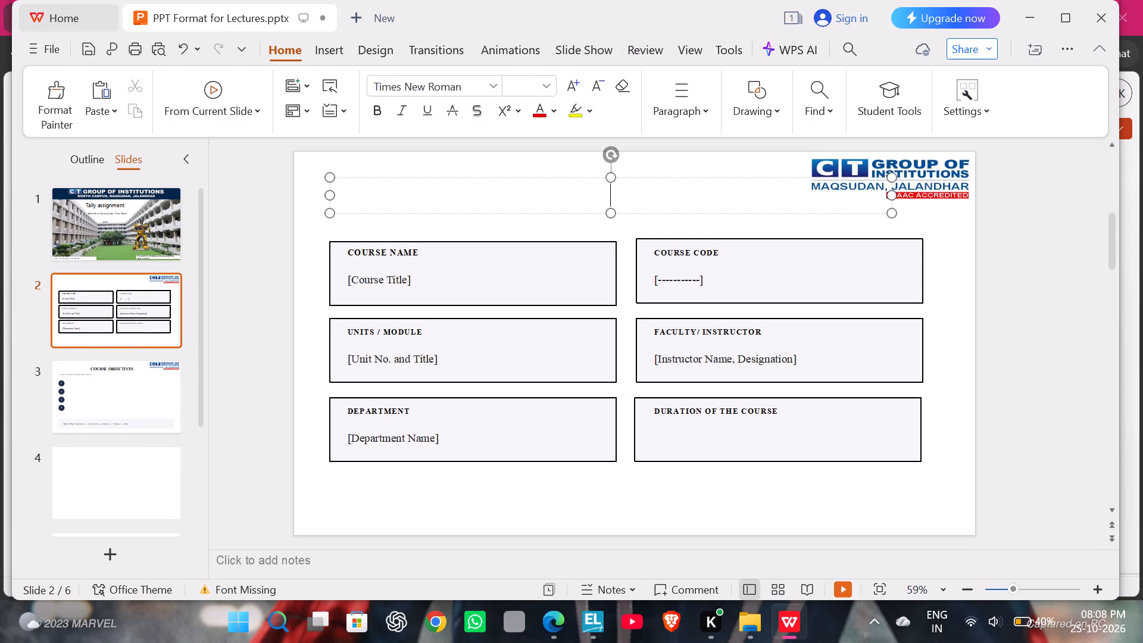
key(ctrl+z)
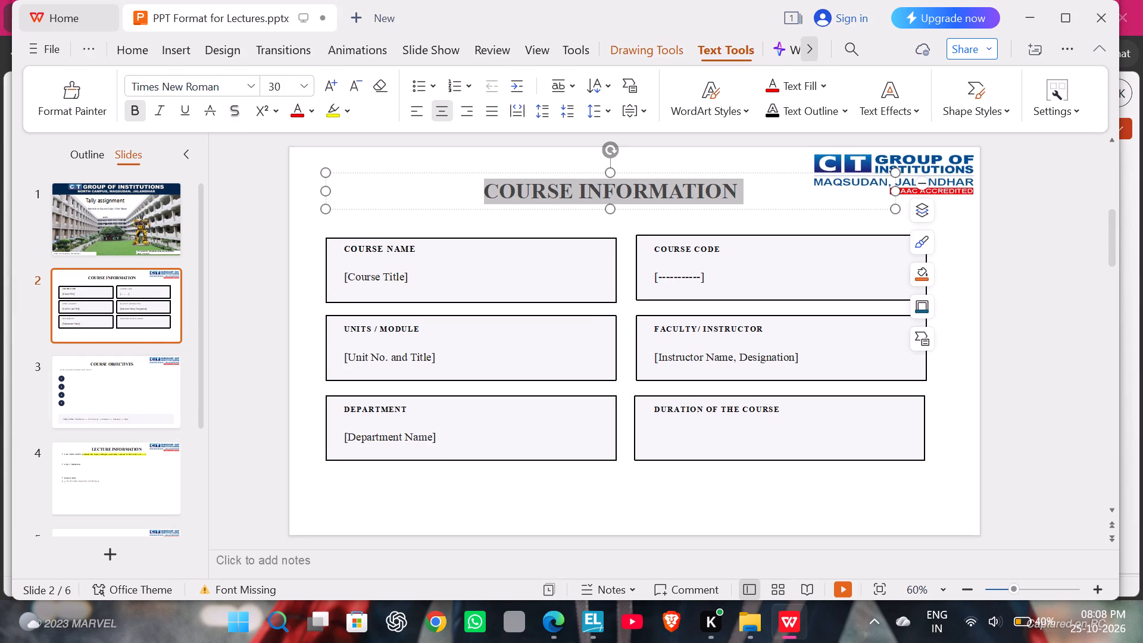
Copy the full COURSE INFORMATION heading text on slide 2 of the lecture template.
click(742, 189)
right_click(742, 189)
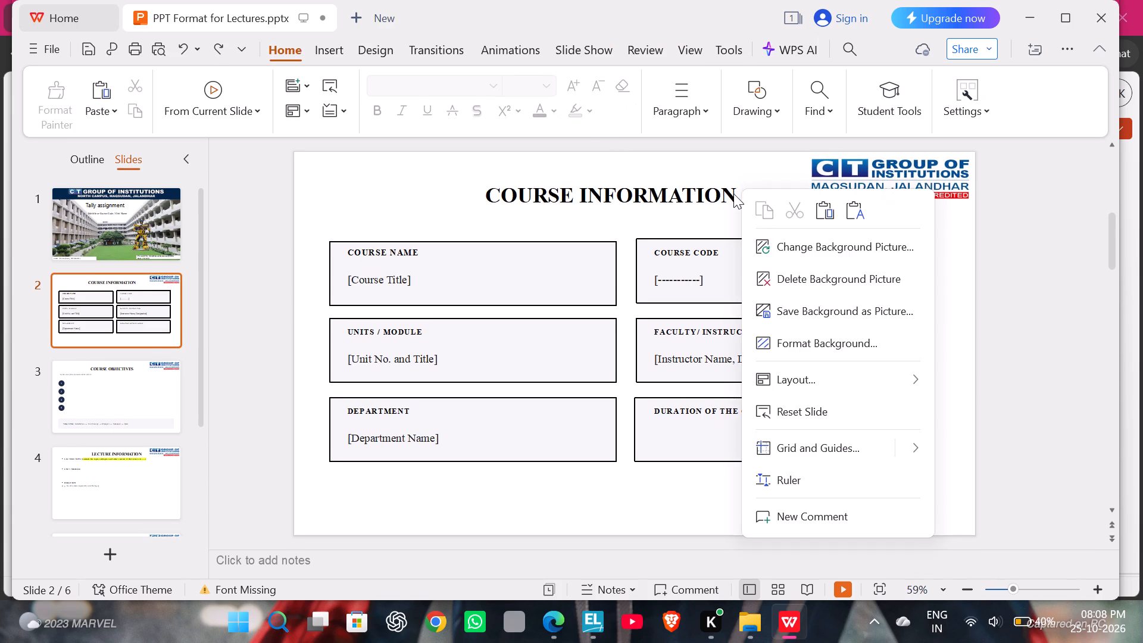
click(729, 193)
drag(751, 189, 605, 193)
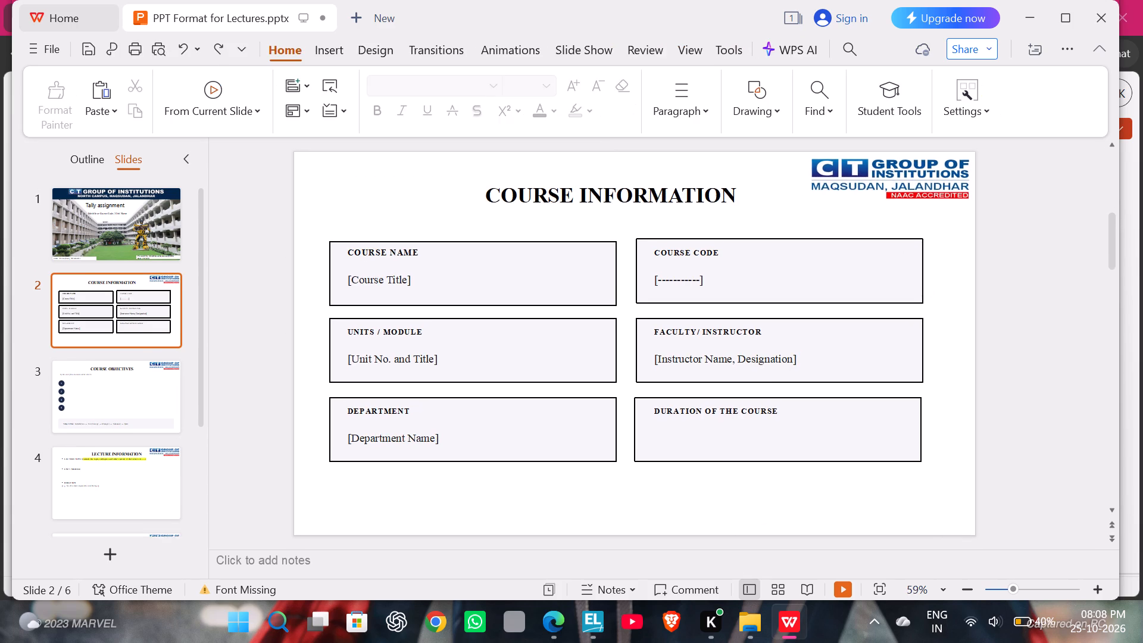
click(604, 193)
click(482, 189)
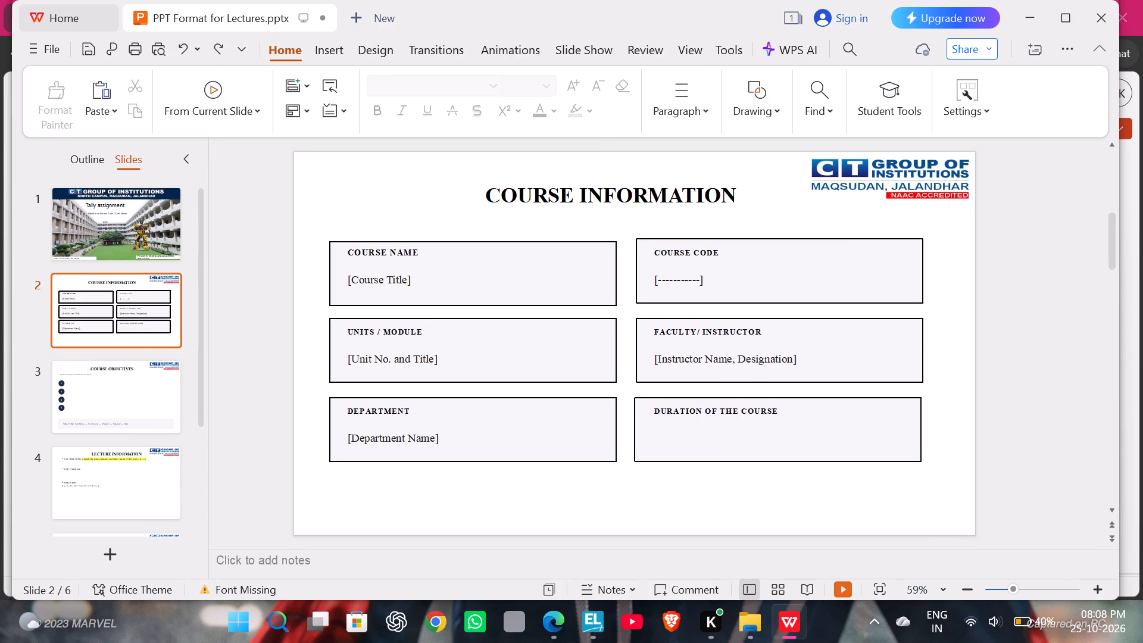
click(492, 191)
drag(485, 195, 835, 192)
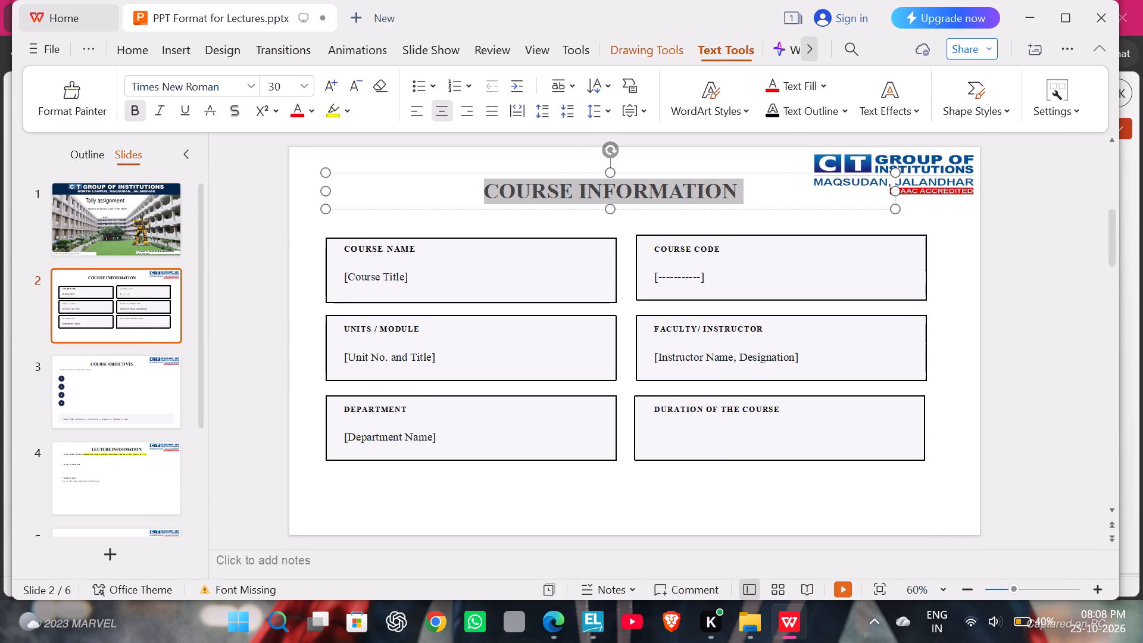
key(ctrl+c)
key(ctrl+c)
key(ctrl+c)
key(ctrl+c)
key(c)
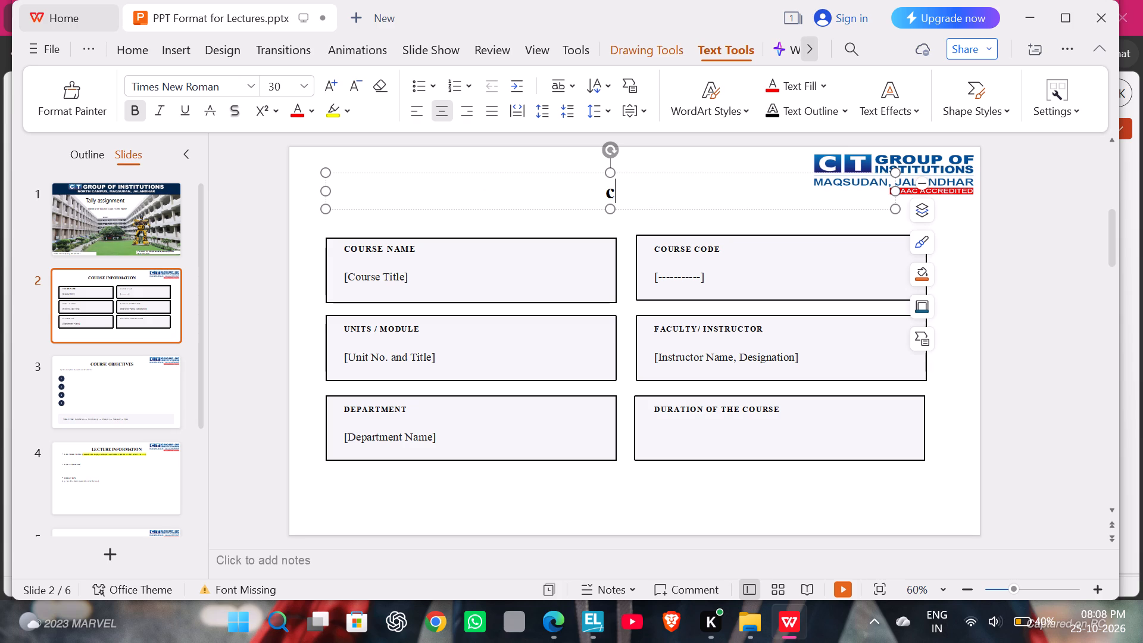
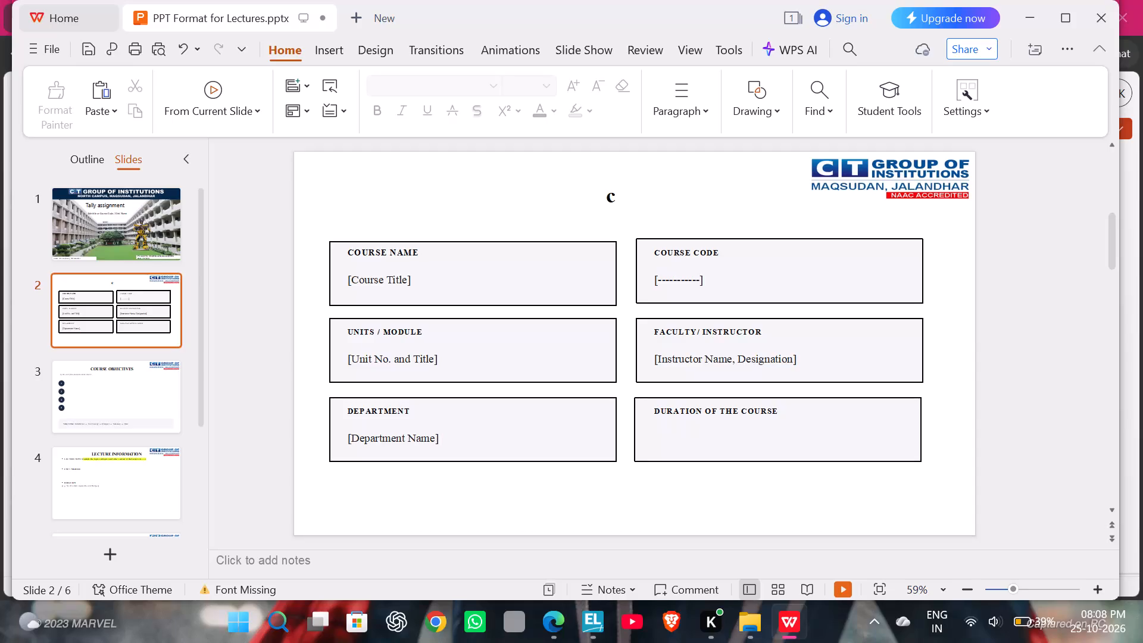
Undo the overwriting of slide 2's heading in the lecture template.
key(ctrl+z)
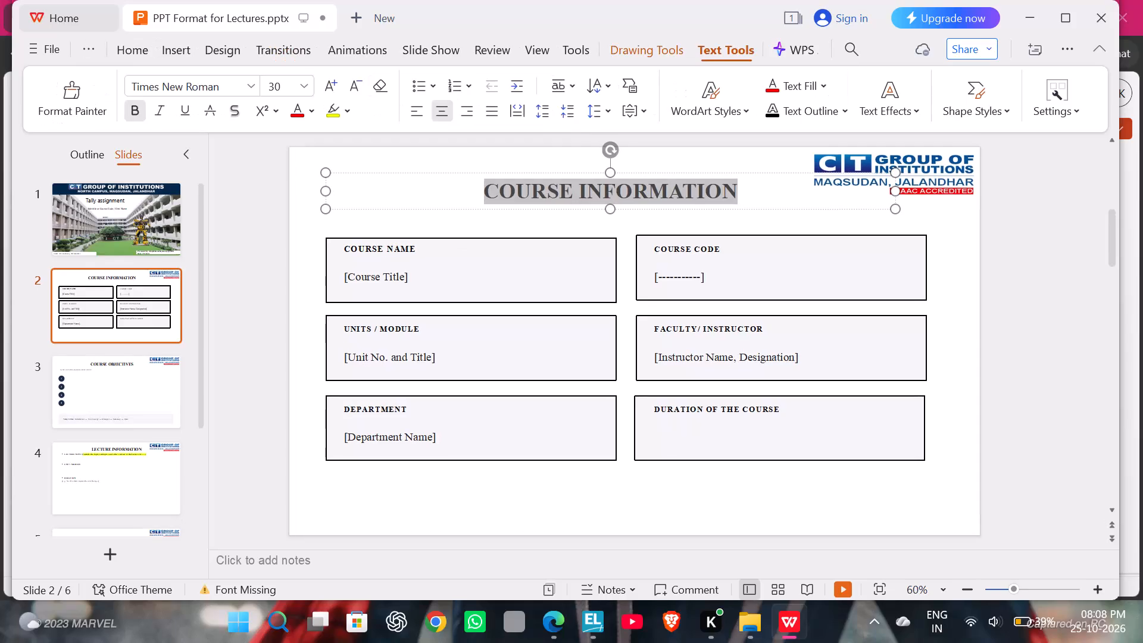
Delete the word COURSE from slide 2's heading, keeping INFORMATION.
click(576, 193)
click(571, 191)
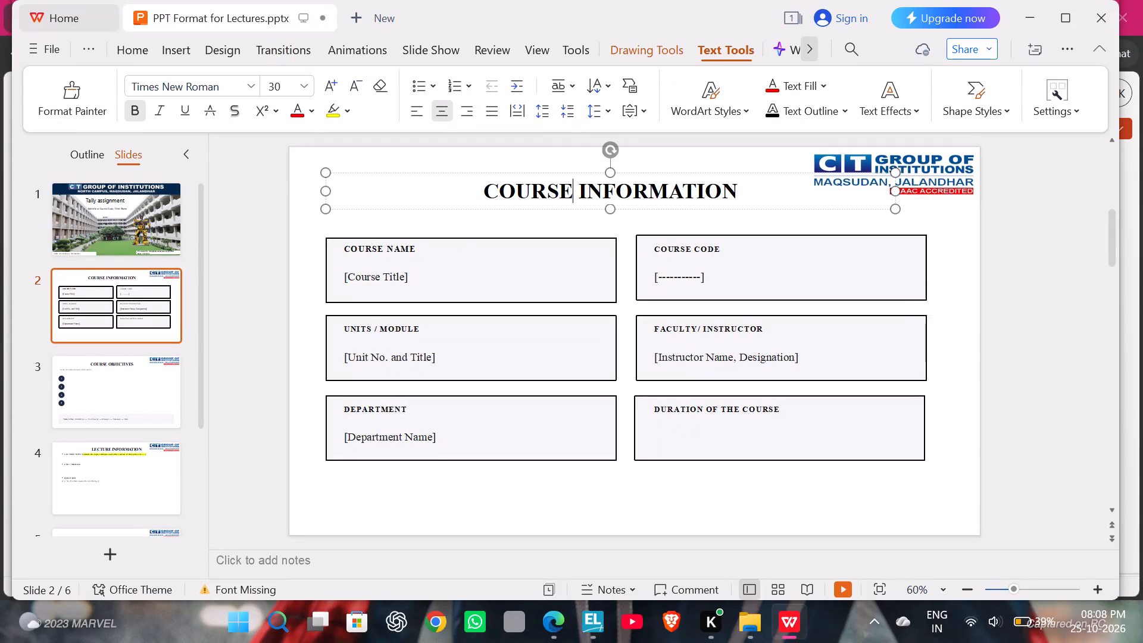
key(BackSpace)
key(BackSpace)
key(BackSpace)
key(BackSpace)
key(BackSpace)
key(BackSpace)
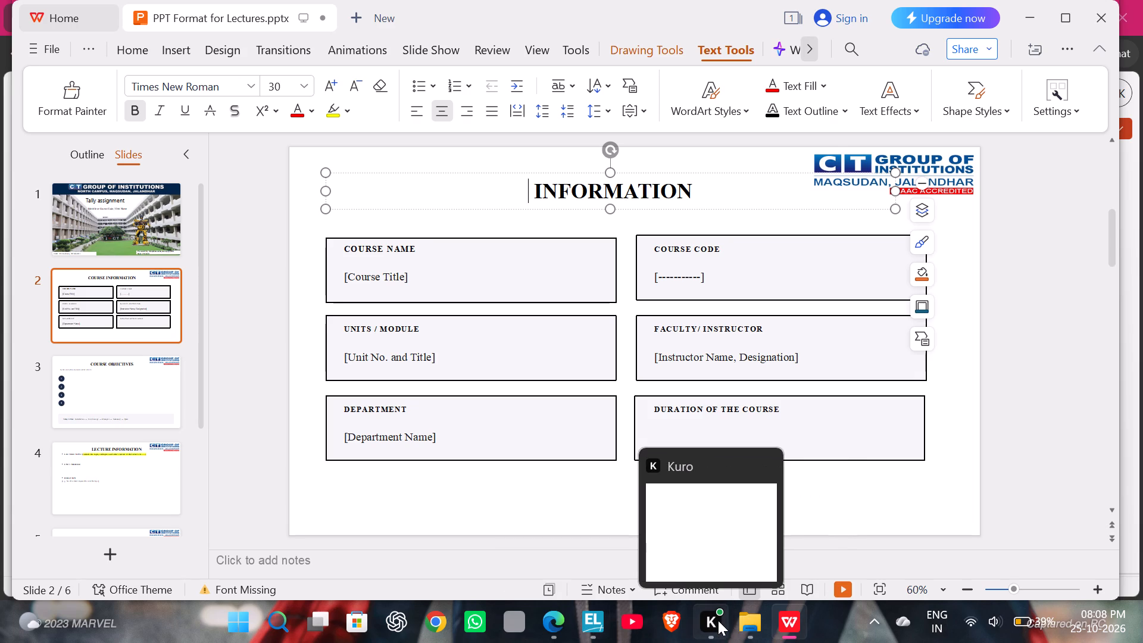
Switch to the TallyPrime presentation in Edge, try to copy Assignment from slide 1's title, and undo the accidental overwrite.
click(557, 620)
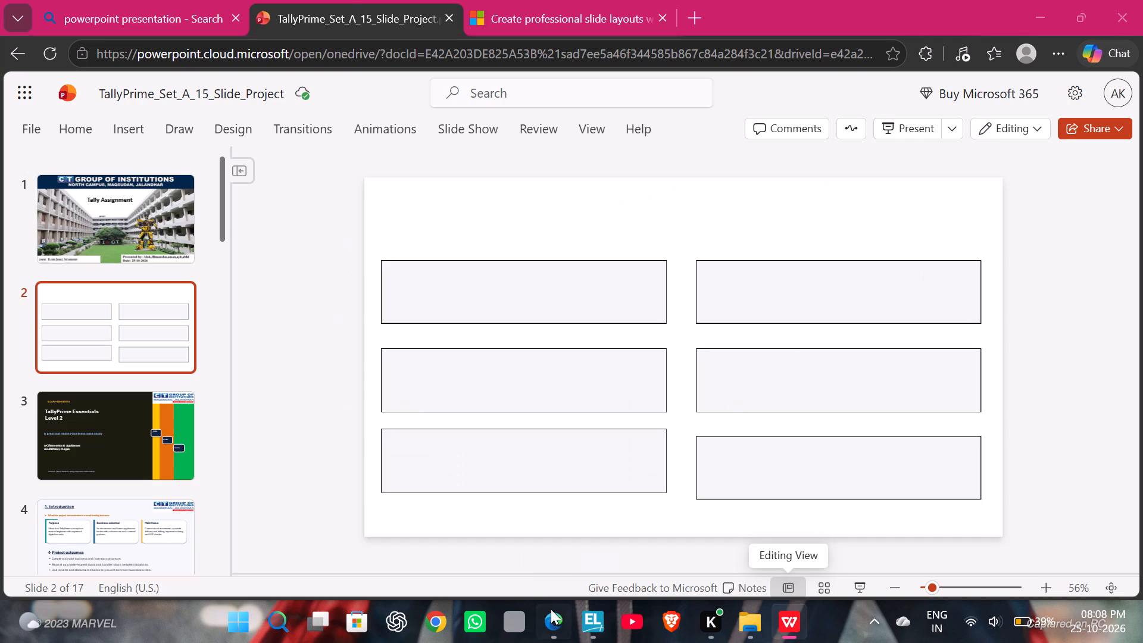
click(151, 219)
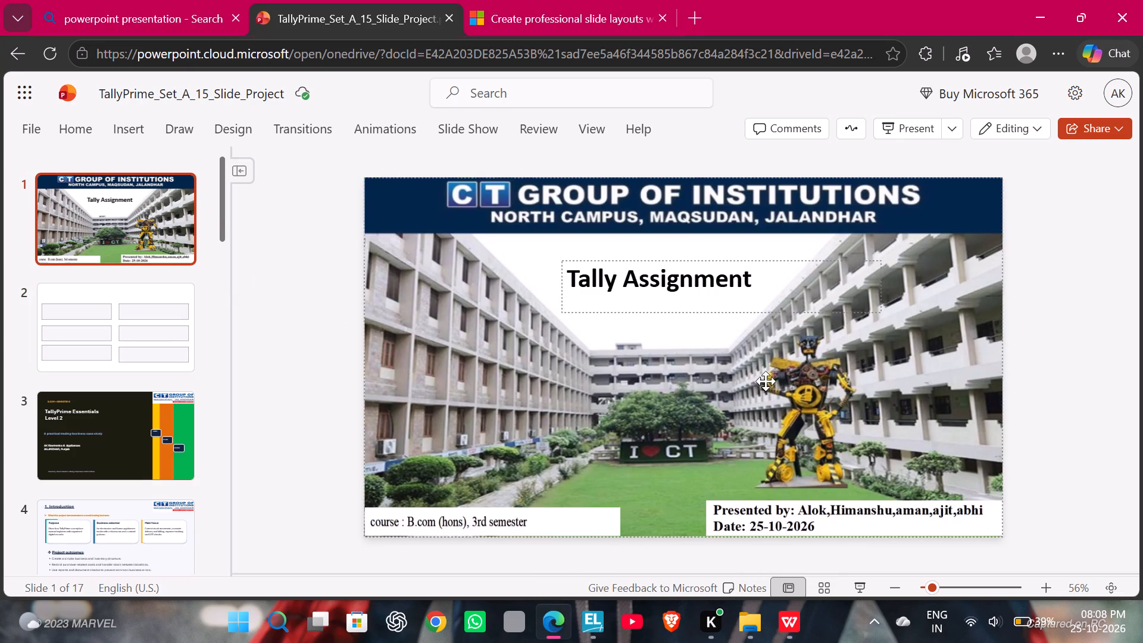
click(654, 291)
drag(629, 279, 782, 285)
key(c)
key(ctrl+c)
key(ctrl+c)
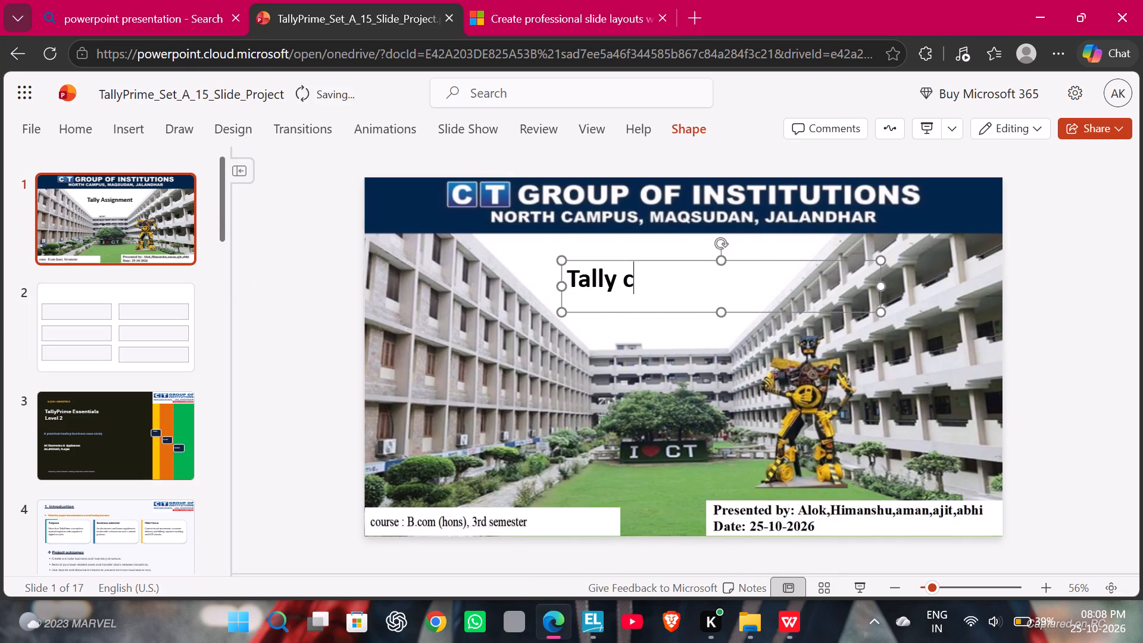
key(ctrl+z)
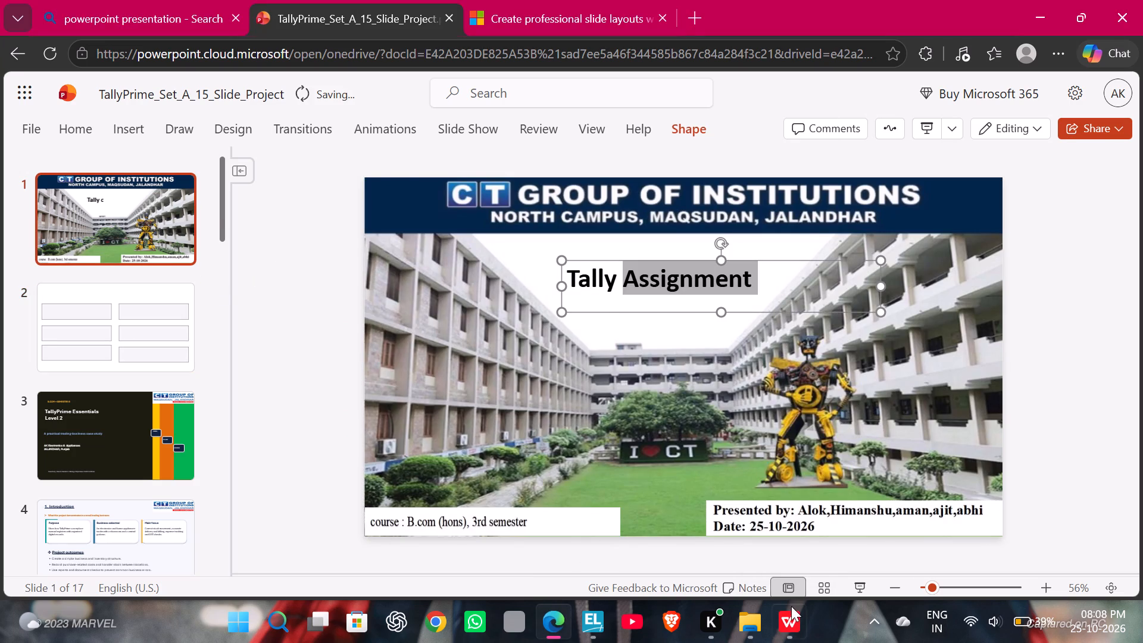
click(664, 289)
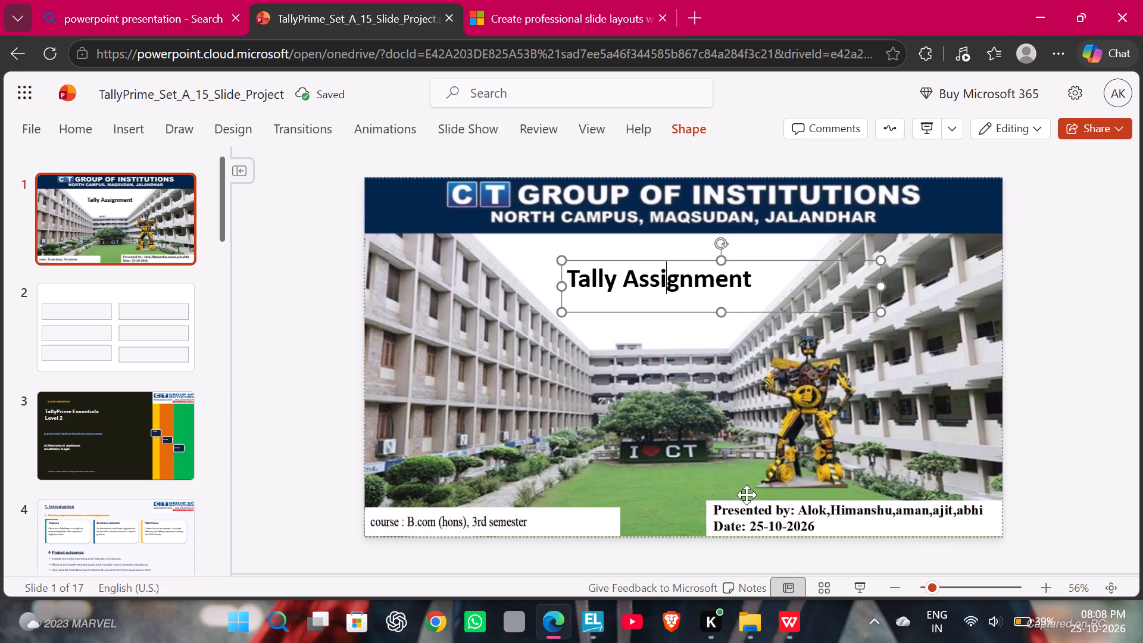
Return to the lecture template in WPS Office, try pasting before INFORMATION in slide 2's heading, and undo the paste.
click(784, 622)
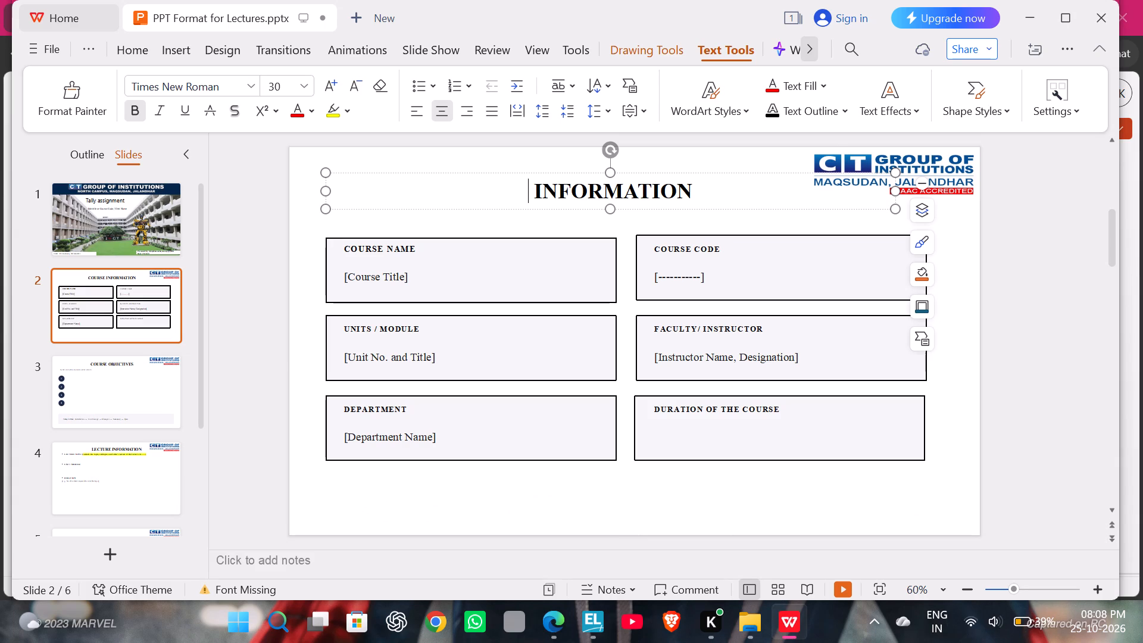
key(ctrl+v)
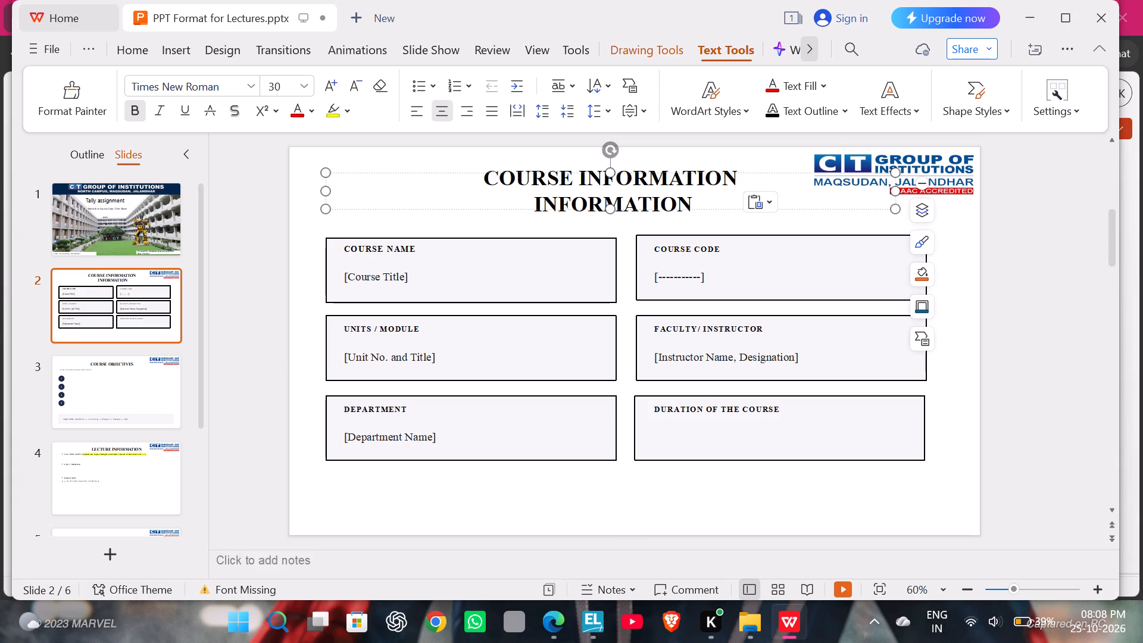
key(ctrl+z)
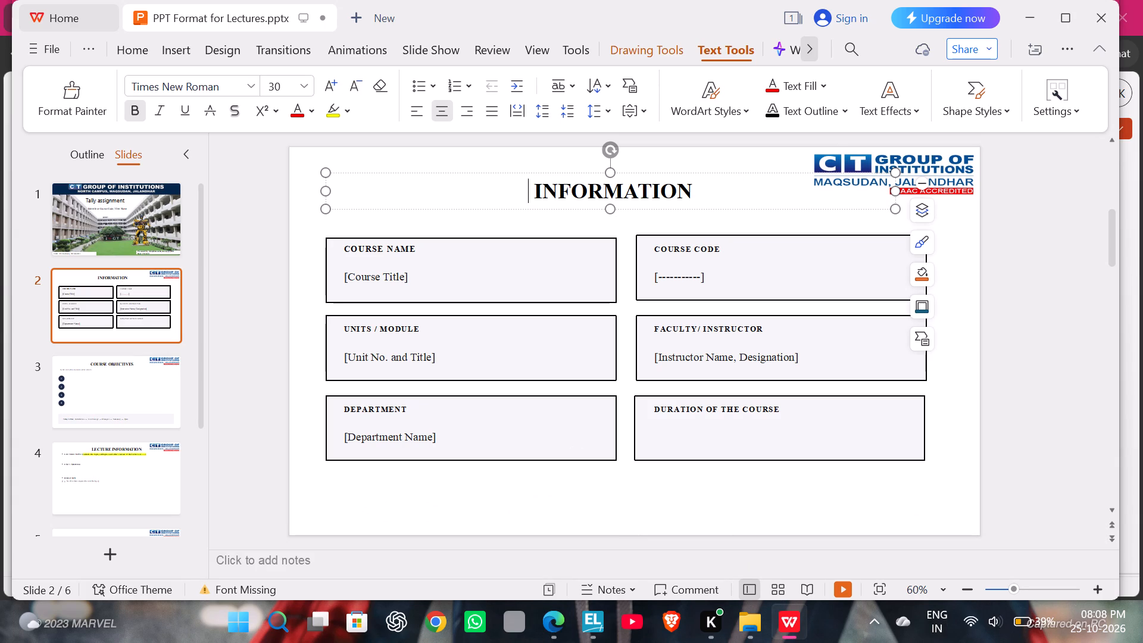
Copy Assignment from slide 1's title in the TallyPrime presentation in Edge and paste it before INFORMATION in the WPS Office lecture template's slide 2 heading.
click(593, 632)
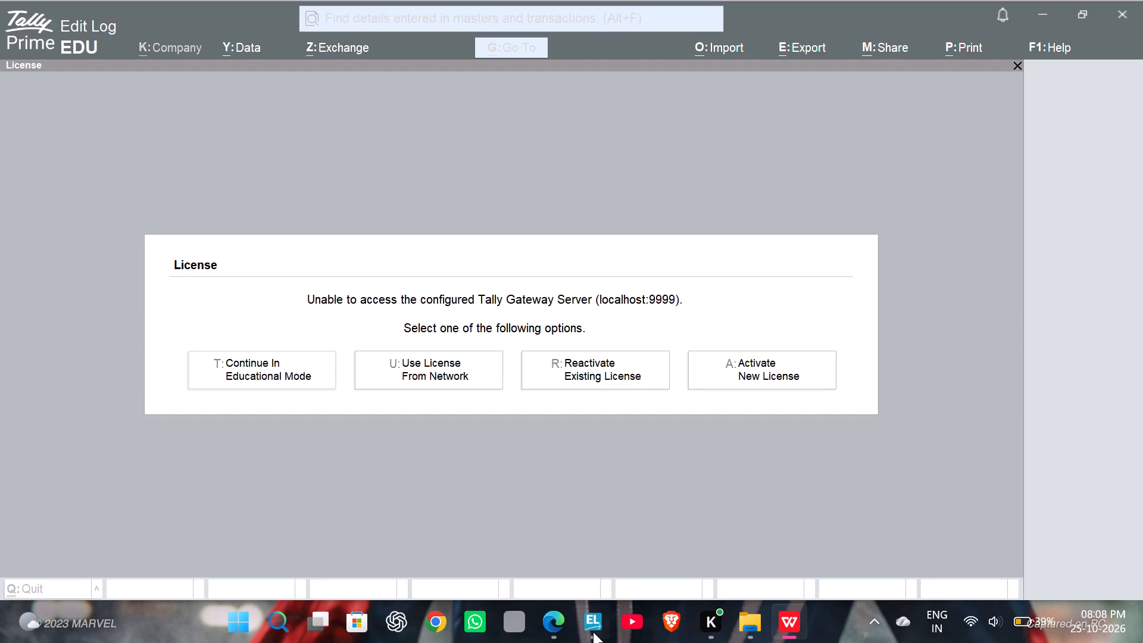
click(593, 632)
click(560, 631)
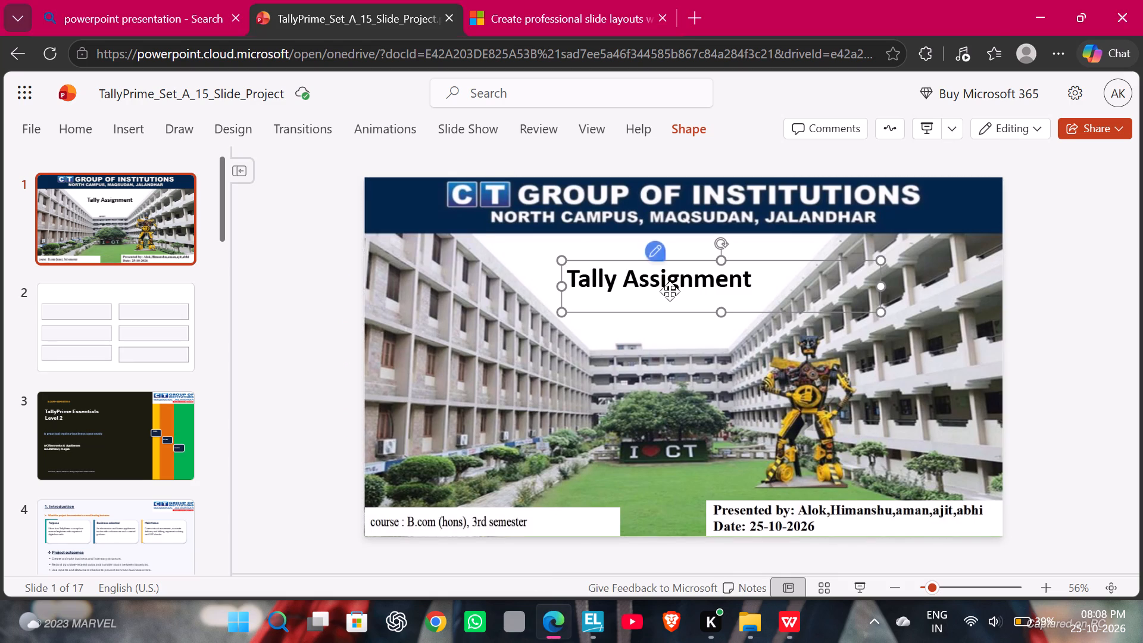
drag(625, 278, 785, 282)
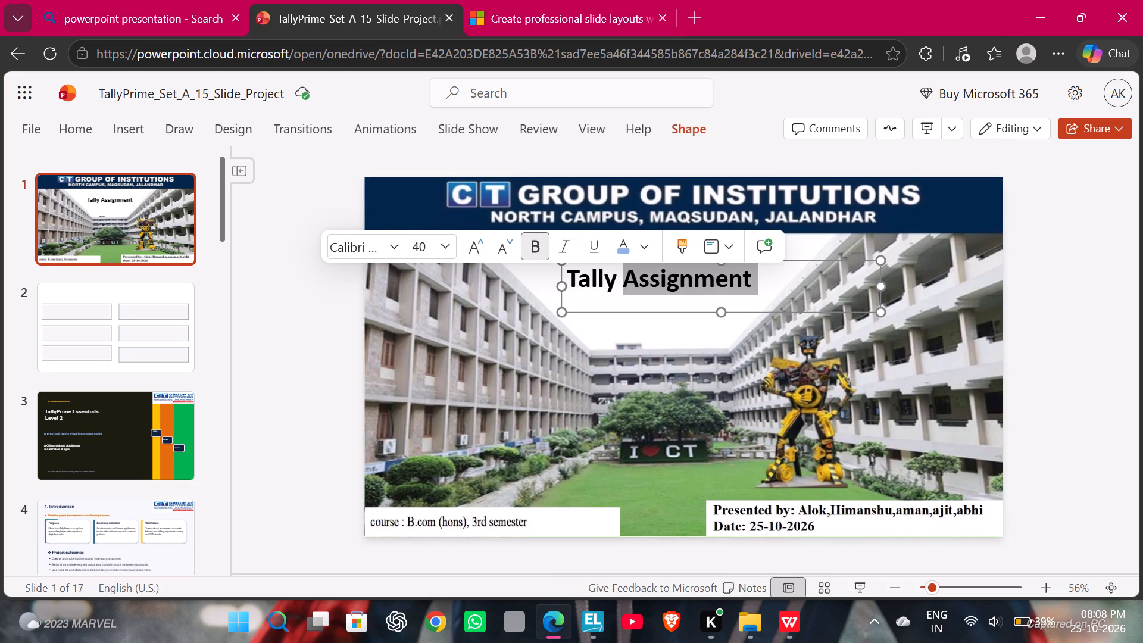
key(ctrl+c)
key(ctrl+c)
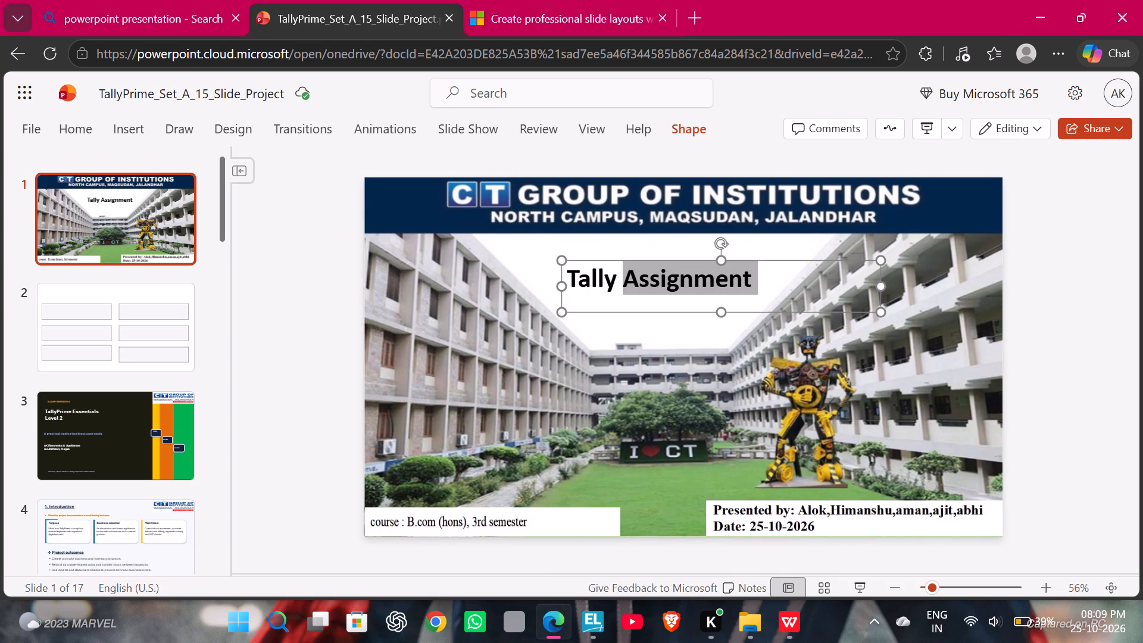
key(ctrl+c)
click(786, 619)
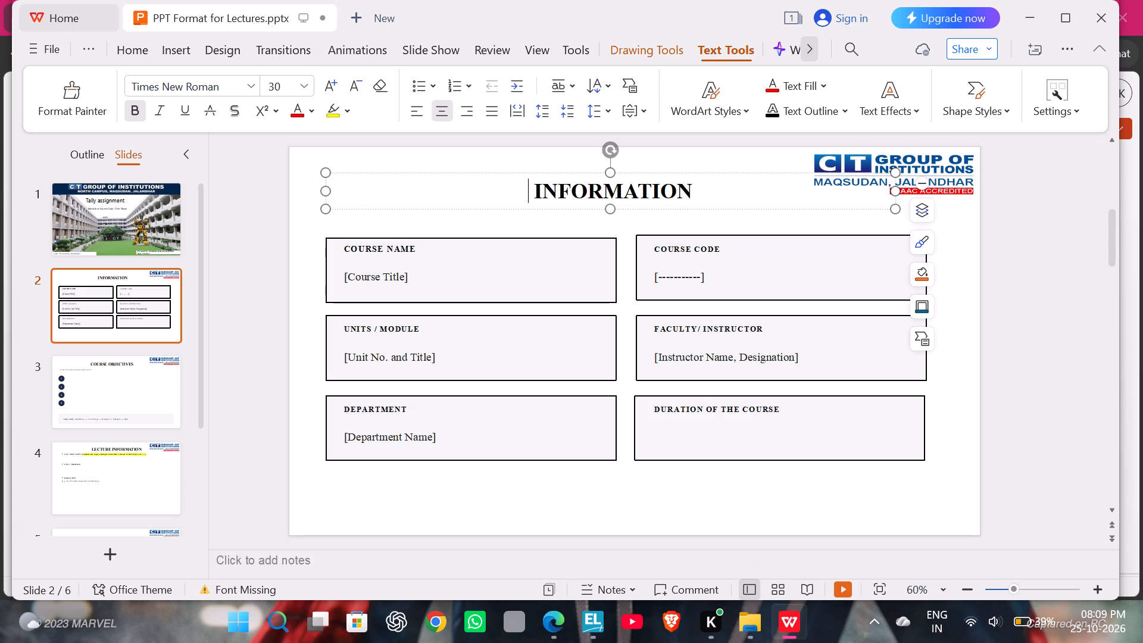
key(ctrl+v)
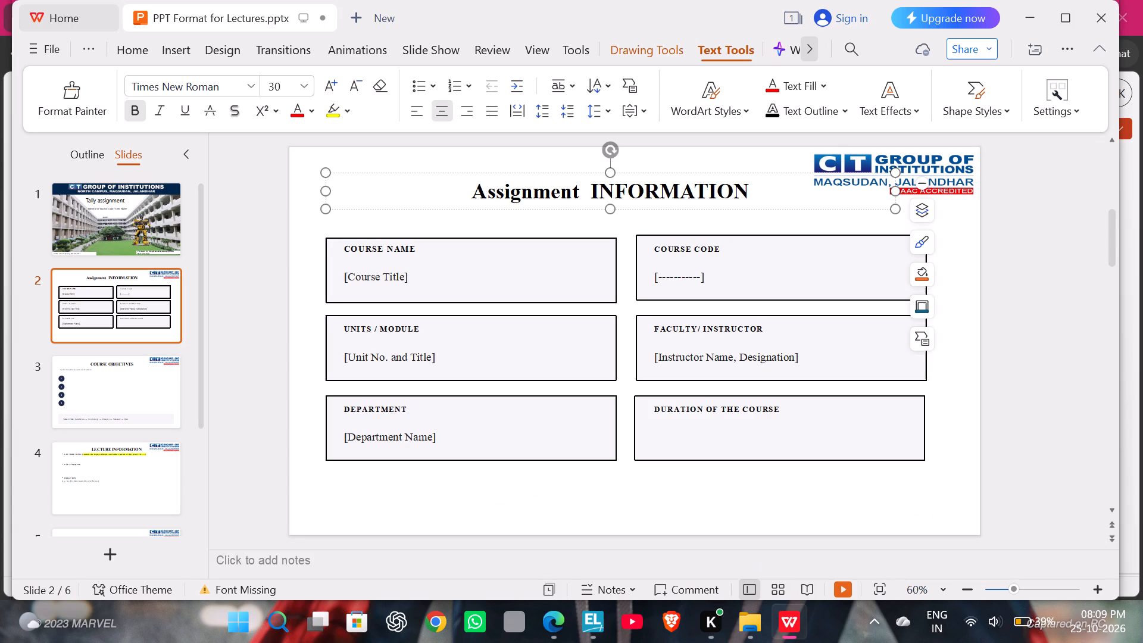
Set the font size of the word Assignment in slide 2's heading to 36.
drag(579, 189, 475, 186)
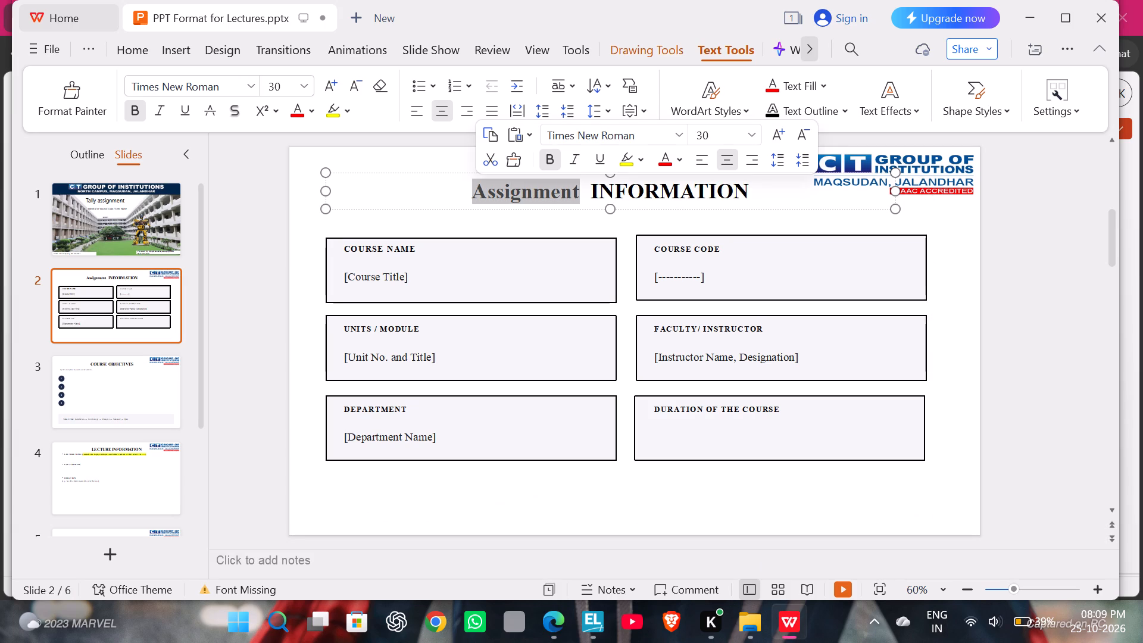
click(752, 135)
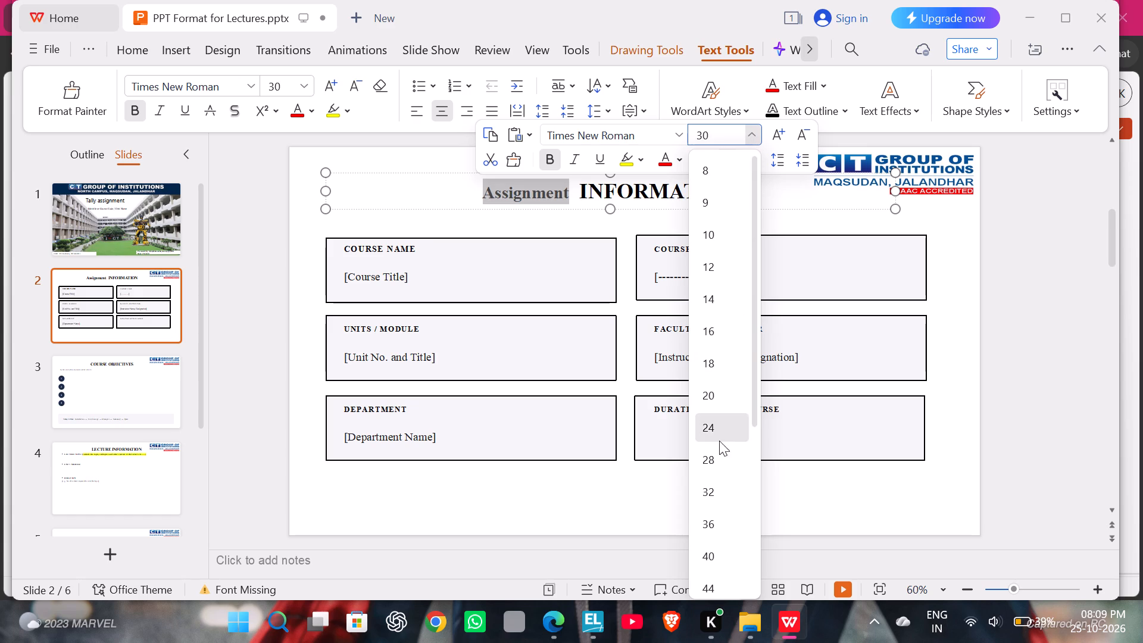
click(719, 517)
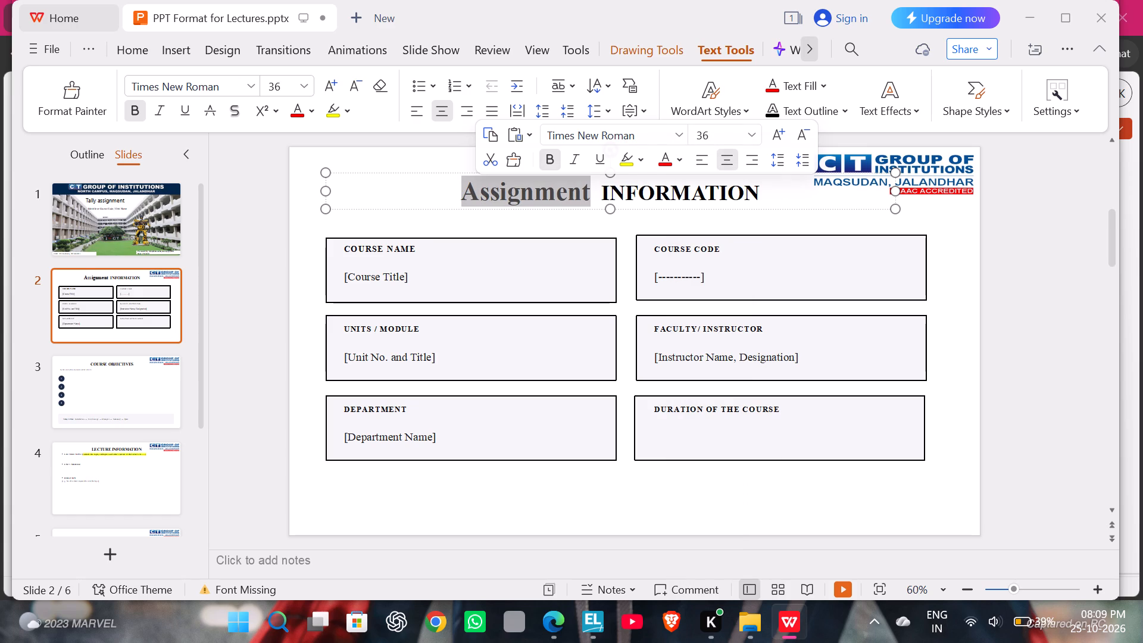
click(766, 189)
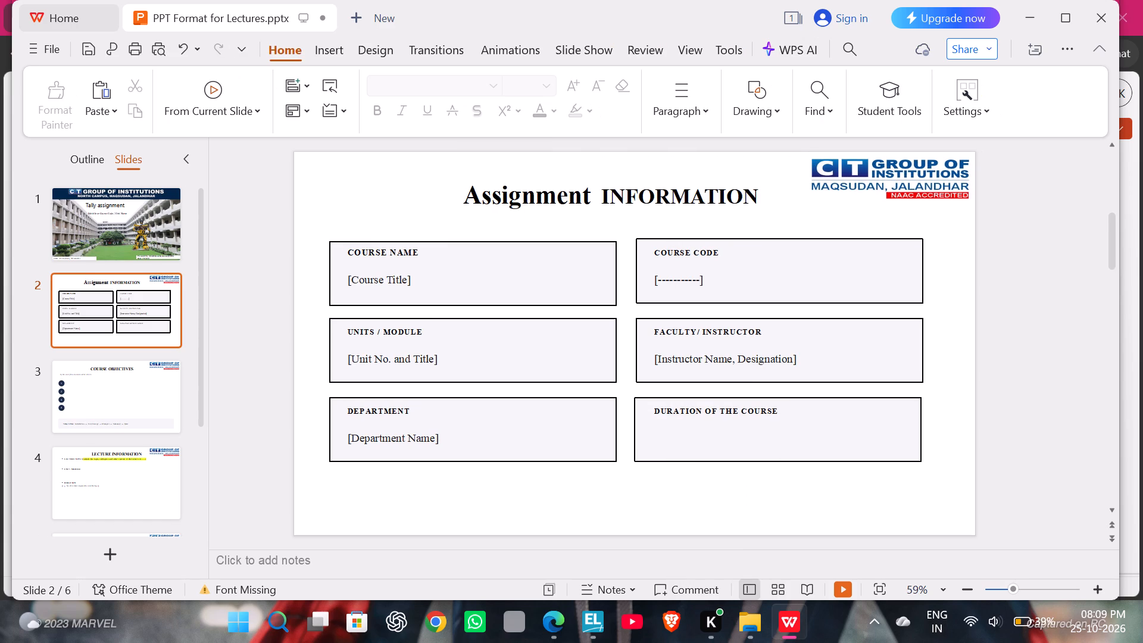
Format the whole Assignment INFORMATION heading in Sitka Text Semibold and underline it.
click(760, 192)
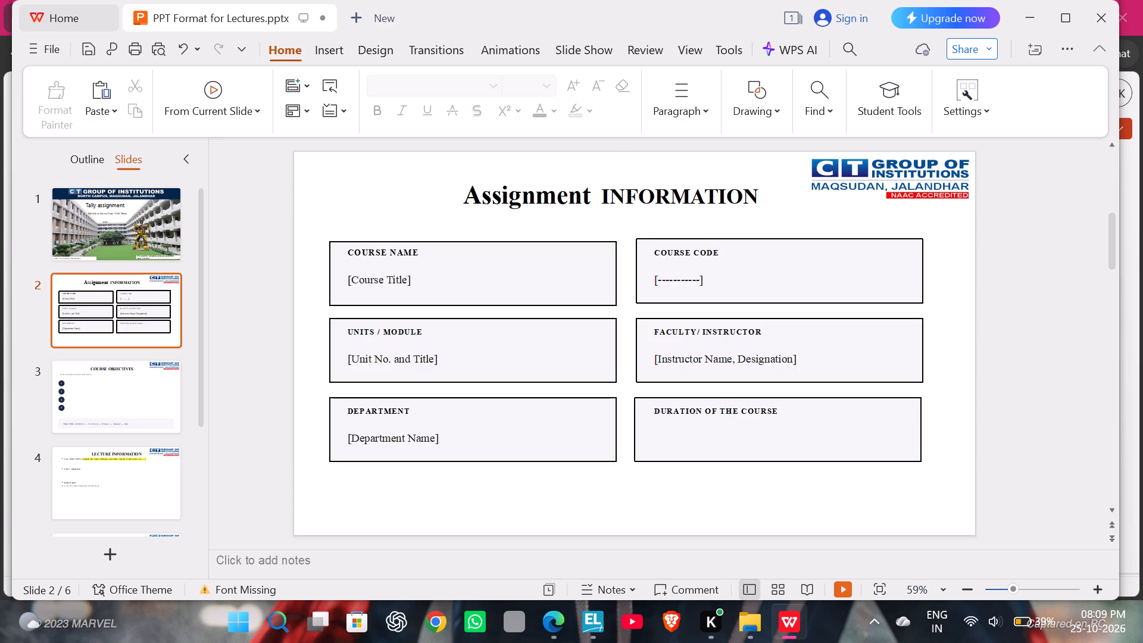
click(465, 195)
drag(465, 195, 821, 214)
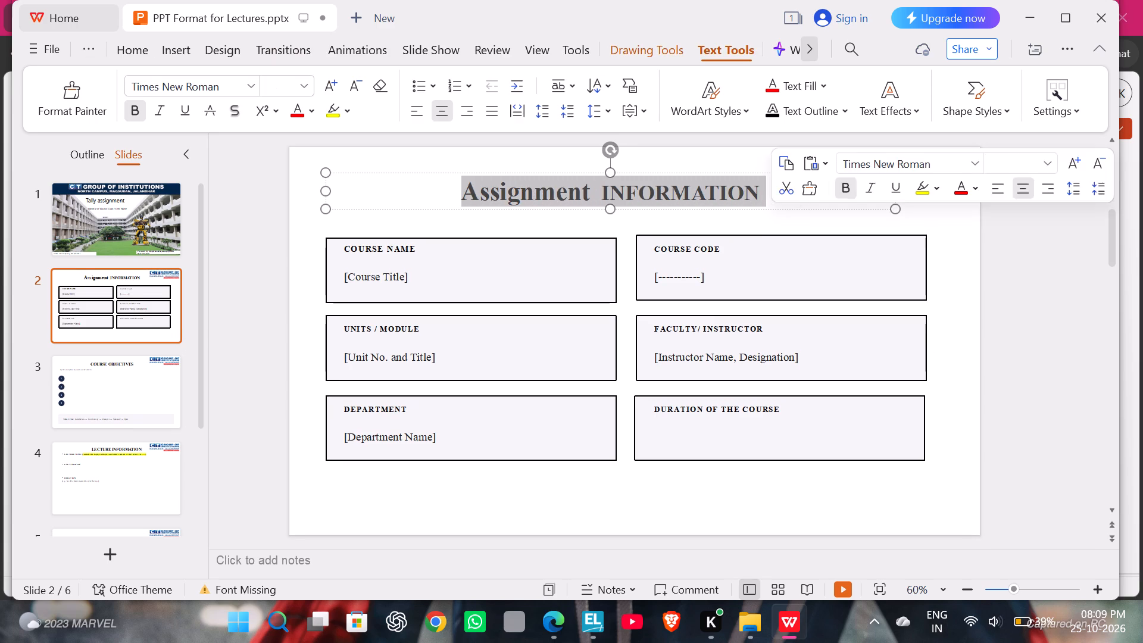
click(960, 166)
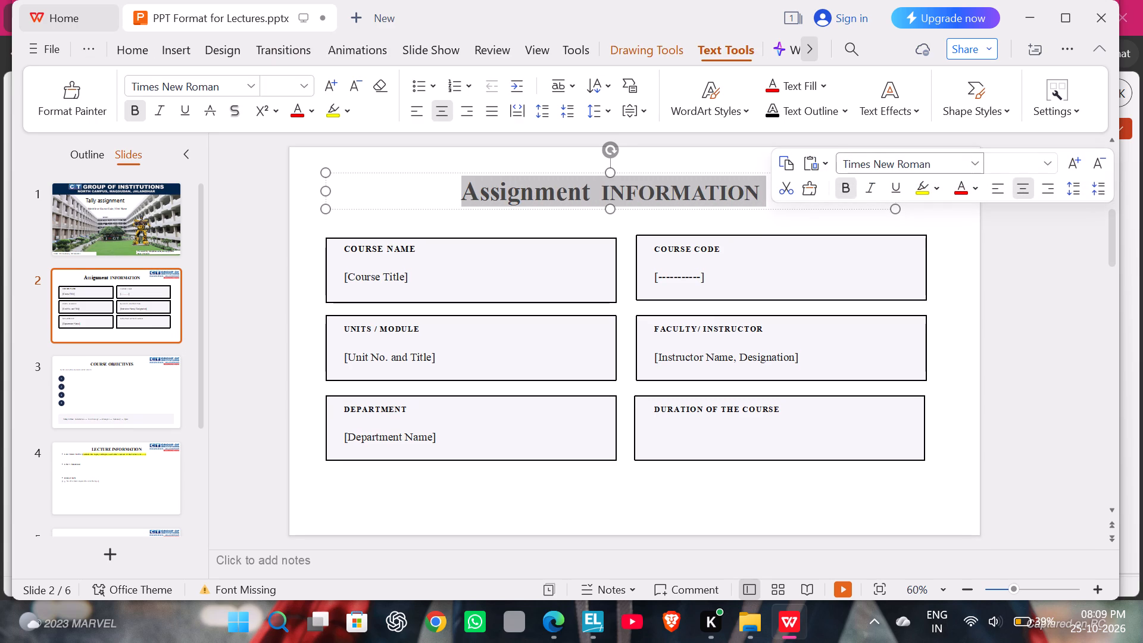
click(974, 165)
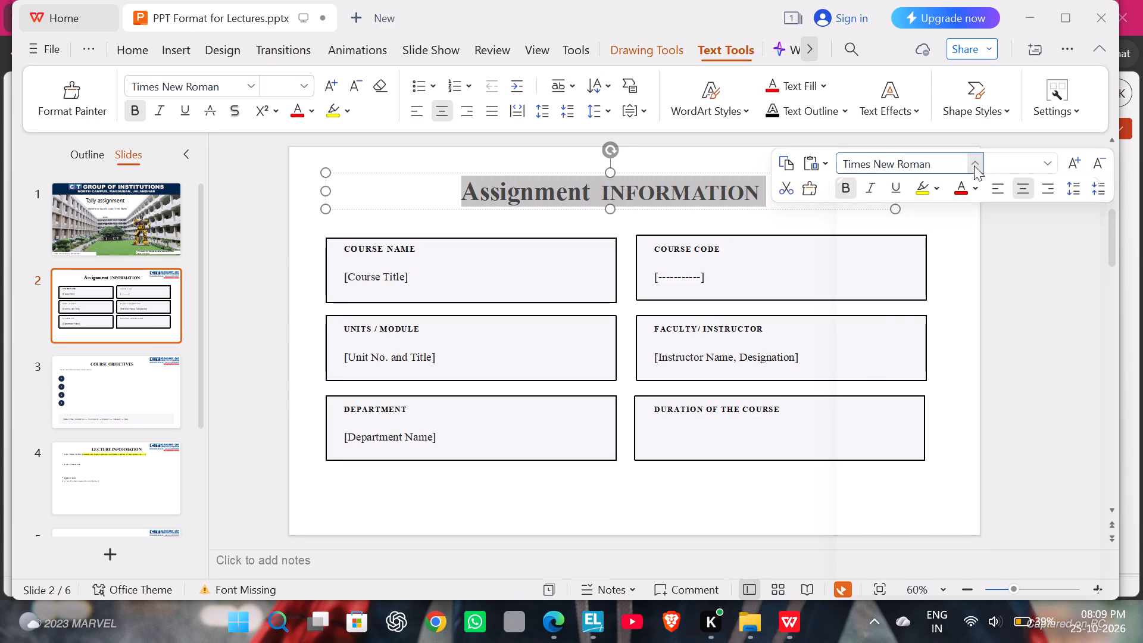
click(977, 164)
click(977, 164)
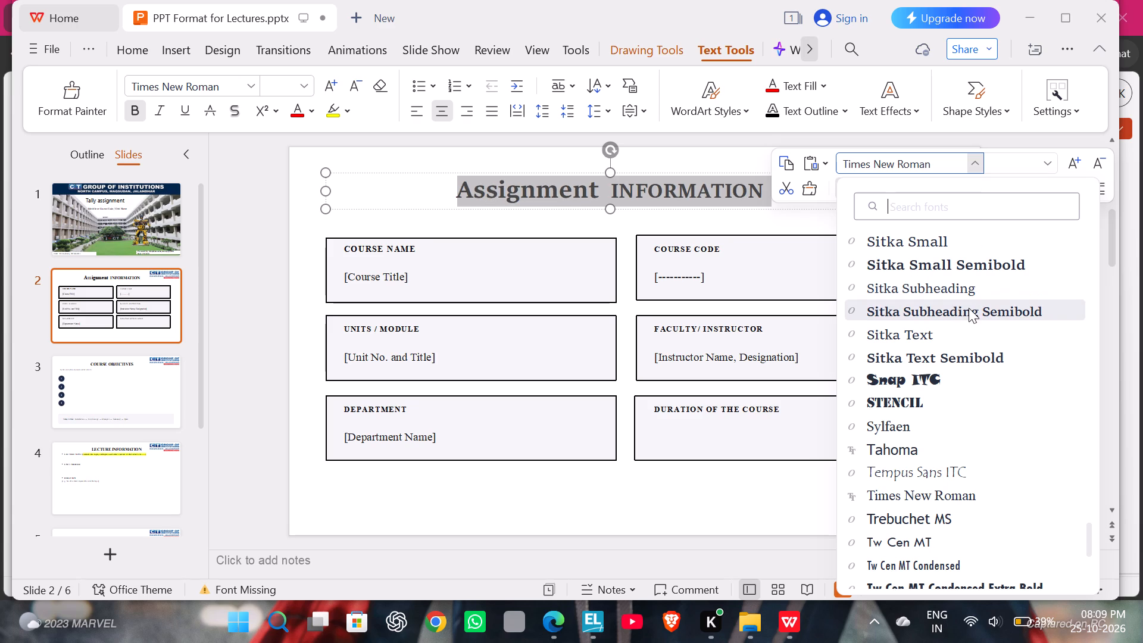
click(942, 355)
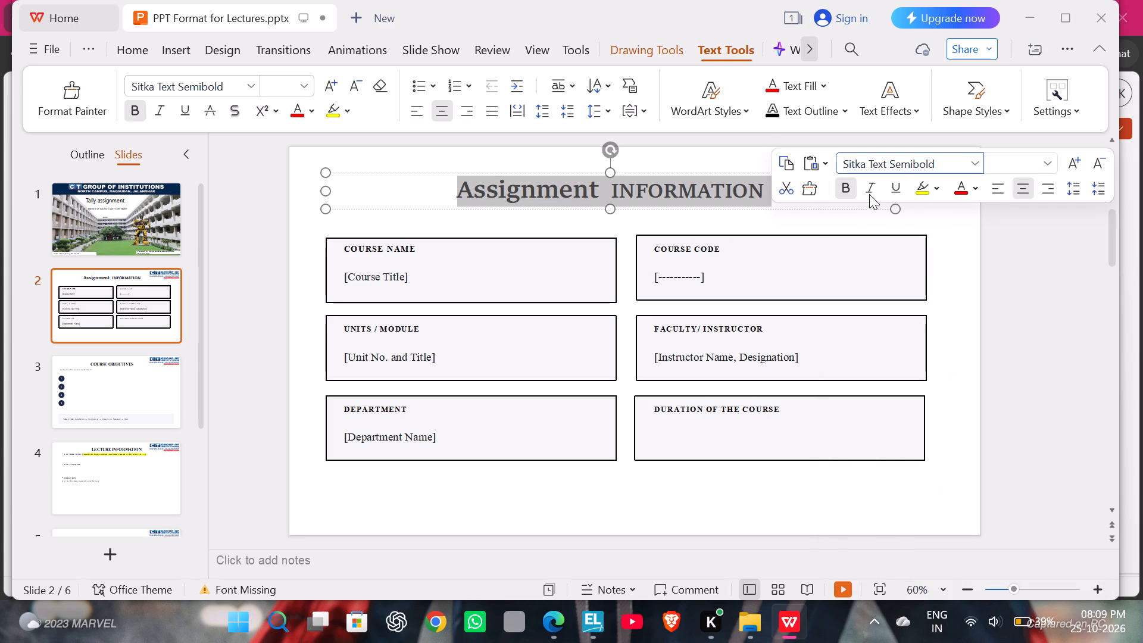
click(891, 191)
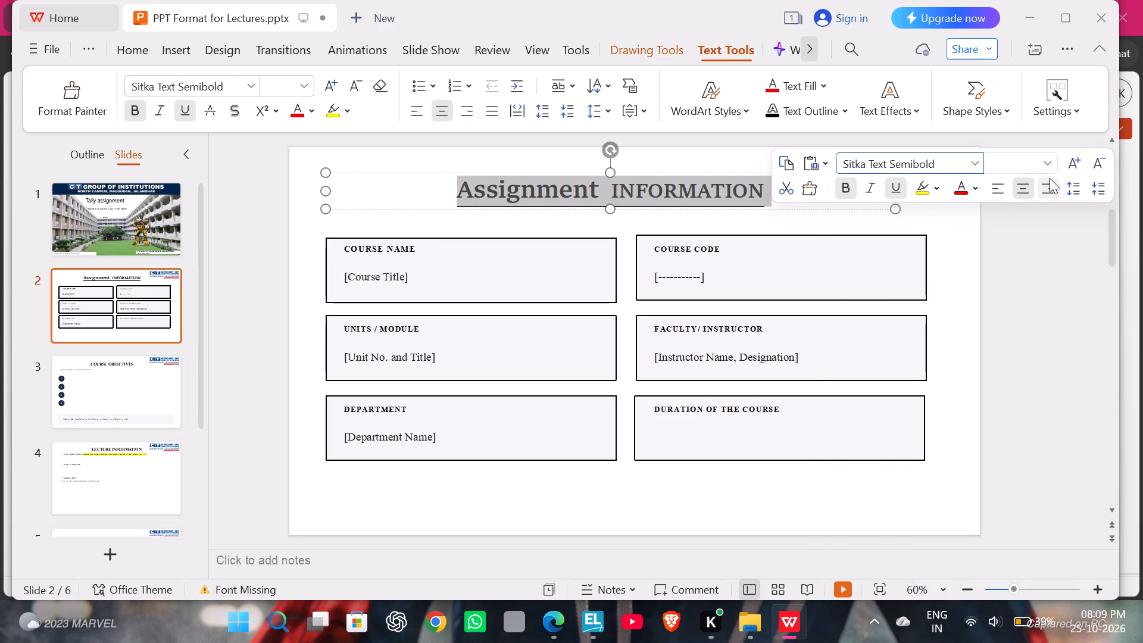
click(1020, 250)
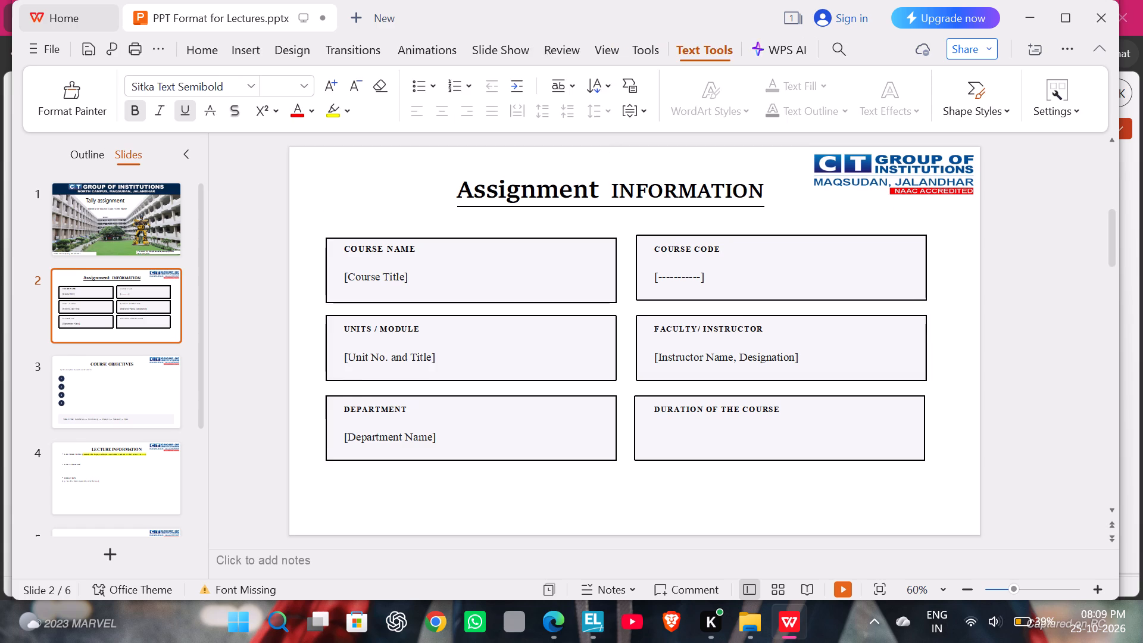
Copy the Assignment INFORMATION heading from the WPS Office lecture template and paste it onto slide 2 of the TallyPrime presentation in Edge.
click(572, 272)
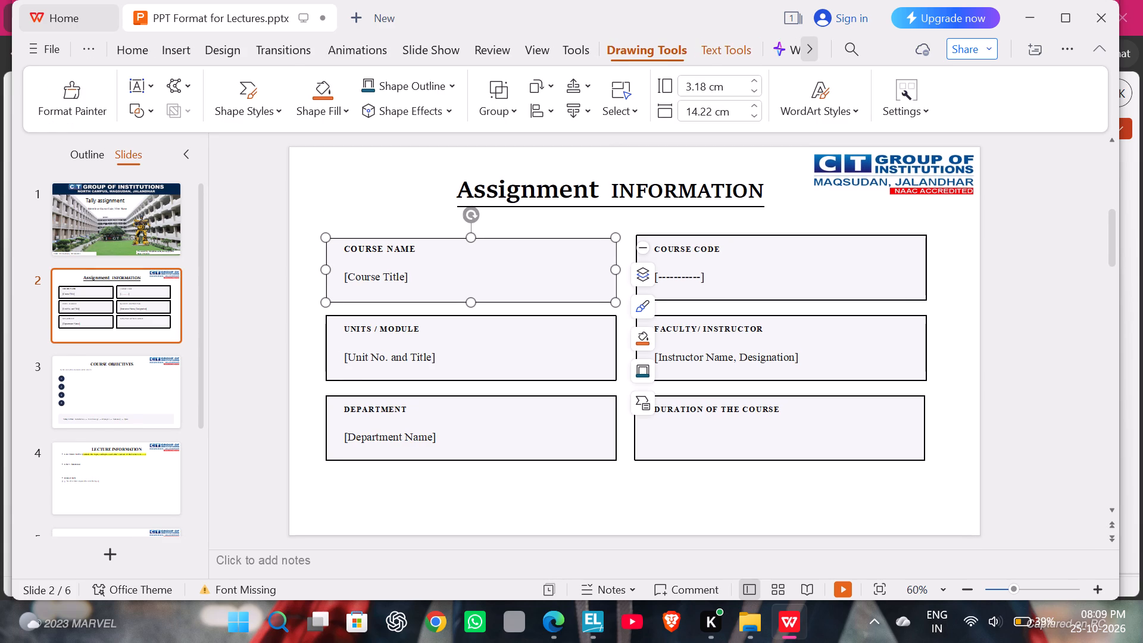
click(454, 192)
click(633, 199)
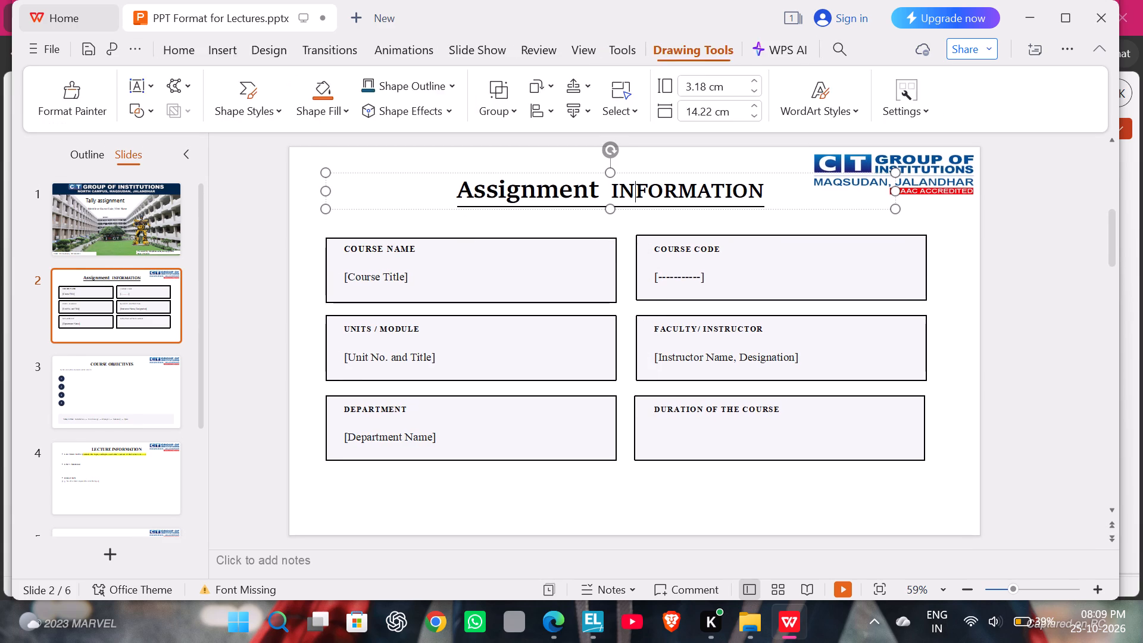
drag(761, 189, 736, 189)
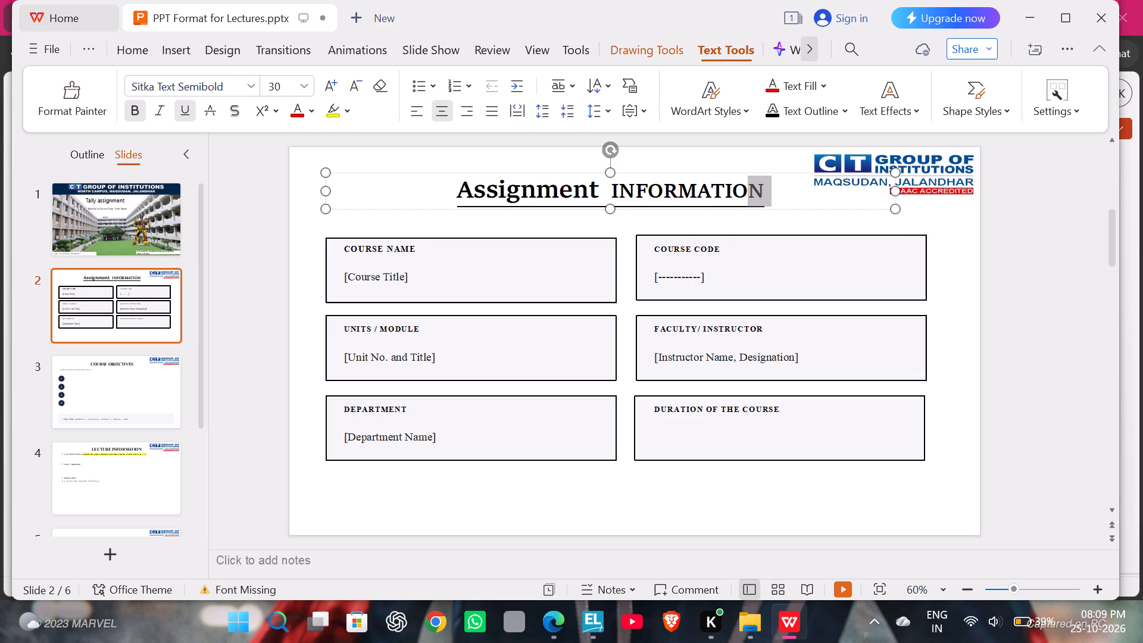
drag(736, 189, 456, 183)
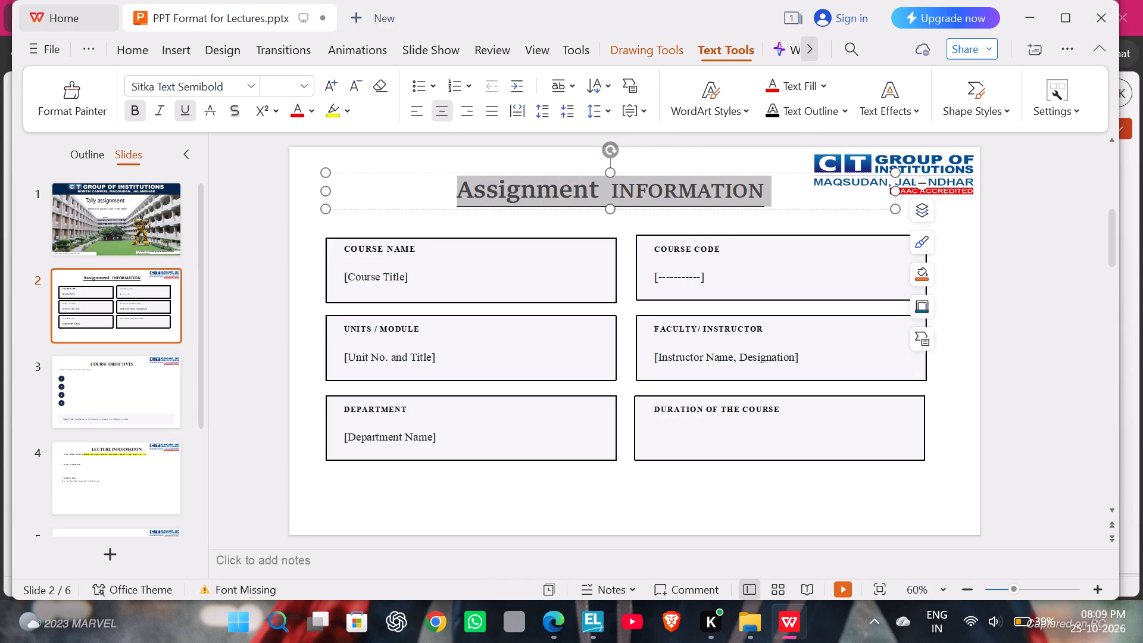
key(ctrl+v)
key(ctrl+z)
key(ctrl+c)
key(ctrl+c)
key(ctrl+c)
click(559, 623)
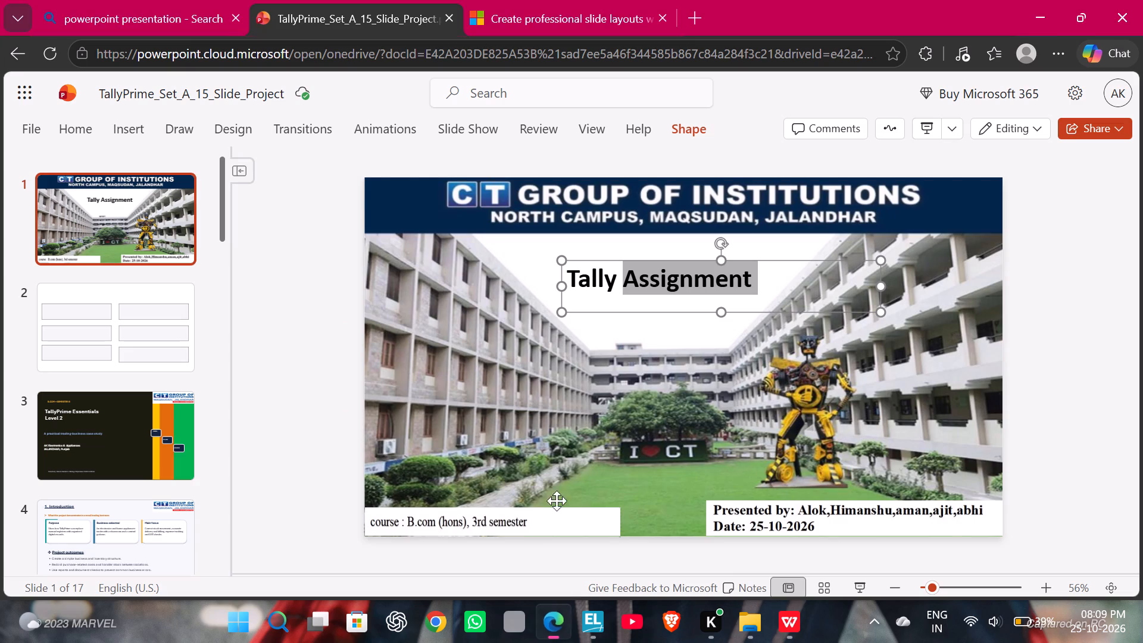
click(164, 352)
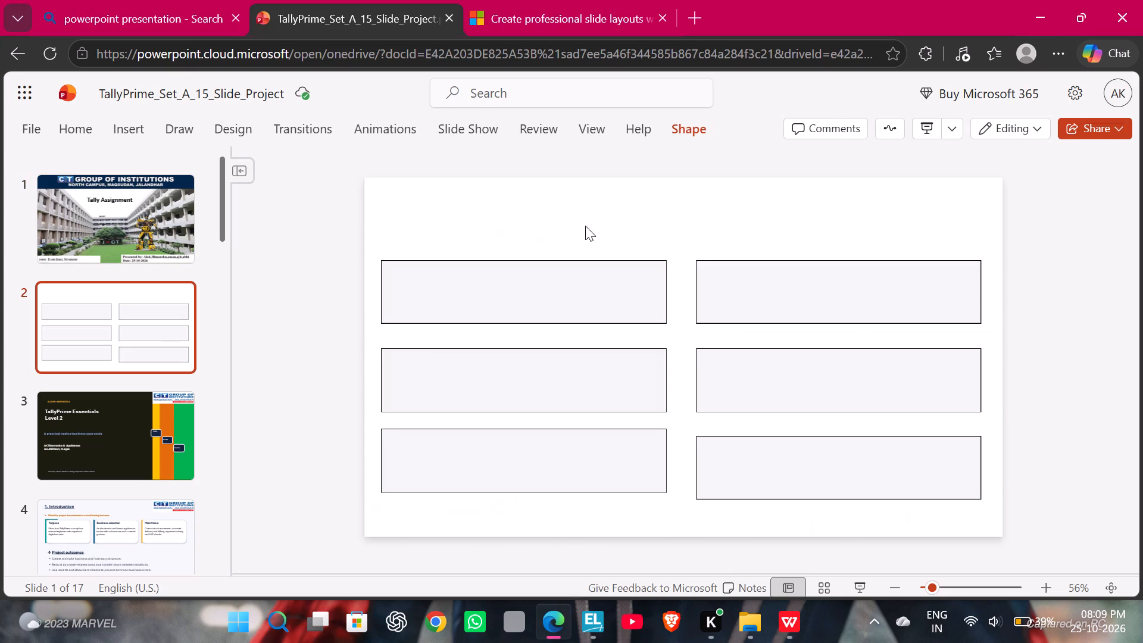
click(622, 207)
key(ctrl+v)
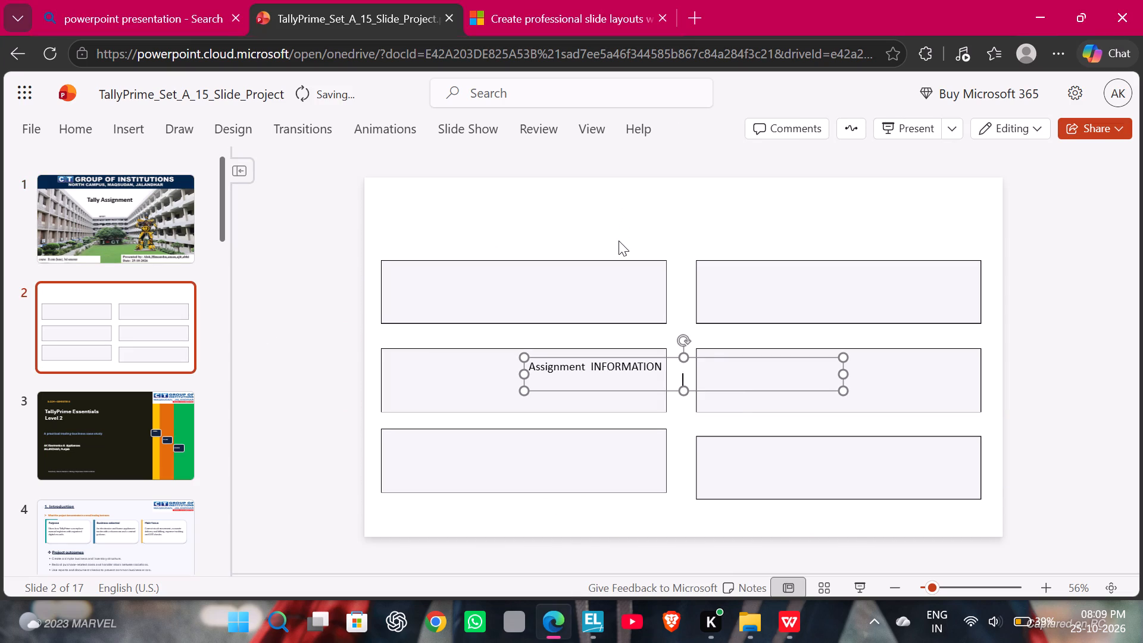
Move the pasted Assignment INFORMATION text box to the top of slide 2, above the six boxes.
drag(661, 361, 663, 354)
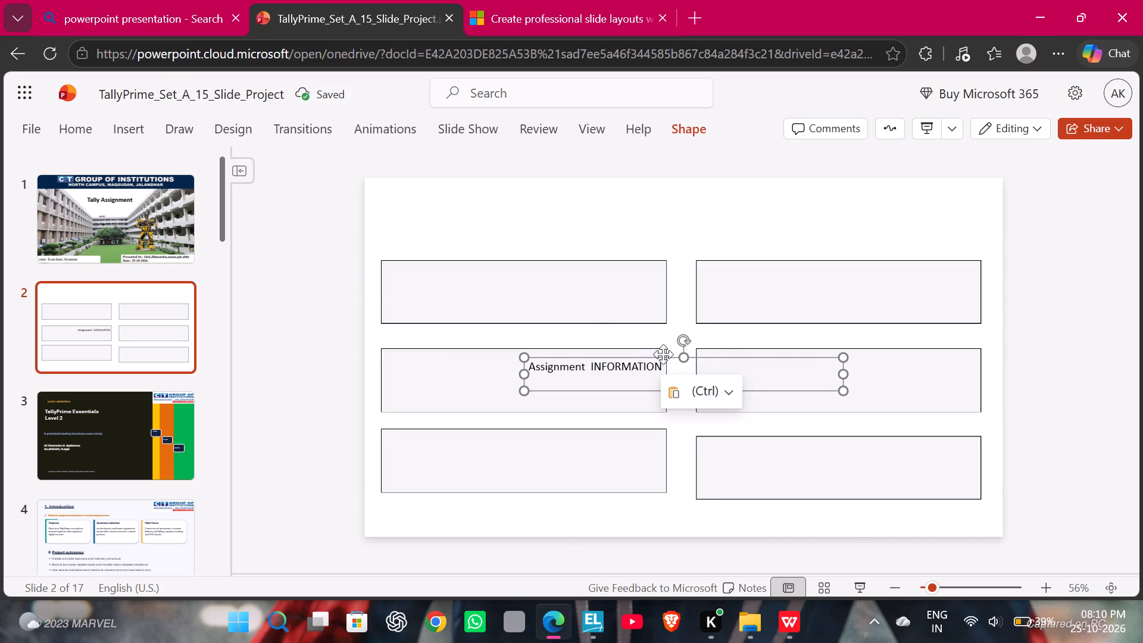
drag(663, 354, 709, 195)
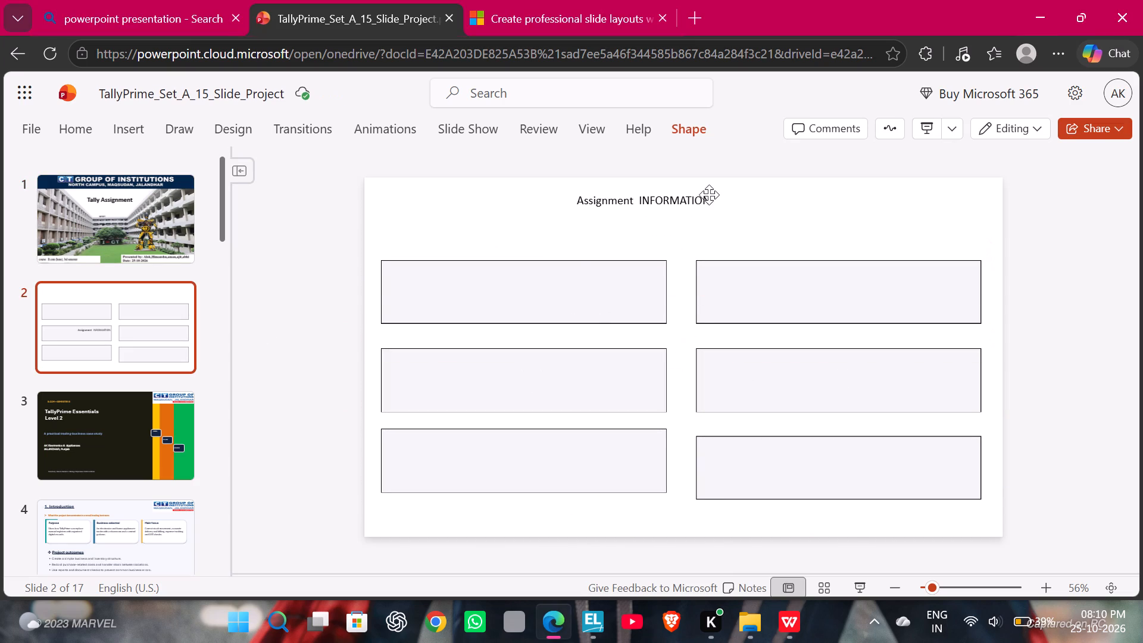
drag(709, 195, 713, 199)
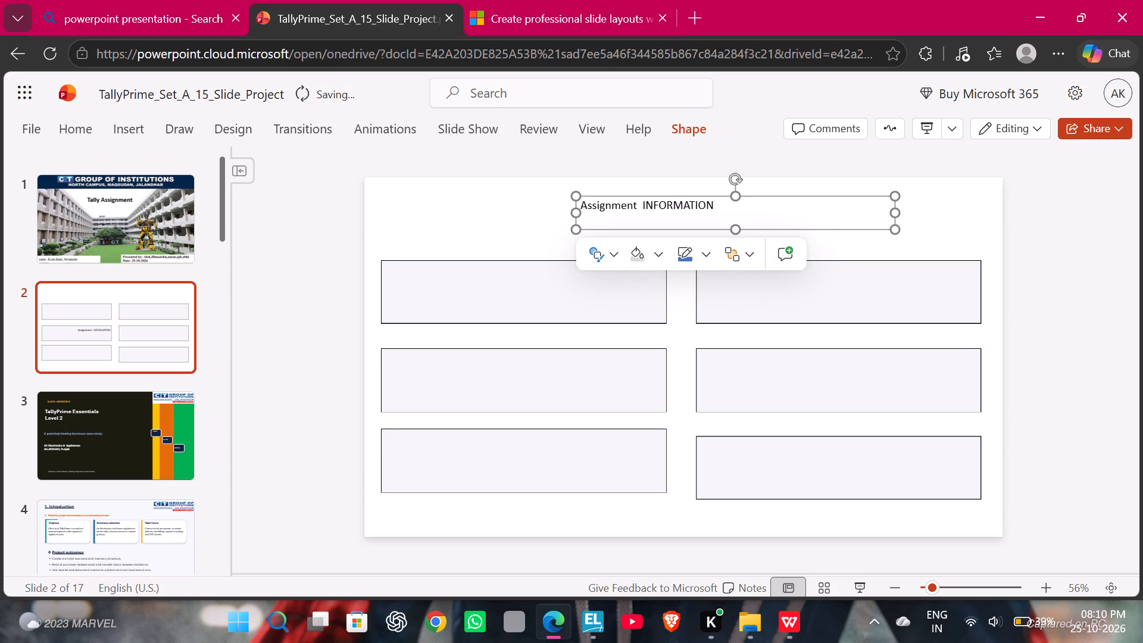
Format the Assignment INFORMATION heading on slide 2 in bold Bookman Old Style at size 32.
click(683, 210)
drag(727, 210, 726, 209)
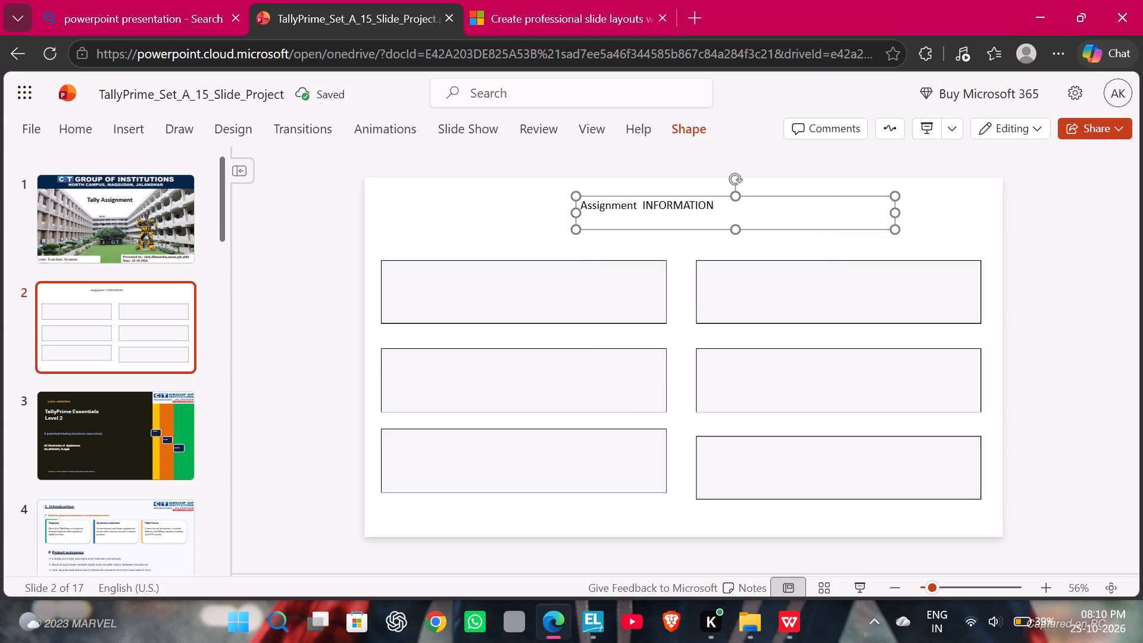
drag(726, 209, 582, 205)
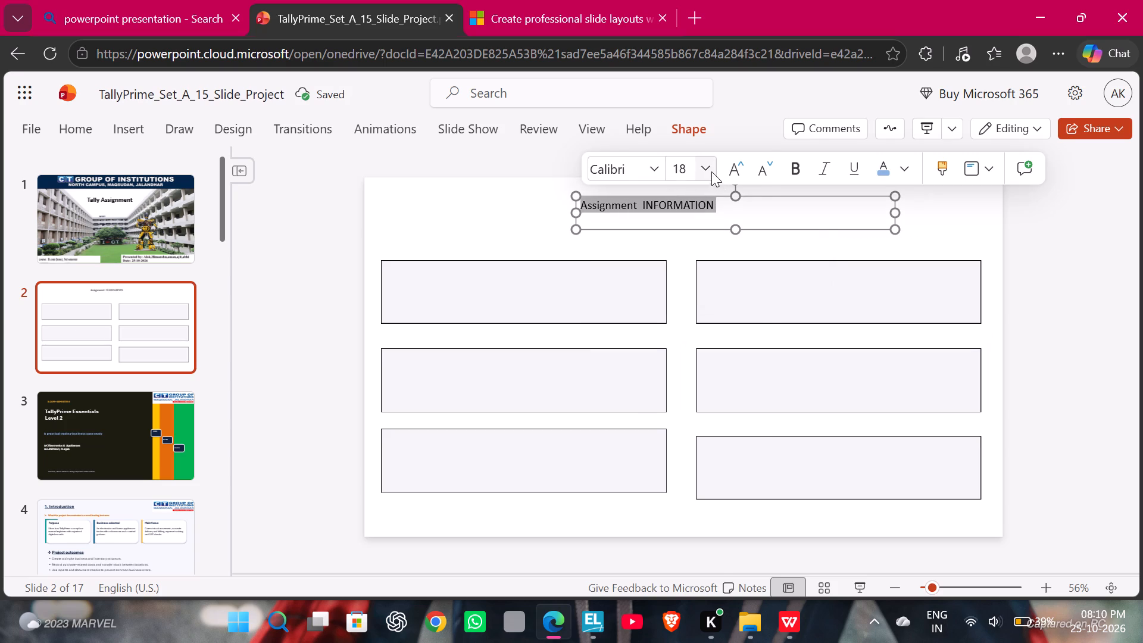
click(711, 171)
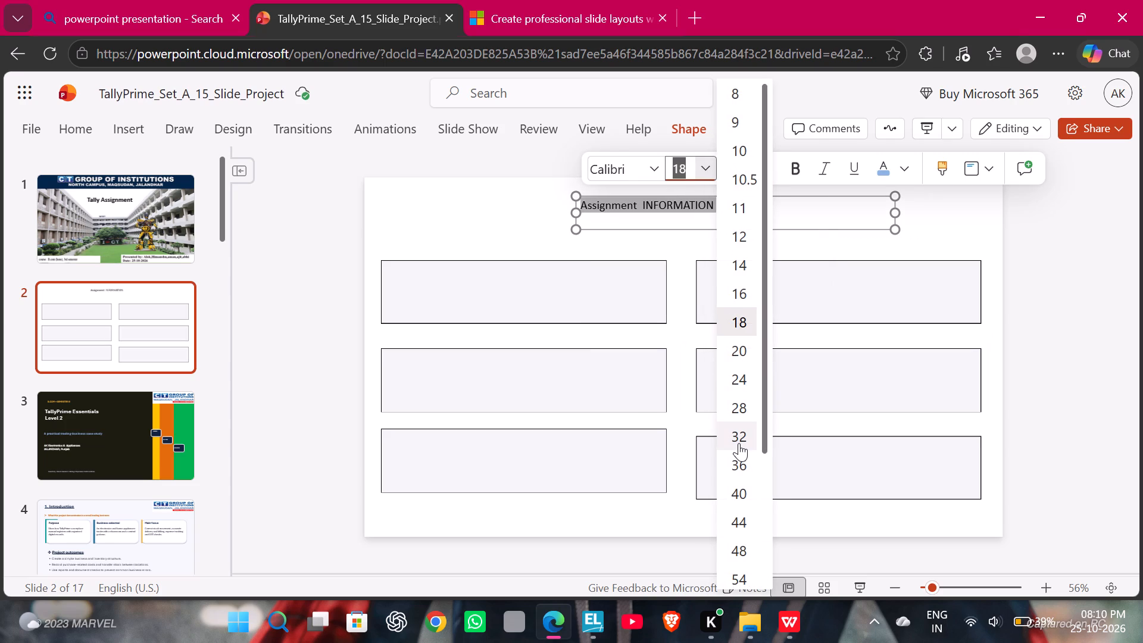
click(739, 443)
click(789, 167)
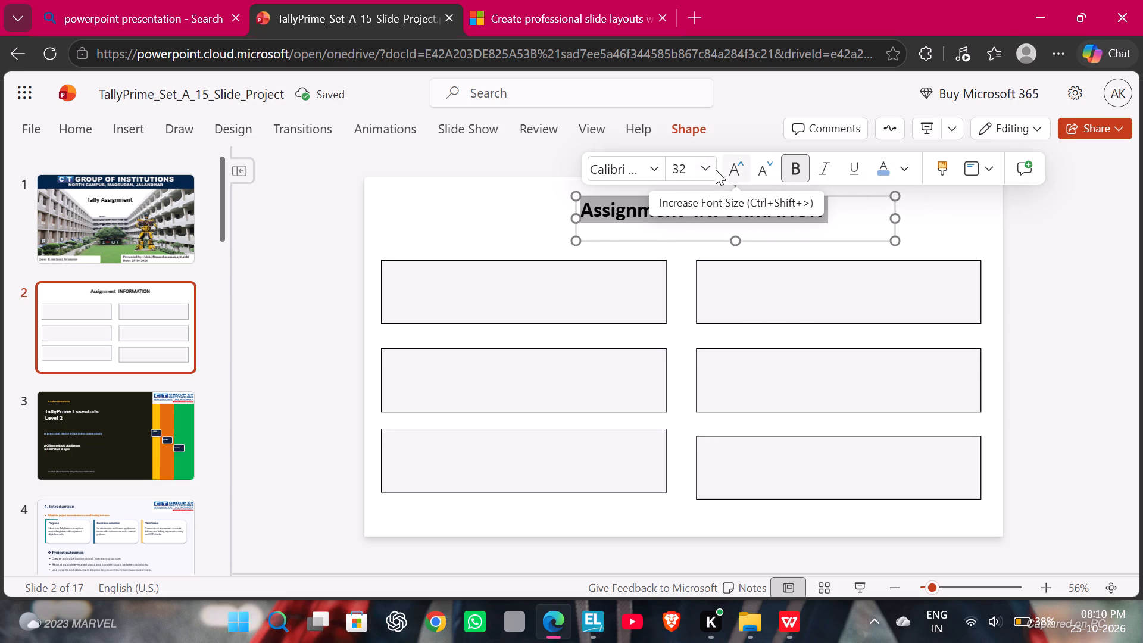
click(653, 168)
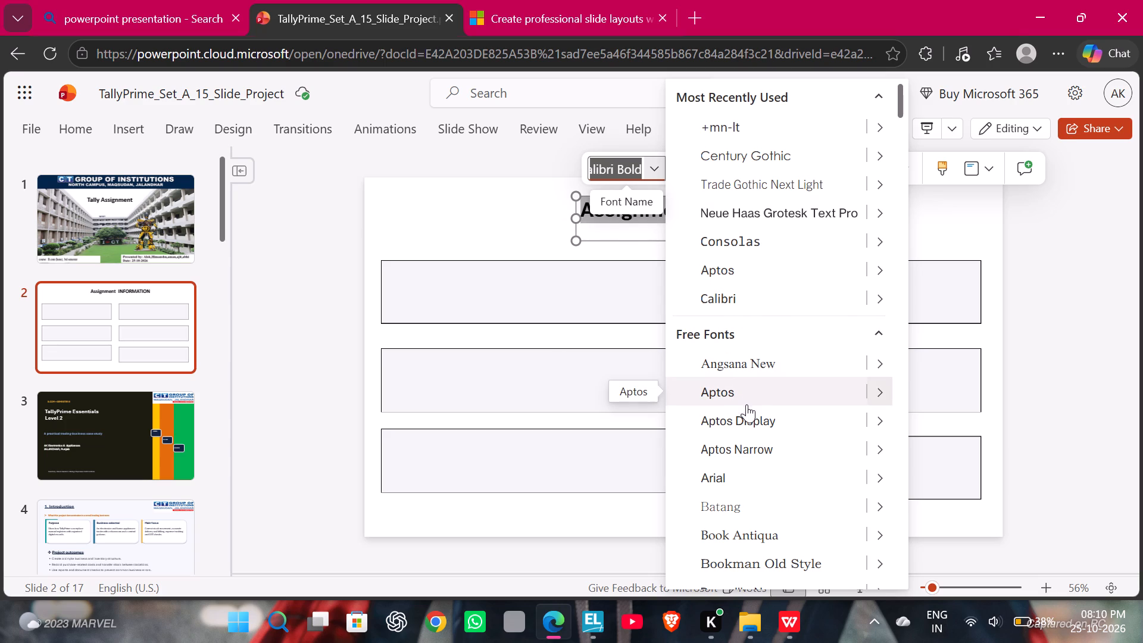
scroll(748, 424, down, 2)
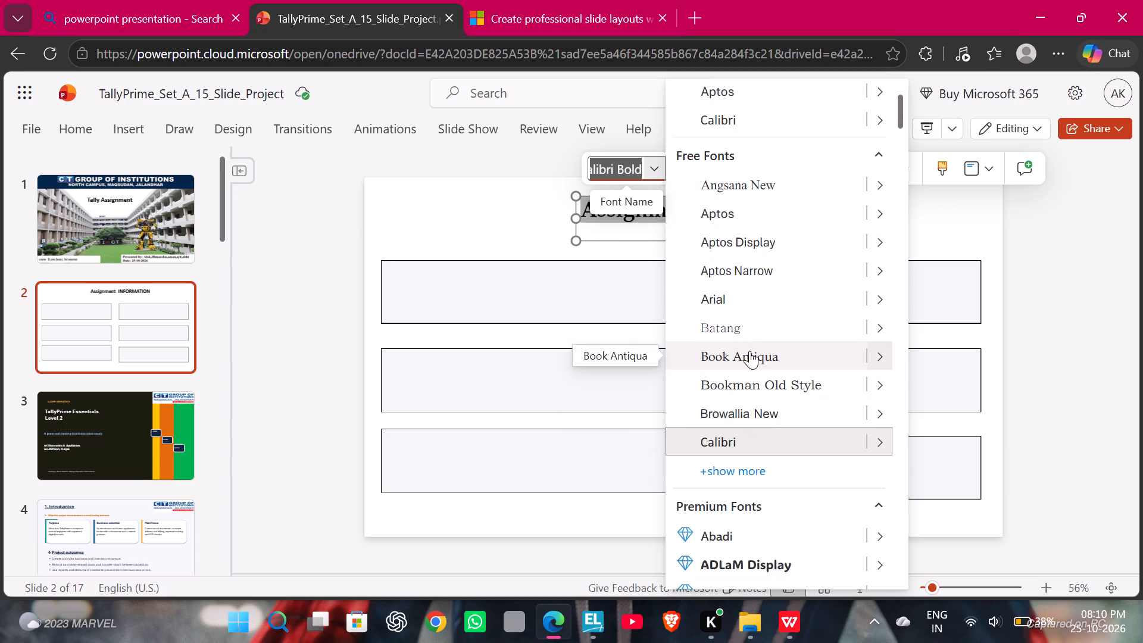
click(749, 378)
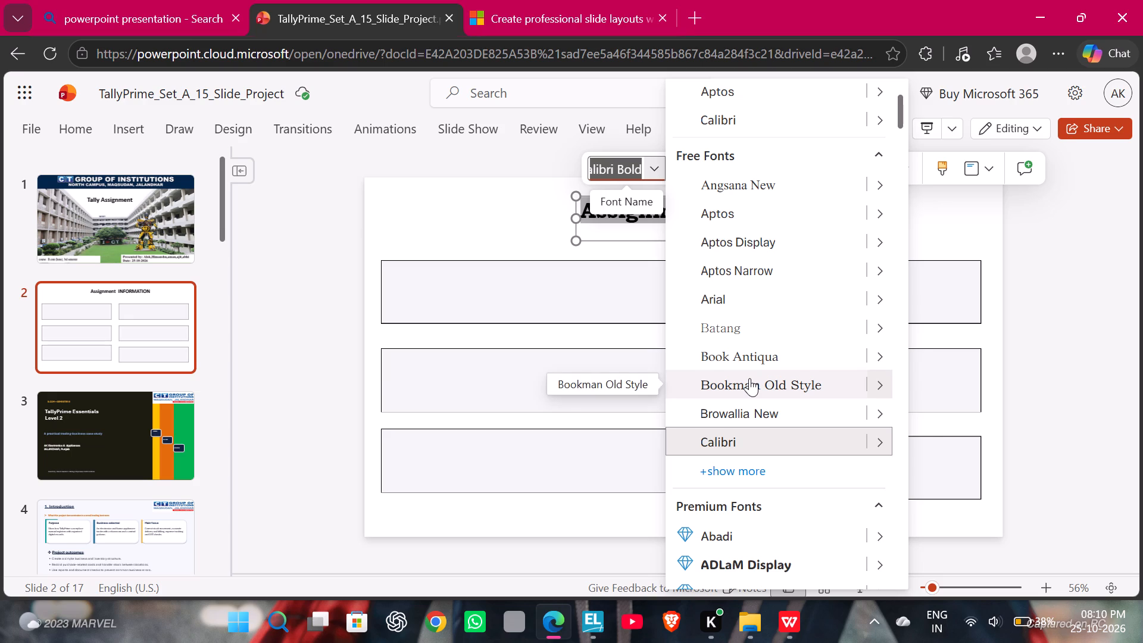
click(511, 214)
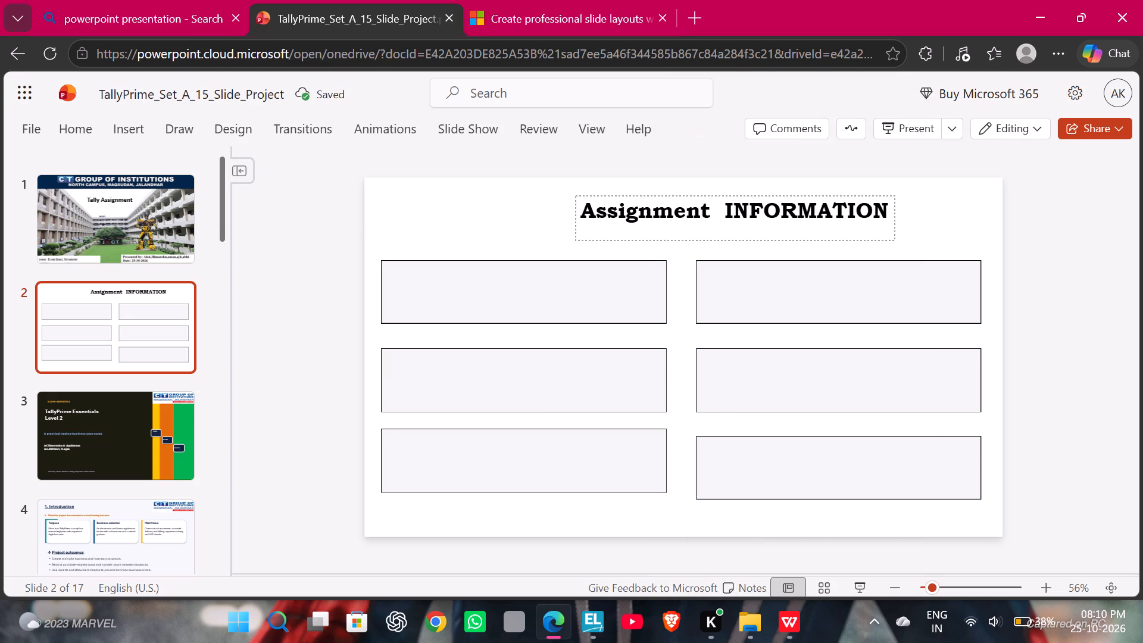
Centre the Assignment INFORMATION heading horizontally on slide 2, above the six boxes.
click(734, 209)
drag(746, 193, 716, 199)
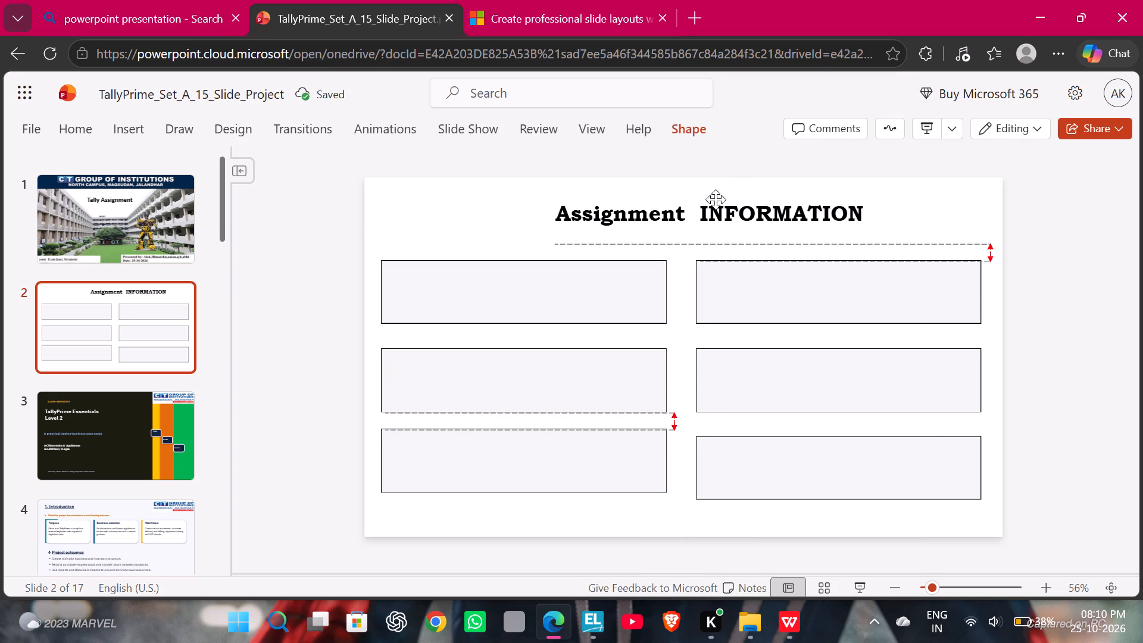
drag(716, 199, 687, 198)
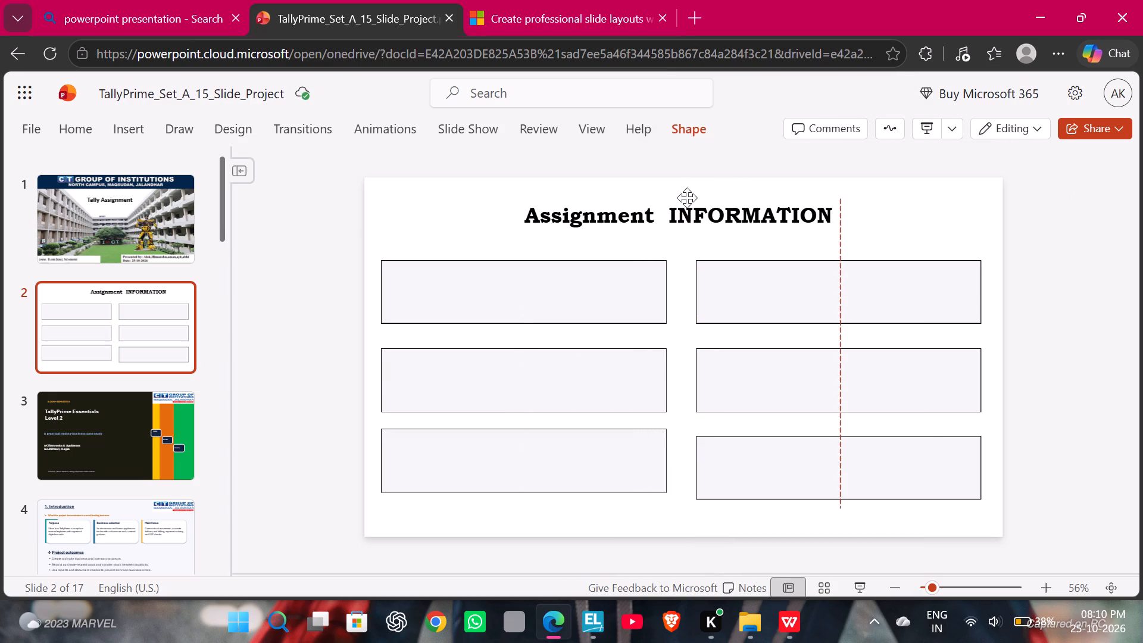
drag(687, 198, 694, 202)
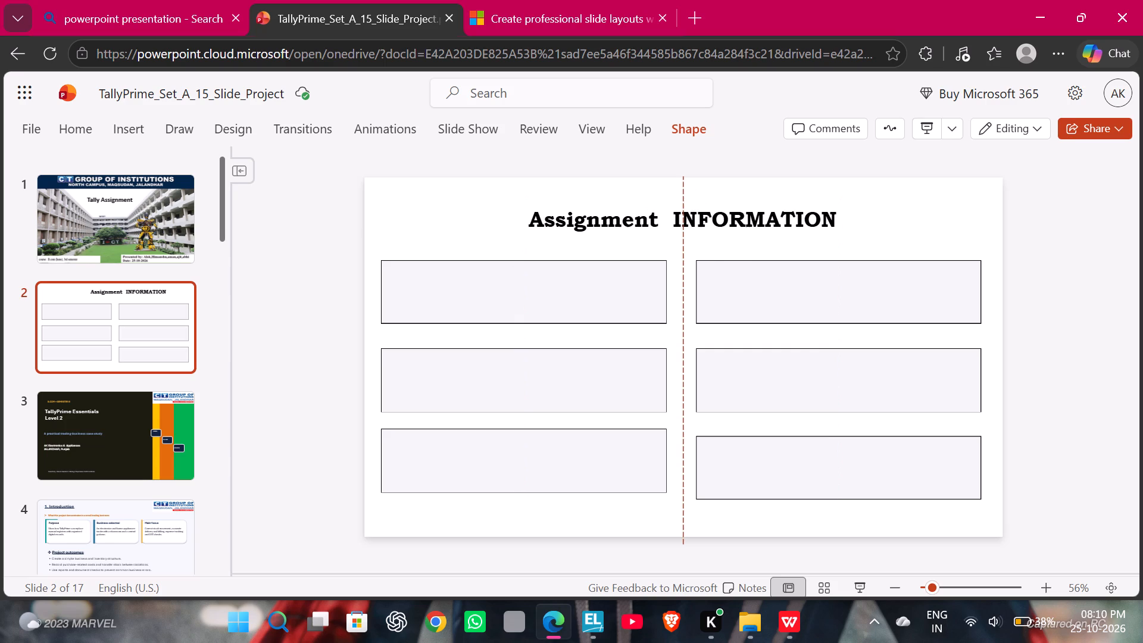
Copy the CT Group of Institutions logo from slide 3 and paste it onto slide 2.
click(120, 429)
right_click(970, 205)
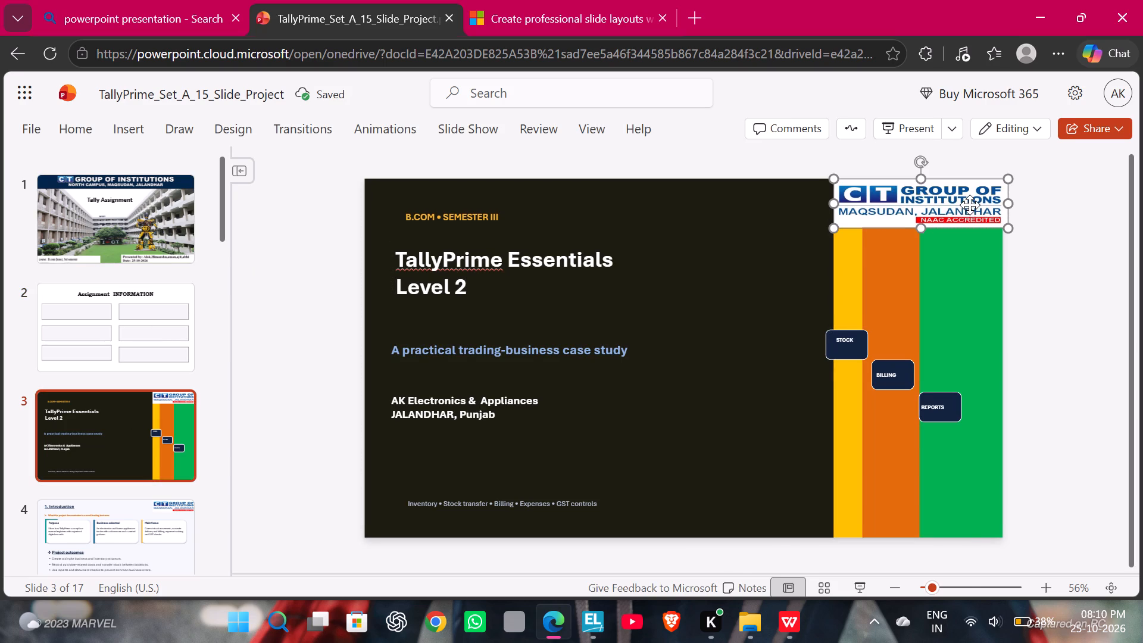
click(823, 250)
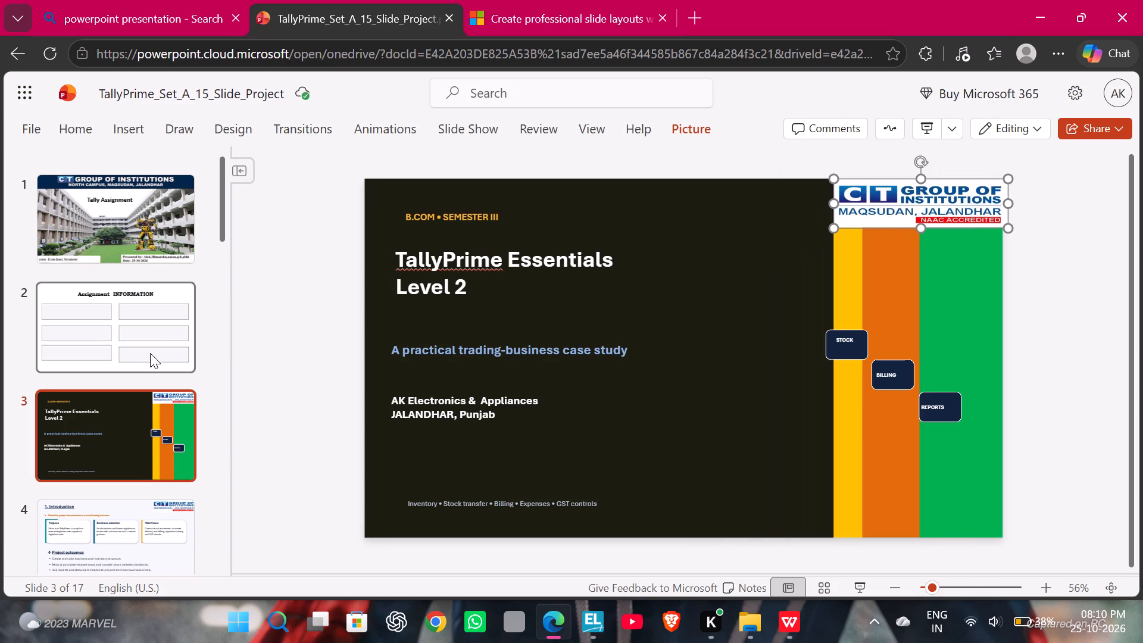
click(130, 351)
click(944, 184)
click(939, 196)
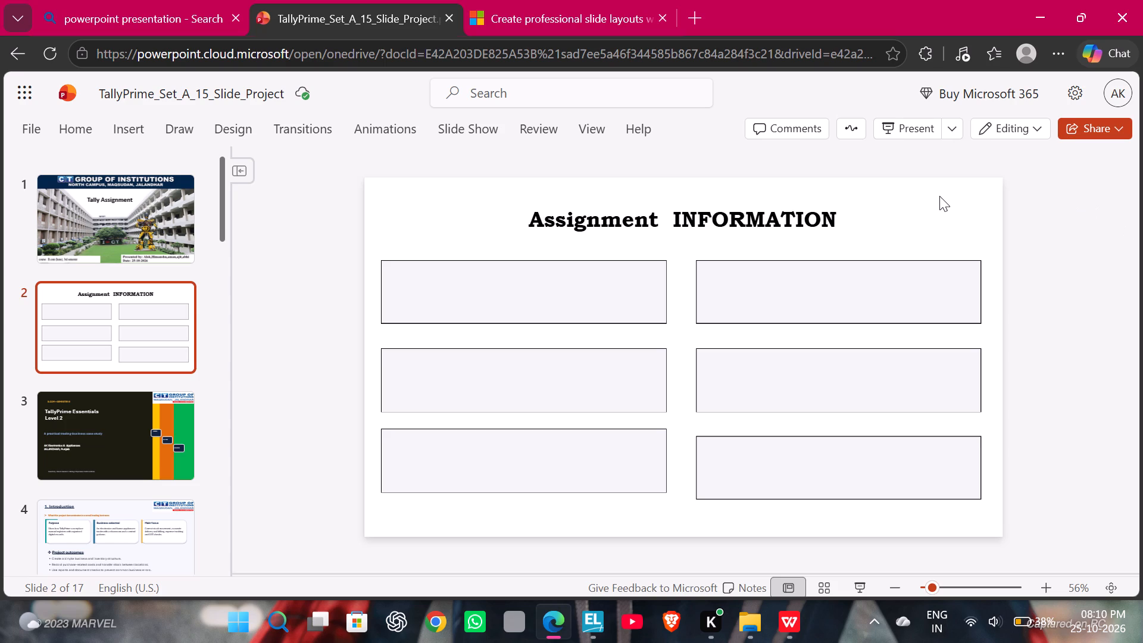
key(ctrl+v)
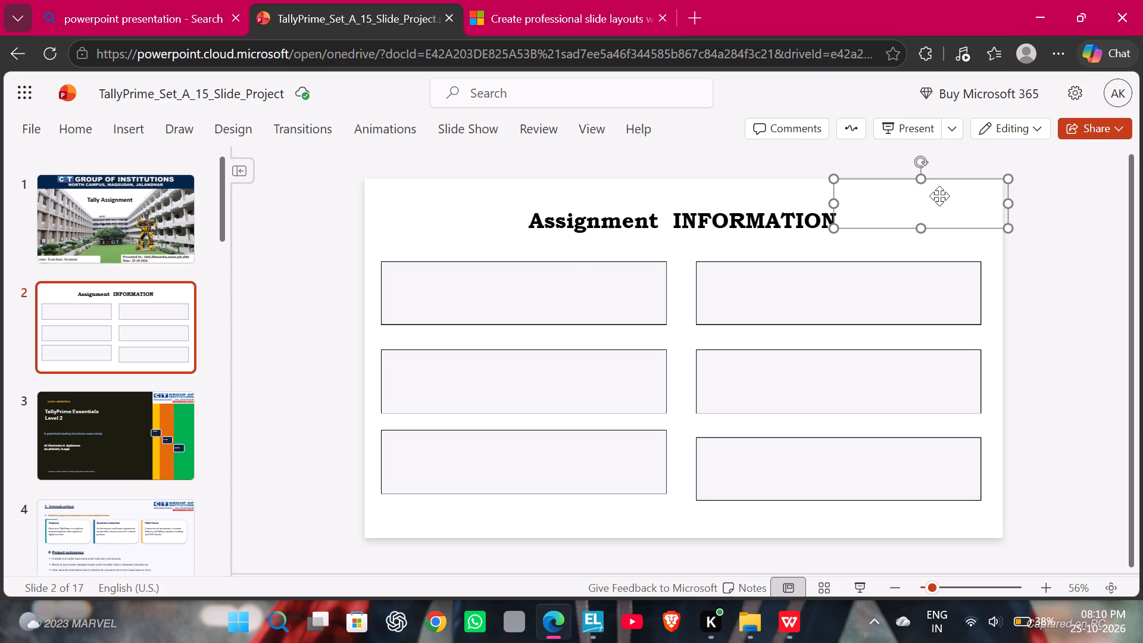
Move slide 2's heading slightly down and left so it clears the CT Group logo.
click(790, 224)
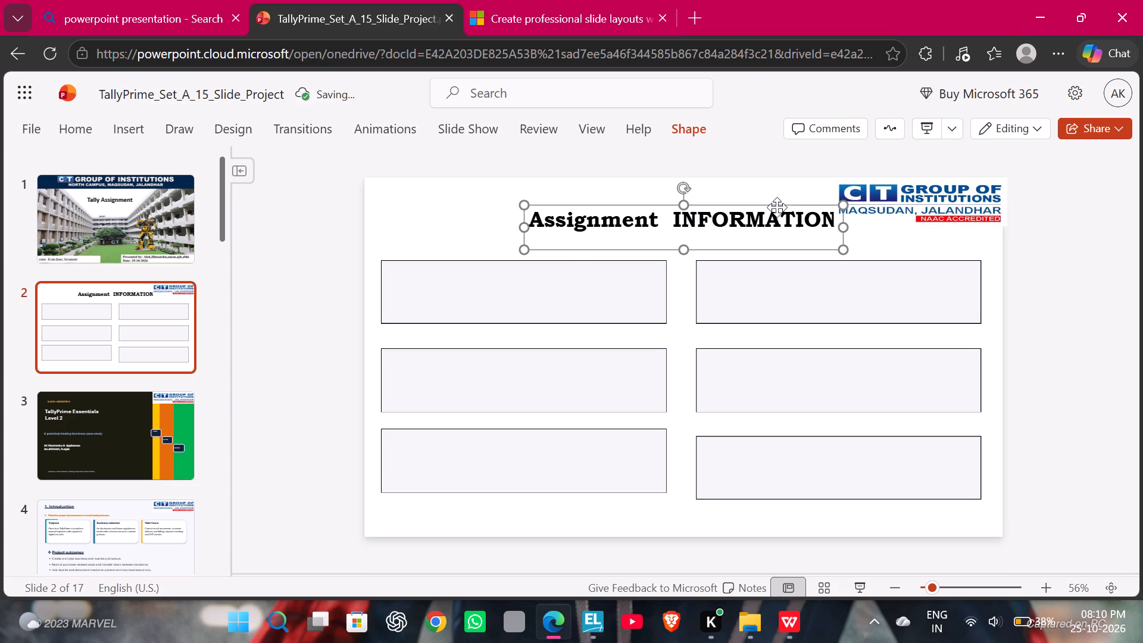
drag(774, 207, 756, 217)
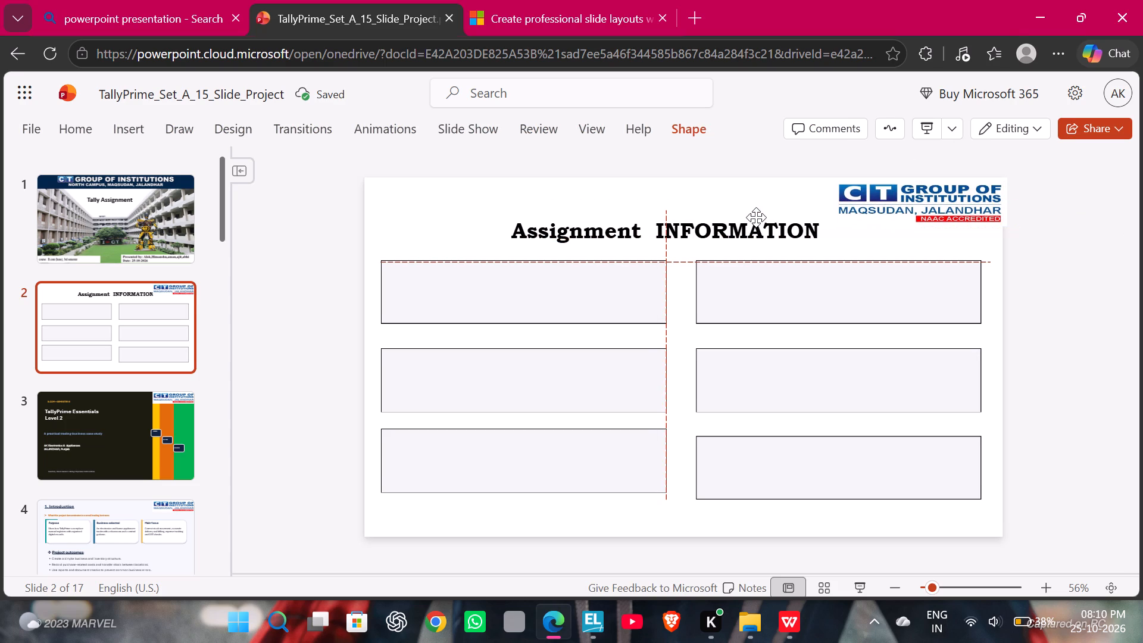
drag(756, 217, 764, 218)
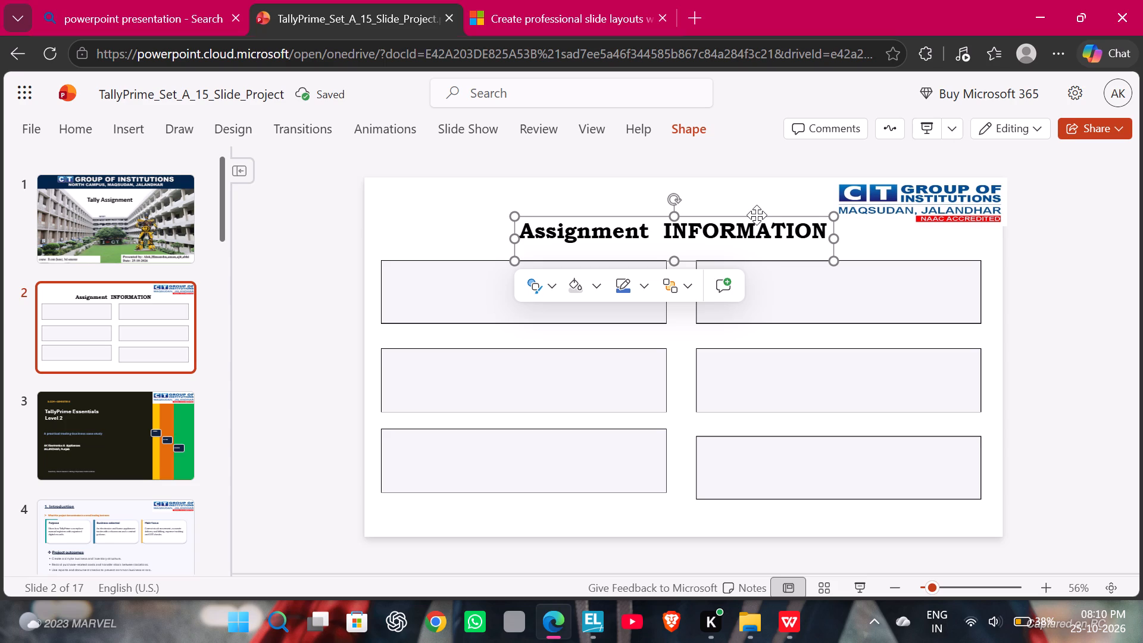
Change INFORMATION in slide 2's heading to title case so the heading reads Assignment Information.
click(673, 232)
click(687, 232)
key(BackSpace)
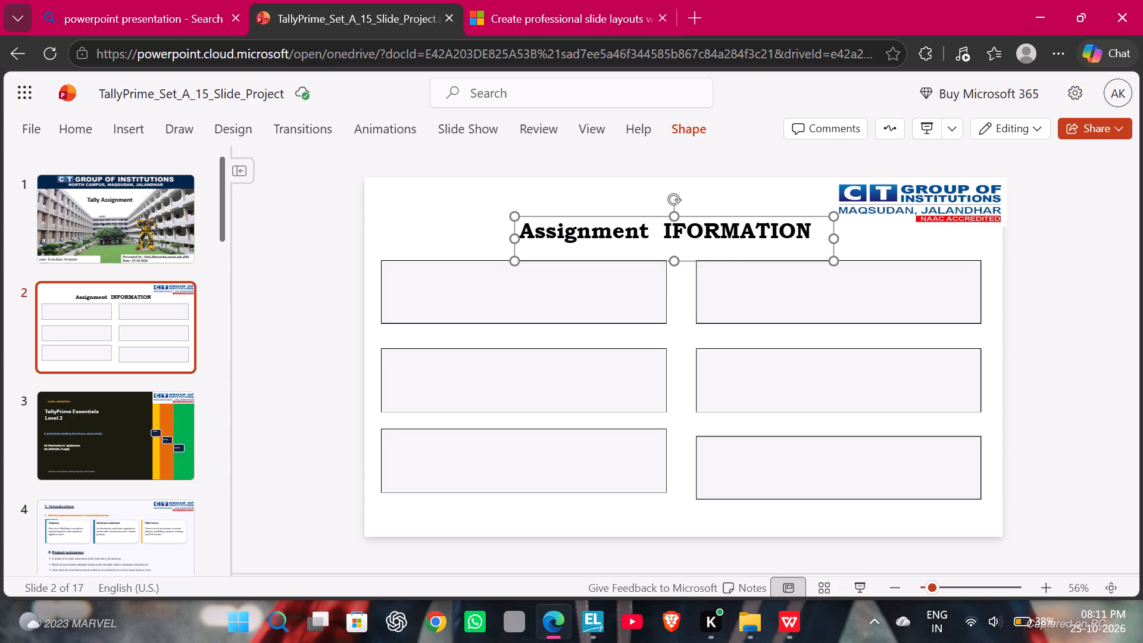
key(n)
key(Right)
key(BackSpace)
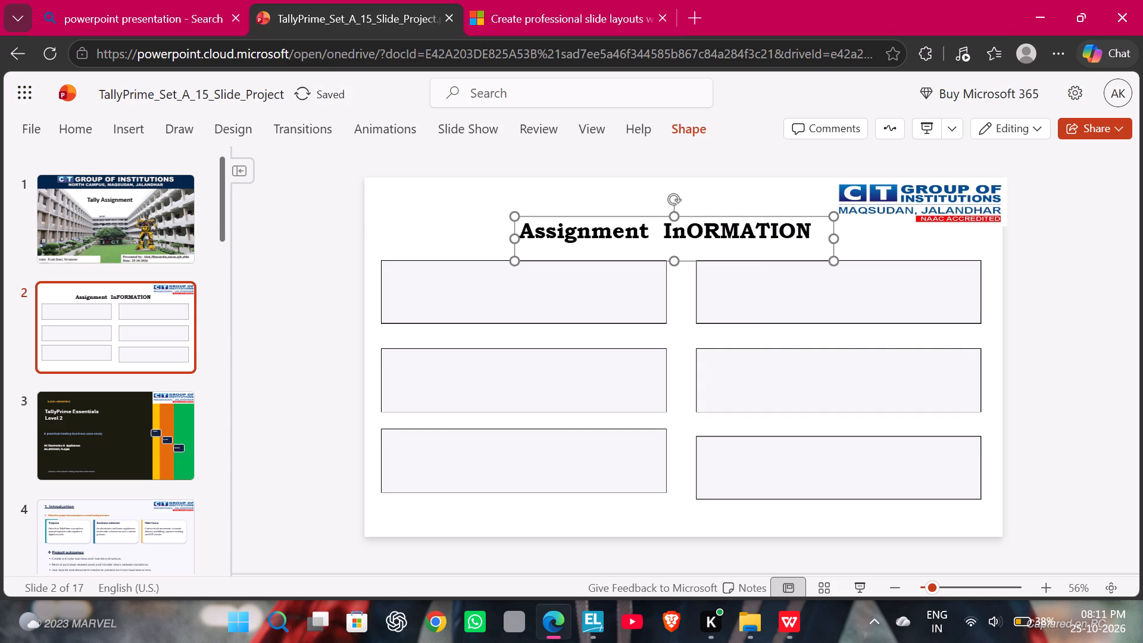
key(f)
key(Right)
key(BackSpace)
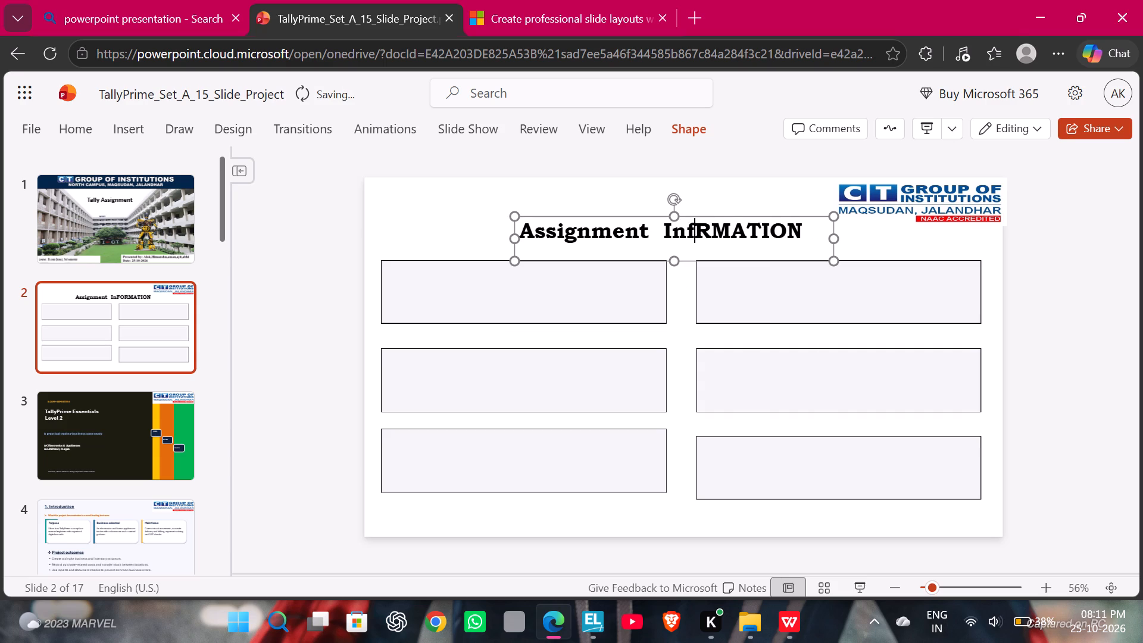
key(o)
key(Right)
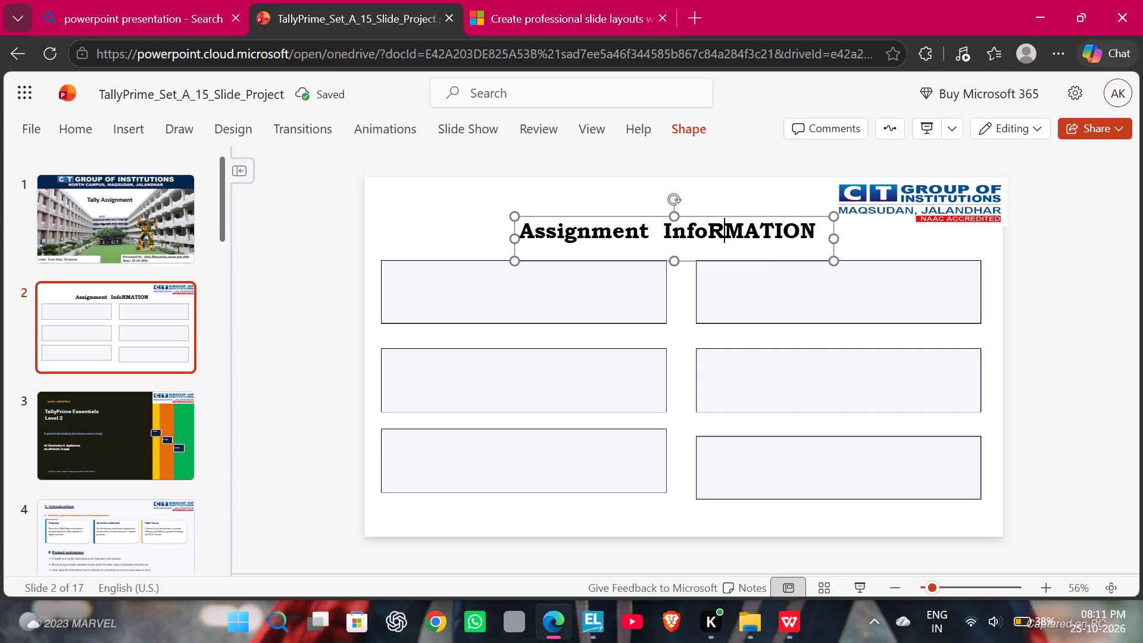
key(BackSpace)
key(r)
key(Right)
key(BackSpace)
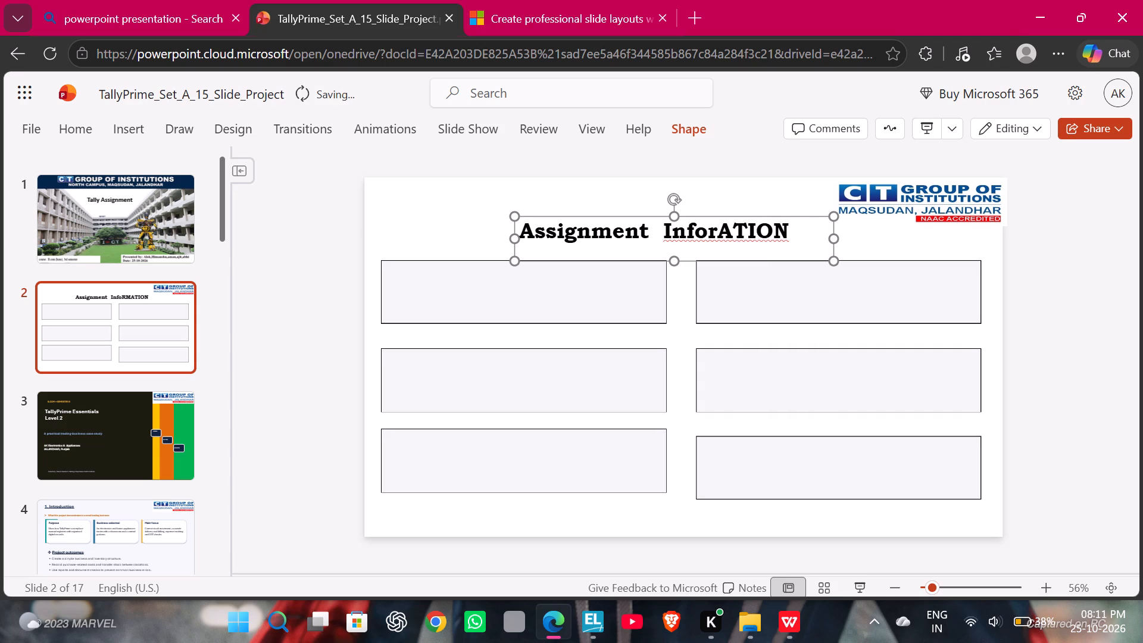
key(m)
key(Right)
key(BackSpace)
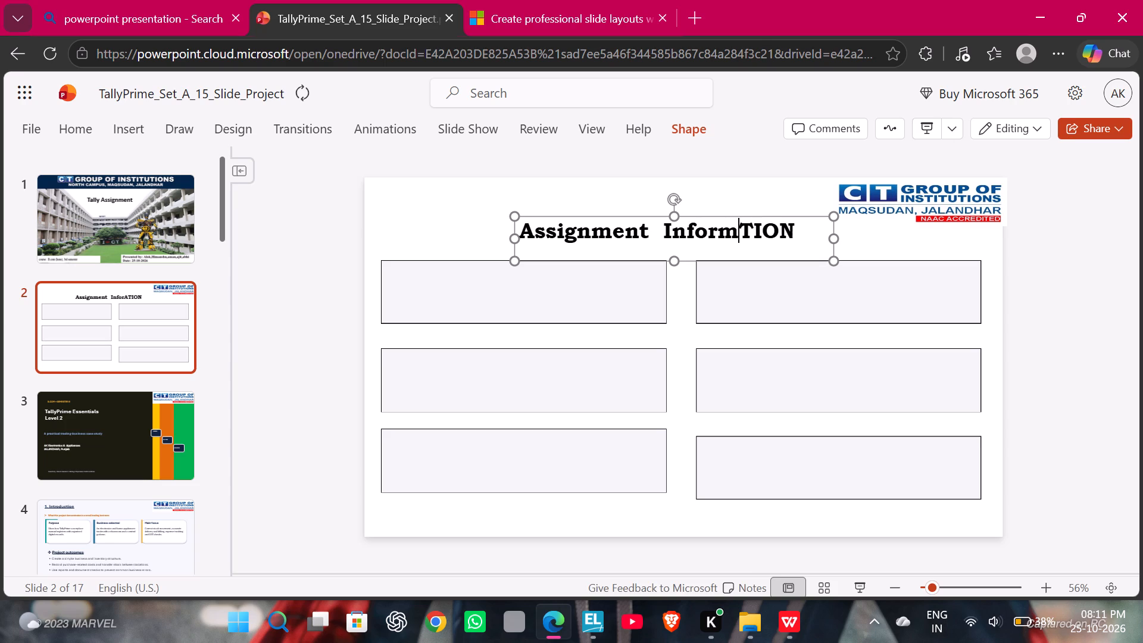
key(a)
key(Right)
key(BackSpace)
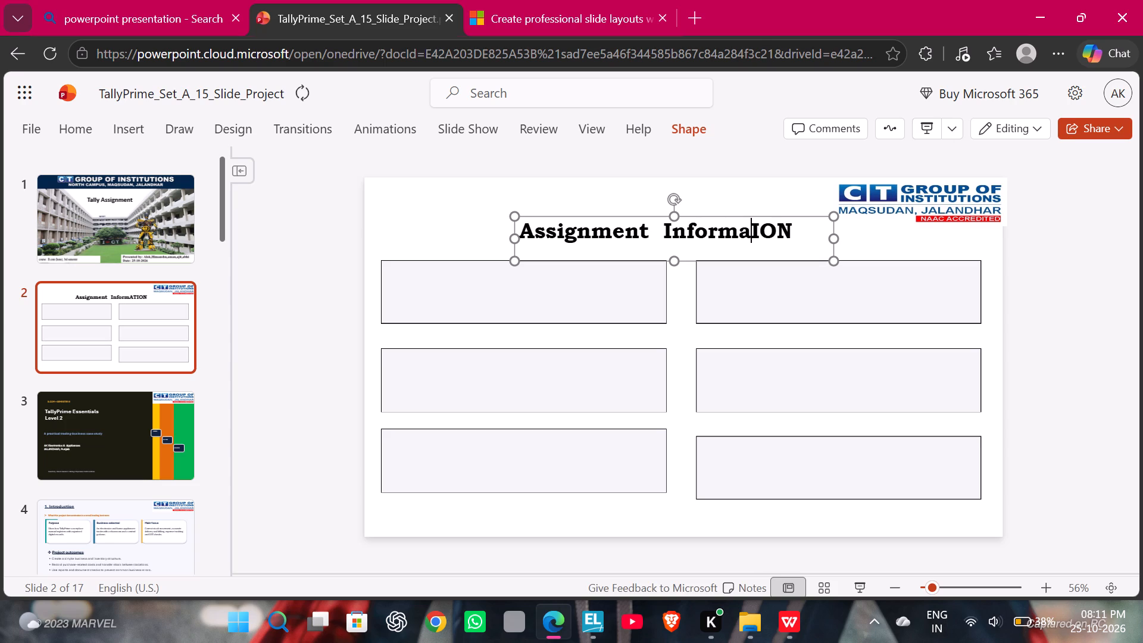
key(t)
key(BackSpace)
key(t)
key(Right)
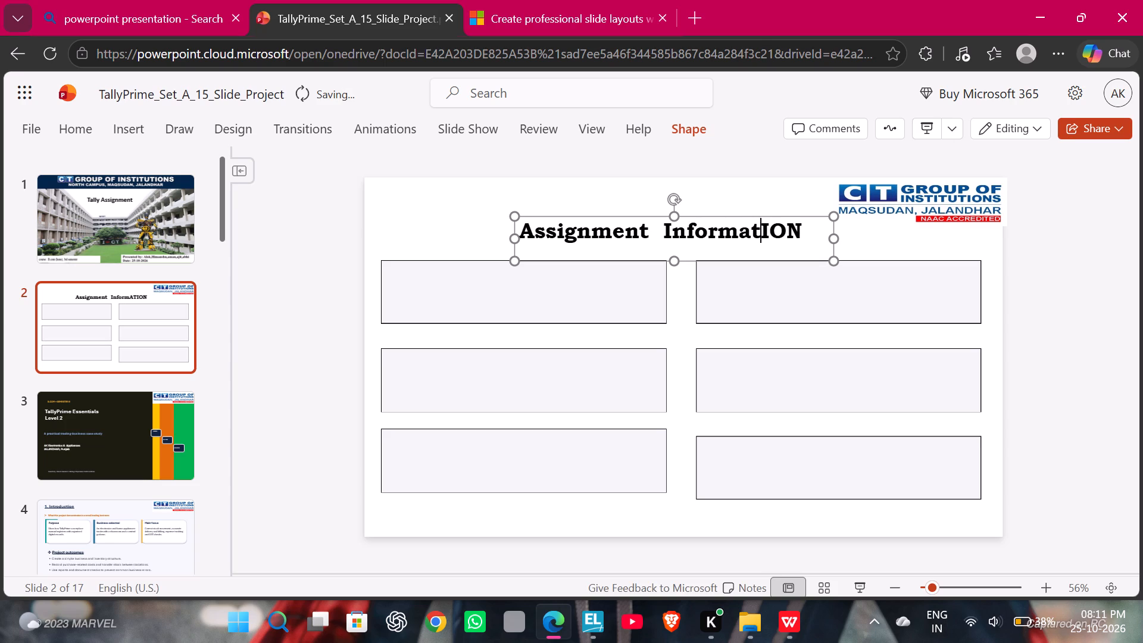
key(i)
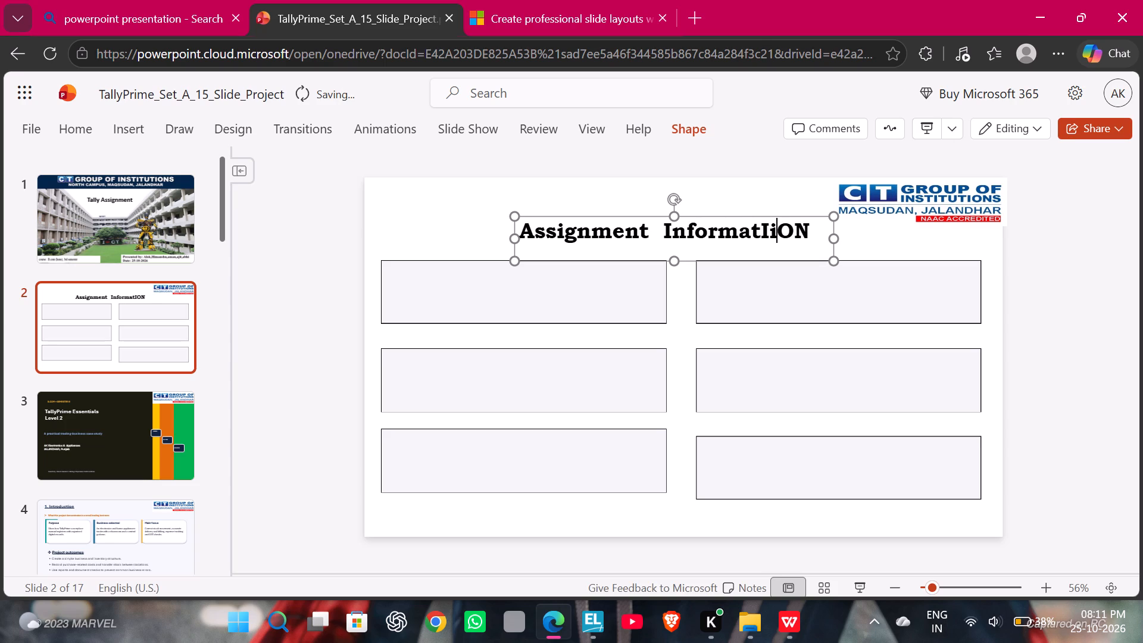
key(BackSpace)
key(BackSpace)
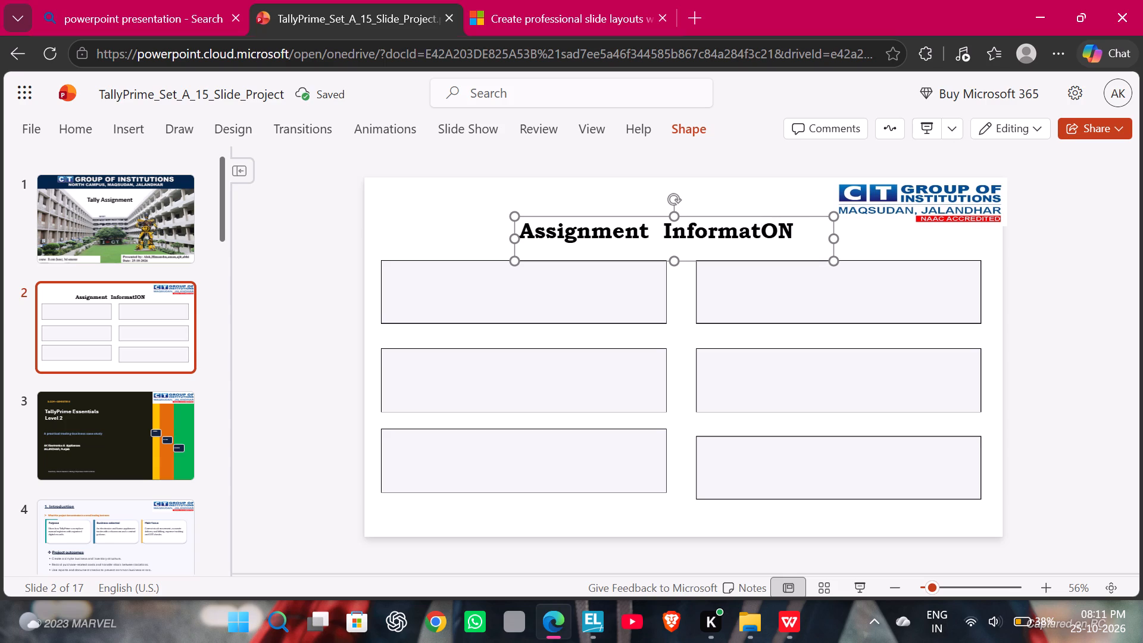
key(i)
key(BackSpace)
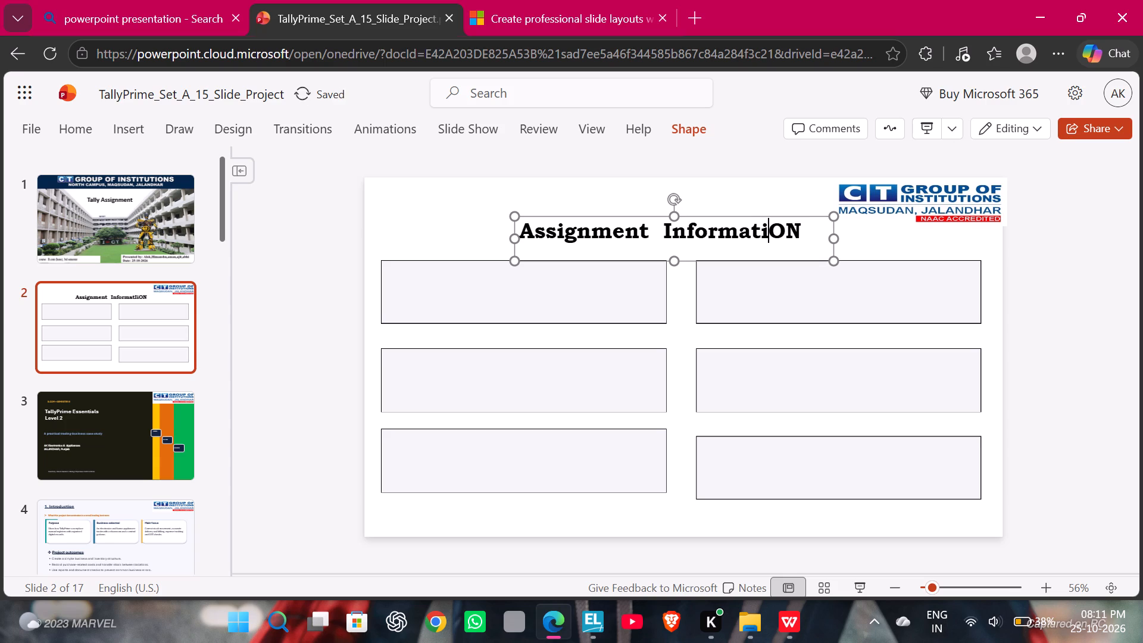
key(i)
key(Right)
key(o)
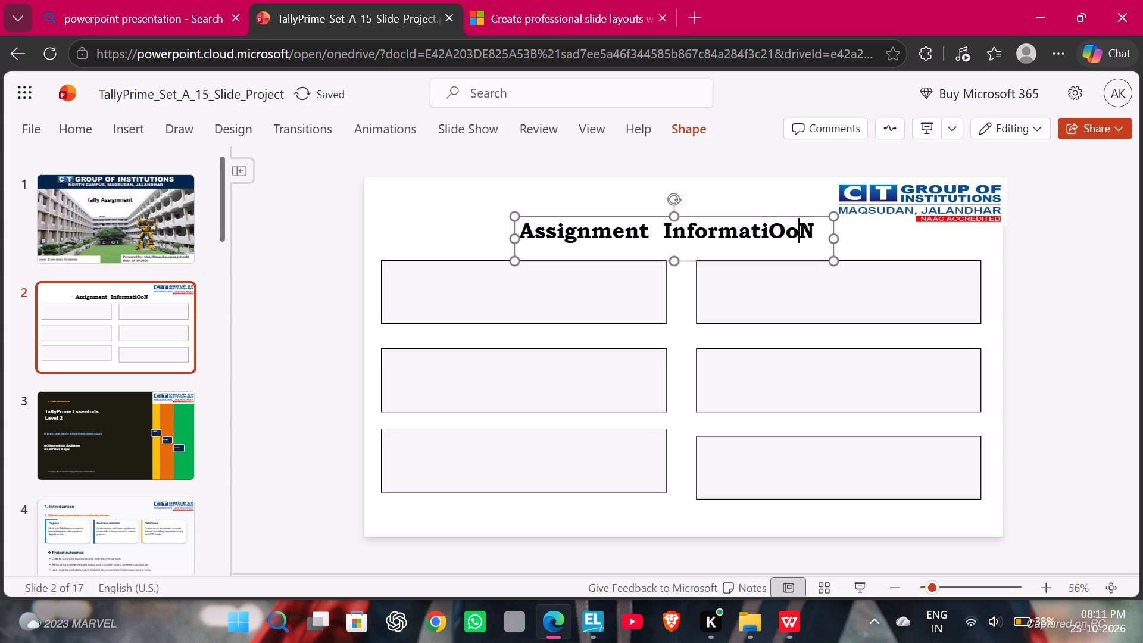
key(BackSpace)
key(BackSpace)
key(o)
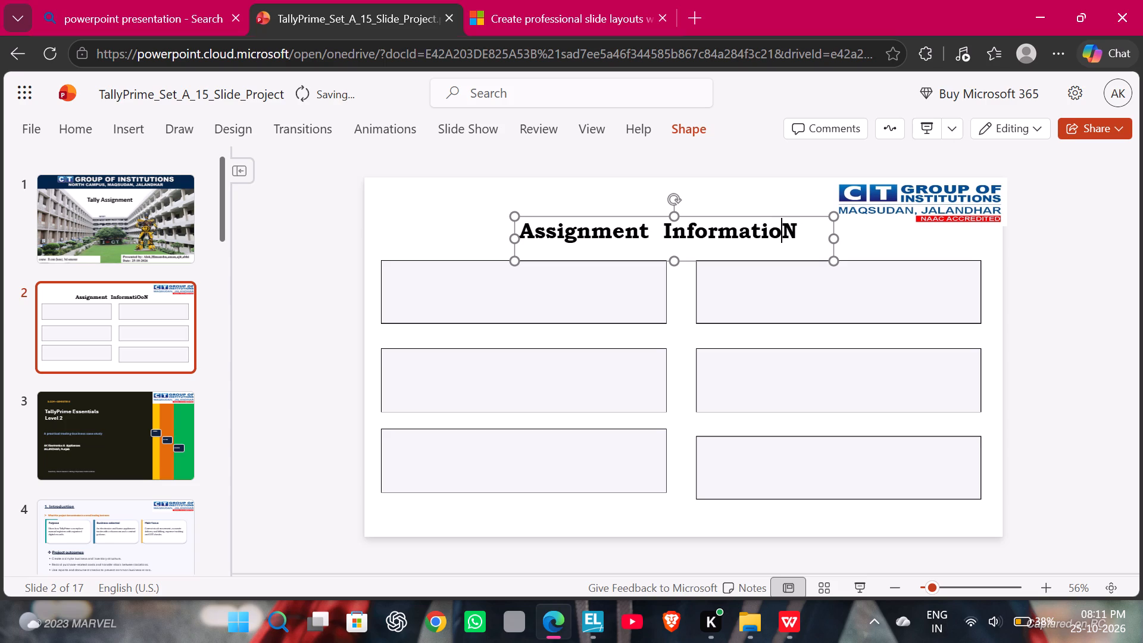
key(Right)
key(BackSpace)
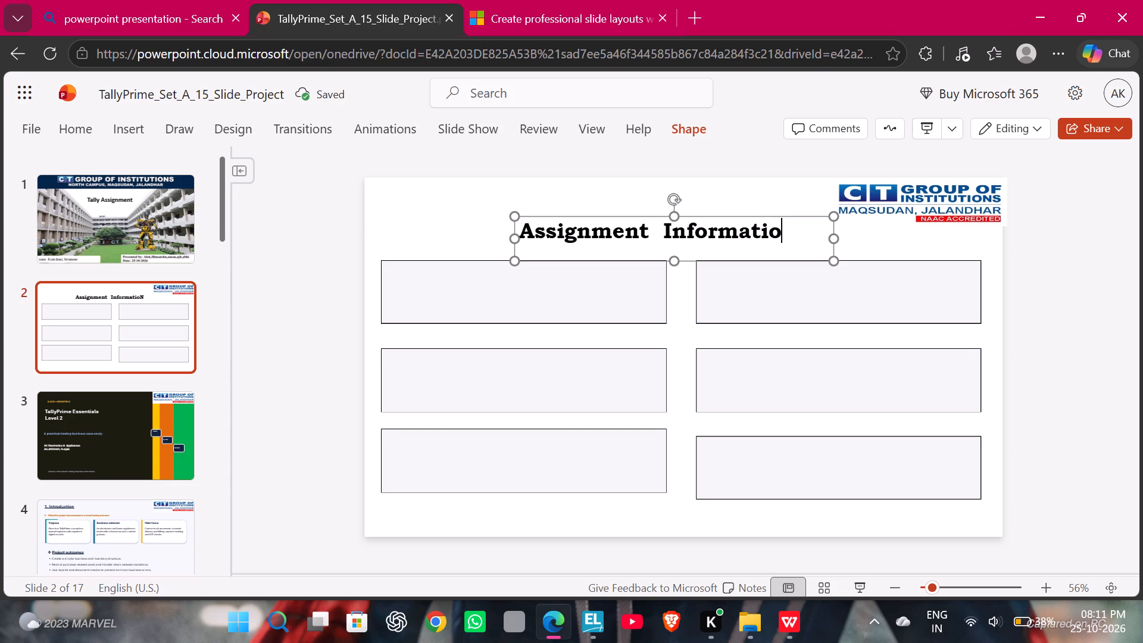
key(n)
Format the whole Assignment Information heading on slide 2 in Book Antiqua at size 36.
click(655, 233)
drag(649, 234, 610, 234)
drag(610, 234, 522, 228)
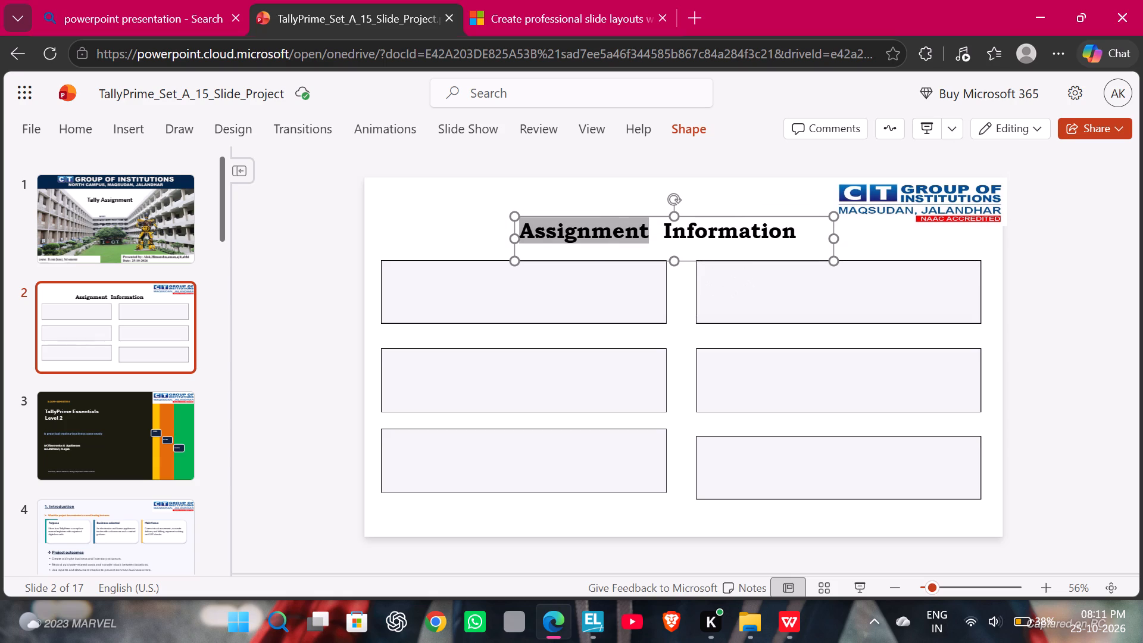
click(794, 234)
drag(801, 232, 517, 229)
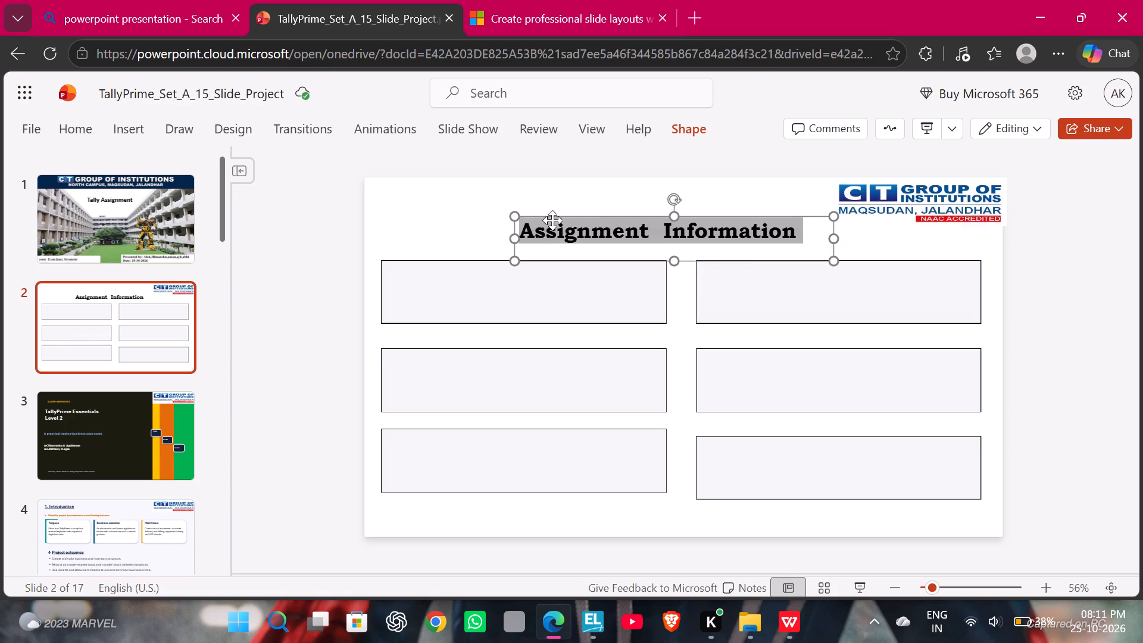
click(669, 193)
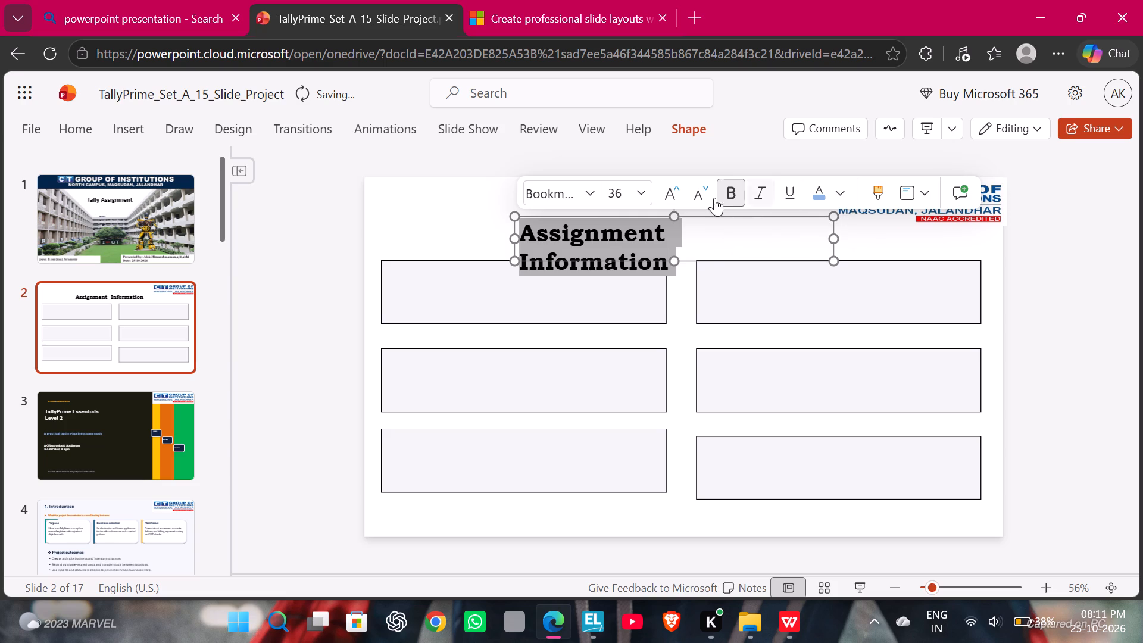
click(592, 197)
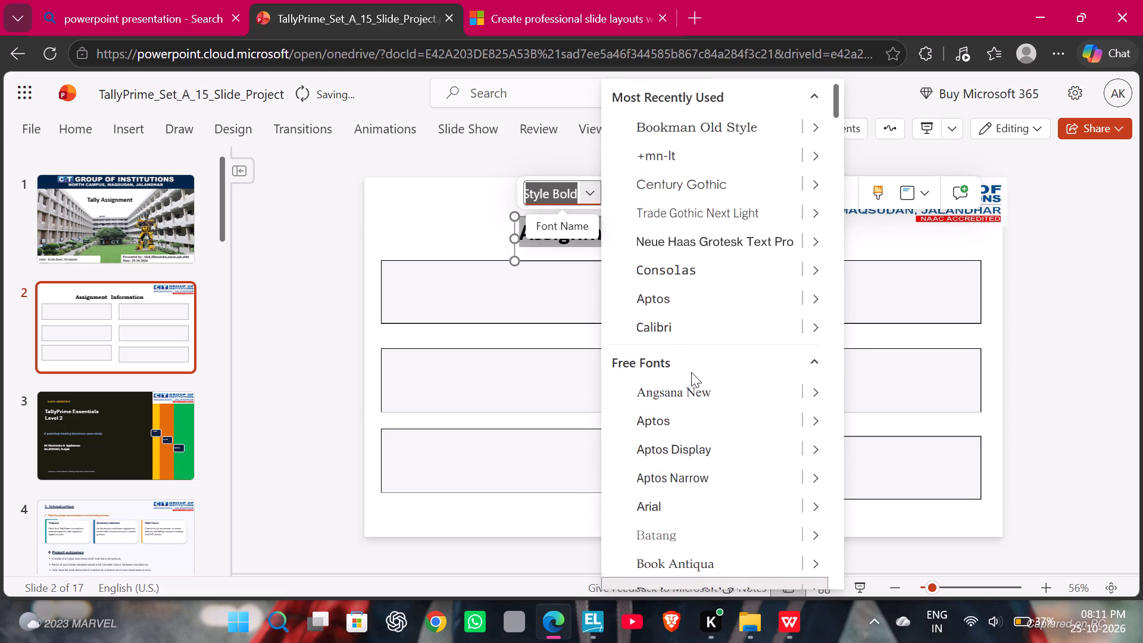
scroll(666, 464, down, 1)
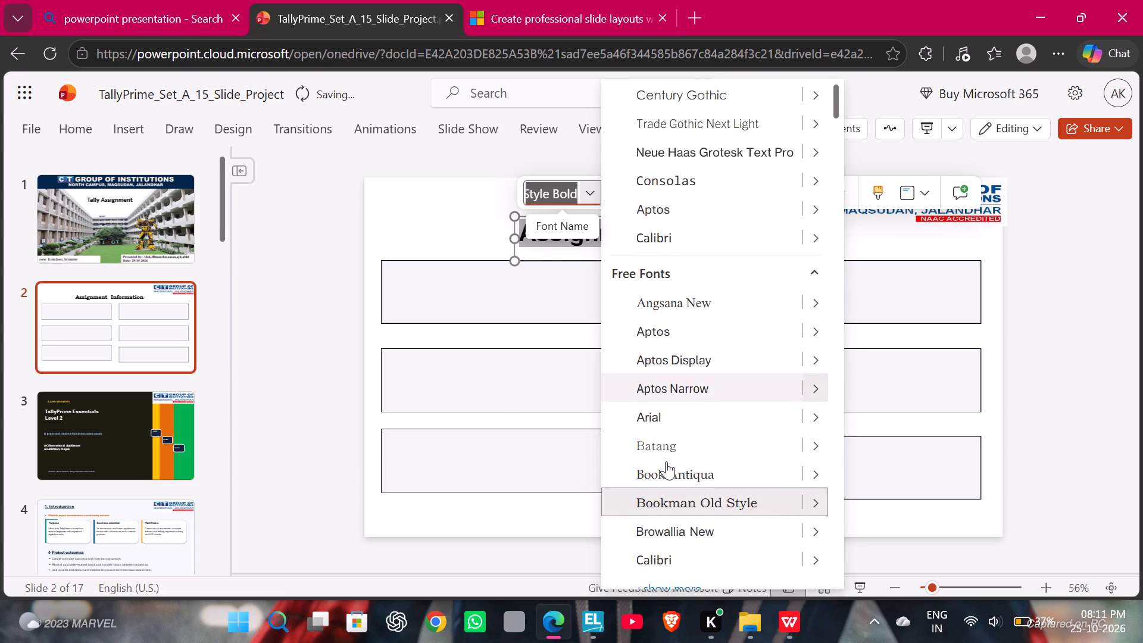
scroll(666, 460, down, 1)
drag(686, 434, 712, 397)
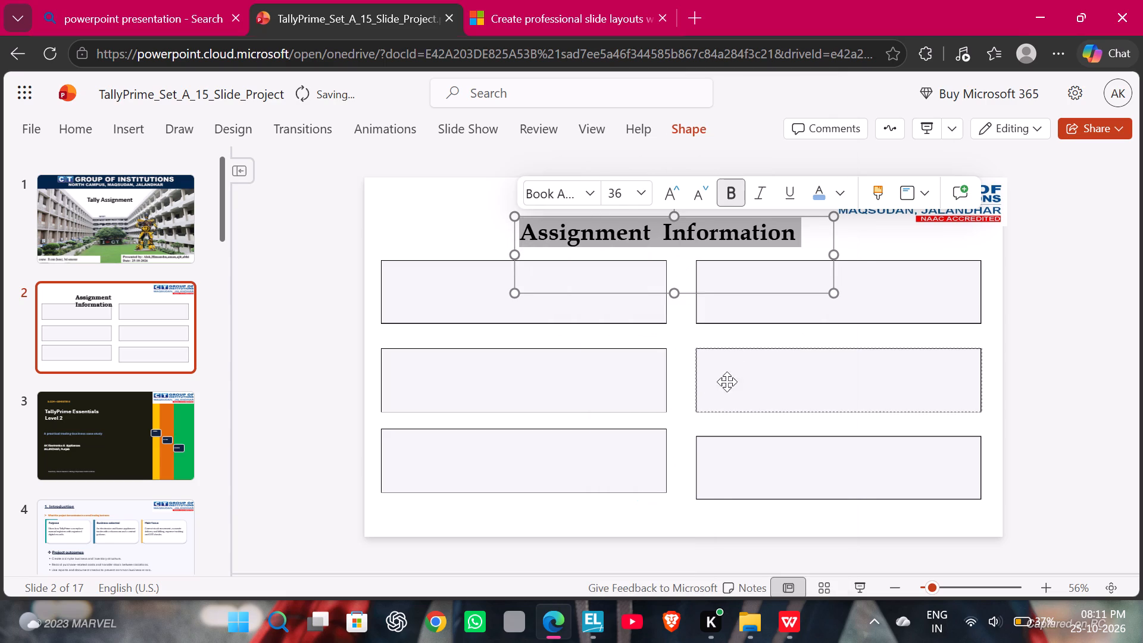
click(839, 258)
click(630, 232)
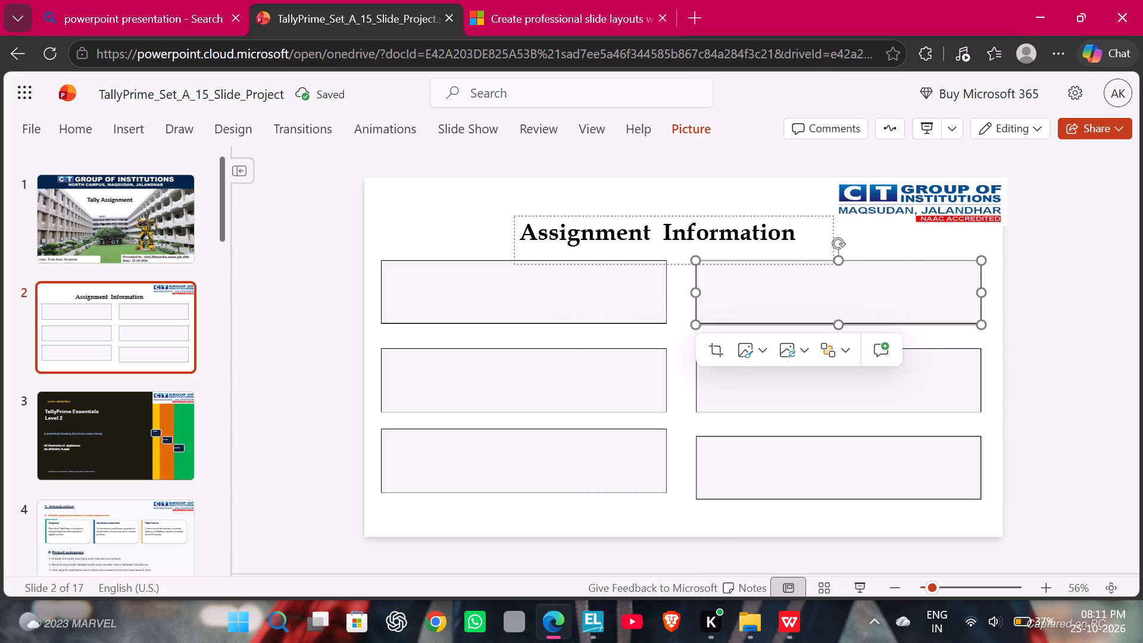
click(891, 245)
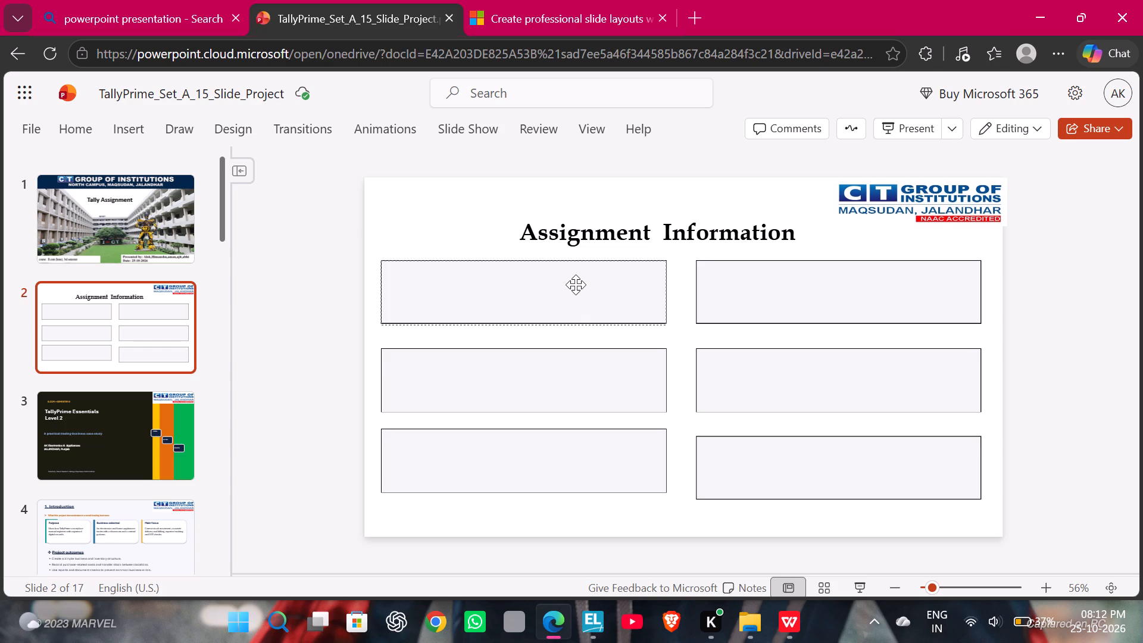
Switch to the PPT Format for Lectures file in WPS Office and copy the COURSE NAME label from slide 2's first box.
click(782, 635)
click(394, 244)
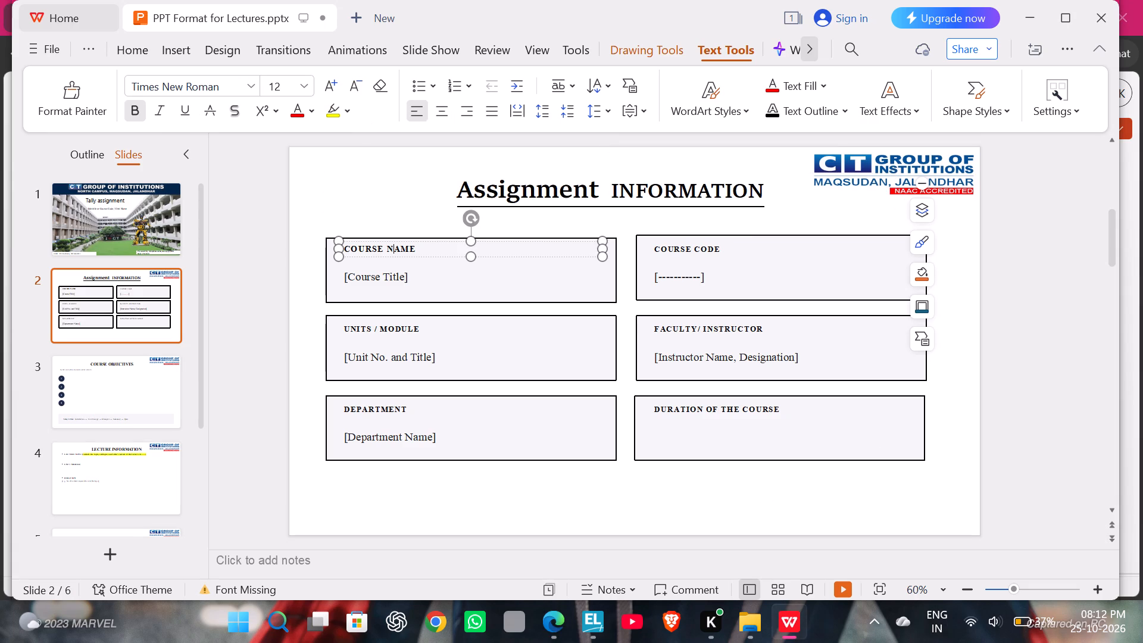
click(424, 246)
click(419, 249)
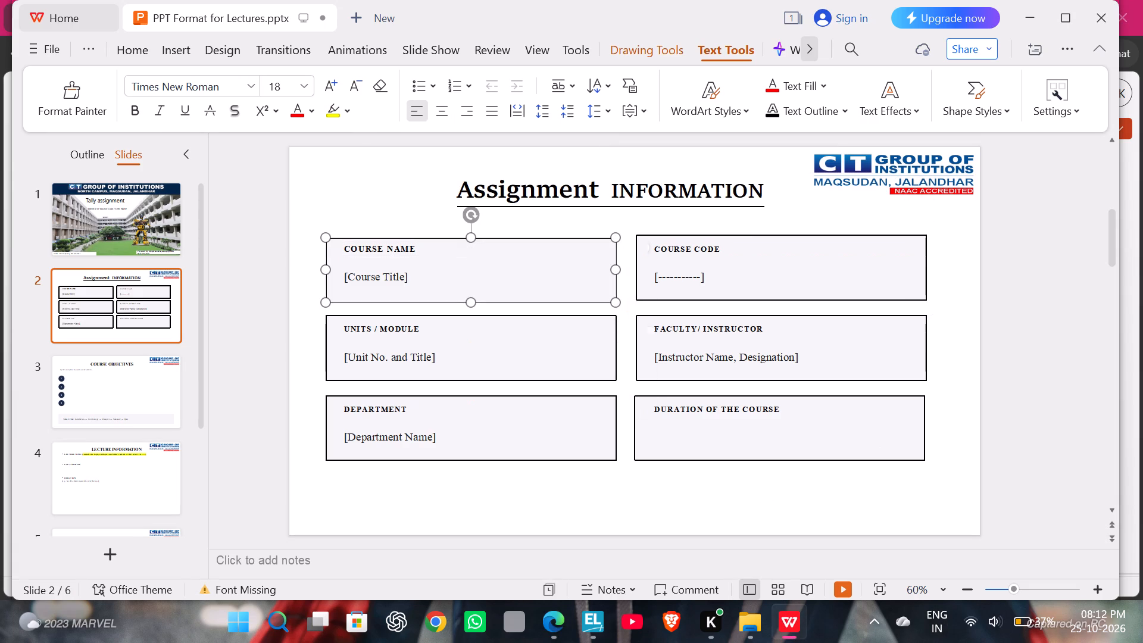
click(419, 249)
click(412, 247)
drag(416, 249, 339, 249)
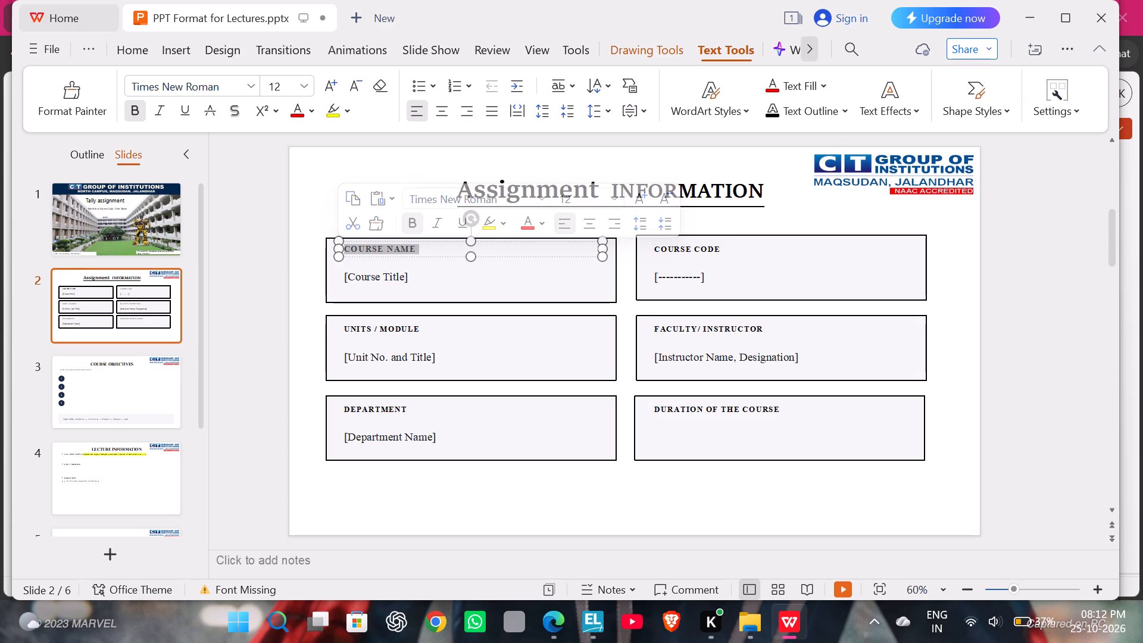
click(413, 279)
click(342, 251)
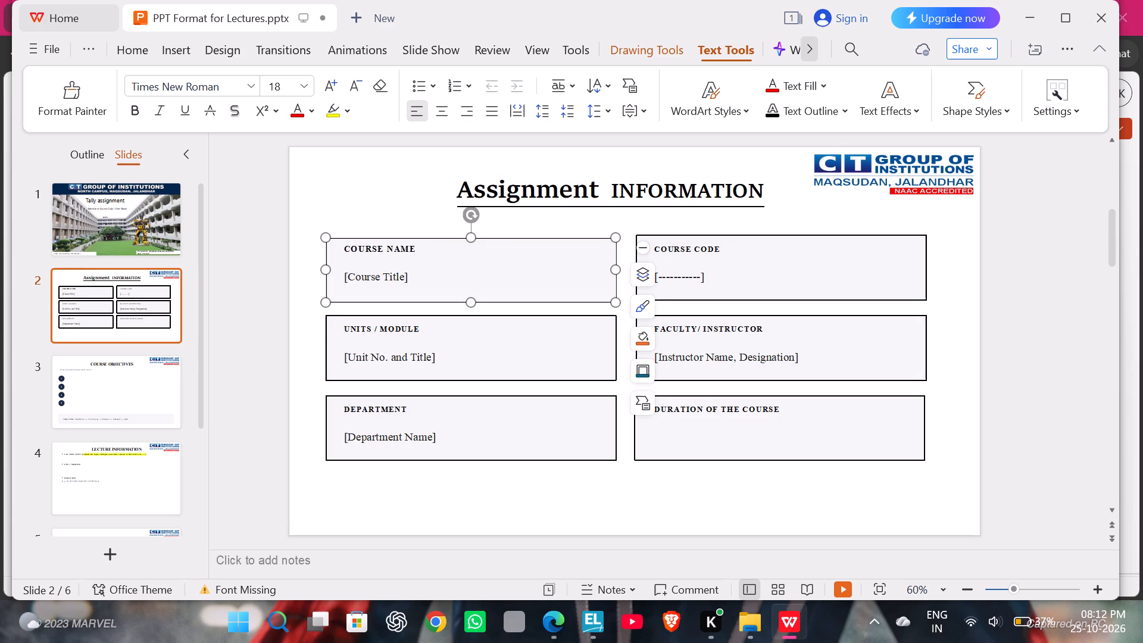
drag(345, 250, 438, 293)
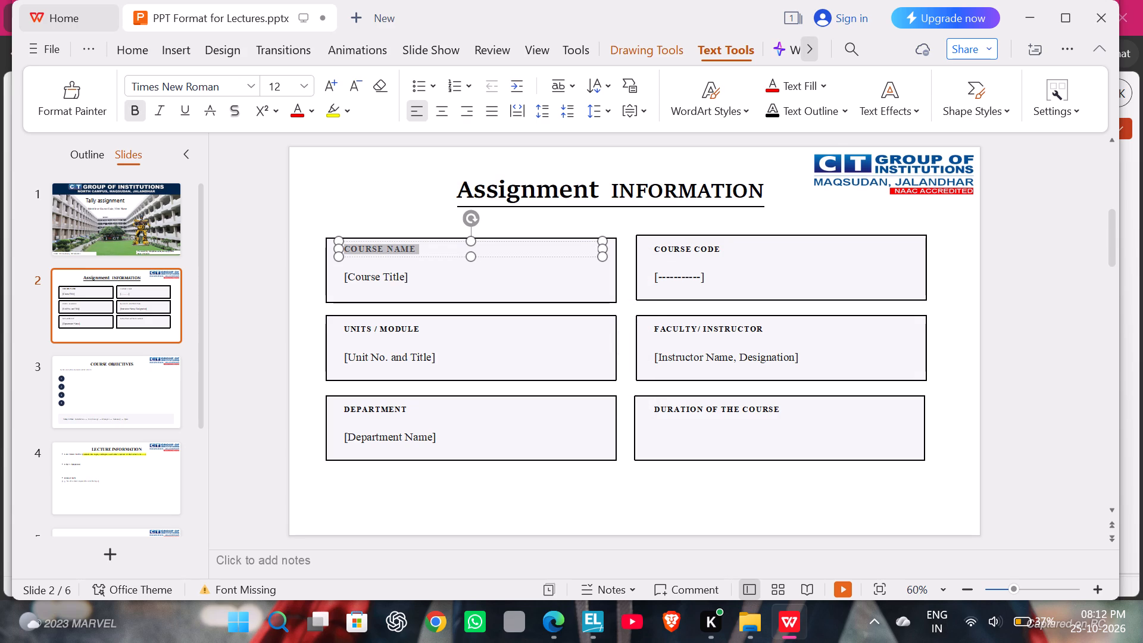
drag(438, 293, 419, 282)
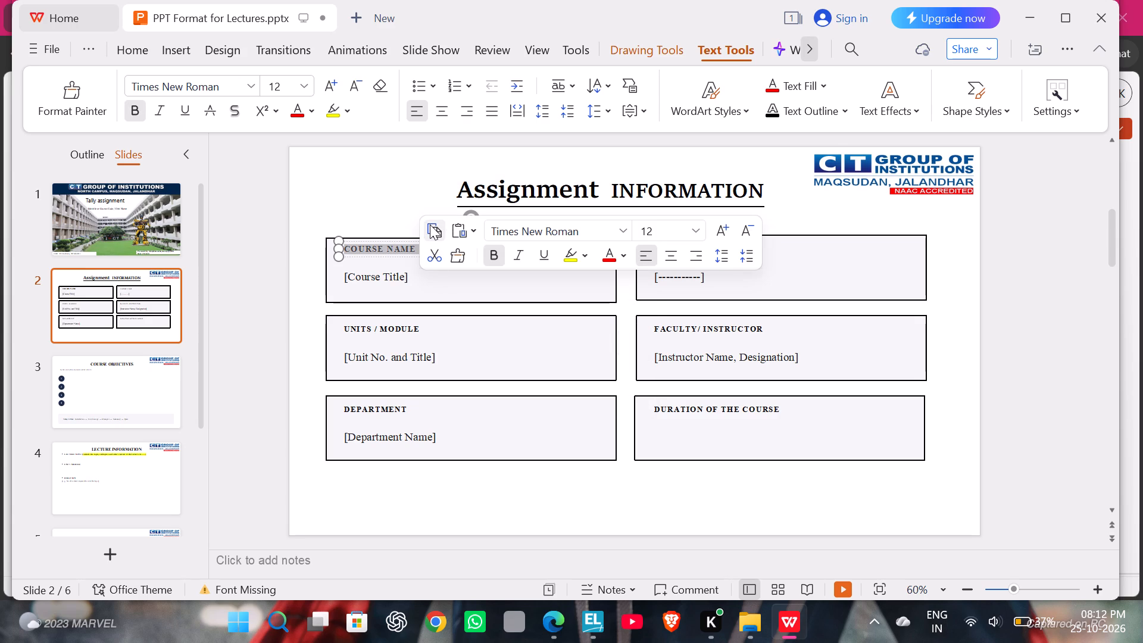
click(430, 224)
click(433, 232)
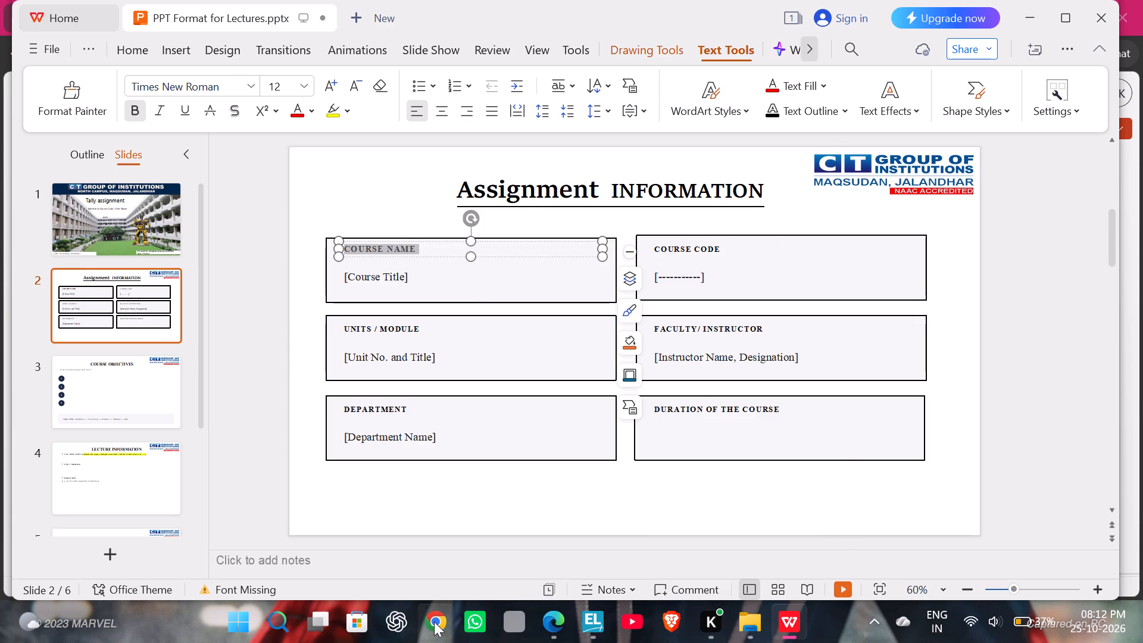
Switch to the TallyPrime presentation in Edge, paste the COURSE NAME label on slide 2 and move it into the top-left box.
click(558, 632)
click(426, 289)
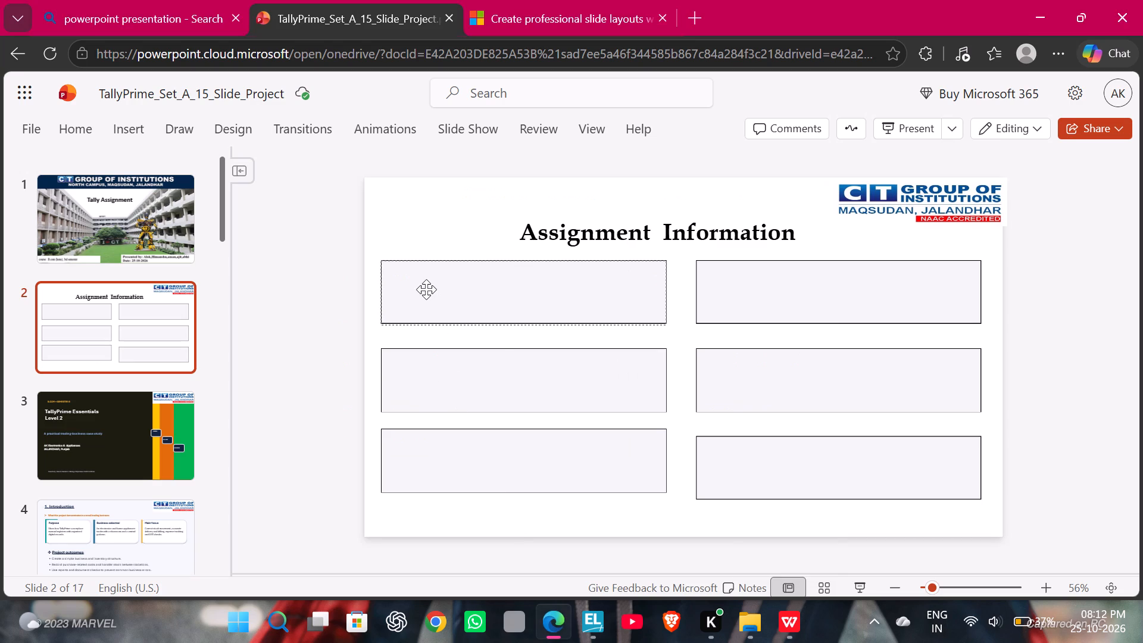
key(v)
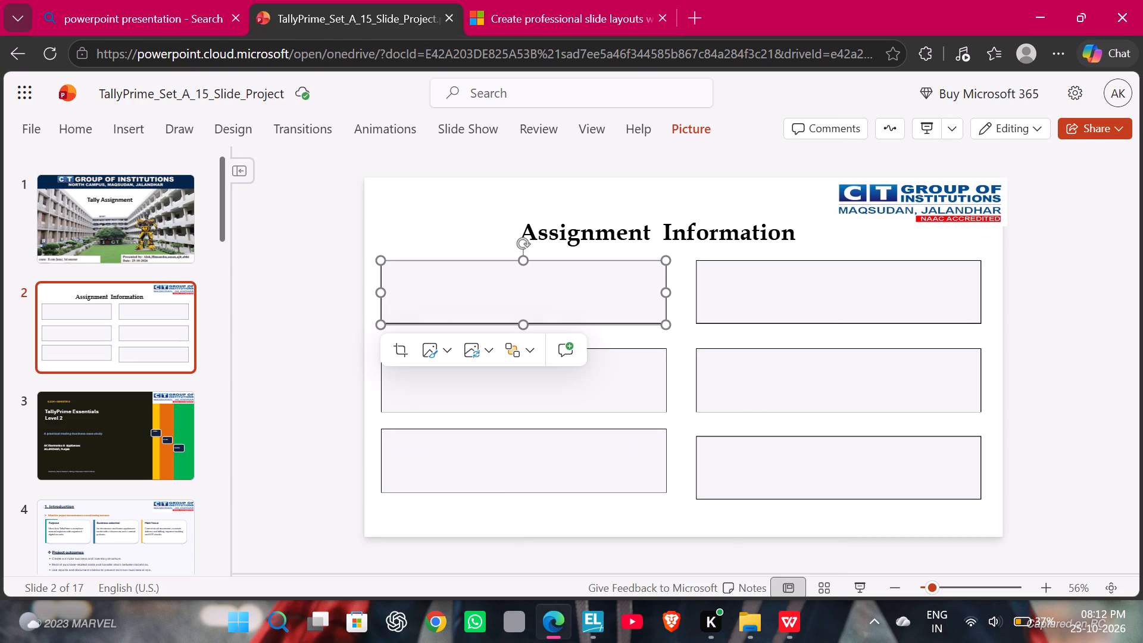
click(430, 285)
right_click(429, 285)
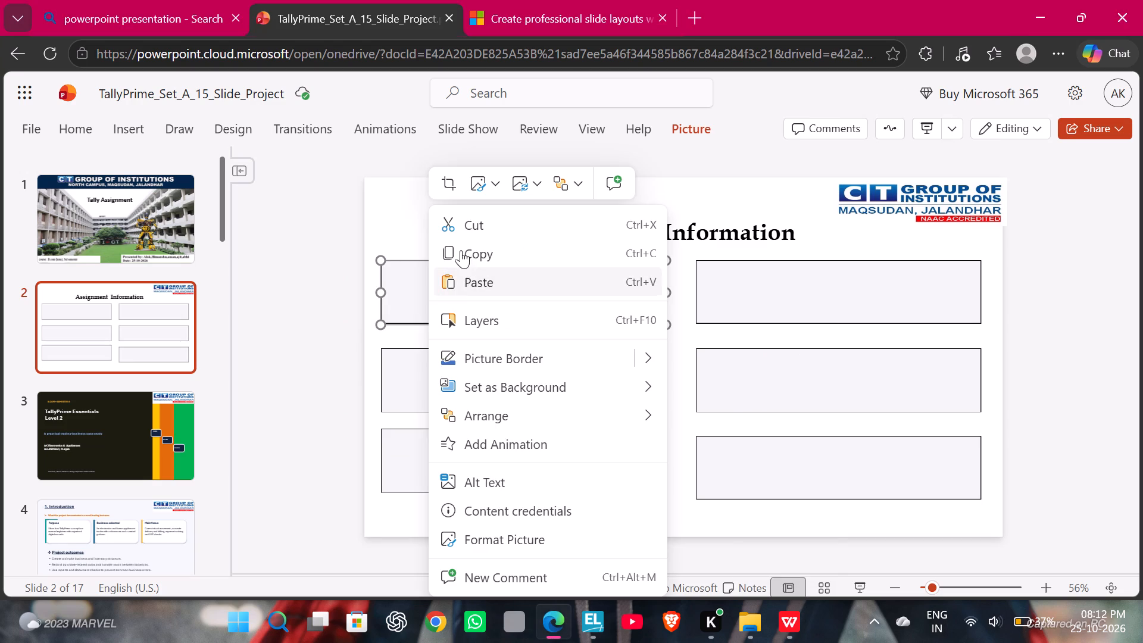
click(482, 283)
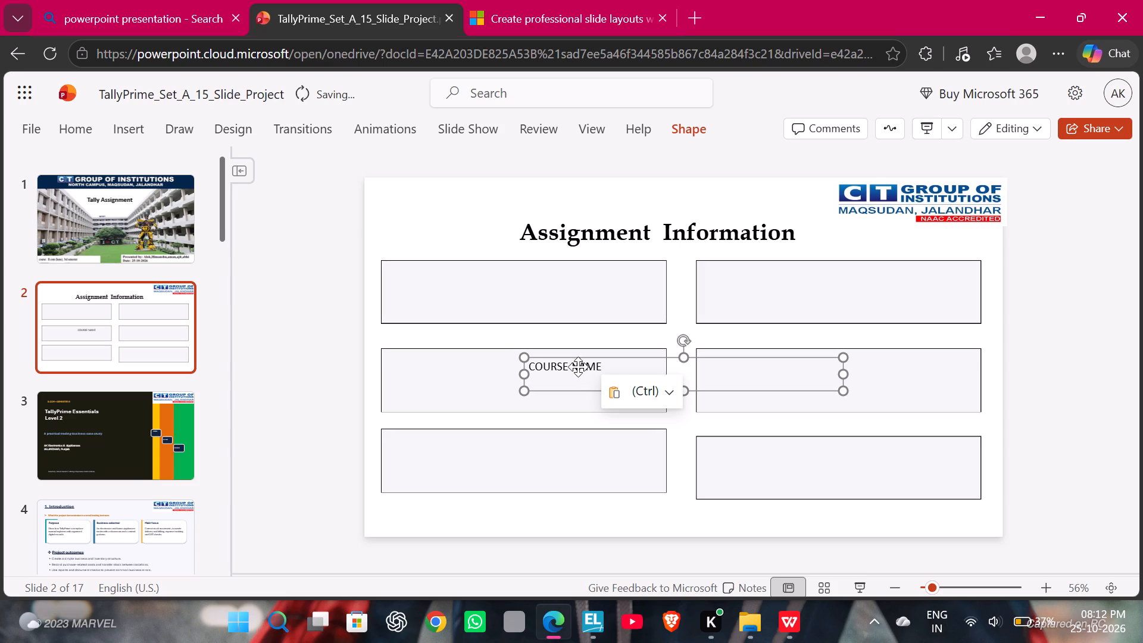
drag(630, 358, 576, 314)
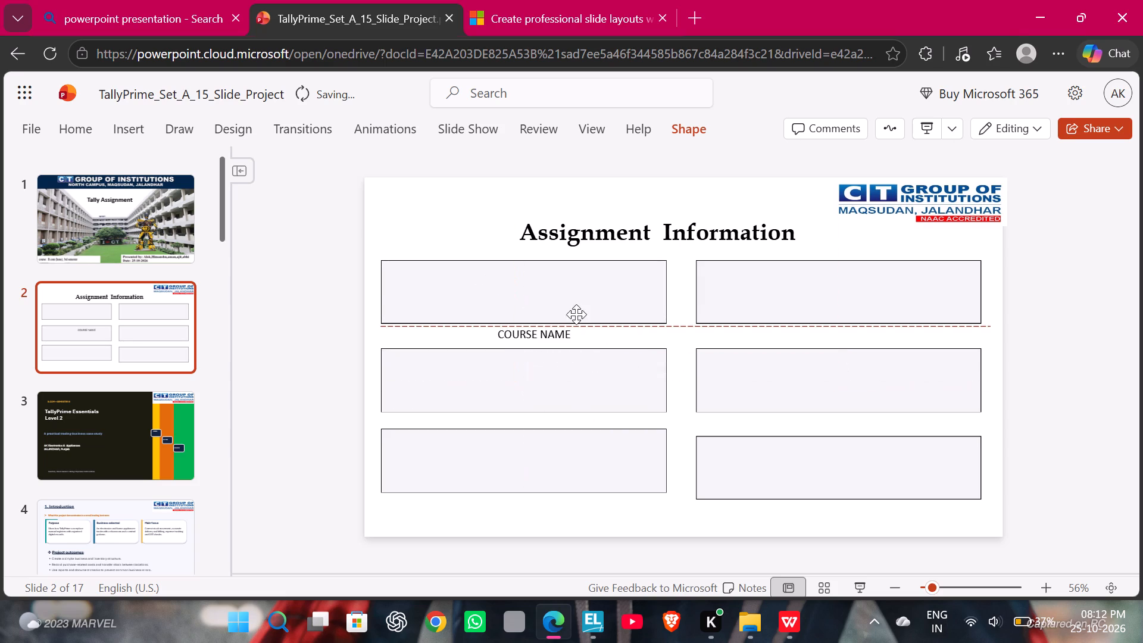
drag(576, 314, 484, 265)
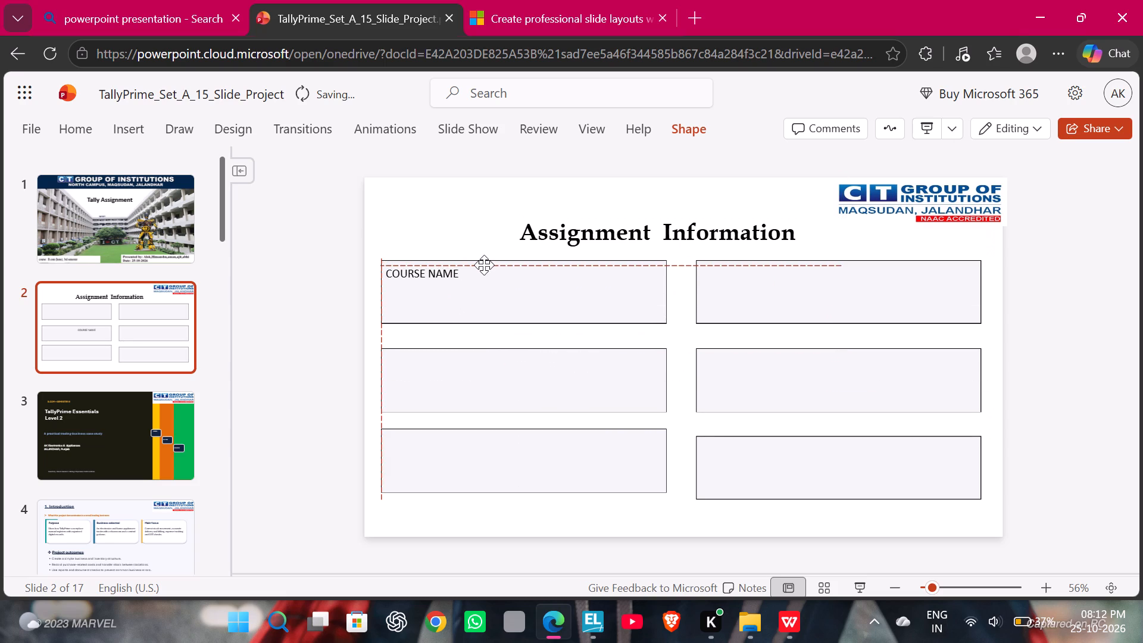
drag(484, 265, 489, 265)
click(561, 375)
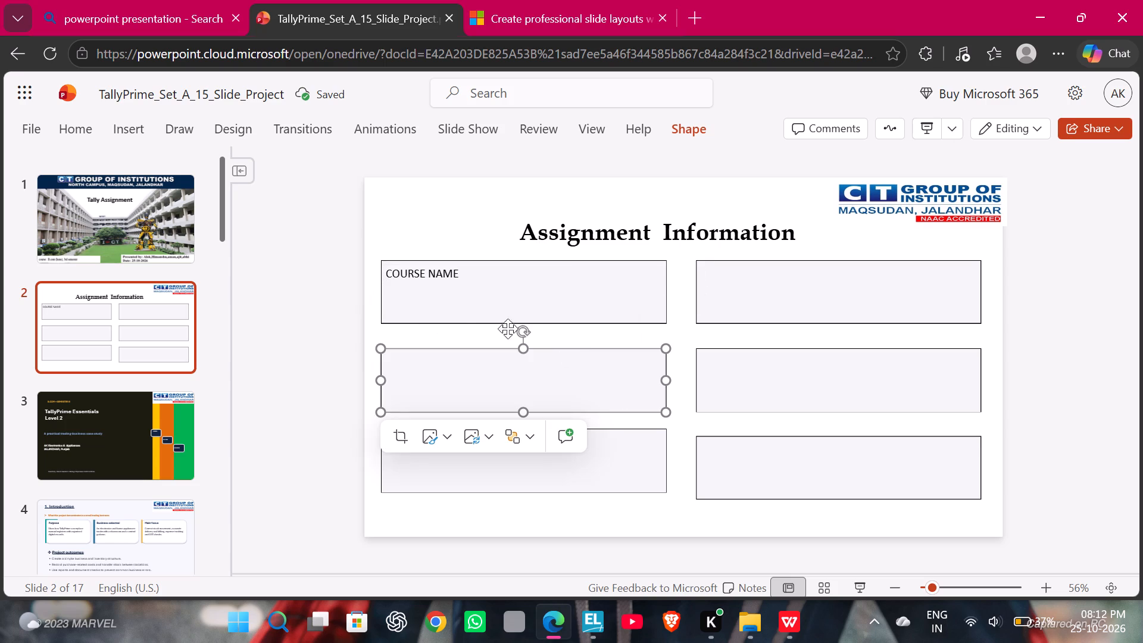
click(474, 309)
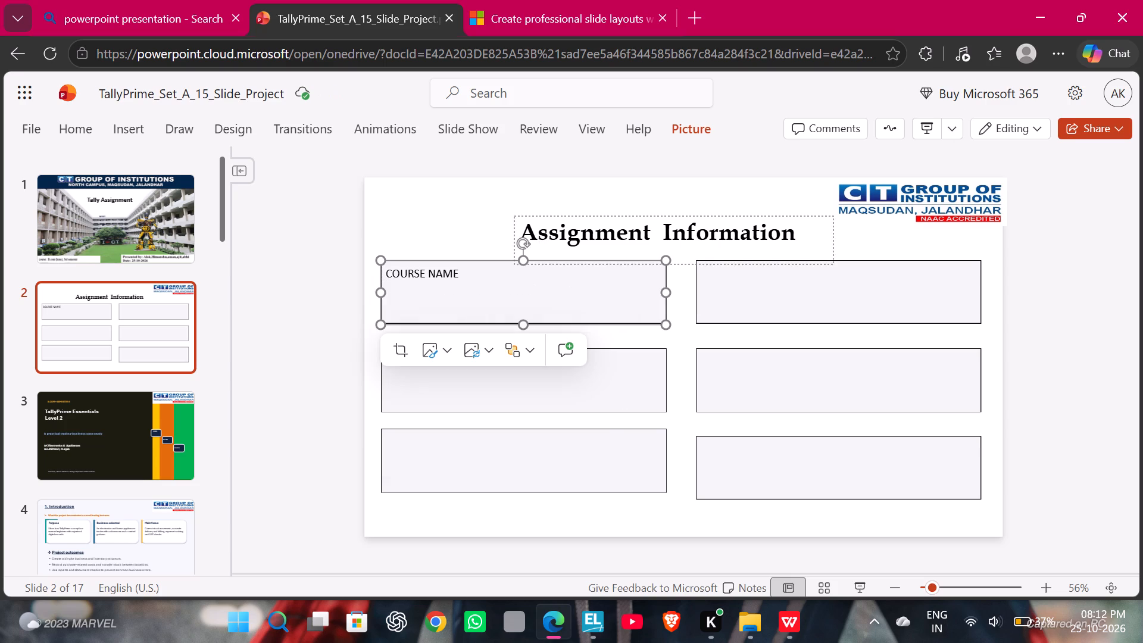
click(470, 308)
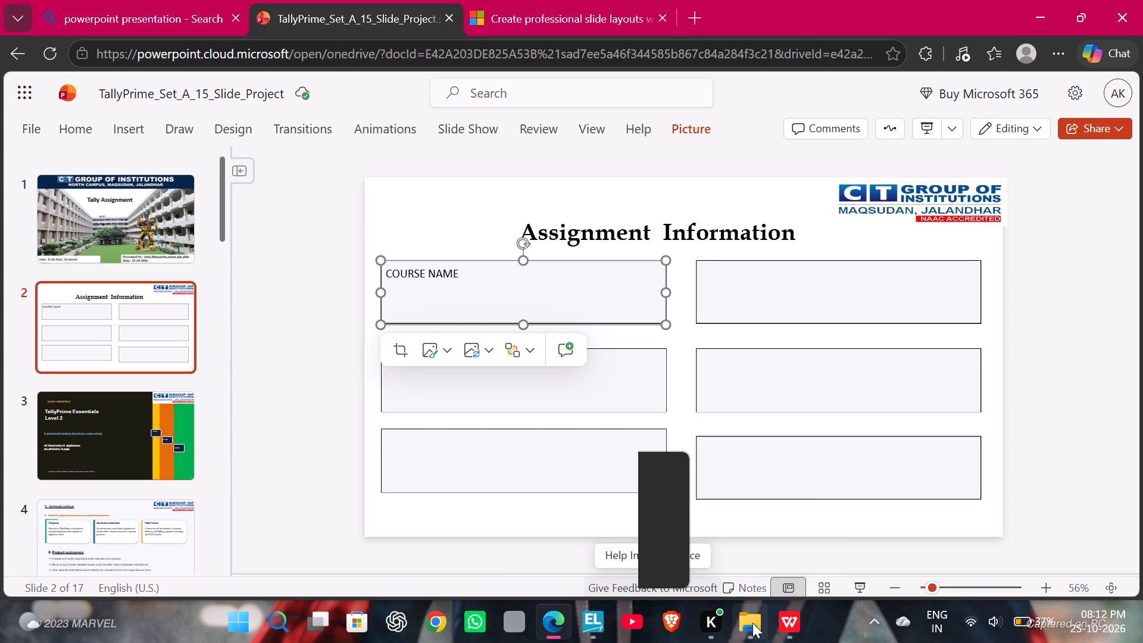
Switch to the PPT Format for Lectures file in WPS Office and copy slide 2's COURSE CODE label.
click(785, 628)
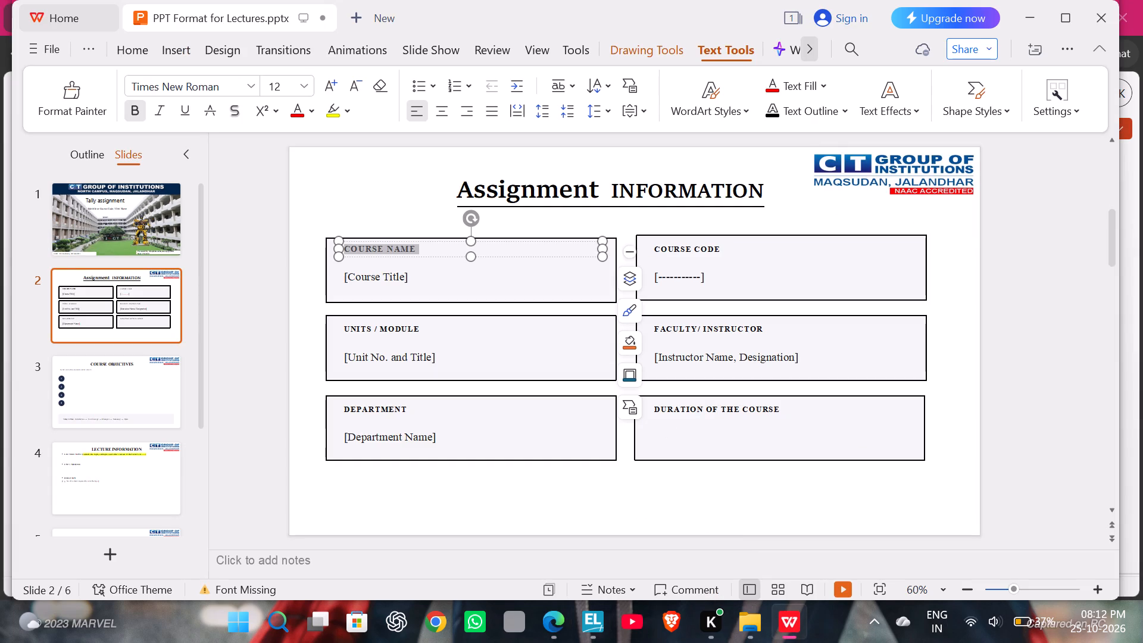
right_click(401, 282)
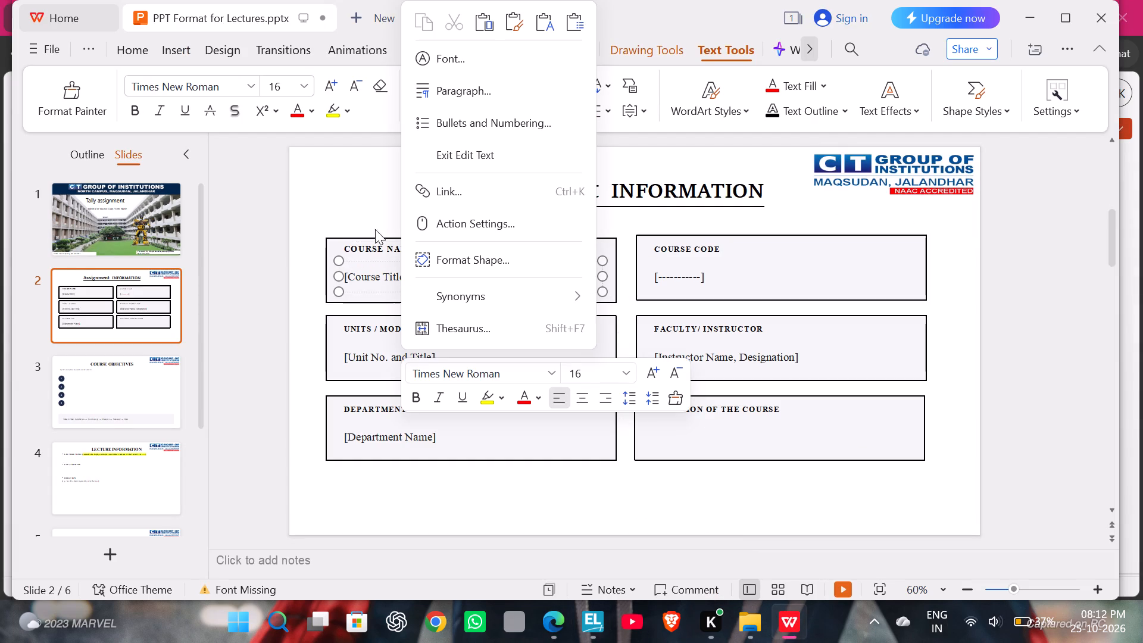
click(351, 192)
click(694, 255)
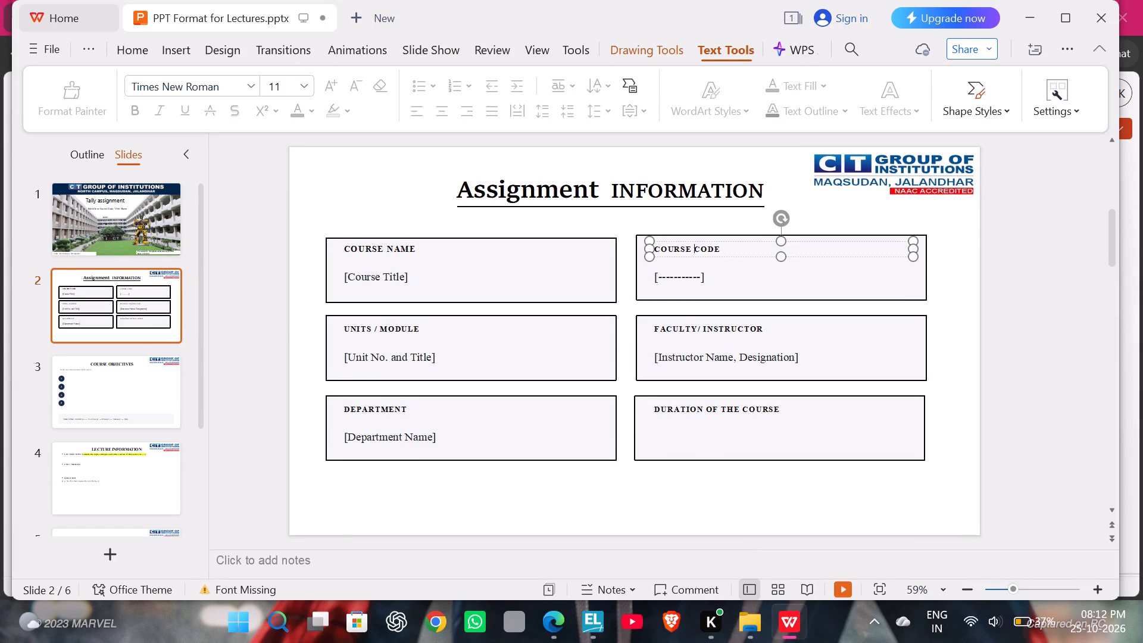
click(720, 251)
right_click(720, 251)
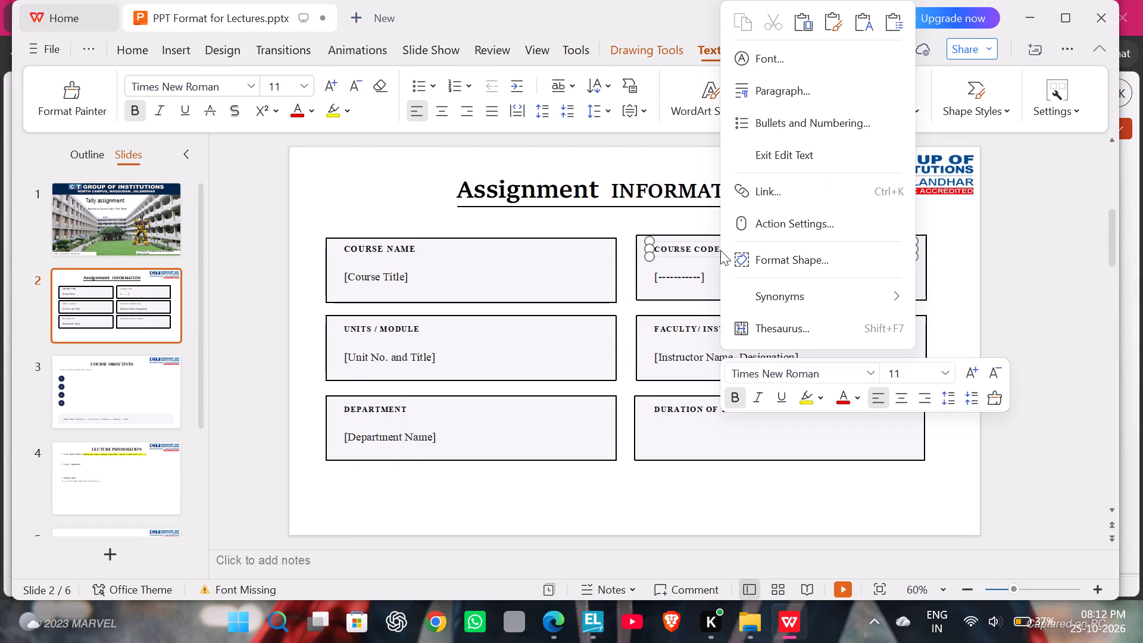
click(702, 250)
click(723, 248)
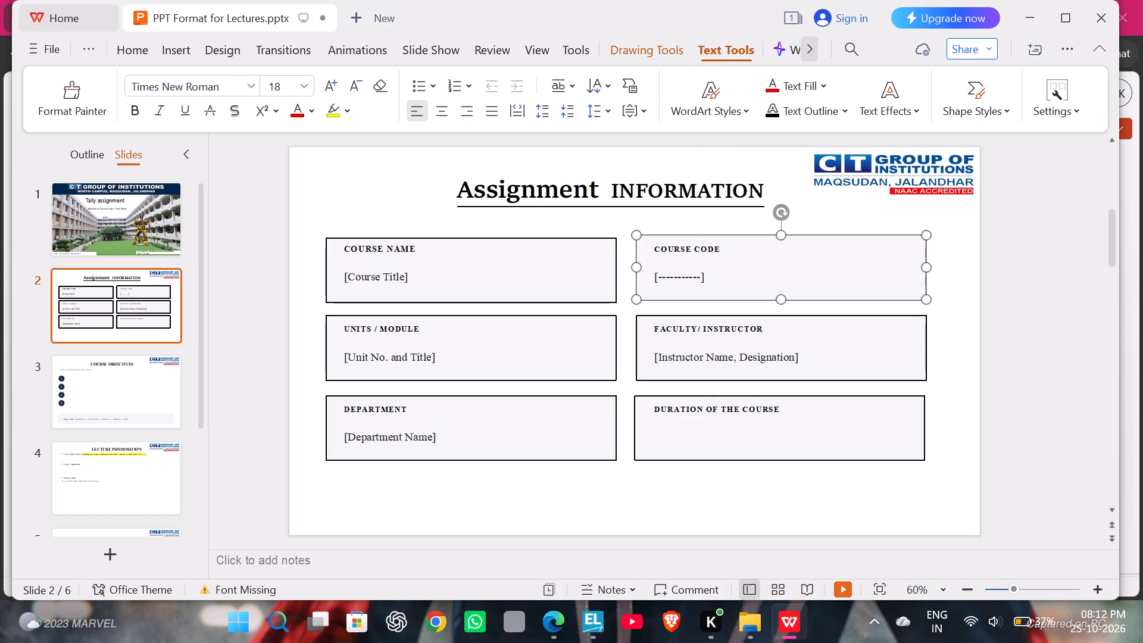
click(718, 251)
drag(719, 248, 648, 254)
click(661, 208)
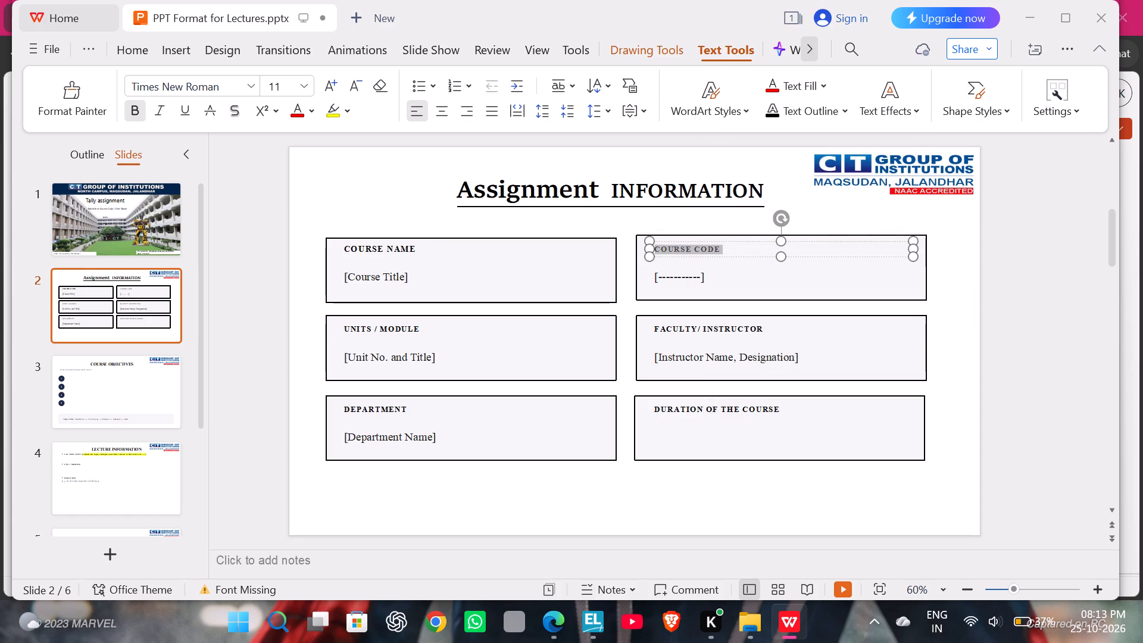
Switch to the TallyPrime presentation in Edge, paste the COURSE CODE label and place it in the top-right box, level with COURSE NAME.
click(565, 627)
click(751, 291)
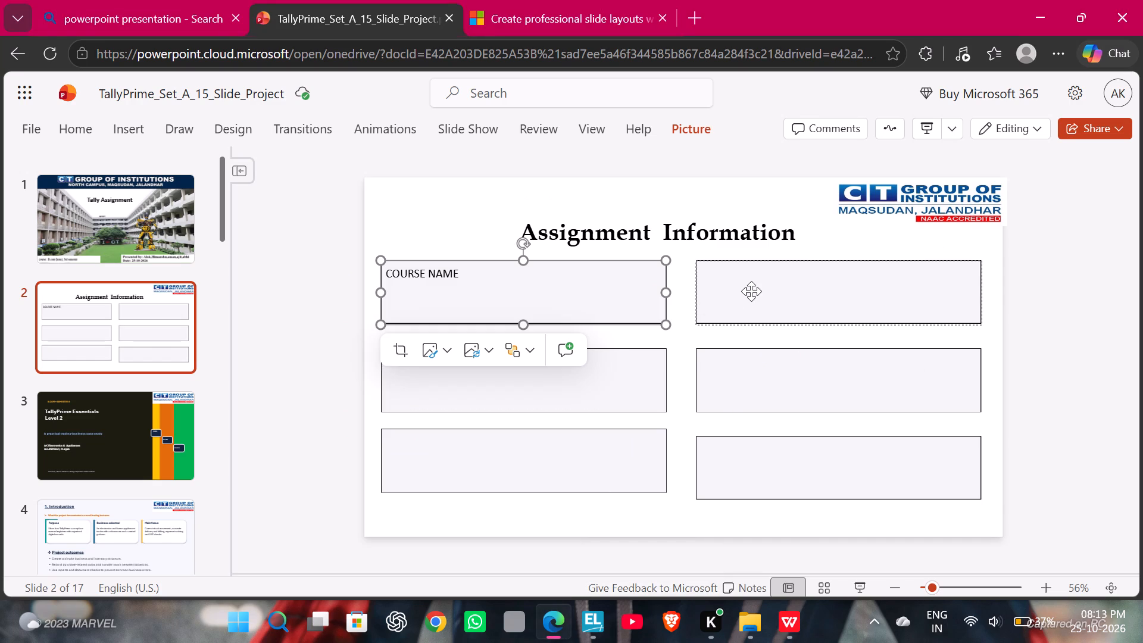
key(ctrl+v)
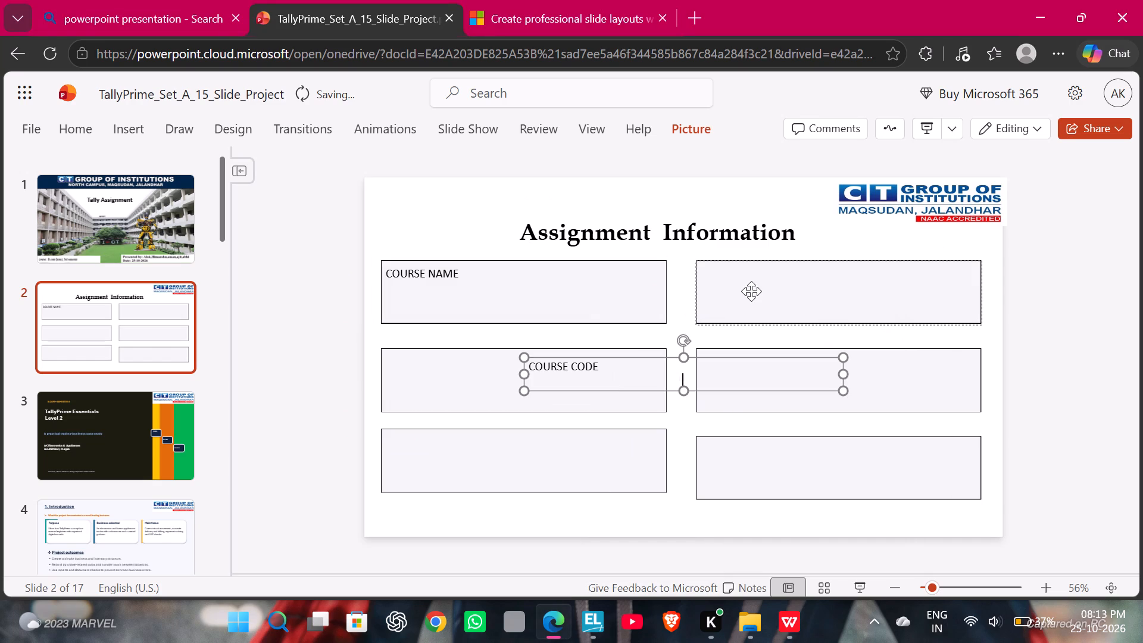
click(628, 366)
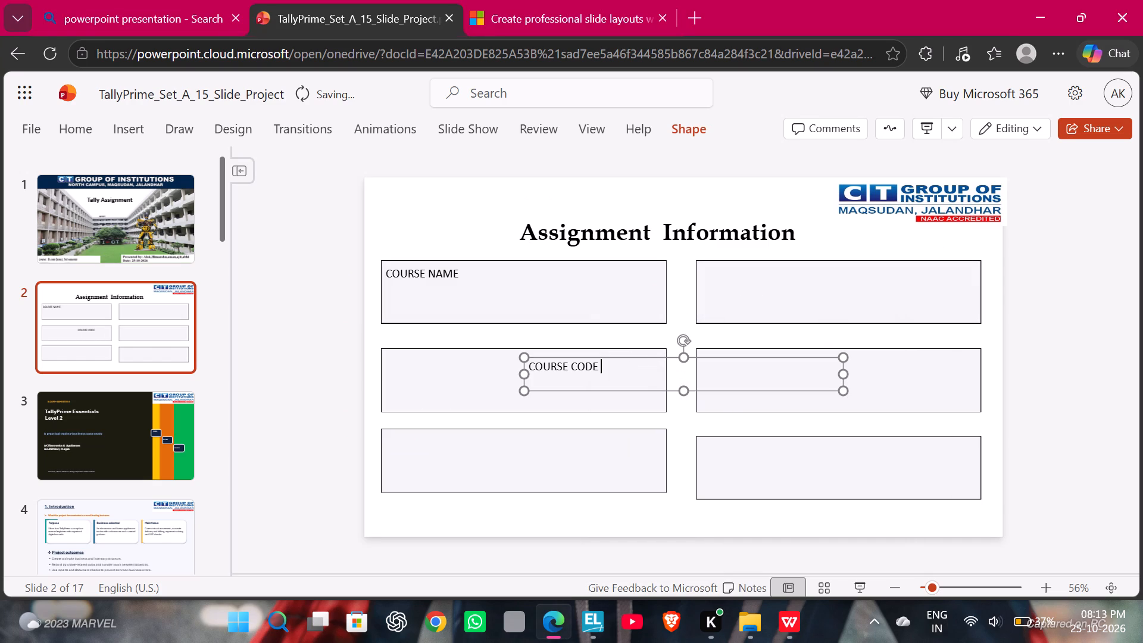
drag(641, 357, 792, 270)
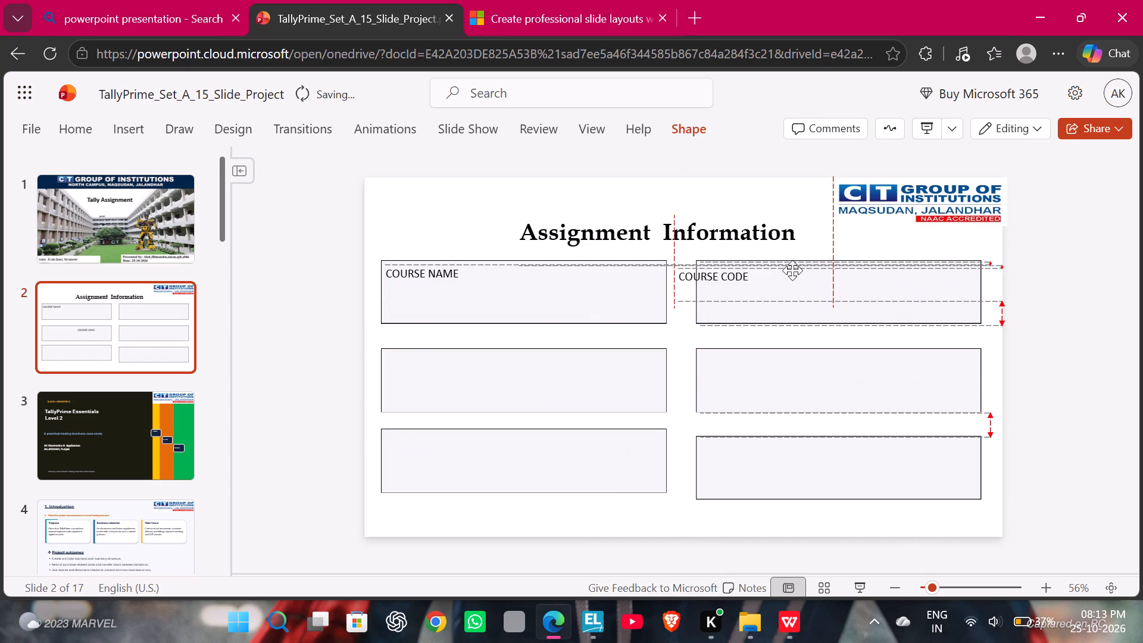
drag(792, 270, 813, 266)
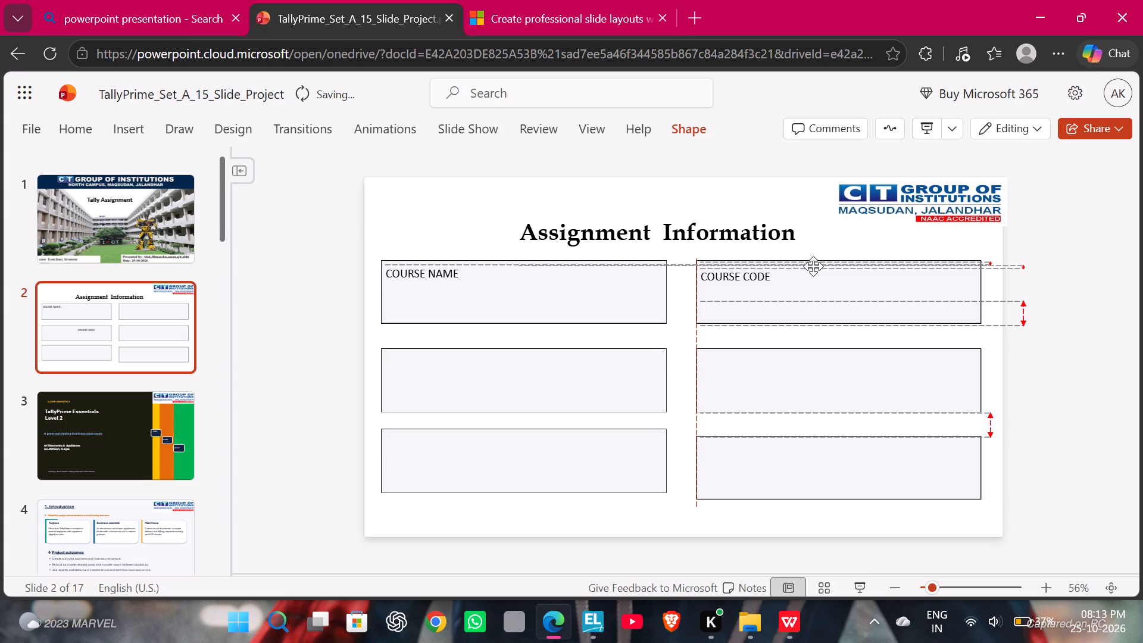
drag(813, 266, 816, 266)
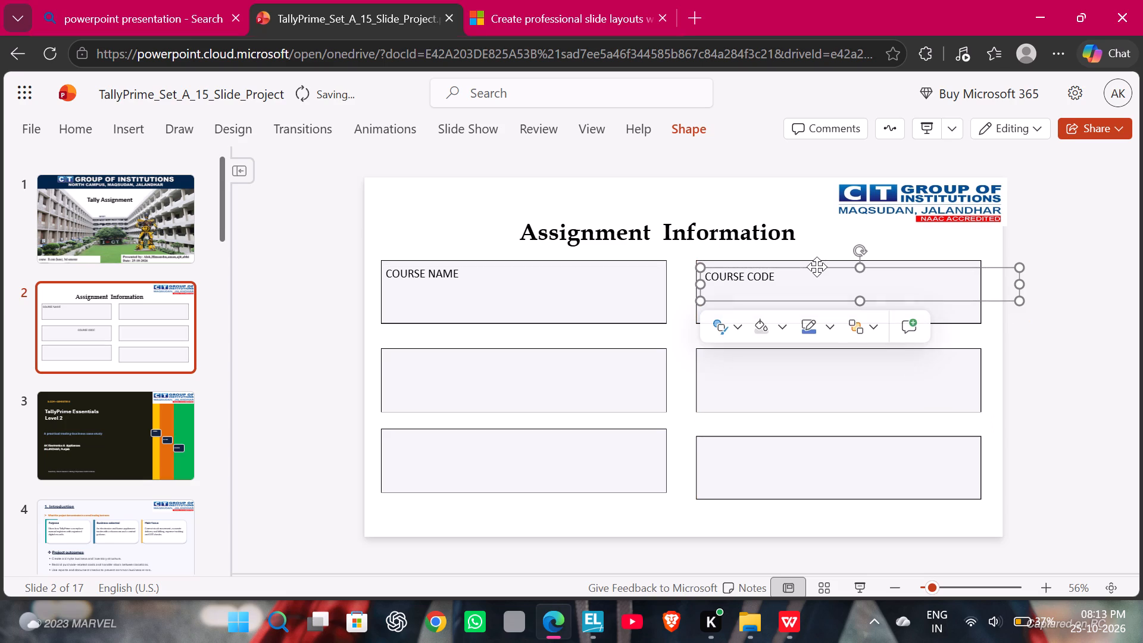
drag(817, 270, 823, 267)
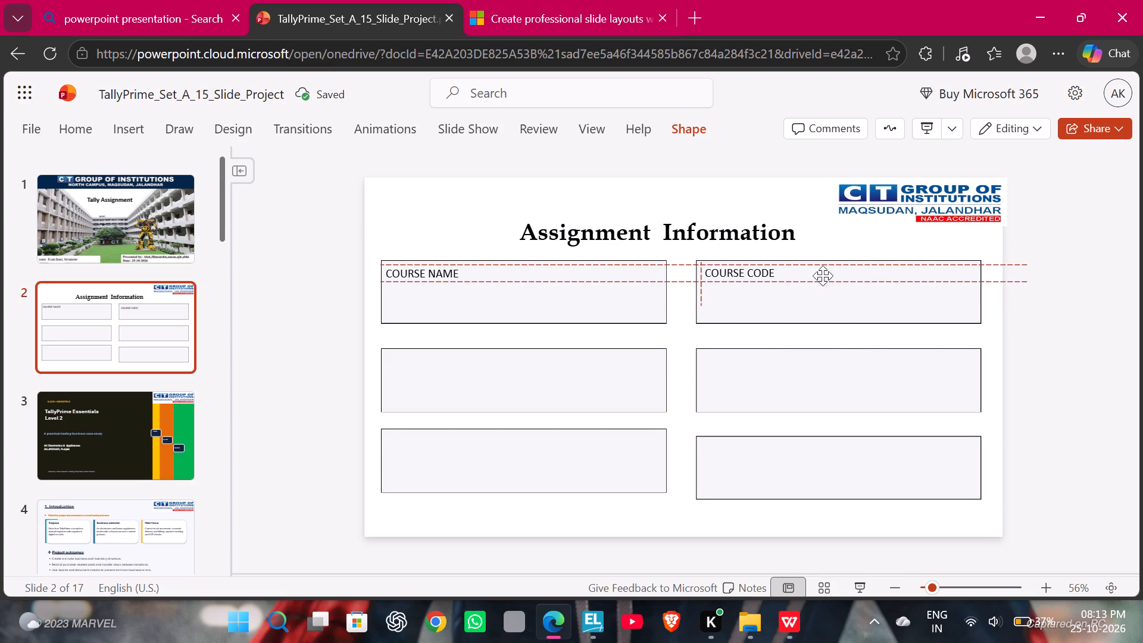
Switch back to the PPT Format for Lectures file in WPS Office and close it, saving its changes.
click(804, 618)
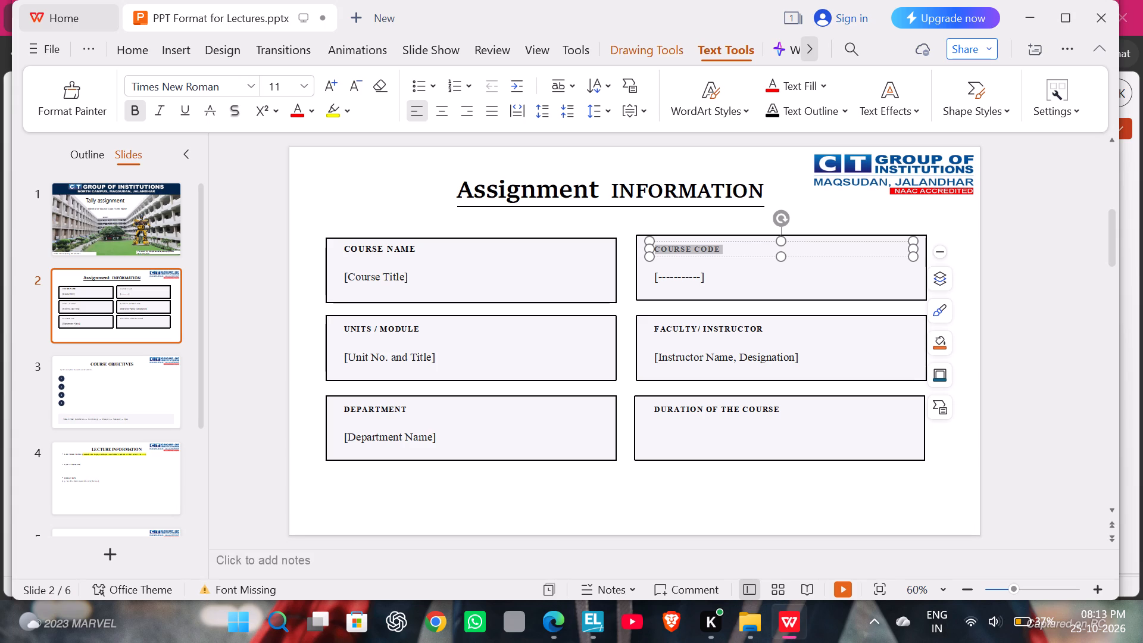
click(427, 340)
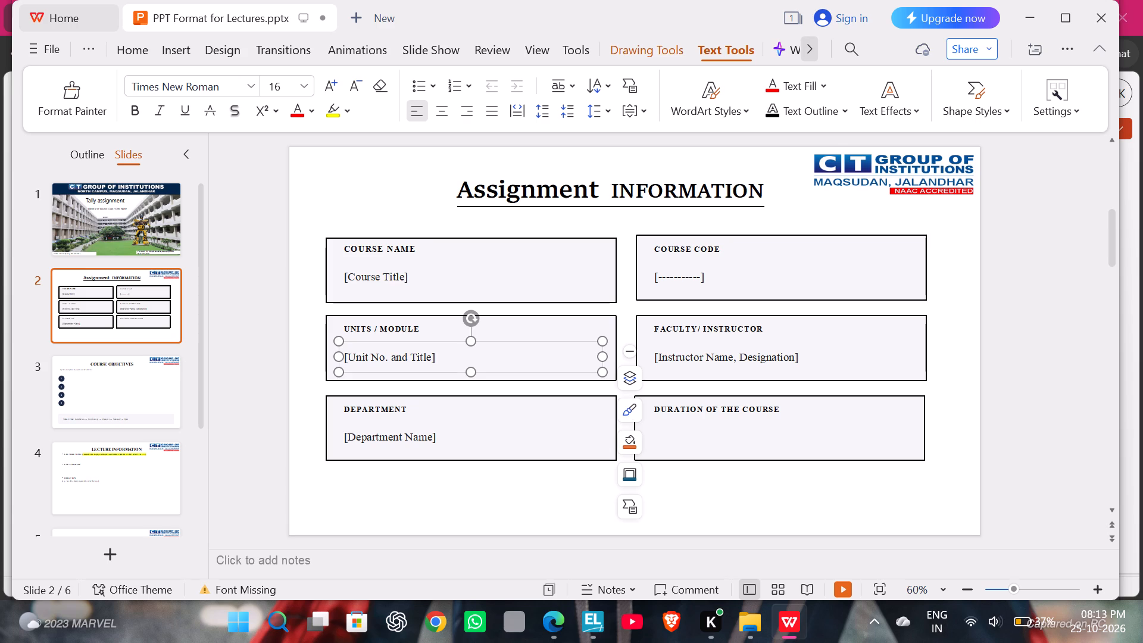
click(773, 419)
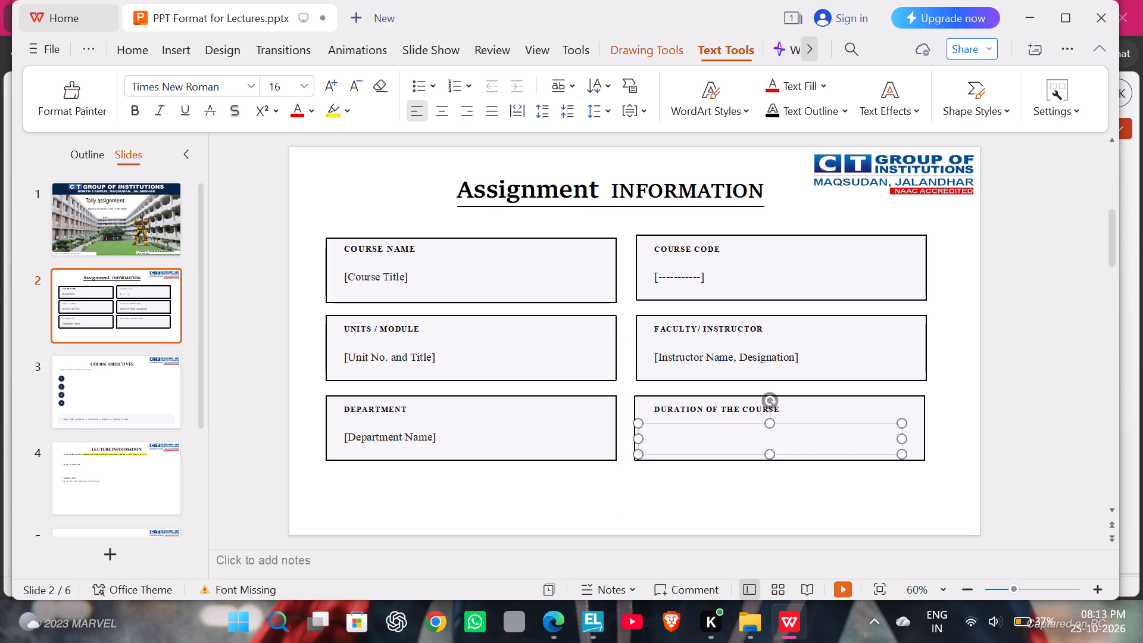
click(769, 340)
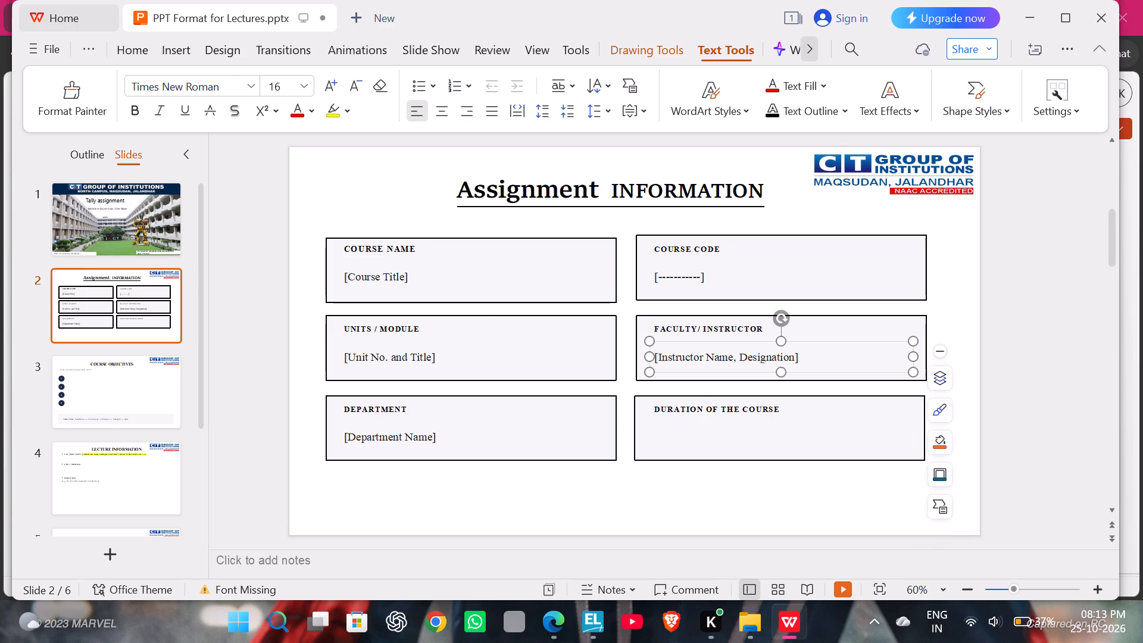
click(144, 226)
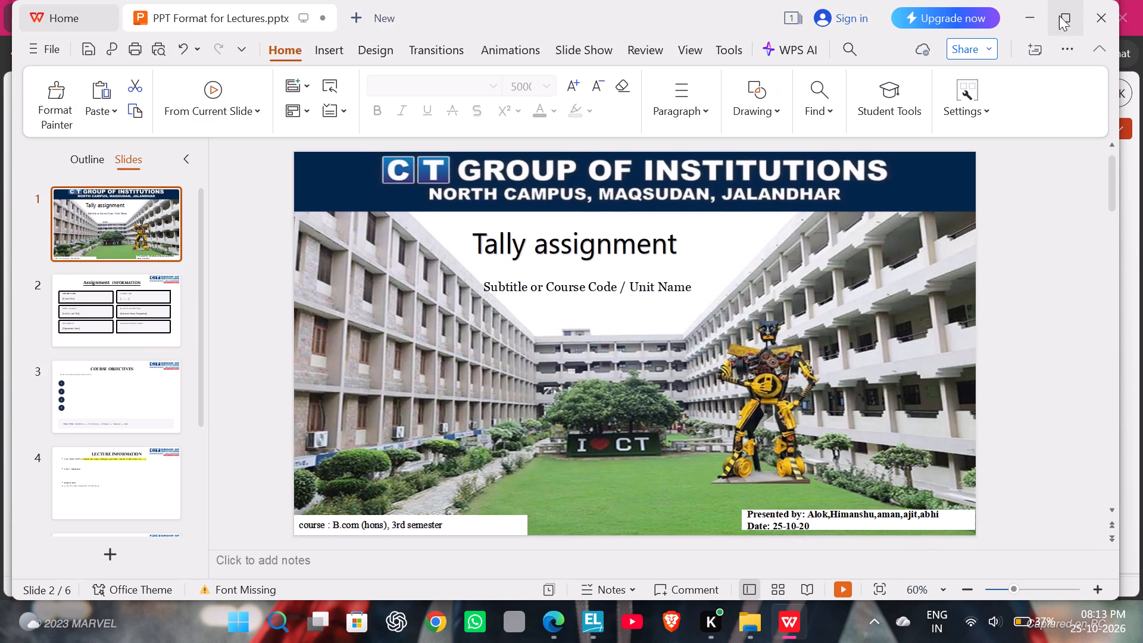
click(96, 297)
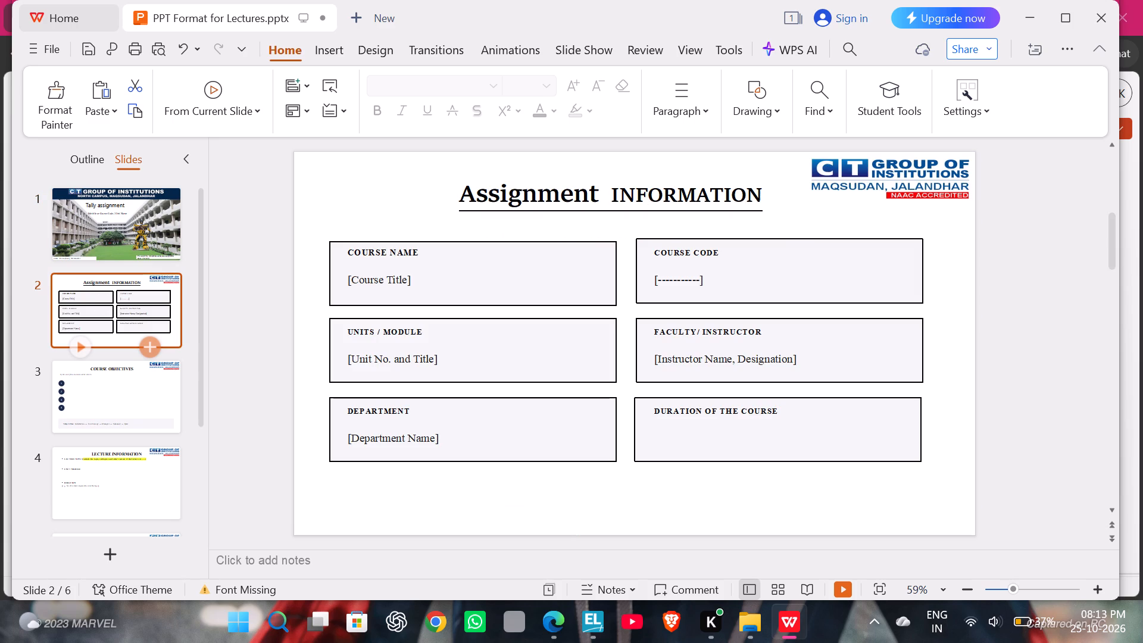
click(1097, 21)
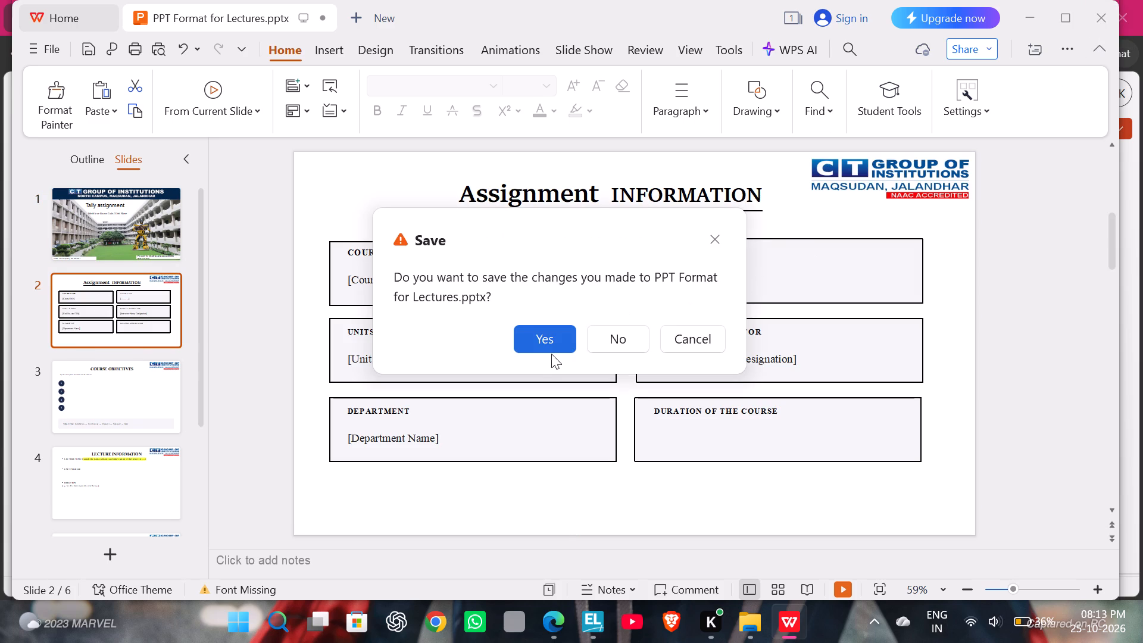
click(551, 354)
click(553, 347)
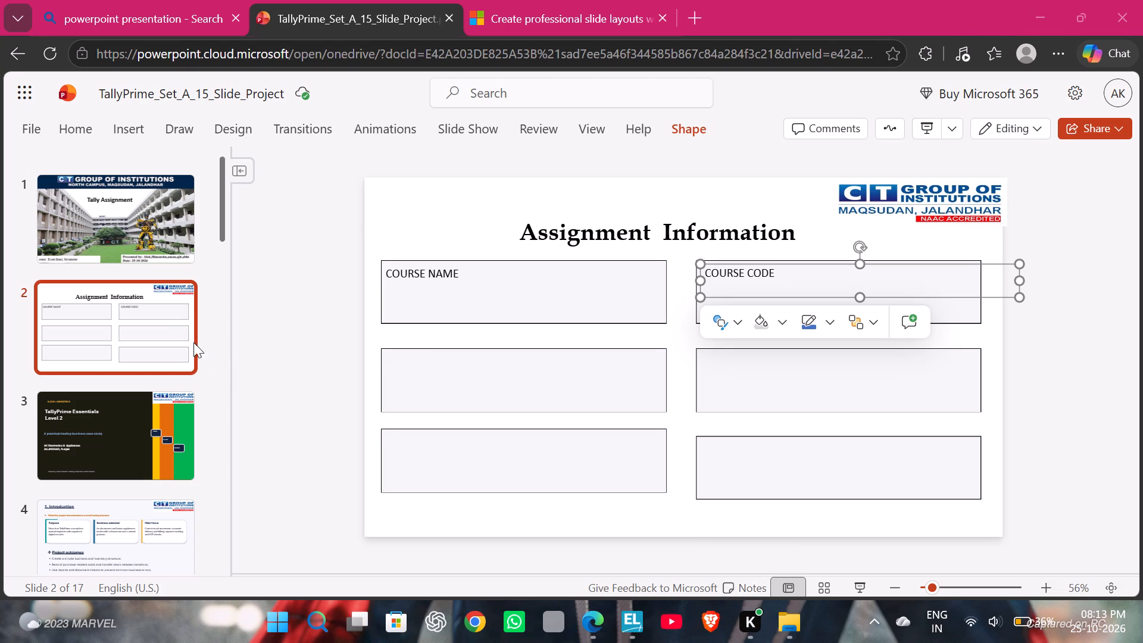
Delete the Assignment Information slide, slide 2, from the TallyPrime presentation.
click(170, 329)
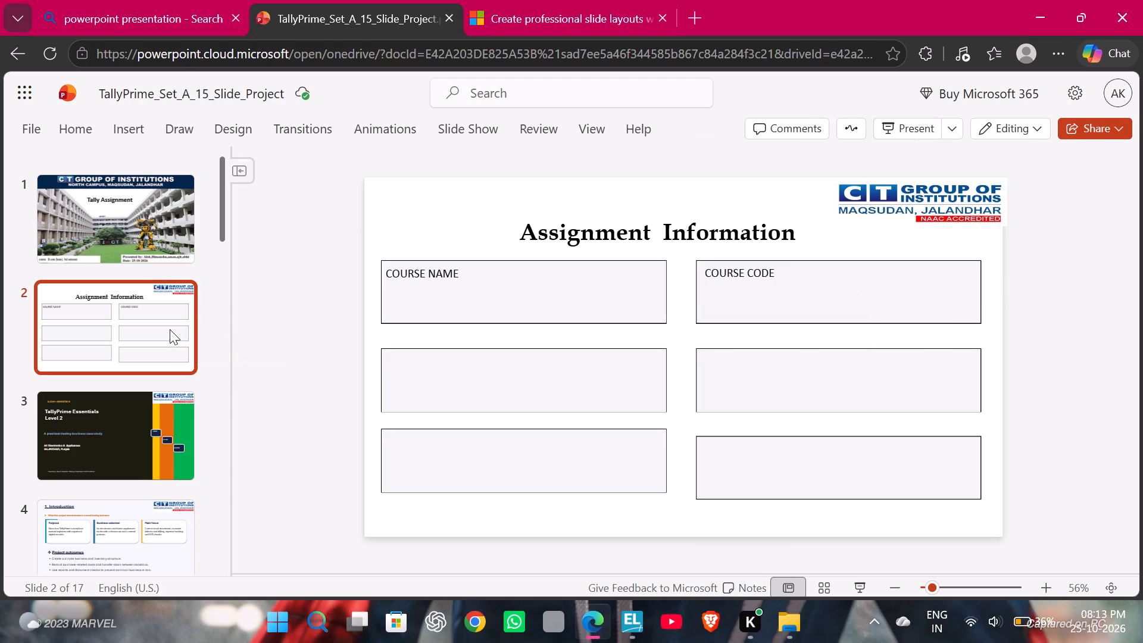
right_click(170, 329)
click(232, 198)
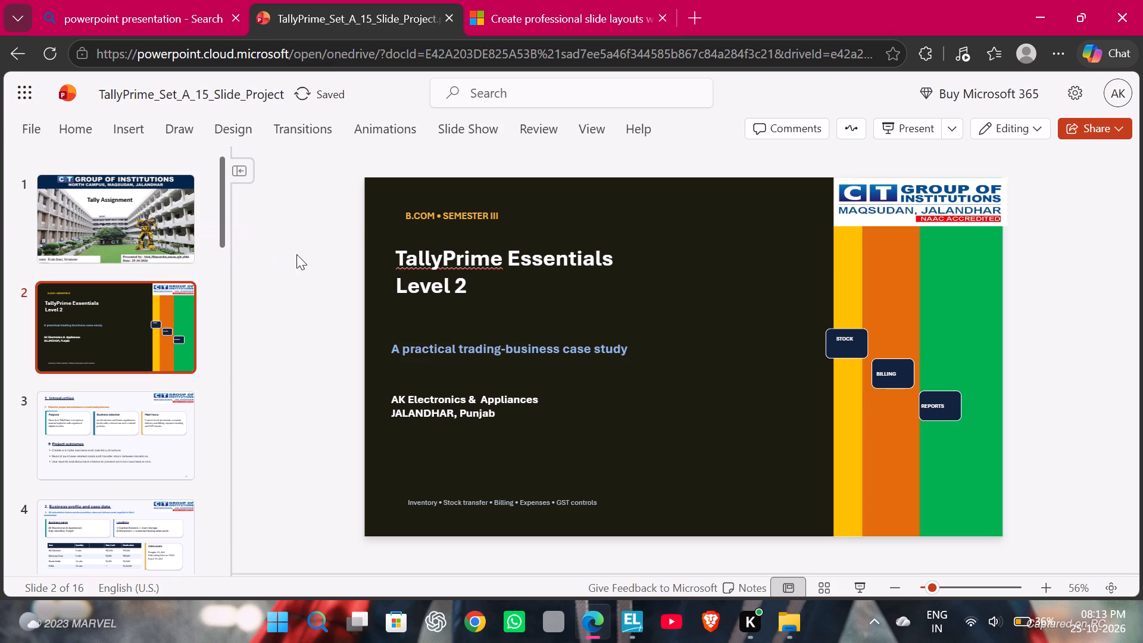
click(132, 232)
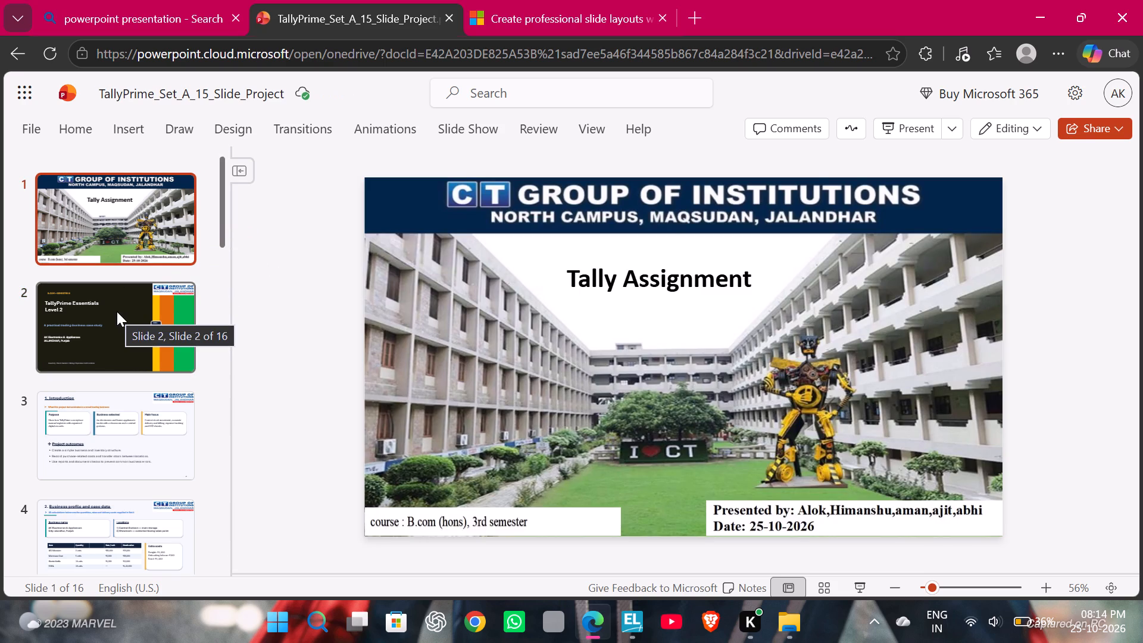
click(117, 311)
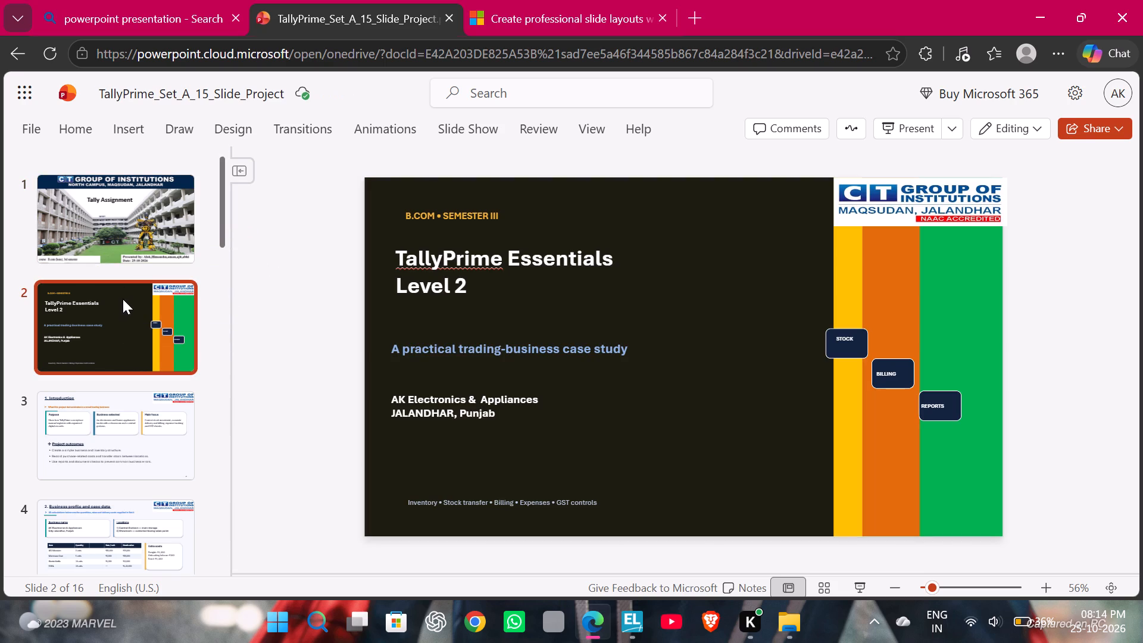
Look through the TallyPrime presentation's slides from the cover to the end, checking their content and CT Group branding, and return to the cover.
click(135, 254)
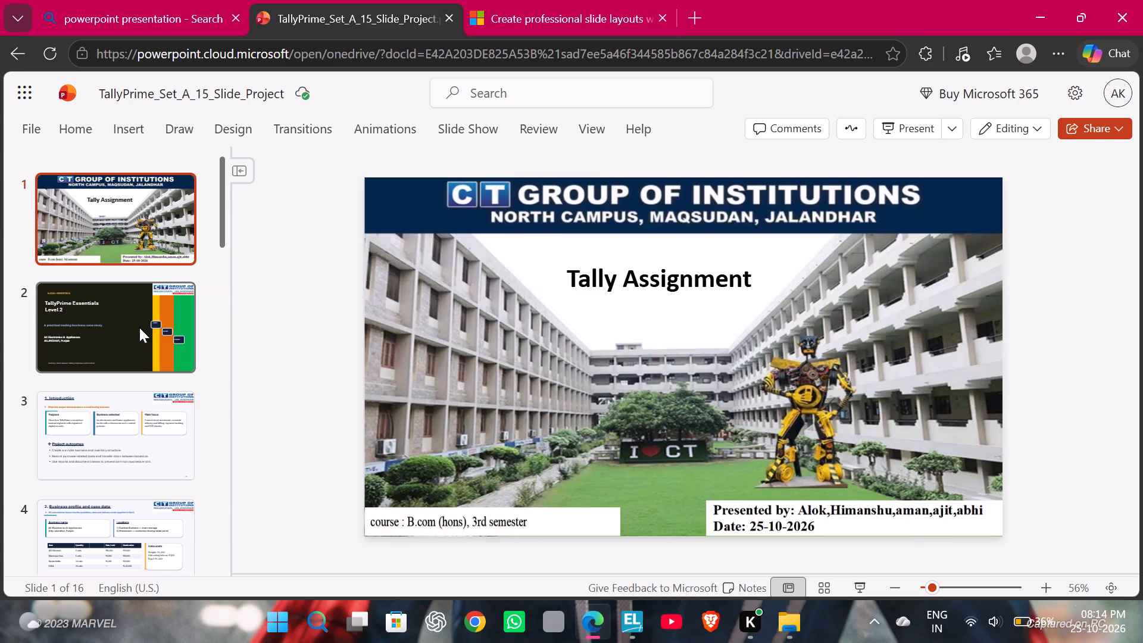
click(139, 329)
click(124, 192)
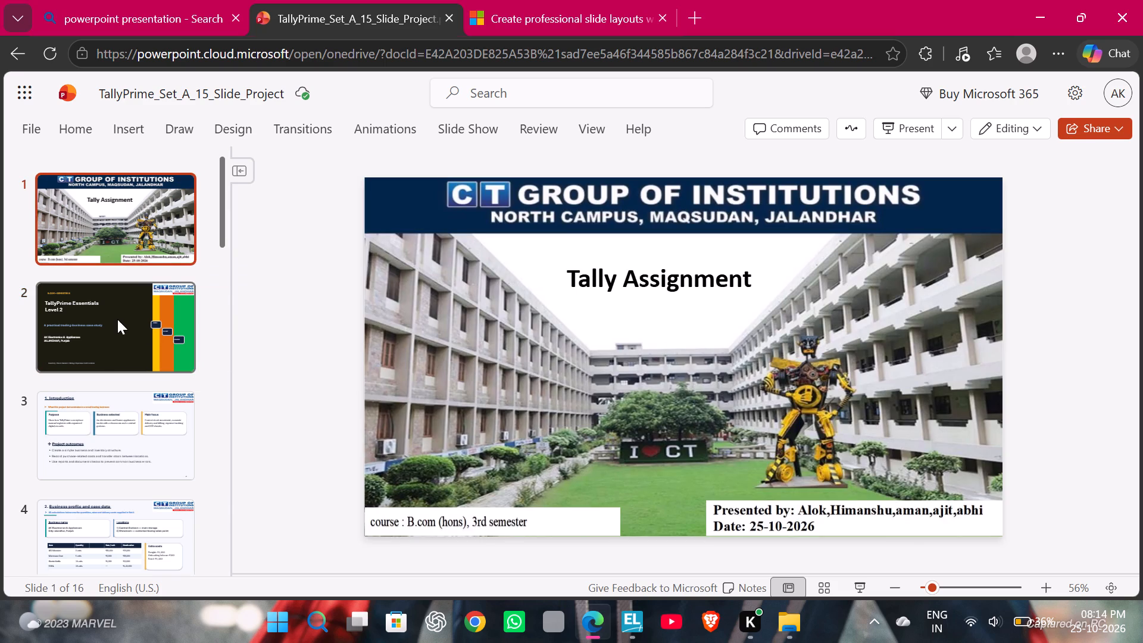
click(117, 320)
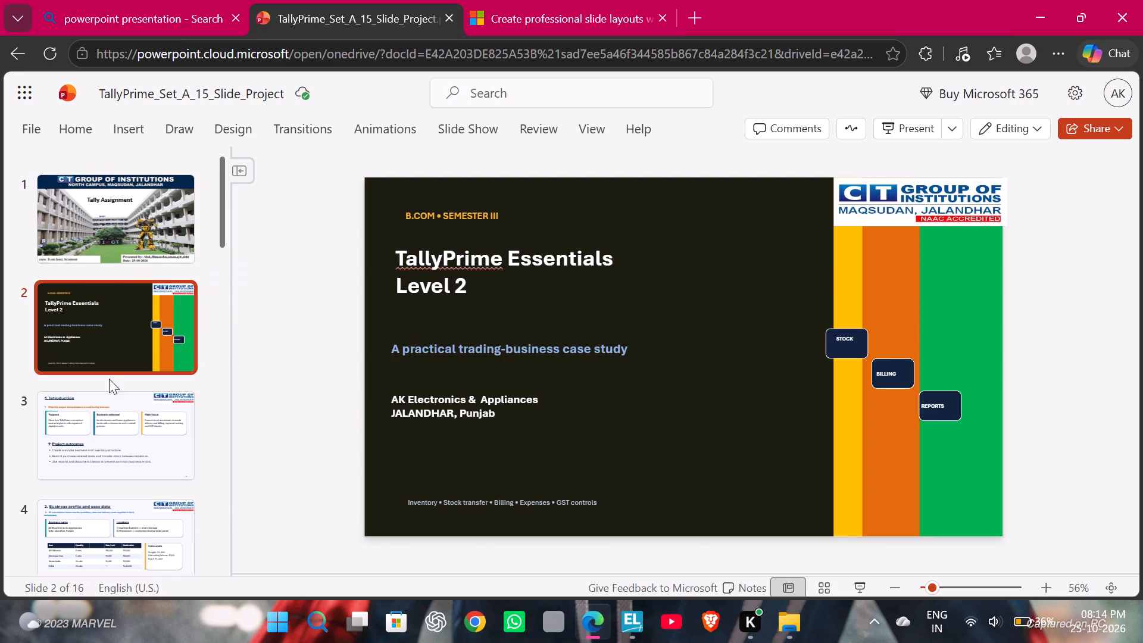
click(131, 235)
key(Down)
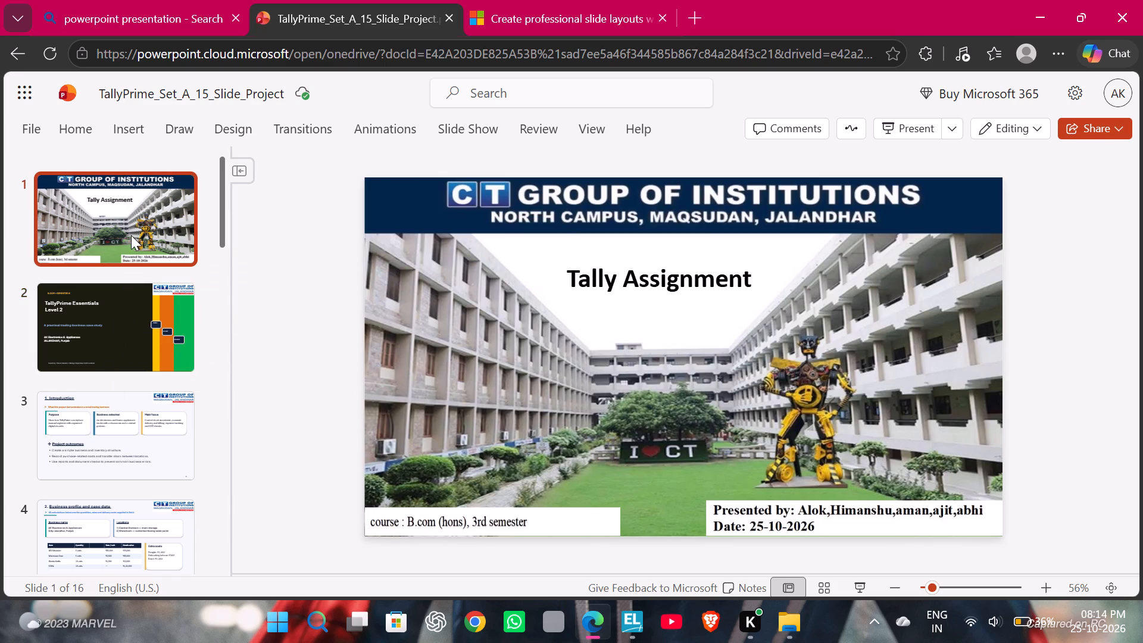
key(Down)
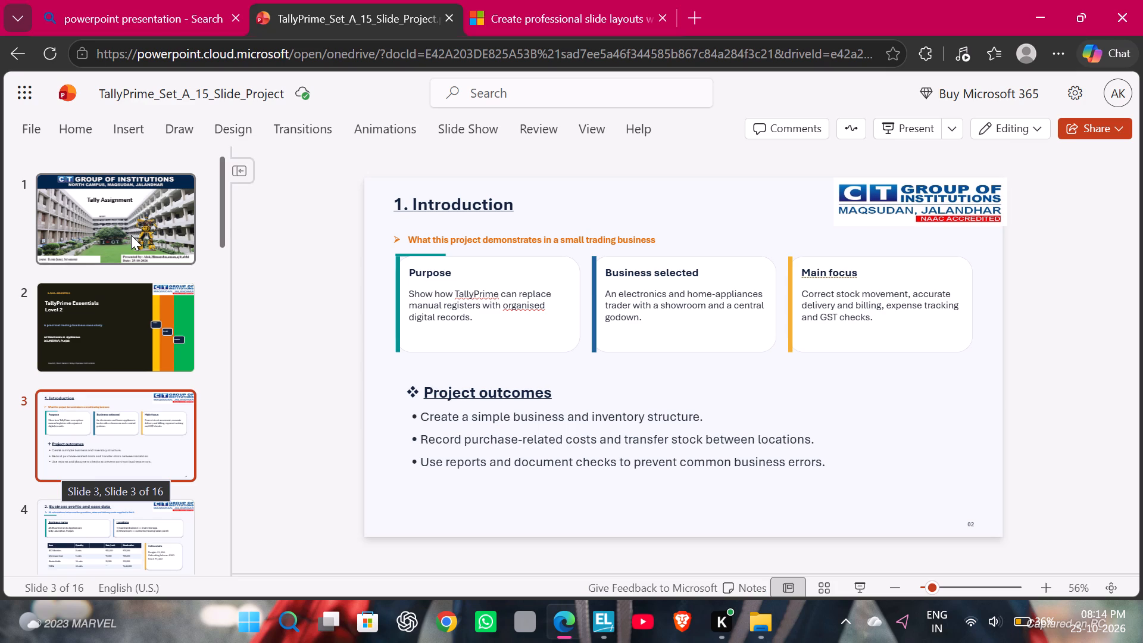
key(Down)
key(Down)
key(Down)
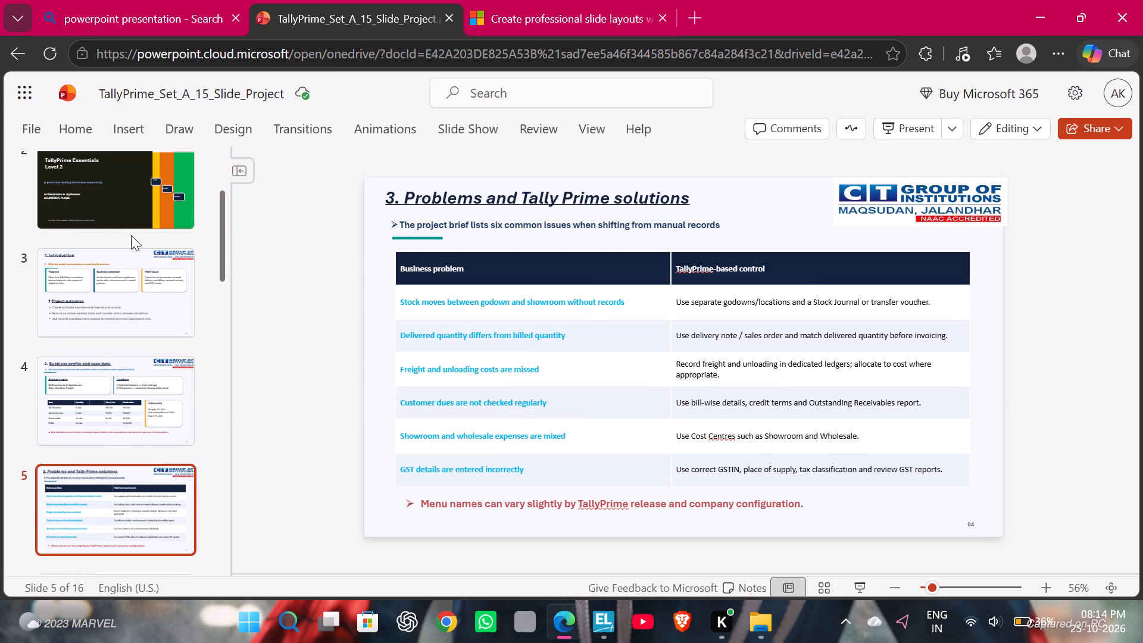
key(Down)
key(Down)
key(Down)
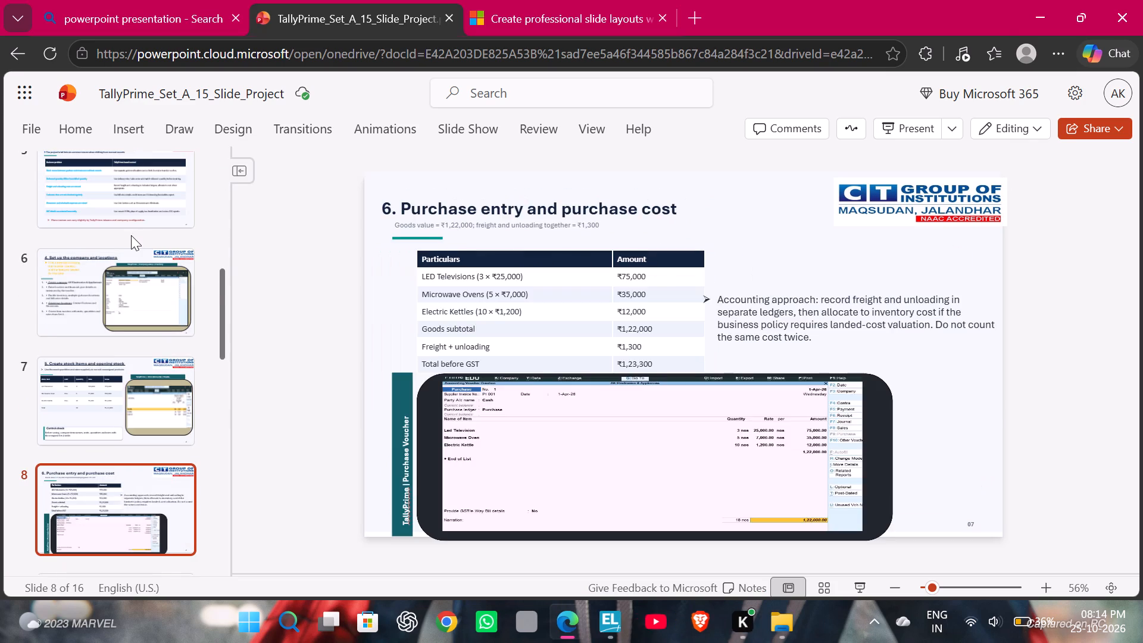
key(Down)
key(Down)
key(Down)
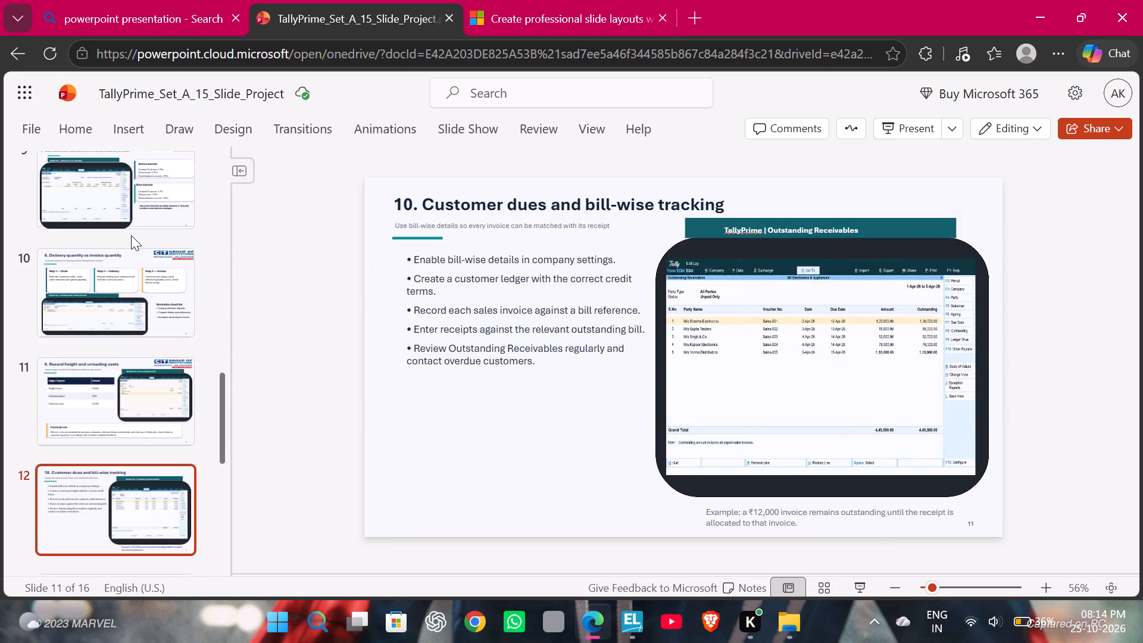
key(Down)
key(Down)
key(Down)
key(Down)
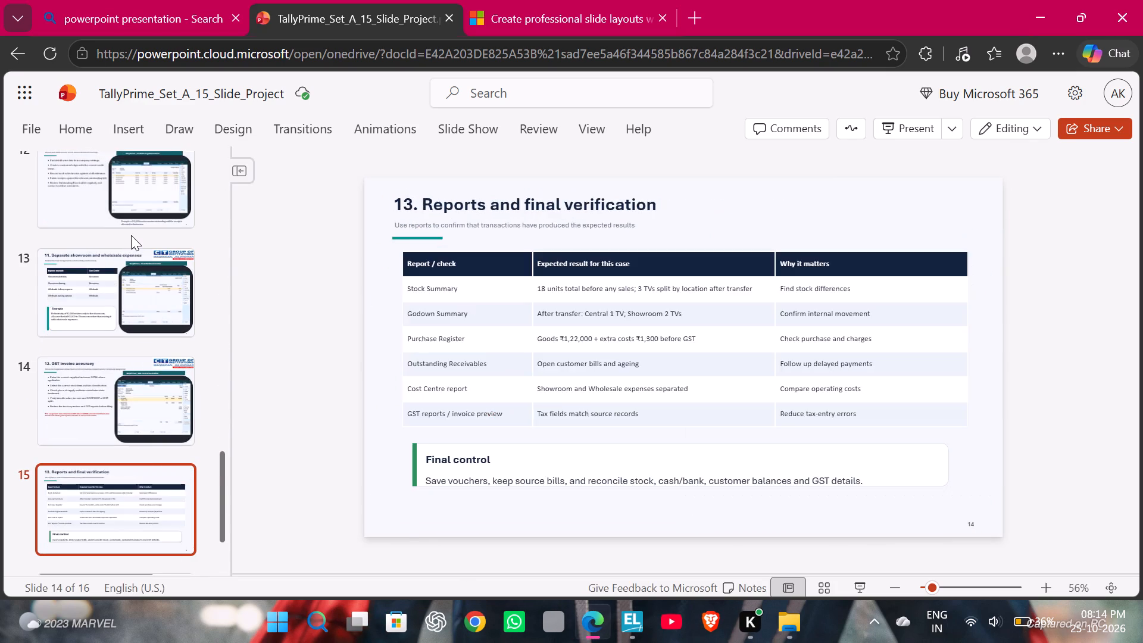
key(Down)
key(Up)
key(Up)
key(Up)
key(Up)
key(Up)
key(Up)
key(Up)
key(Up)
key(Up)
key(Up)
key(Up)
key(Up)
key(Up)
key(Up)
key(Up)
key(Up)
key(Up)
key(Up)
key(Up)
key(Up)
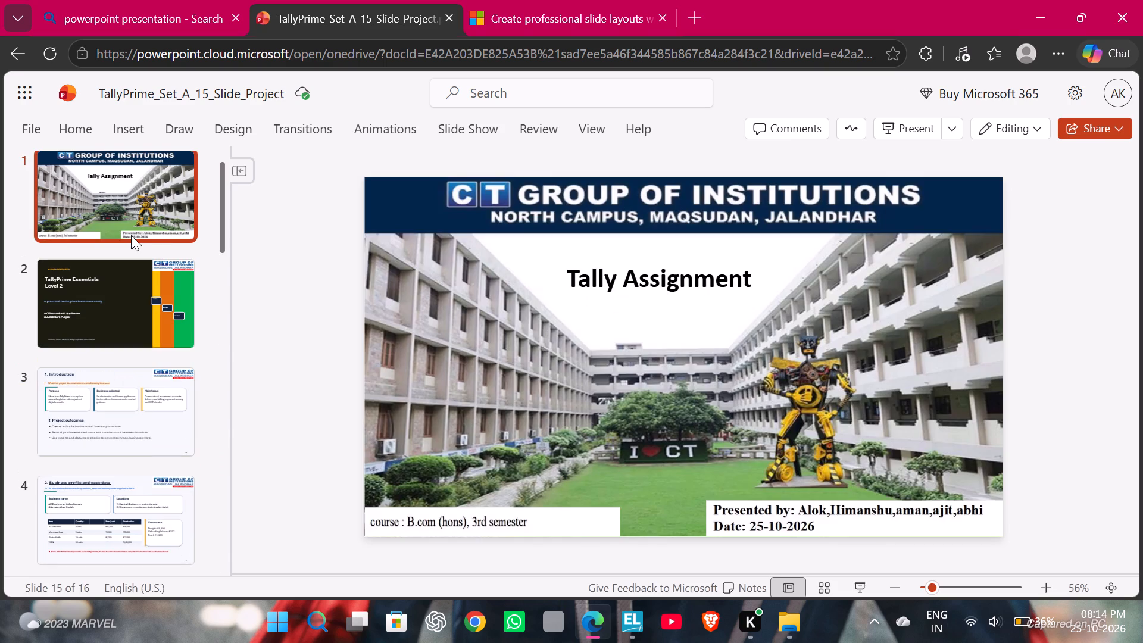
scroll(131, 235, up, 3)
click(133, 236)
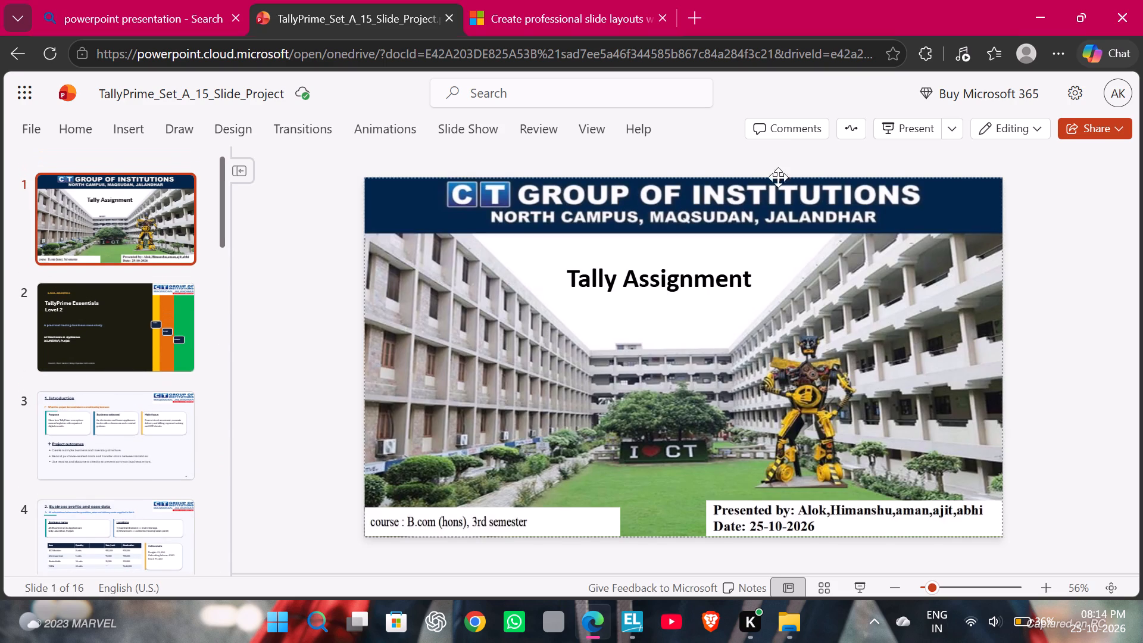
Export the TallyPrime presentation as a PDF and download the file.
click(37, 128)
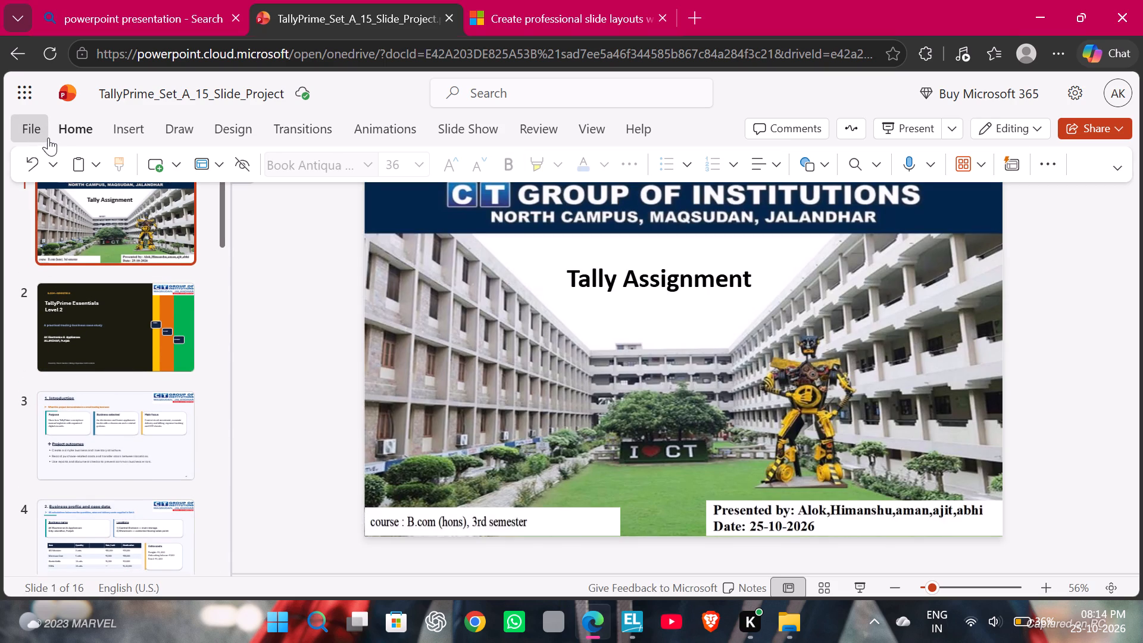
click(33, 134)
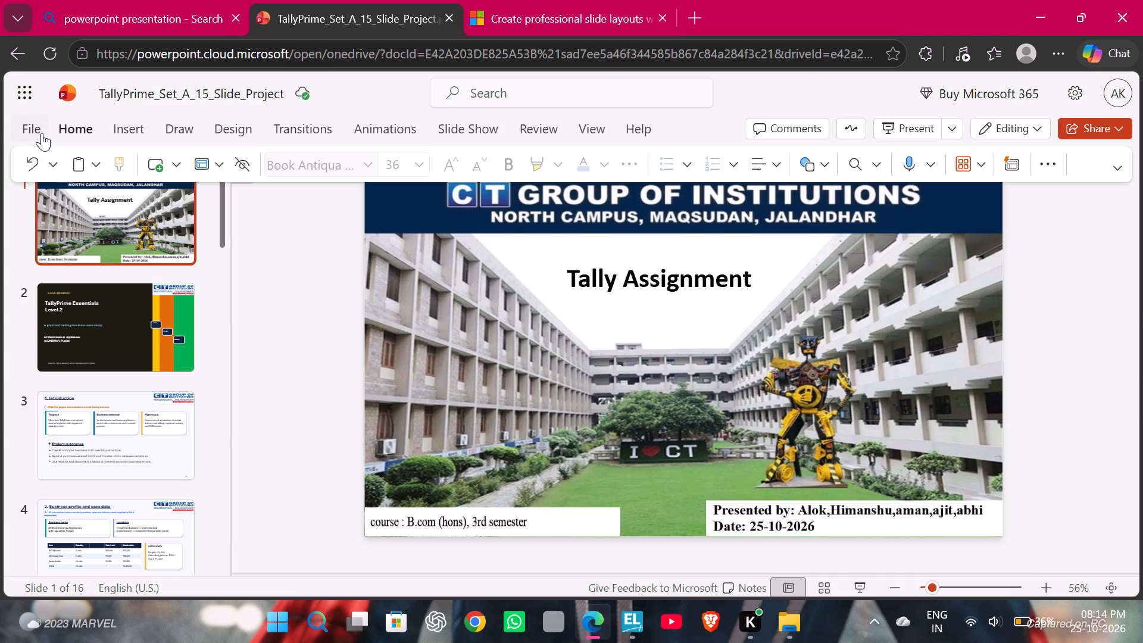
click(39, 132)
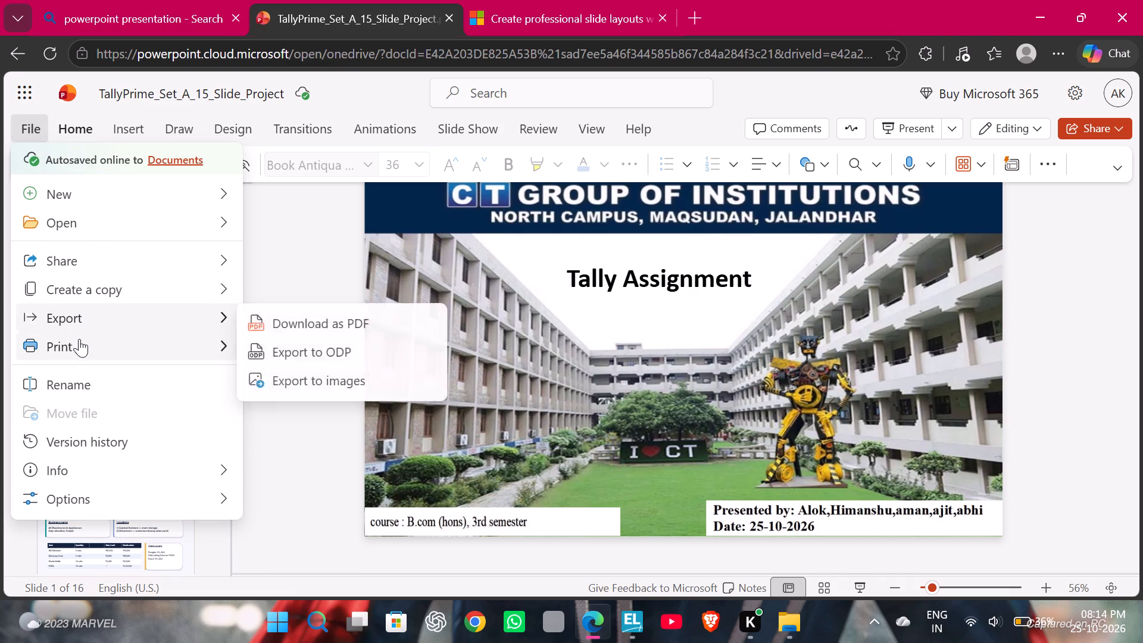
click(298, 333)
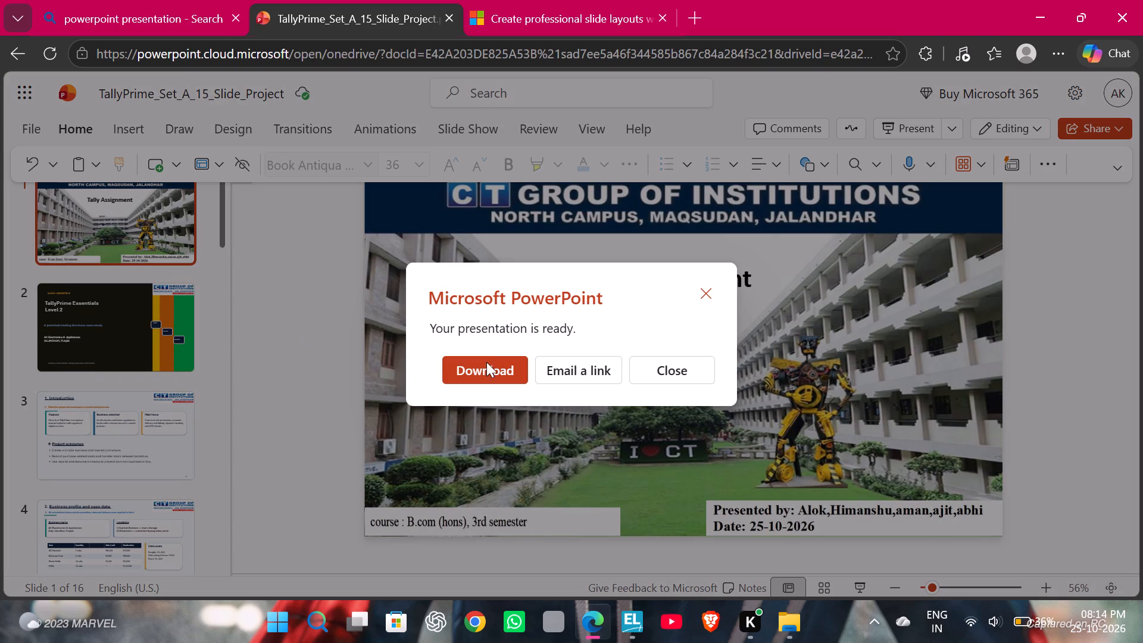
click(486, 364)
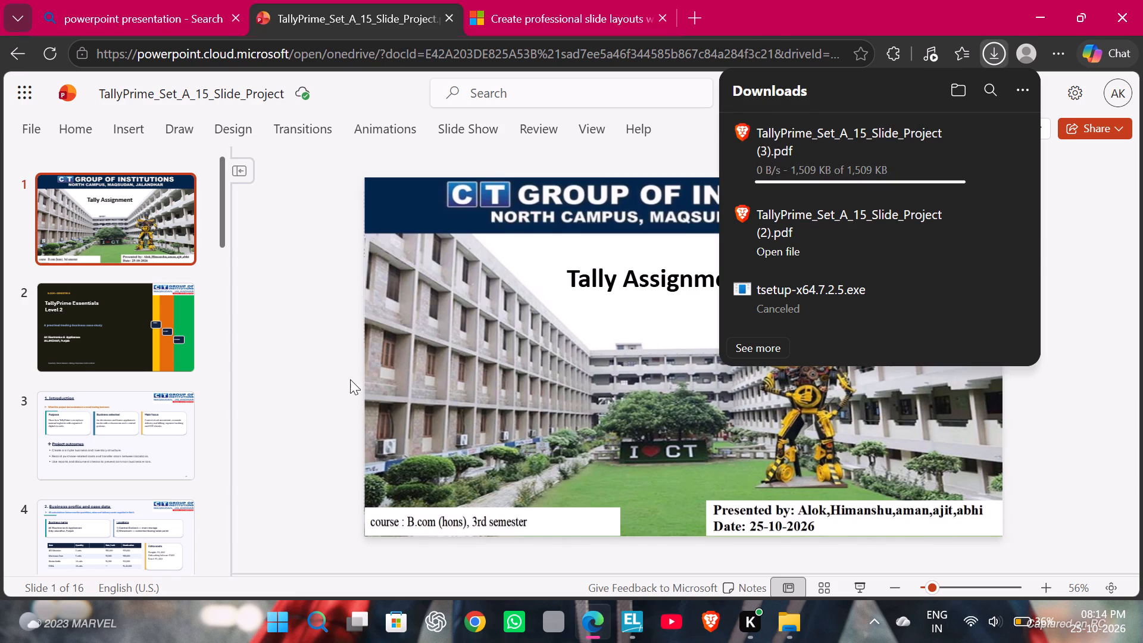
click(318, 373)
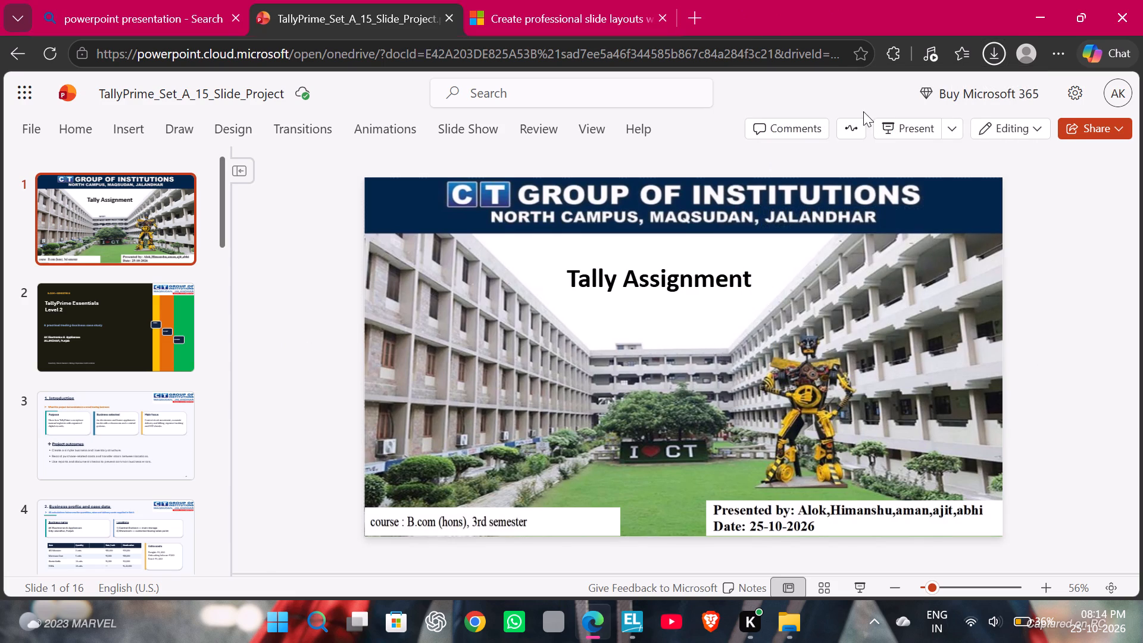
Close the Edge window holding the TallyPrime presentation.
click(150, 431)
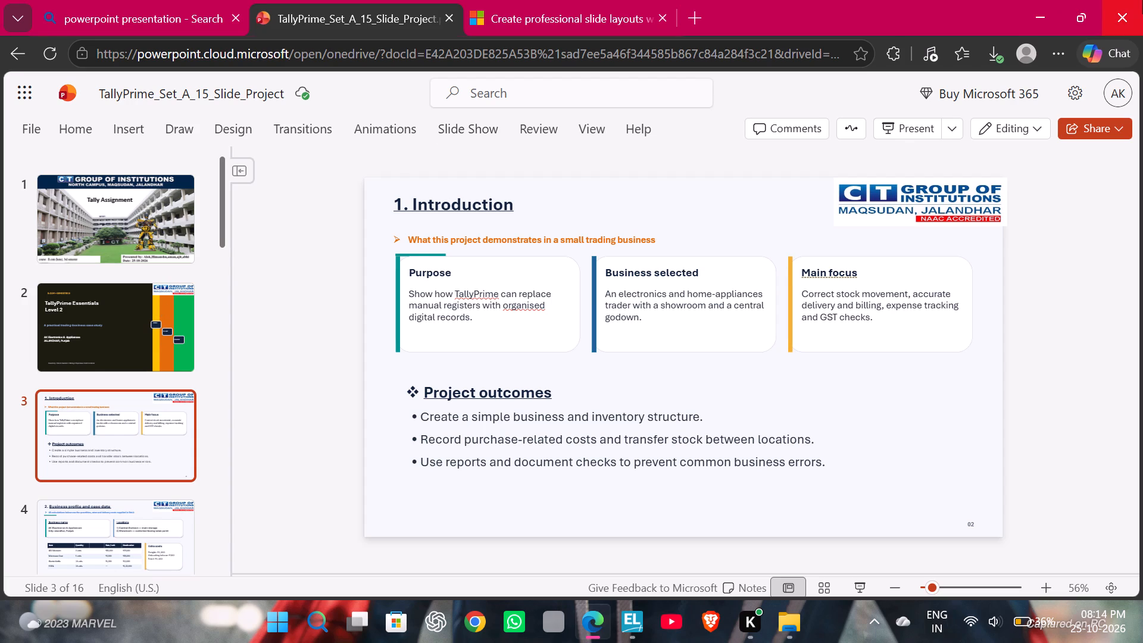
click(1142, 0)
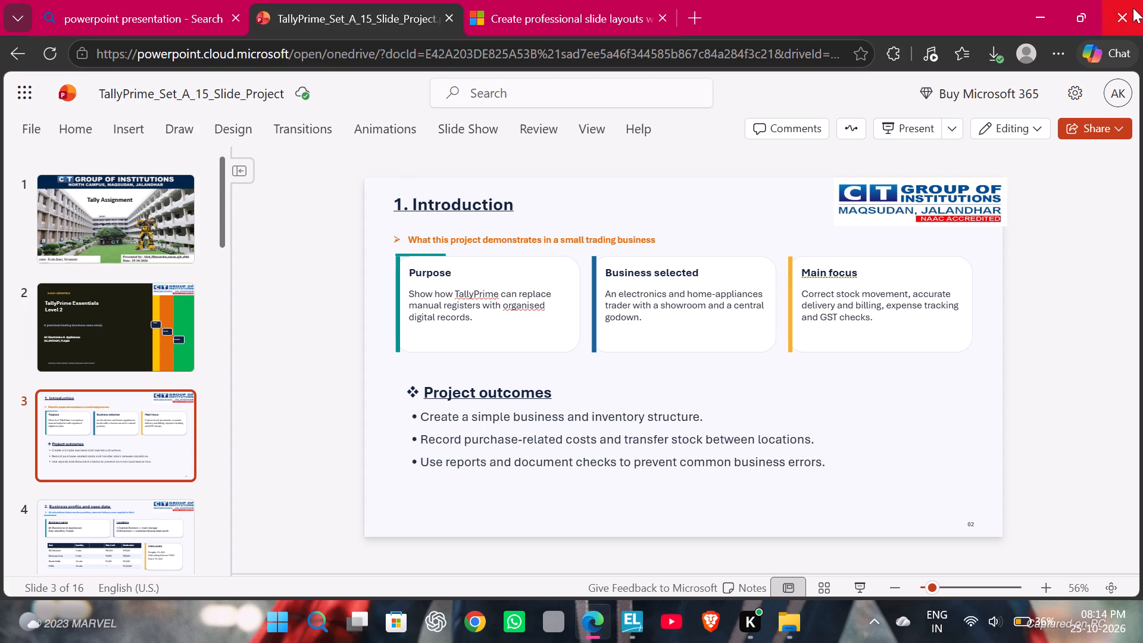